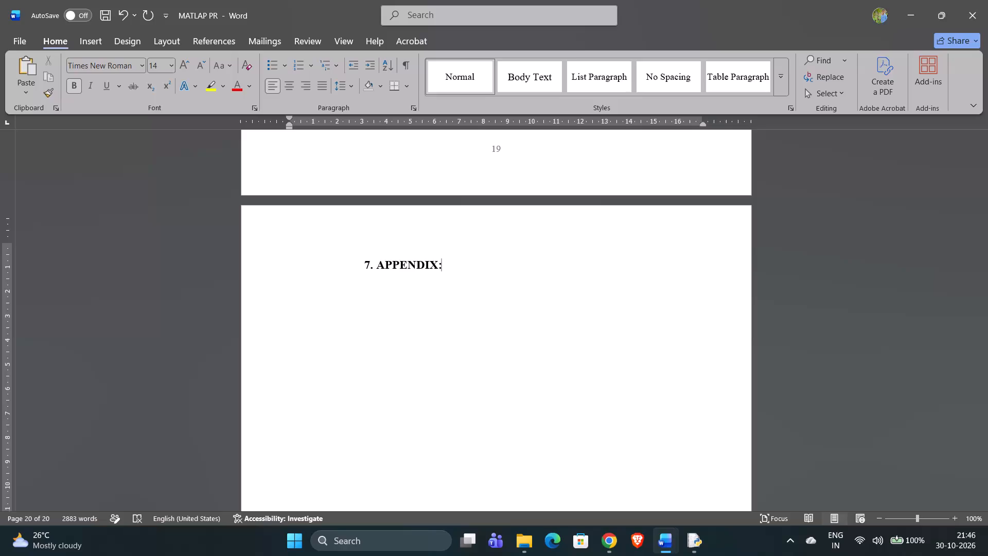
Complete the "7. APPENDIX:" heading with the words "PYTHON CODE".
key(space)
text(PY)
text(THON)
key(space)
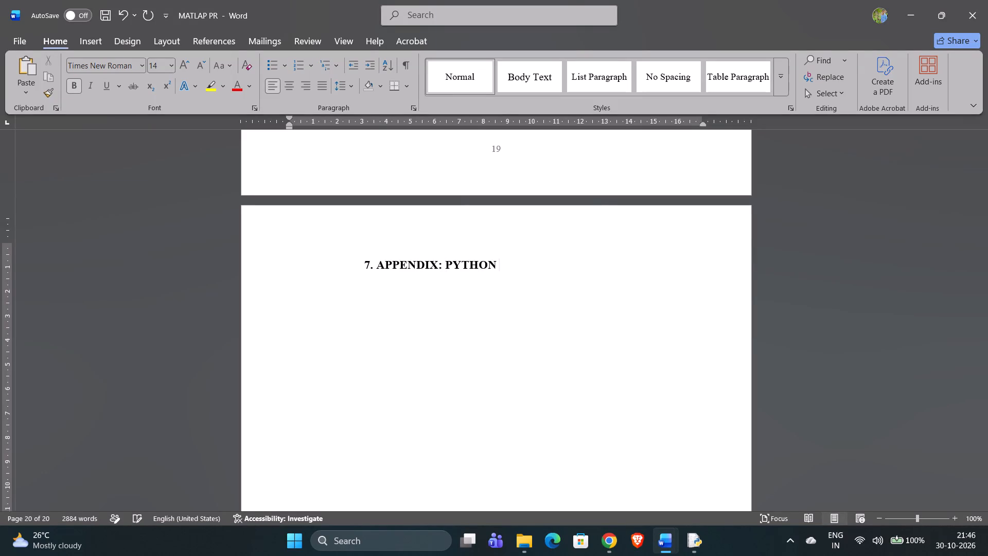
text(CODE)
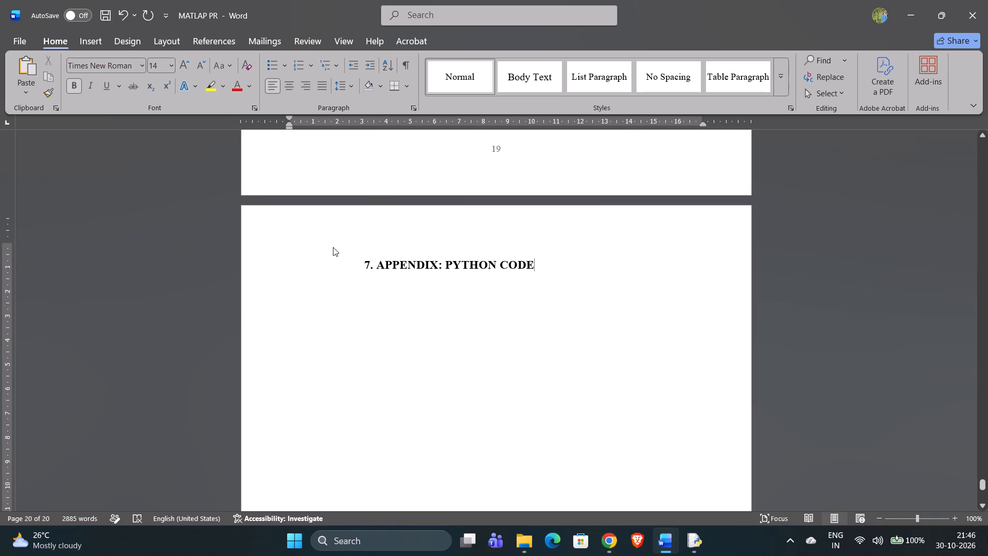
Shift the appendix heading closer to the centre of the page by adding nine spaces before it.
click(357, 257)
key(space)
key(space)
key(space)
key(space)
key(space)
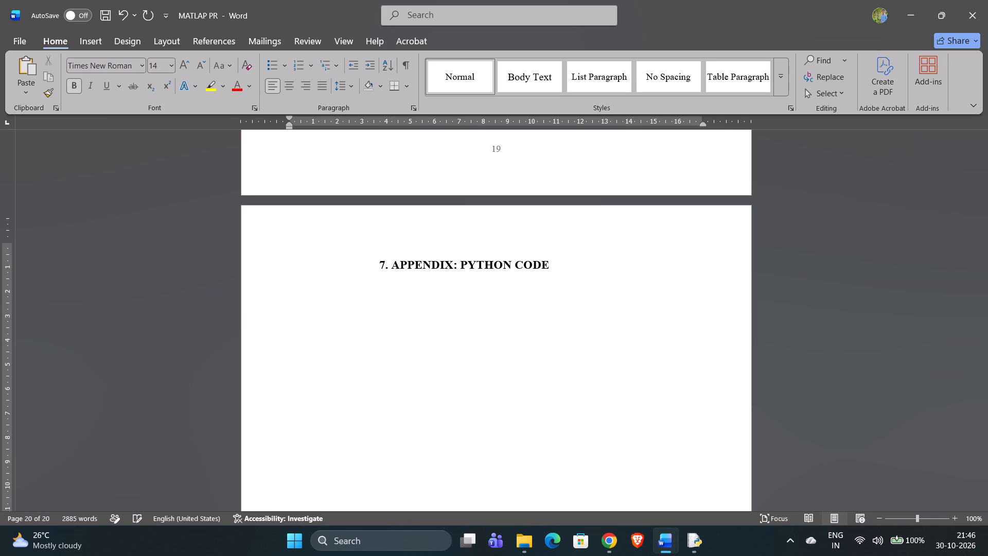
key(space)
key(space)
key(space)
key(space)
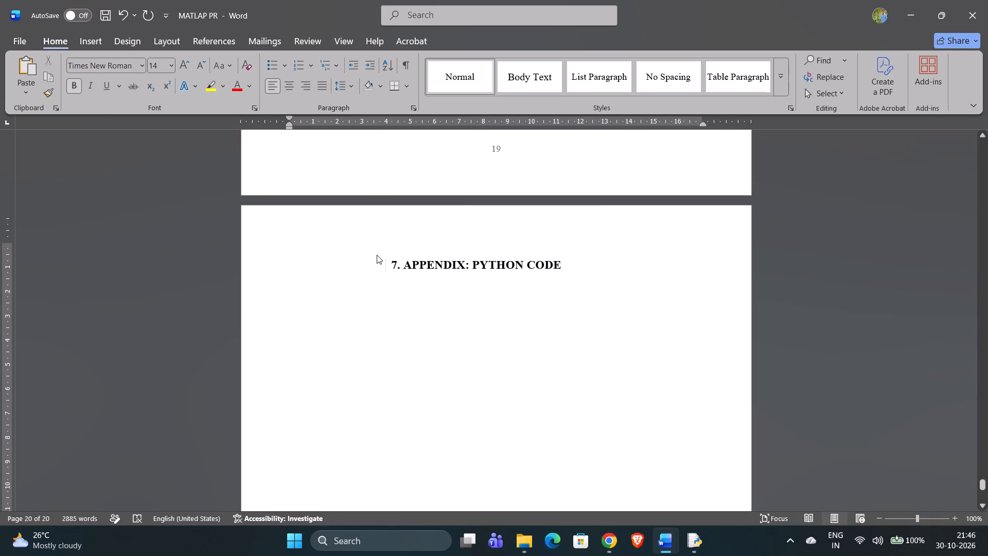
Increase the appendix heading's font size to 16.
drag(389, 266, 591, 268)
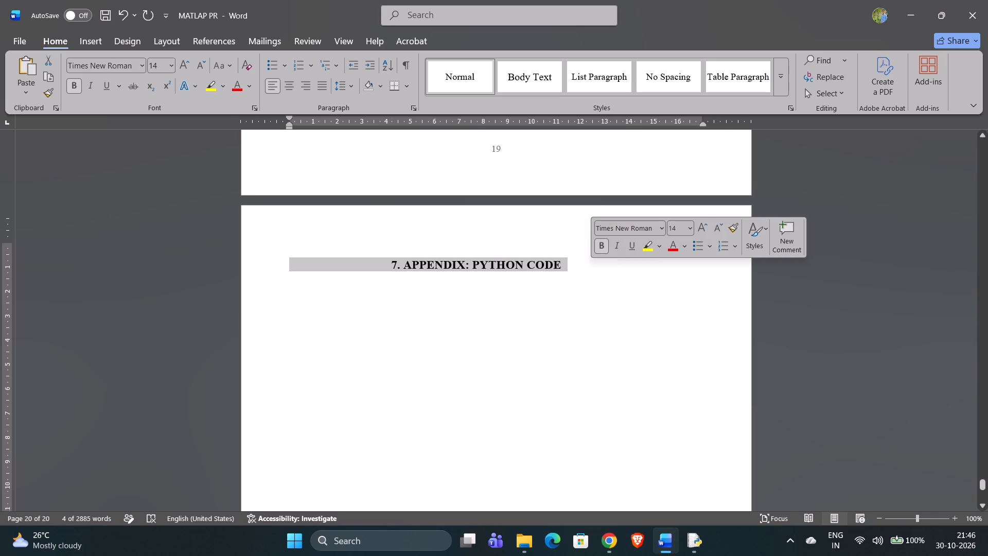
click(701, 226)
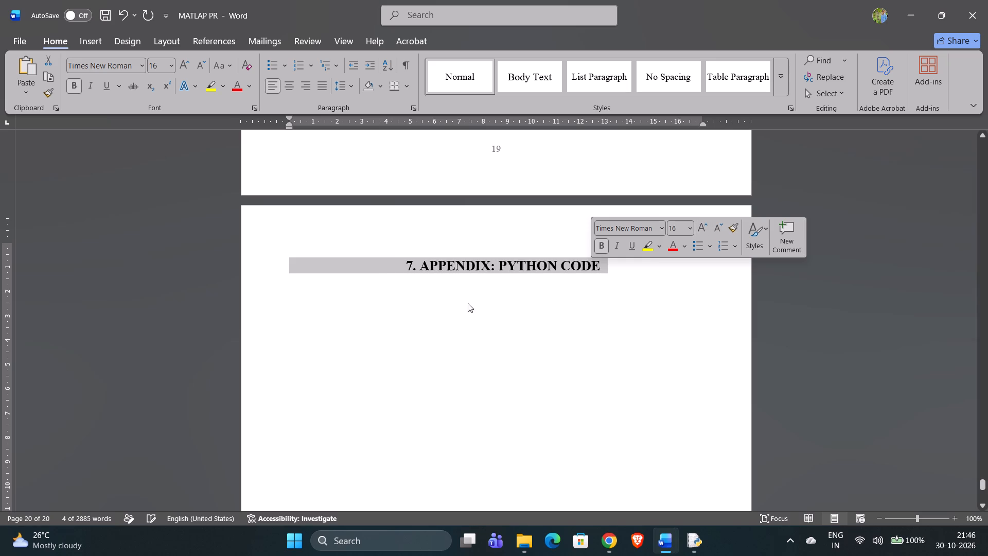
click(458, 322)
click(302, 297)
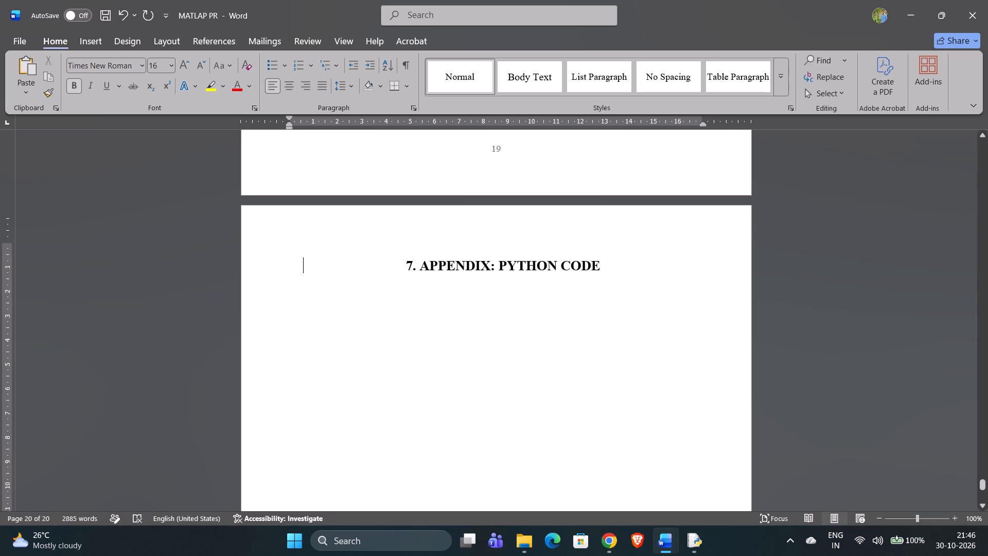
click(405, 286)
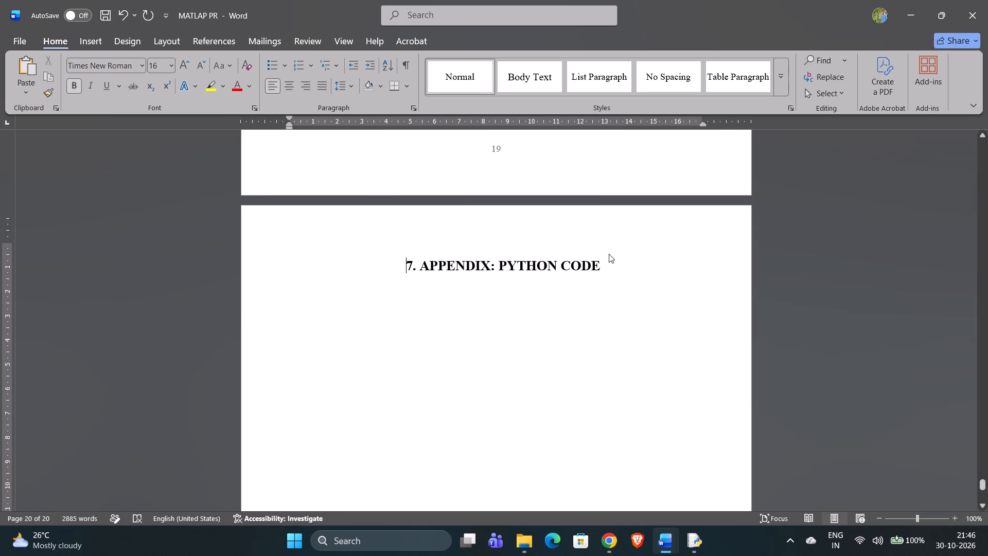
Add two new lines after the appendix heading and paste the copied Python code image there.
click(609, 254)
key(Return)
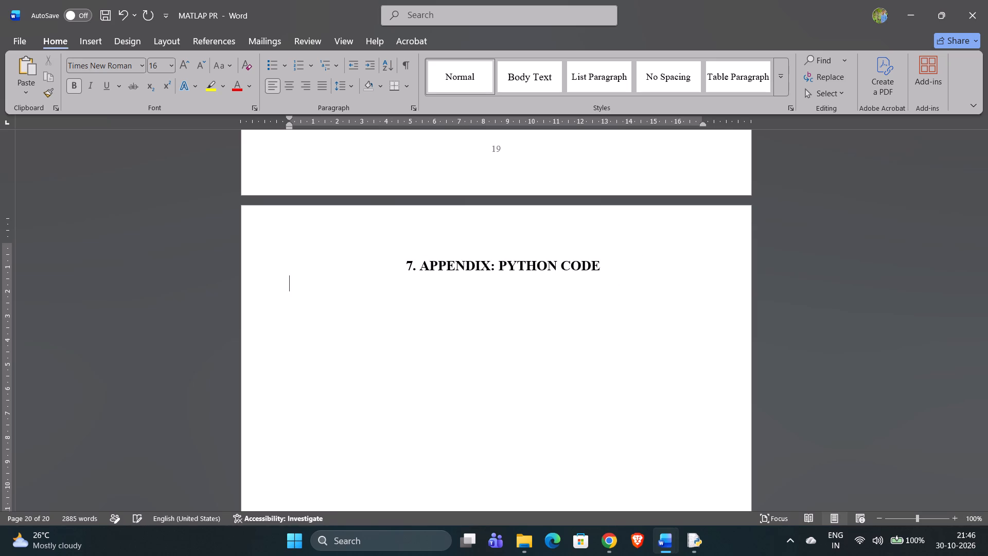
key(Return)
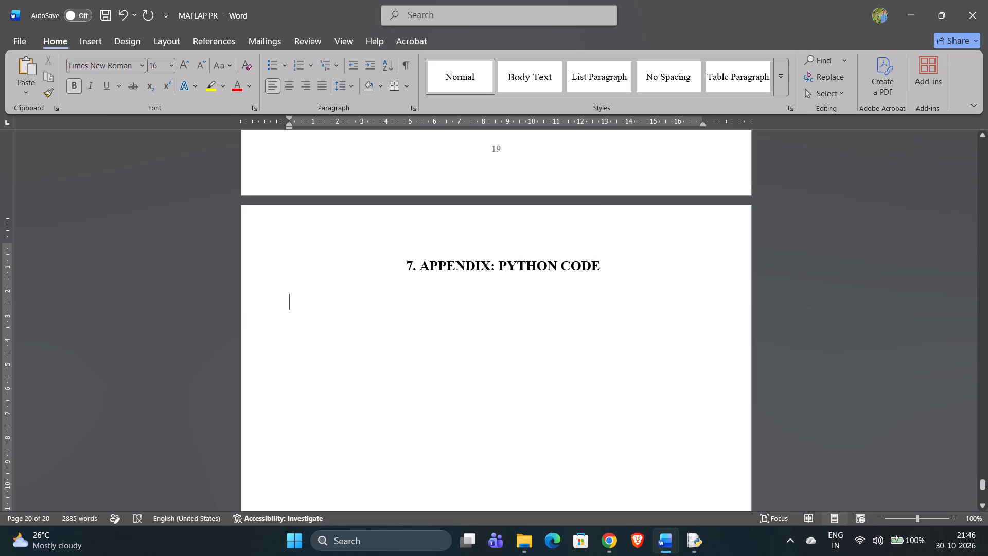
key(ctrl+v)
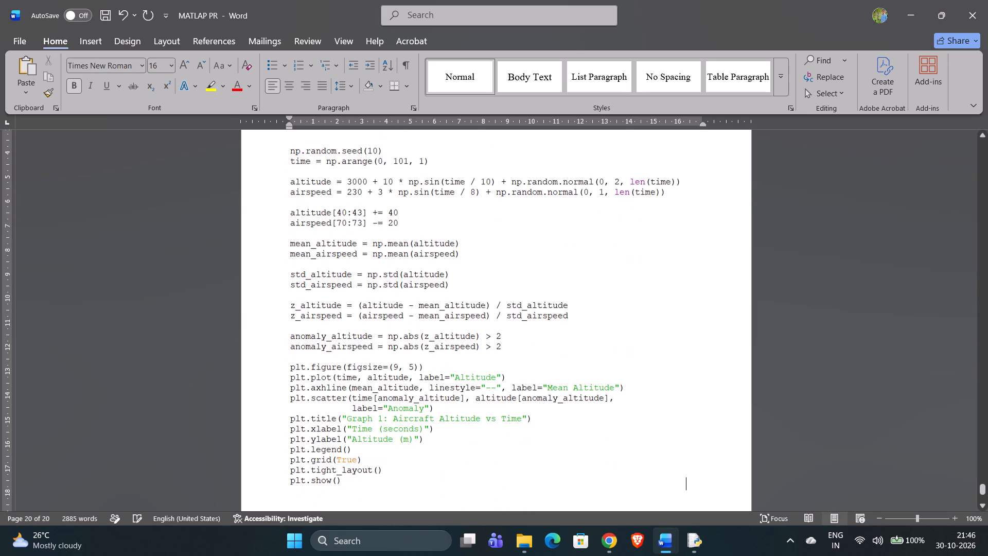
Stretch the pasted code image vertically to about 18 cm tall, keeping its width.
scroll(351, 301, up, 1)
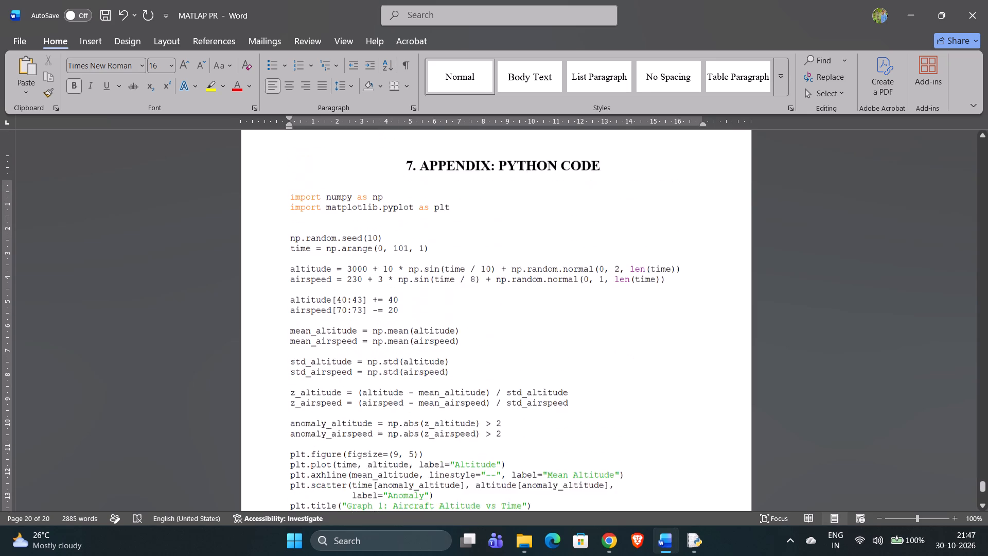
scroll(351, 301, up, 1)
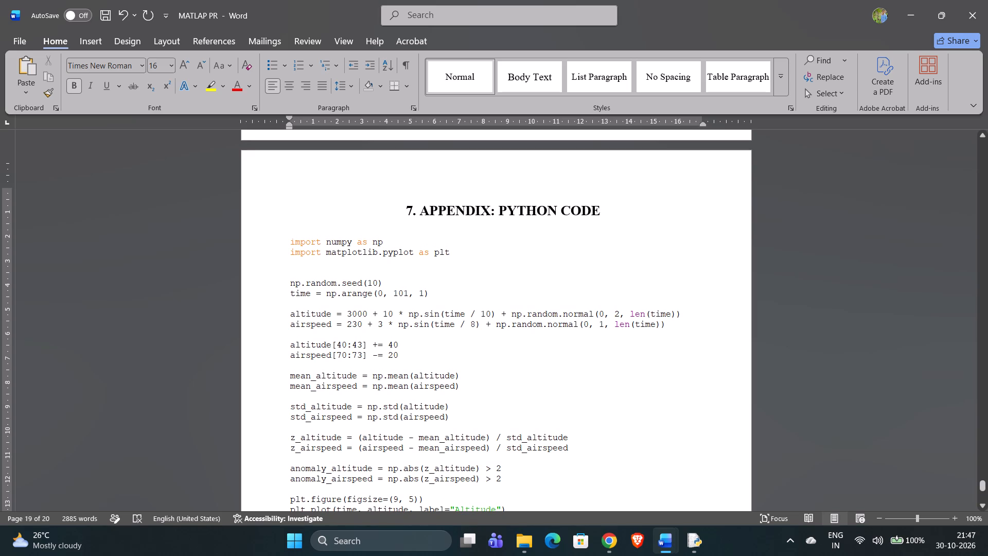
scroll(351, 301, down, 2)
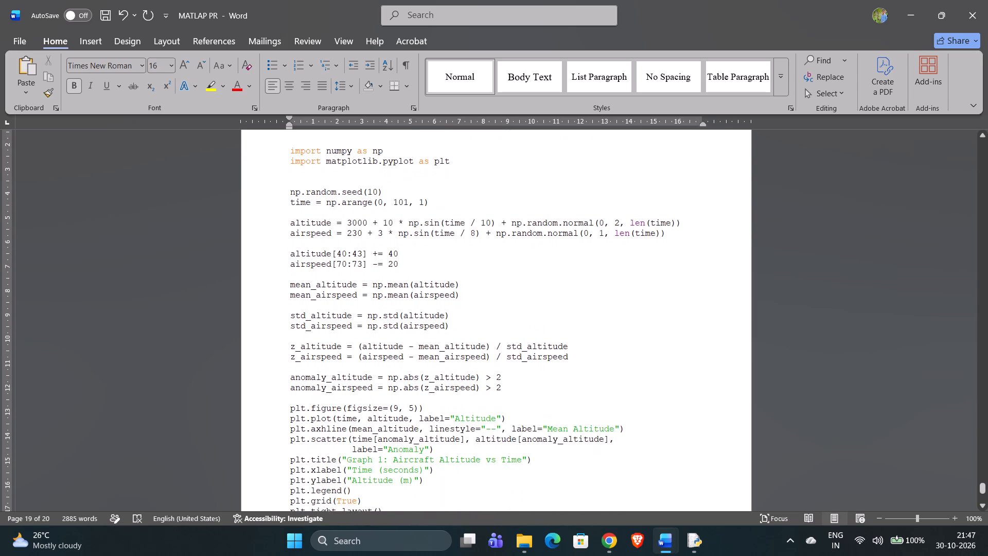
scroll(351, 301, down, 3)
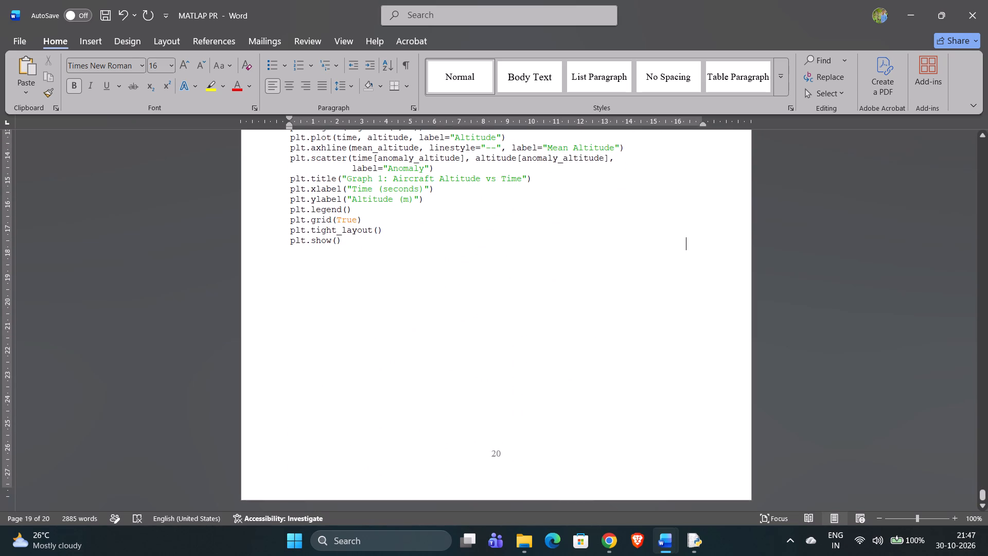
scroll(351, 301, up, 3)
click(397, 338)
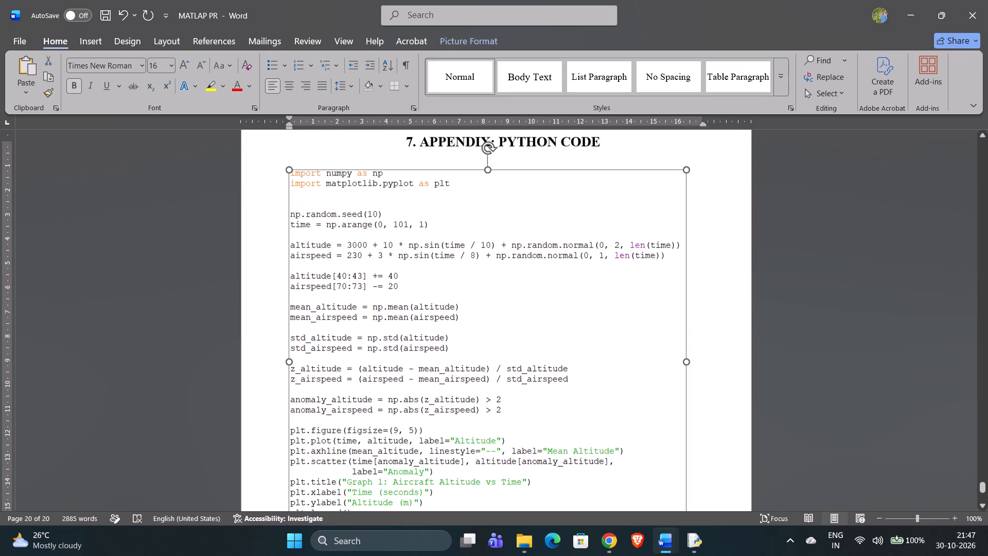
scroll(448, 423, down, 1)
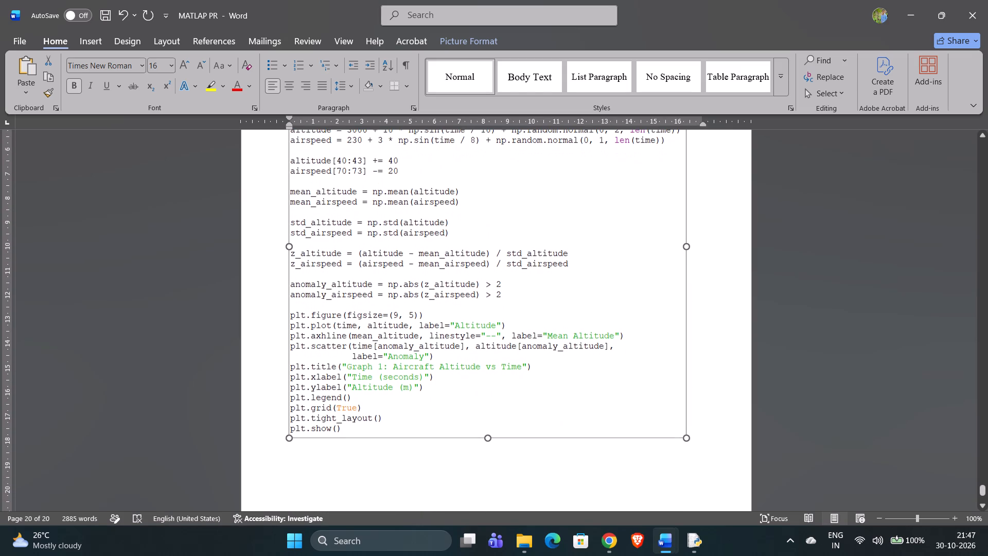
drag(488, 437, 485, 489)
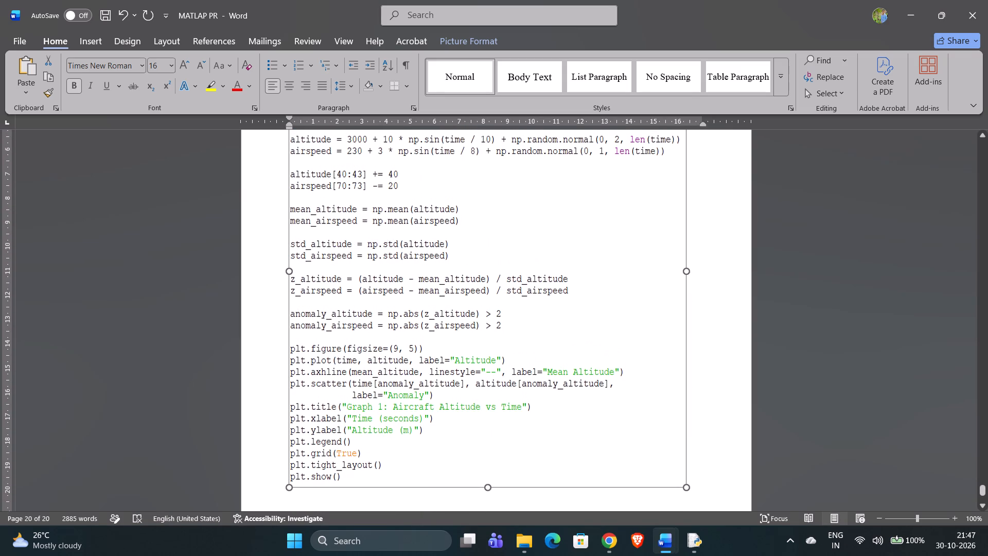
drag(485, 489, 480, 460)
Refine the code image's height to about 20 cm so it fills most of the page above the page number.
scroll(480, 460, up, 1)
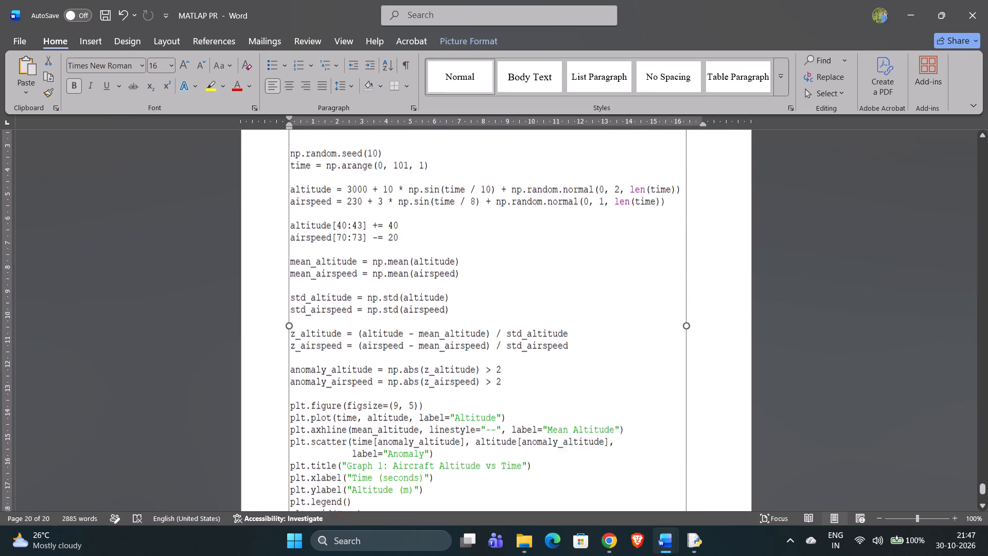
scroll(480, 460, up, 2)
scroll(480, 460, down, 2)
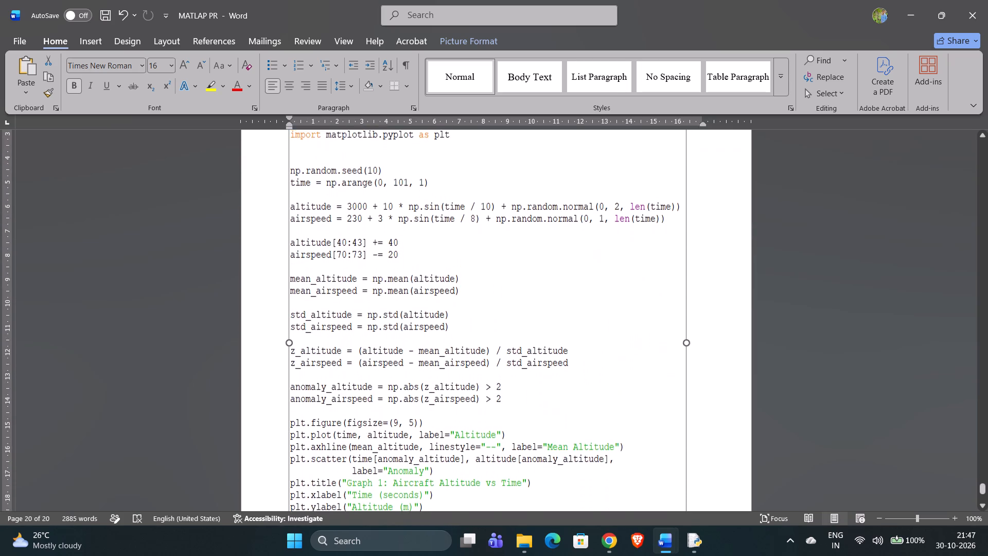
scroll(480, 460, down, 2)
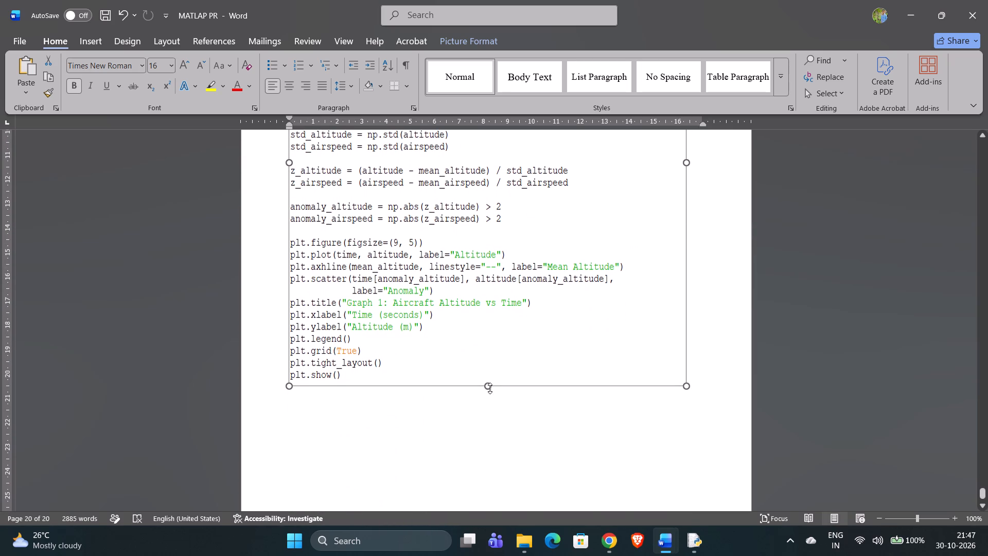
drag(488, 386, 487, 485)
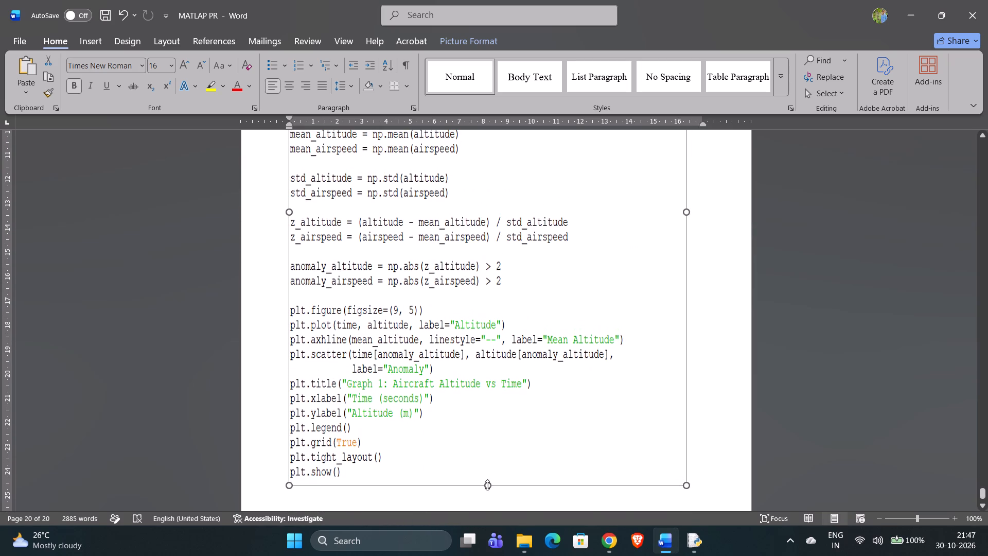
scroll(496, 408, up, 2)
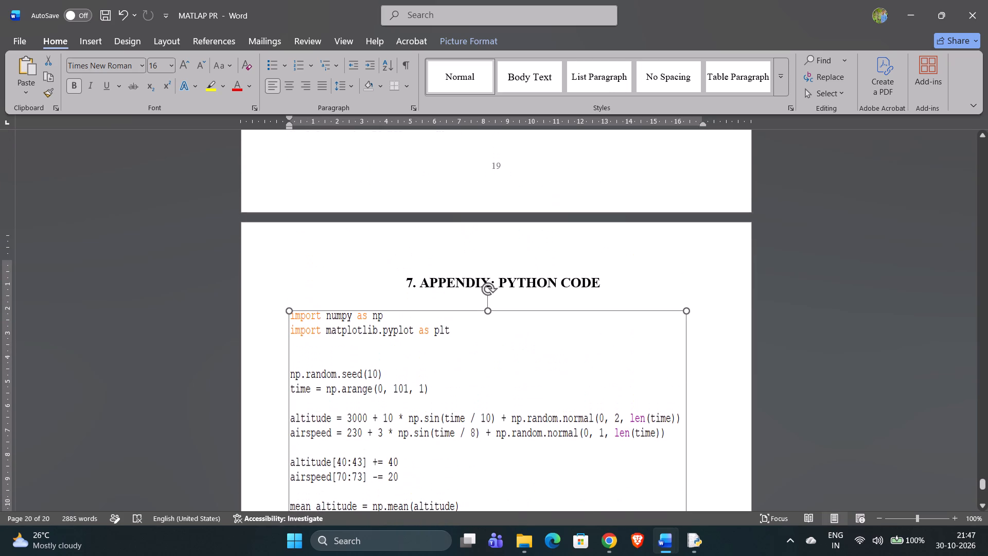
scroll(496, 408, down, 3)
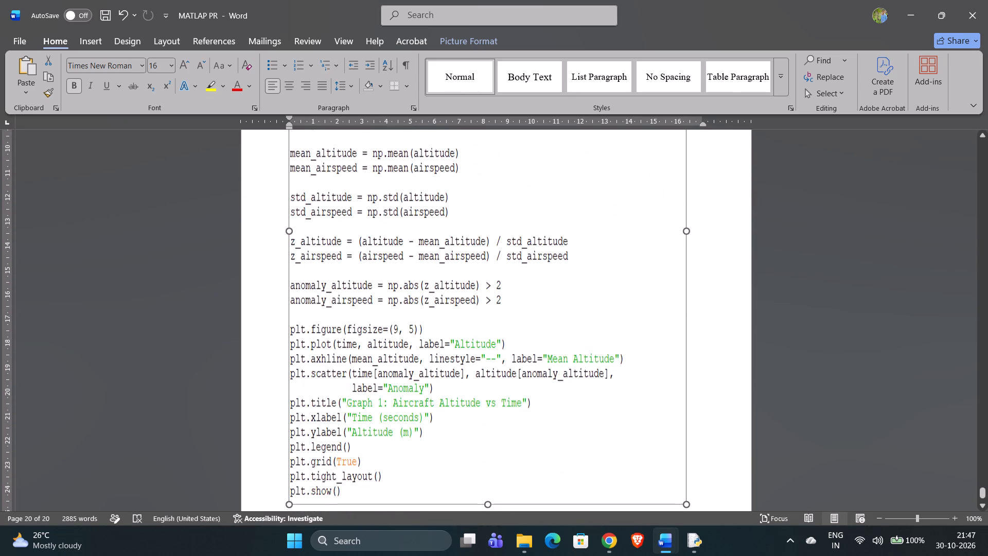
scroll(496, 408, down, 1)
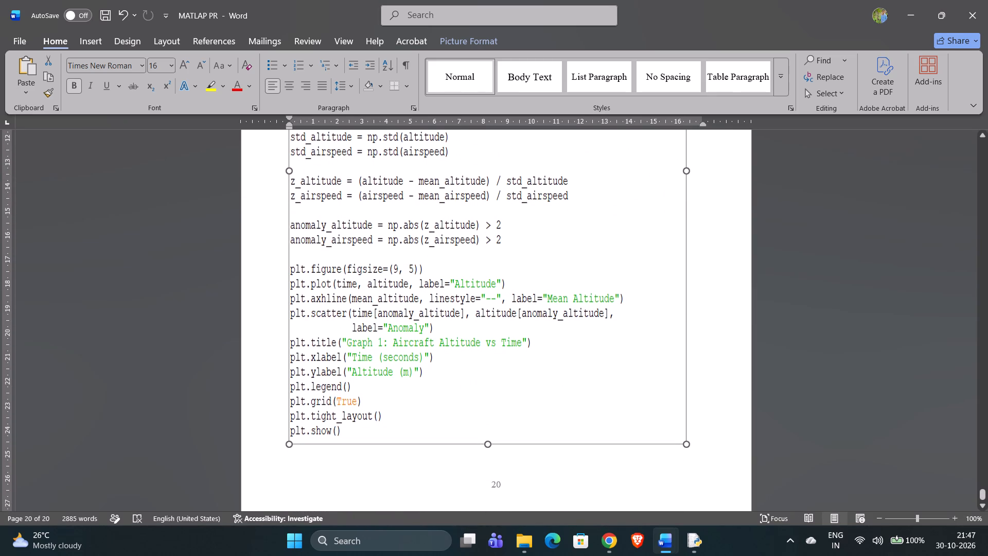
drag(488, 443, 489, 383)
Widen the code image to about 17 cm so its edge reaches the text margin.
scroll(489, 383, up, 1)
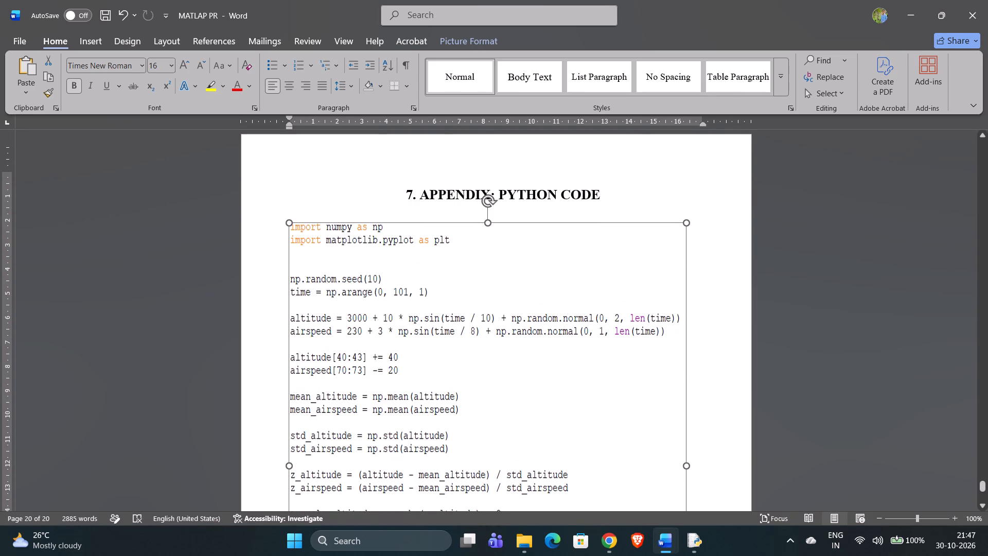
drag(682, 466, 707, 465)
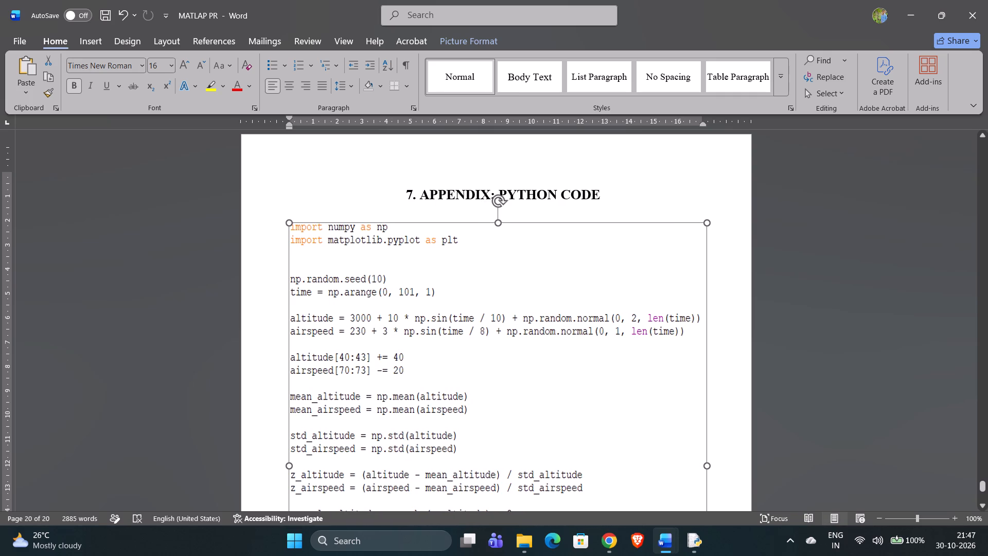
drag(707, 465, 703, 466)
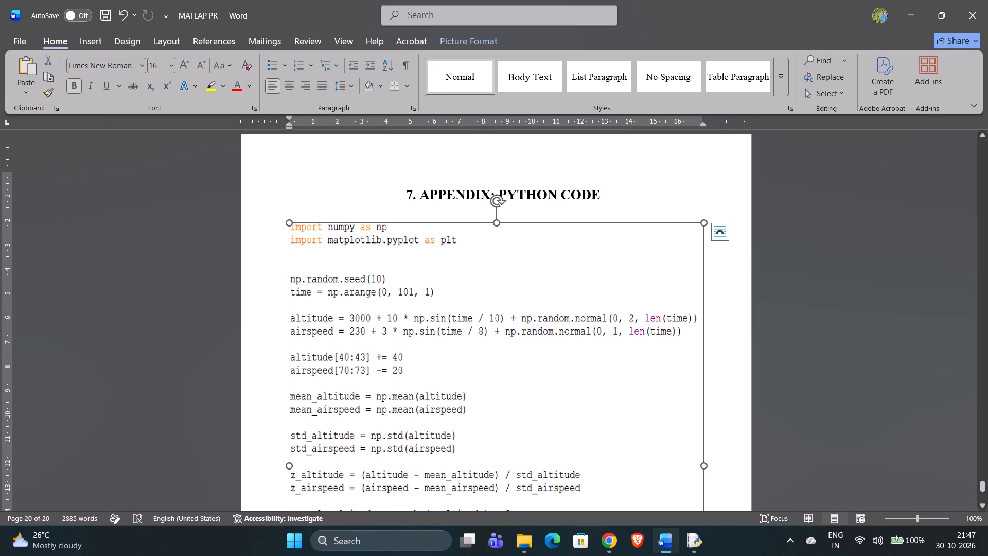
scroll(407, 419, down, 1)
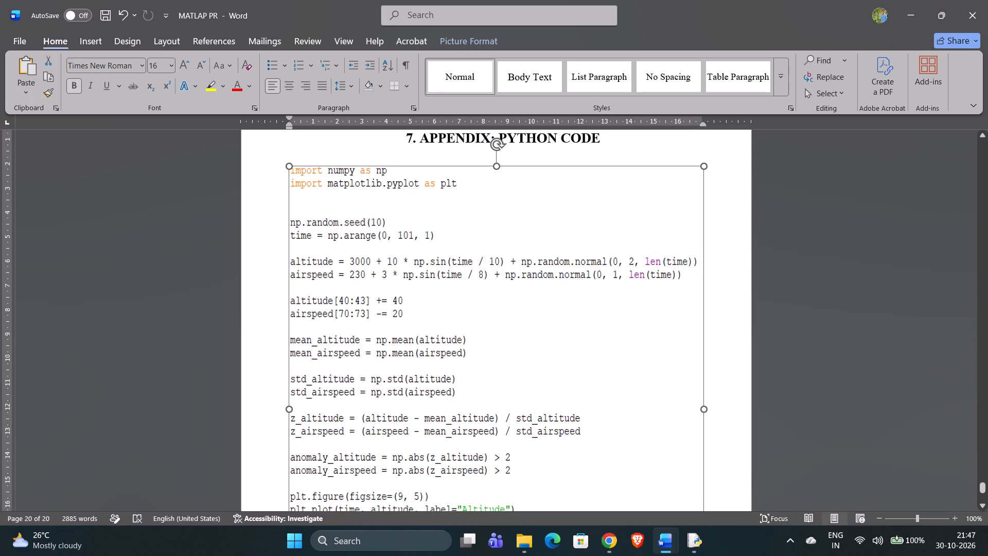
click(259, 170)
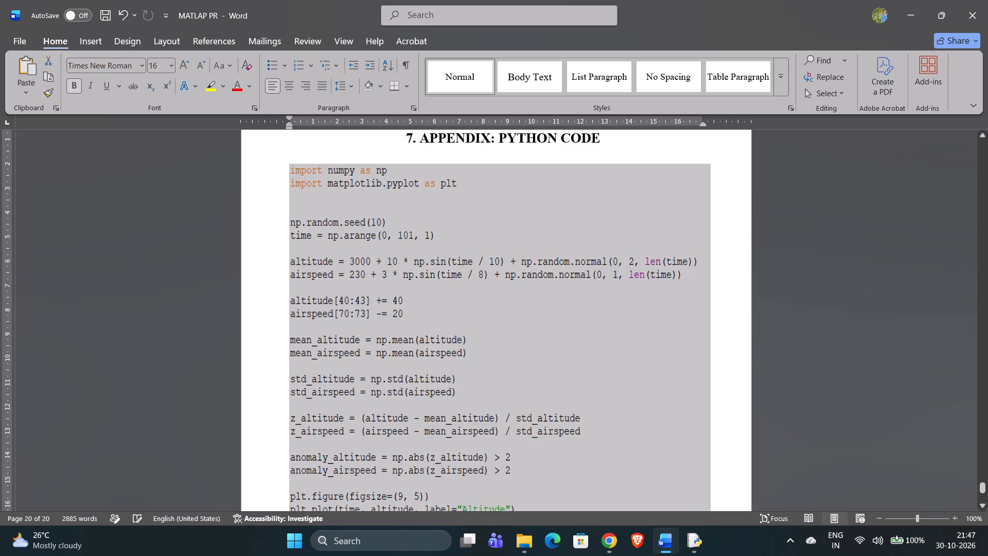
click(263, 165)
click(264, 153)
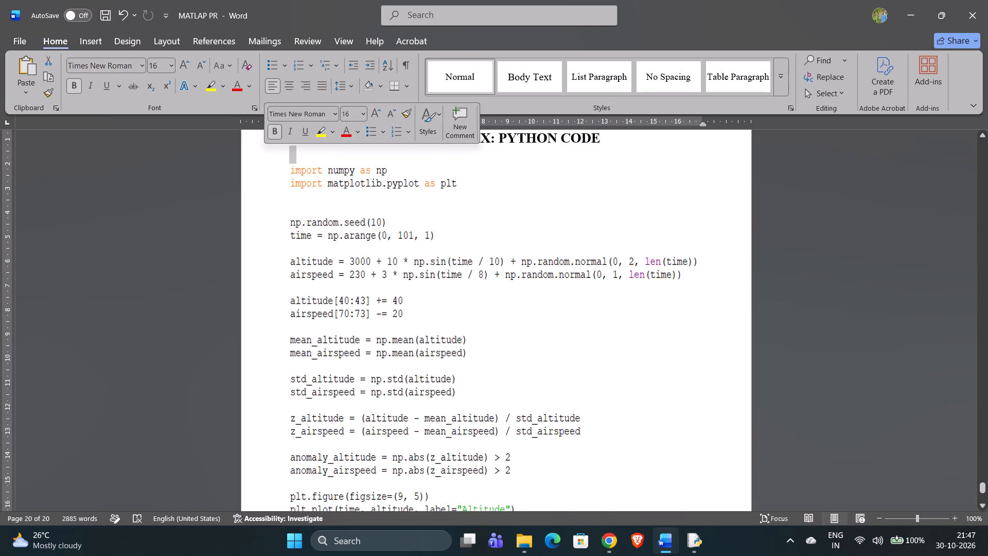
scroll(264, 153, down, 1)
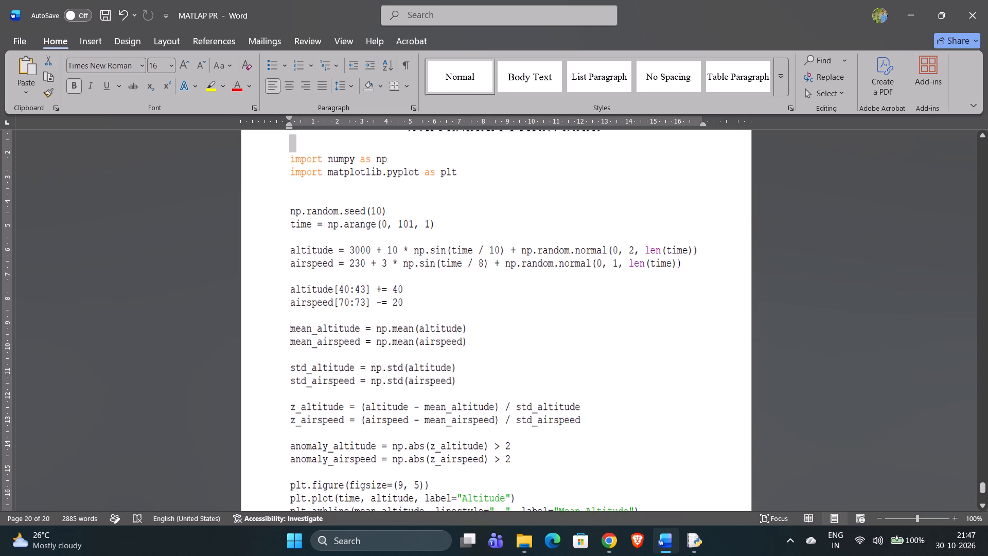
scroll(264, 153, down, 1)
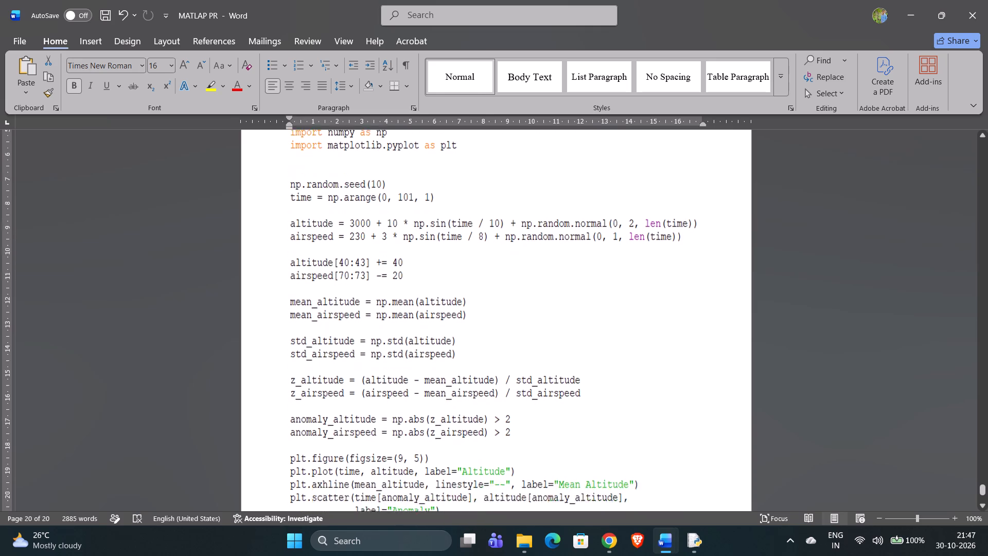
Examine how the resized code image fits on page 20, down to the page number.
scroll(264, 153, down, 1)
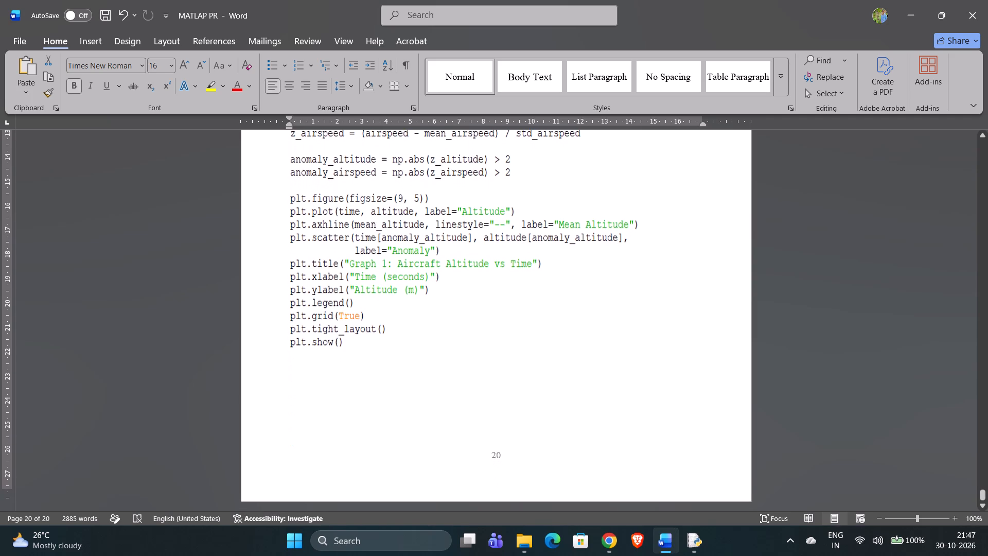
scroll(264, 153, up, 2)
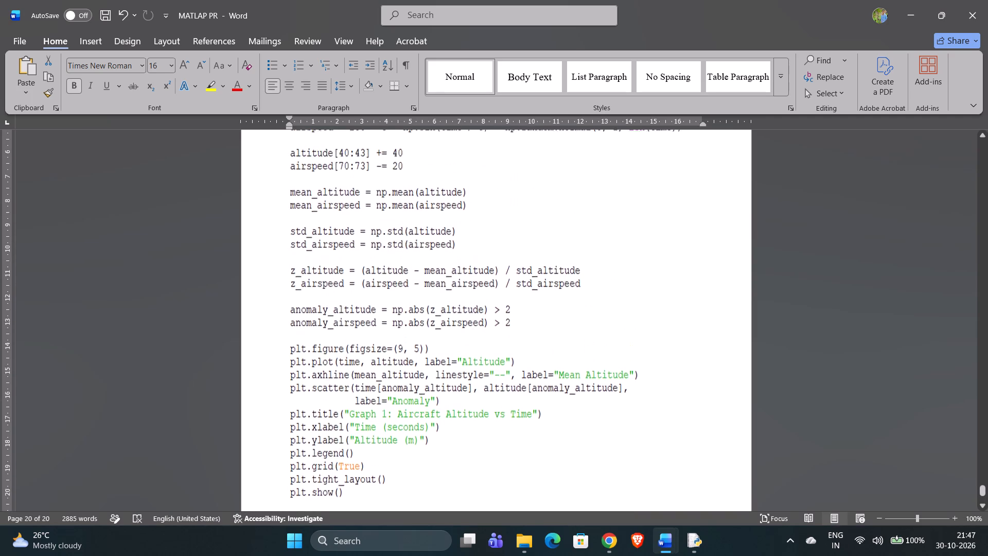
scroll(264, 153, up, 1)
scroll(264, 153, down, 4)
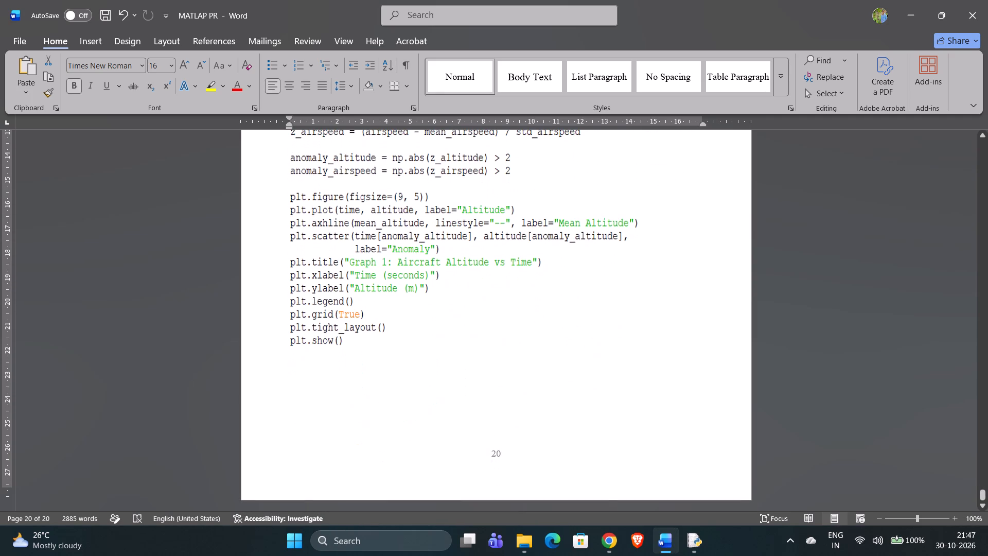
click(371, 402)
scroll(371, 402, down, 2)
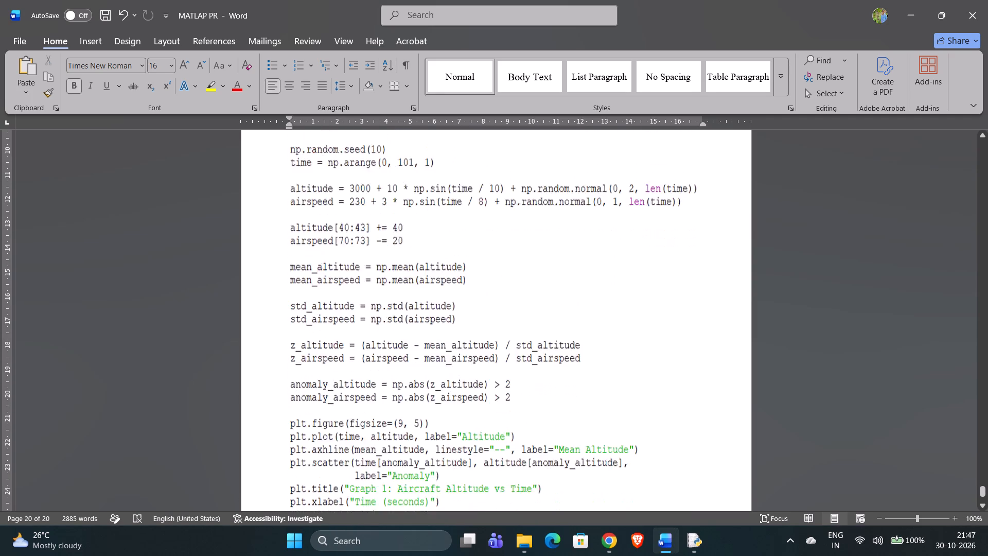
scroll(371, 402, down, 2)
Place the cursor at the start of the code image's line on page 20 and insert a blank line before the image.
click(387, 438)
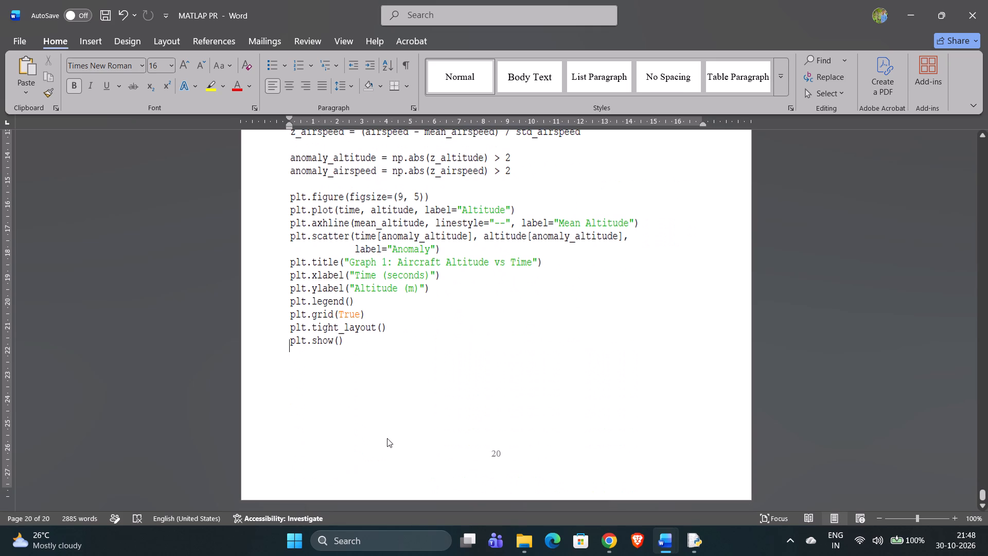
click(411, 336)
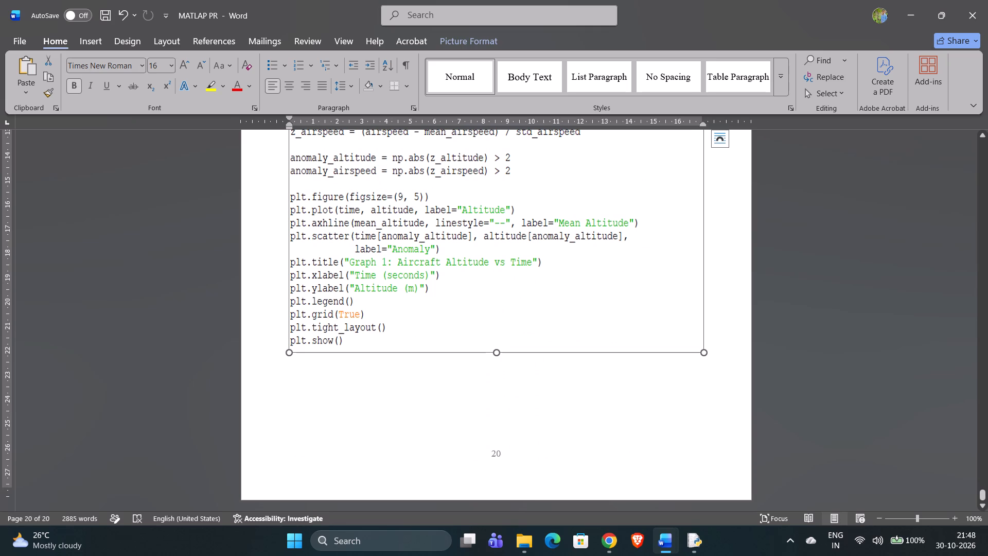
click(412, 368)
scroll(412, 368, down, 3)
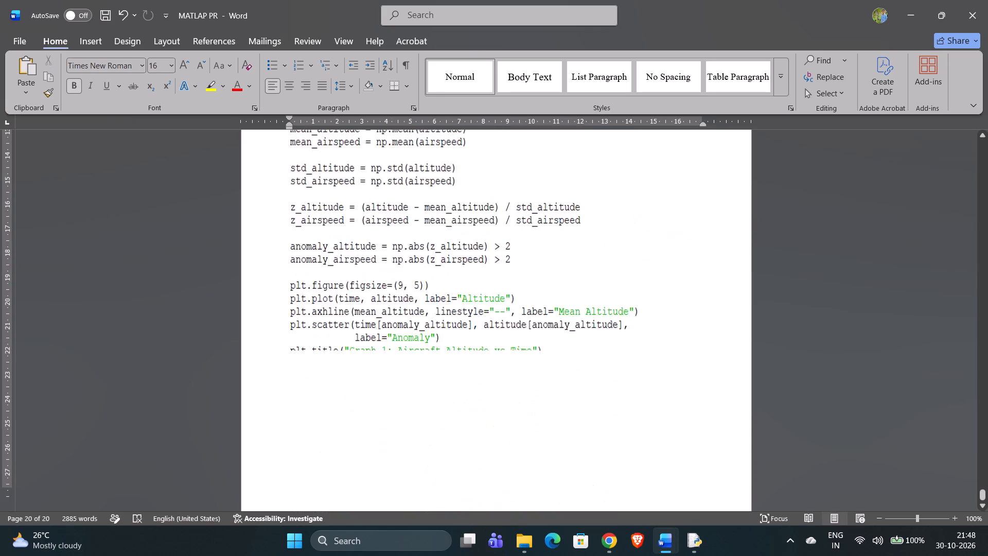
click(412, 368)
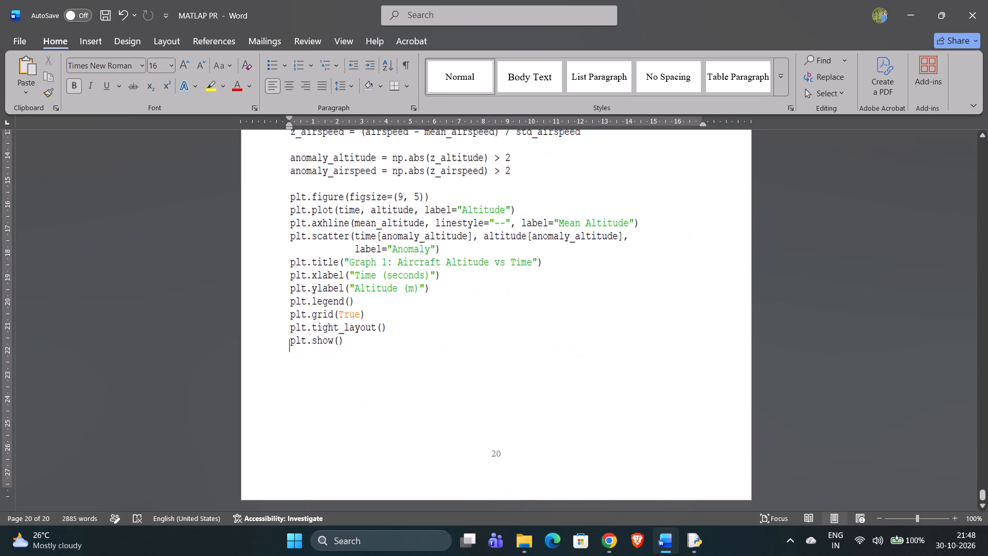
key(Return)
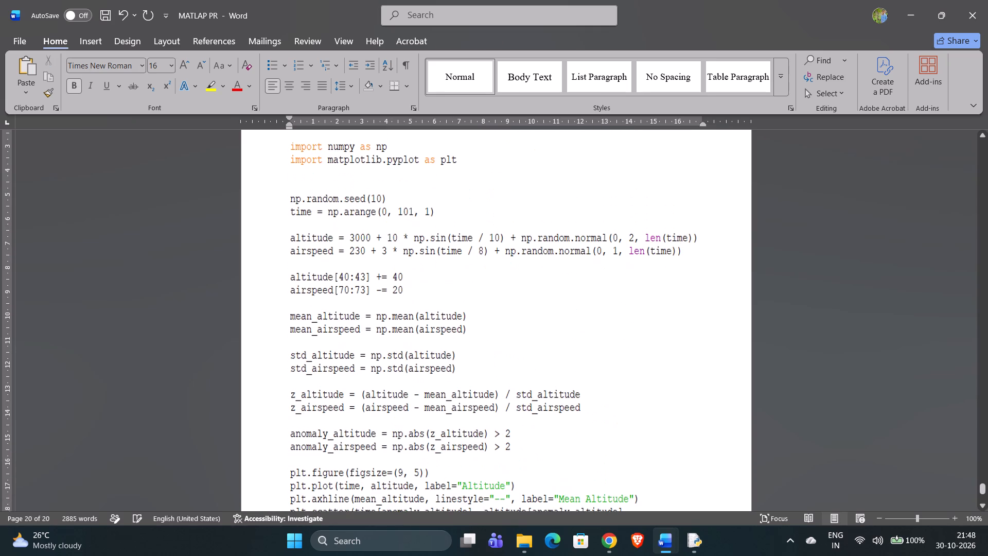
Add four new lines after the code image so the document continues onto a new page 21.
scroll(412, 368, down, 6)
click(509, 456)
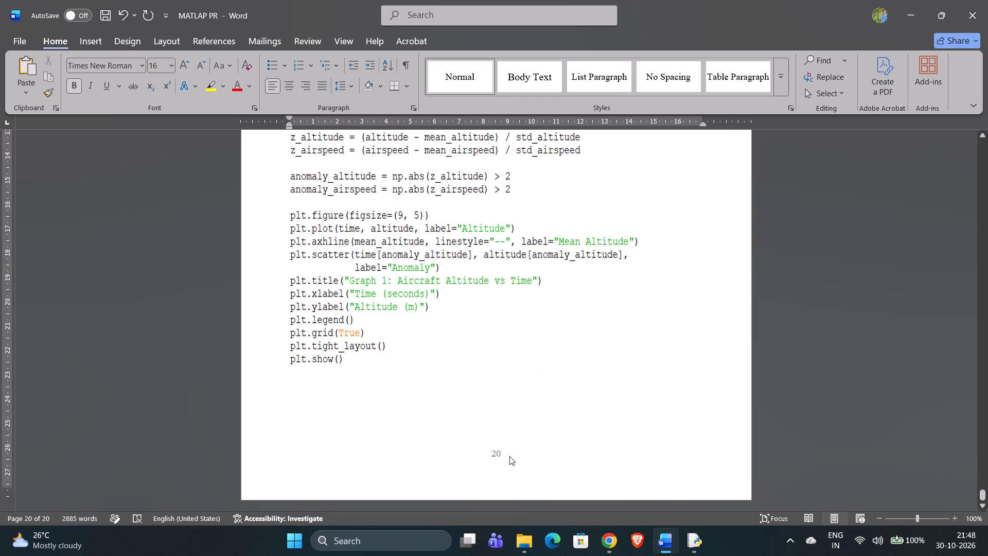
key(Return)
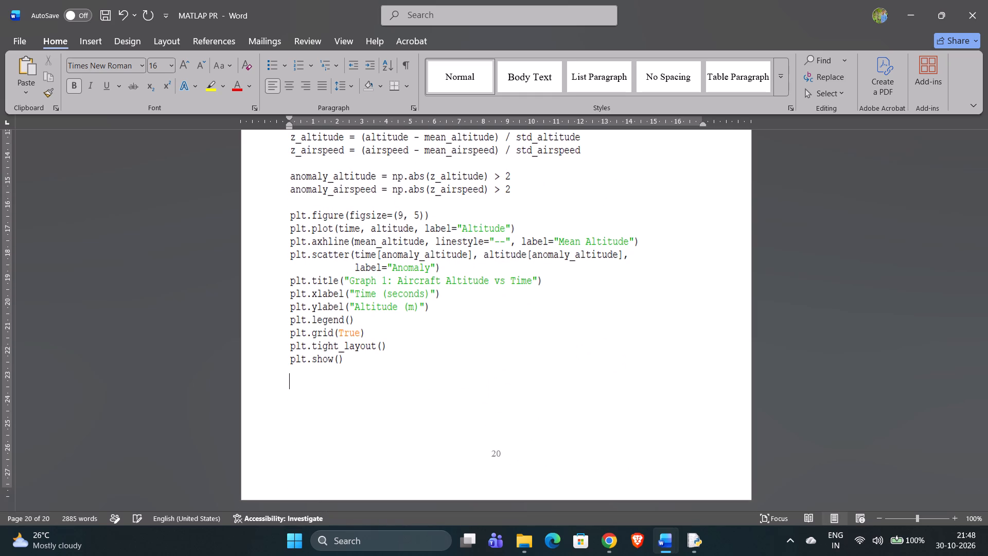
key(Return)
key(Return)
key(Return)
scroll(517, 459, down, 1)
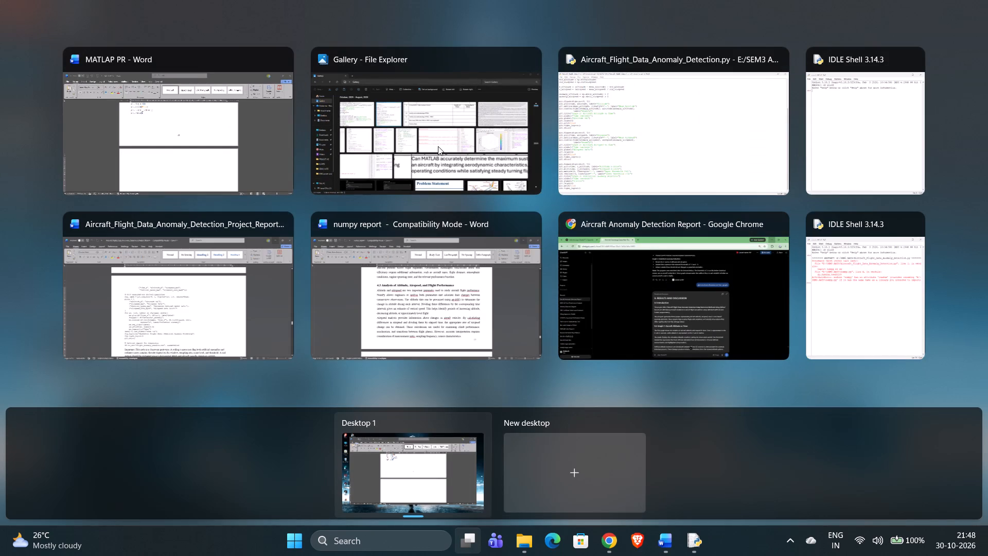
Switch to the File Explorer Gallery and copy the newest screenshot, the one with the airspeed and z-score plotting code.
click(438, 146)
click(214, 198)
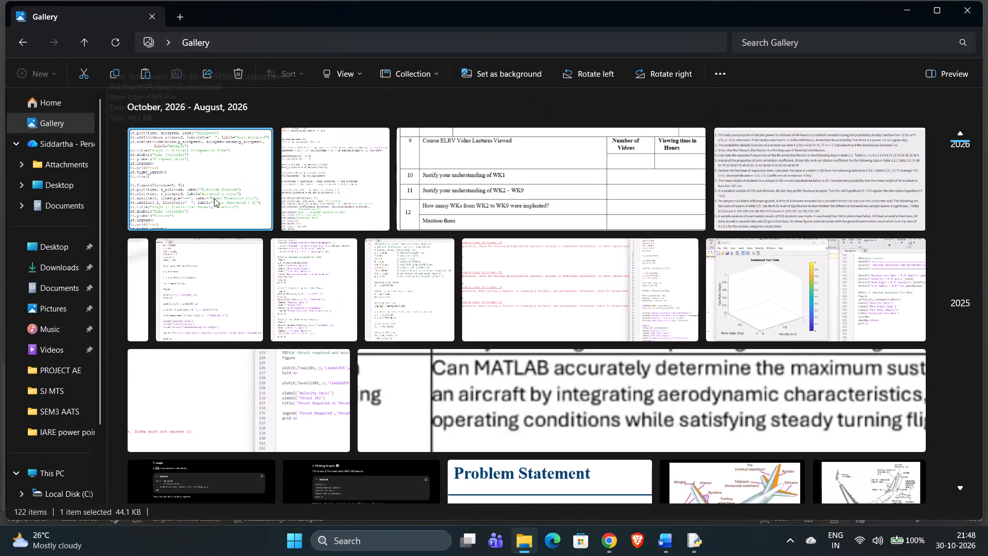
key(ctrl+c)
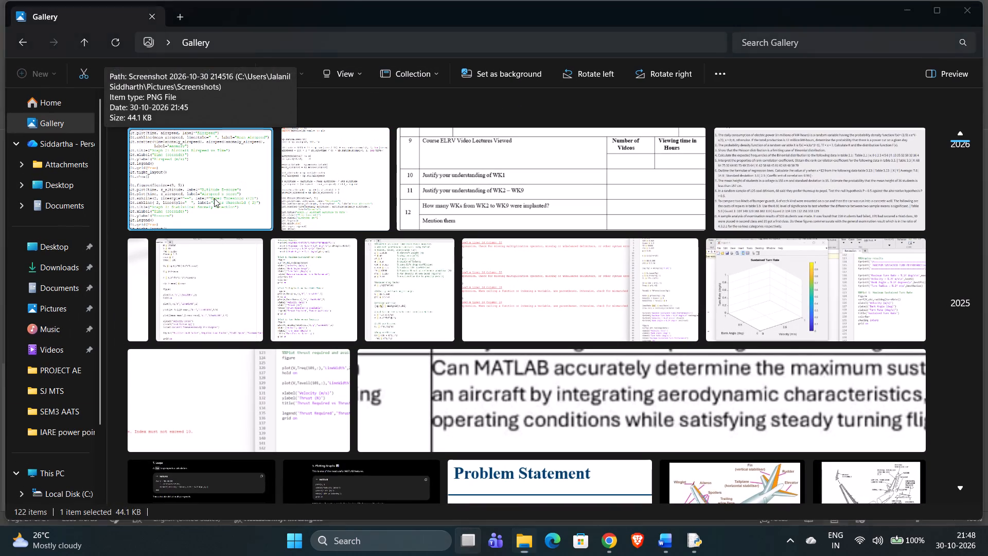
Switch back to the MATLAP PR Word document, add two more lines on page 21 and paste the copied code screenshot there.
click(438, 121)
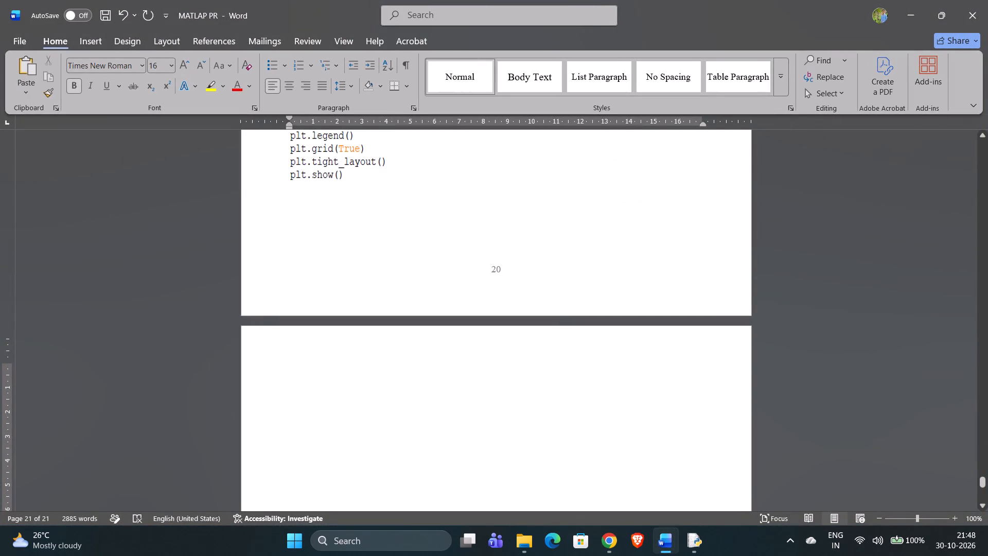
key(Return)
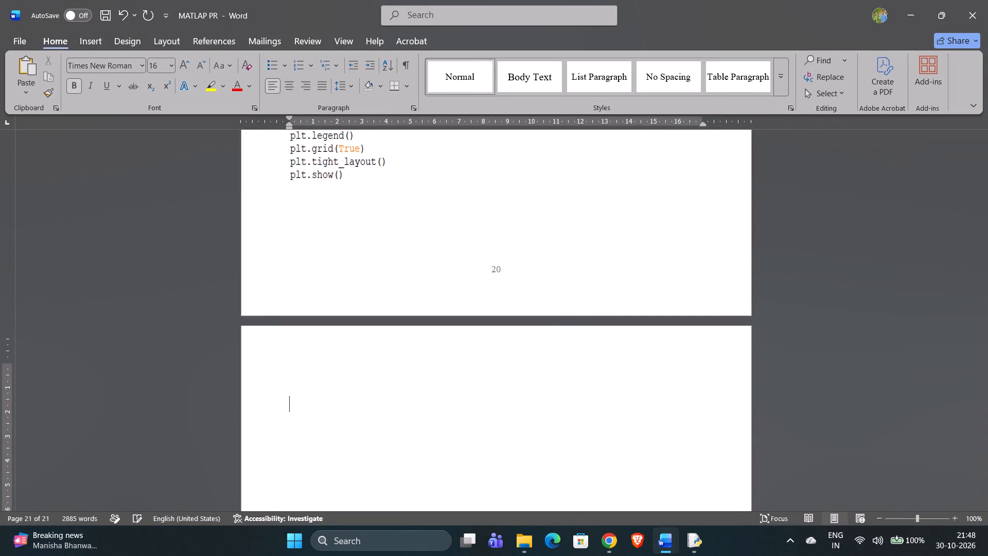
key(Return)
key(ctrl+v)
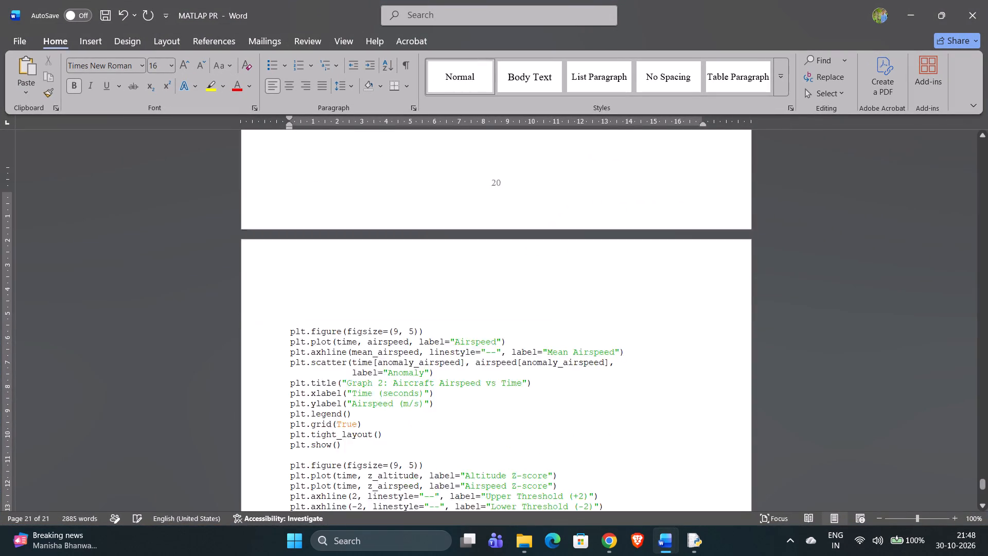
Examine the placement of the second code image on page 21 relative to the first code image on page 20.
scroll(314, 390, down, 2)
scroll(314, 390, up, 3)
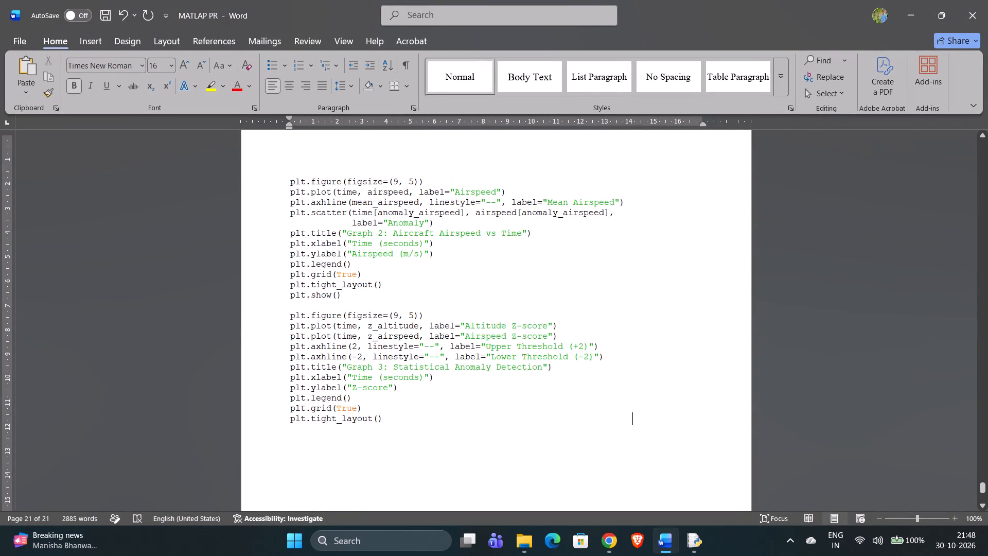
scroll(314, 390, up, 1)
click(284, 315)
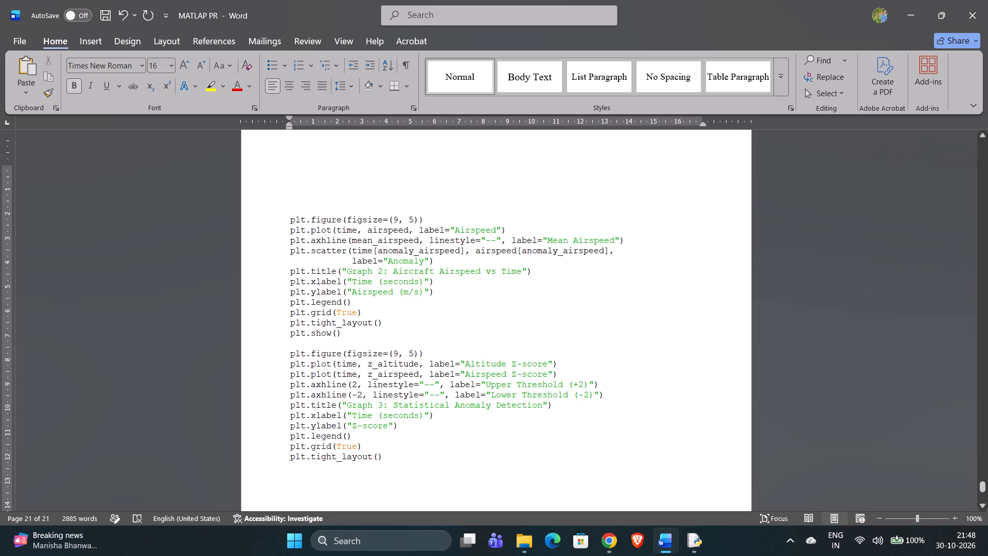
scroll(329, 287, up, 3)
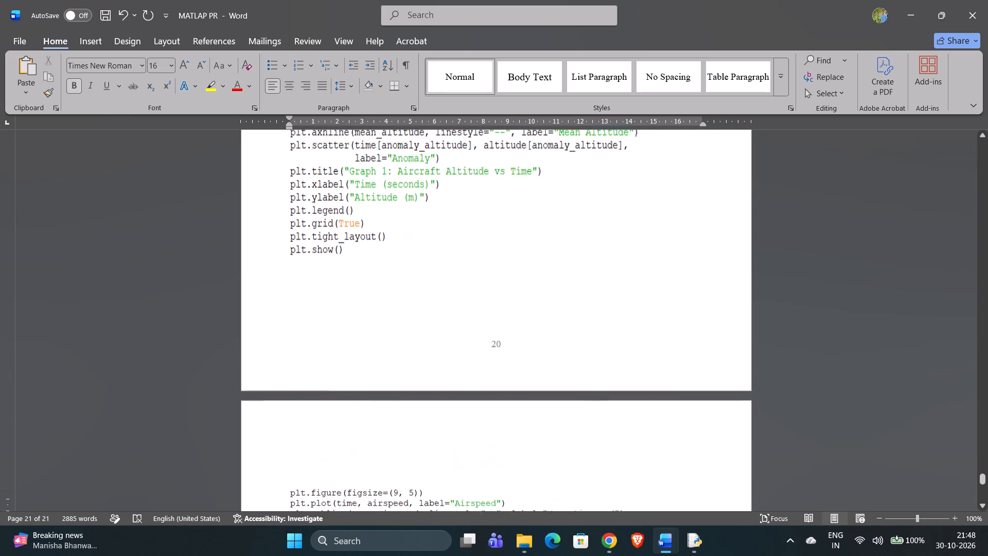
scroll(329, 287, up, 1)
scroll(329, 287, down, 1)
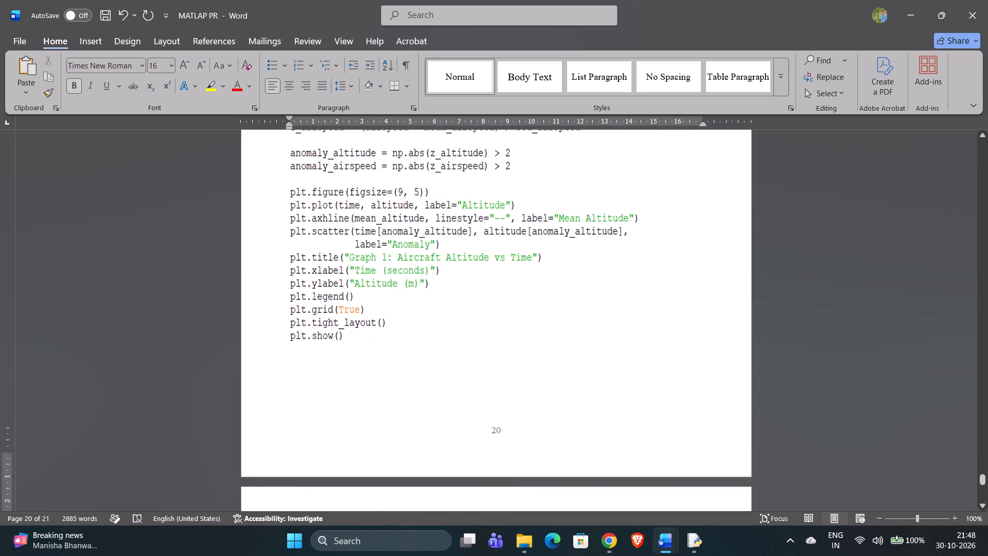
scroll(329, 287, down, 1)
scroll(329, 287, up, 1)
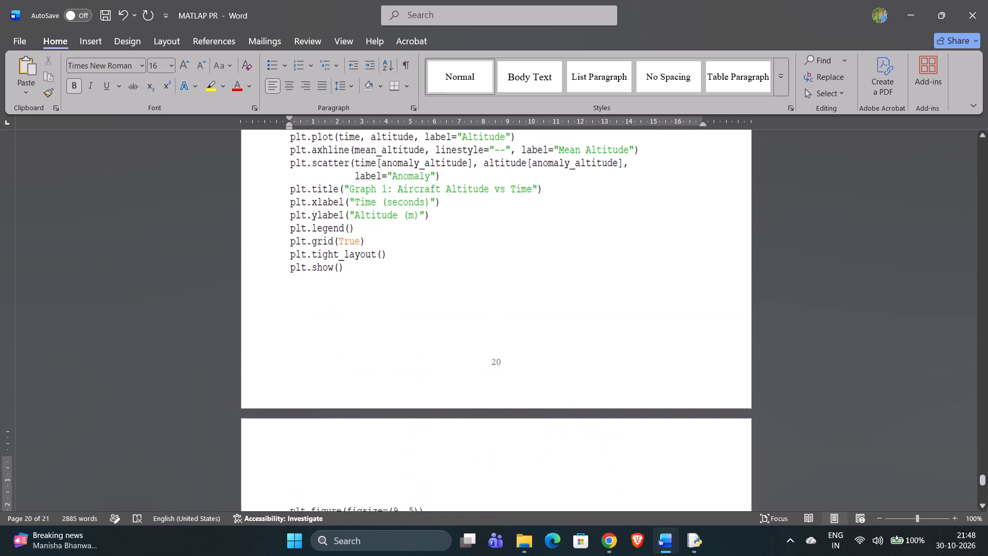
scroll(329, 287, down, 2)
click(323, 342)
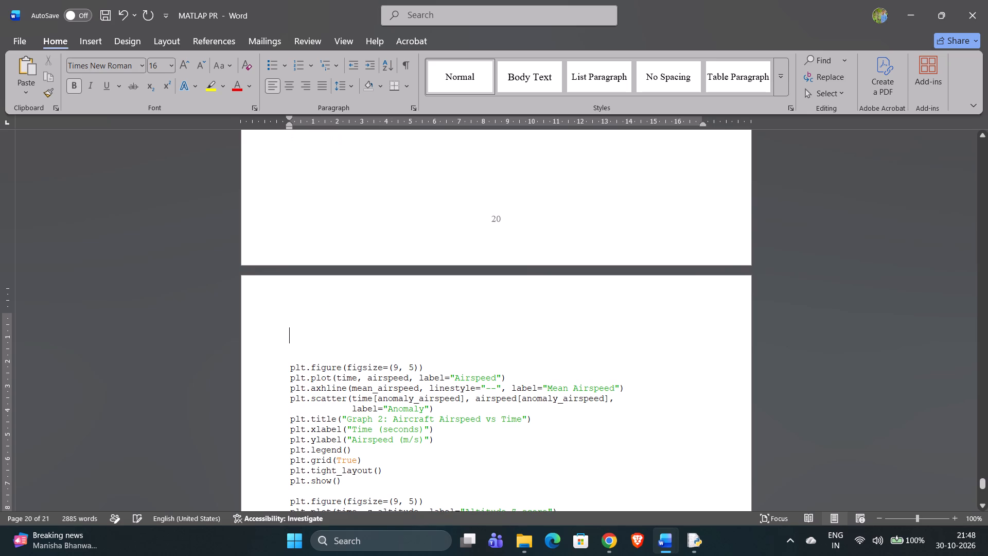
Widen the second code image to about 16 cm, keeping its height.
click(315, 380)
scroll(500, 421, down, 1)
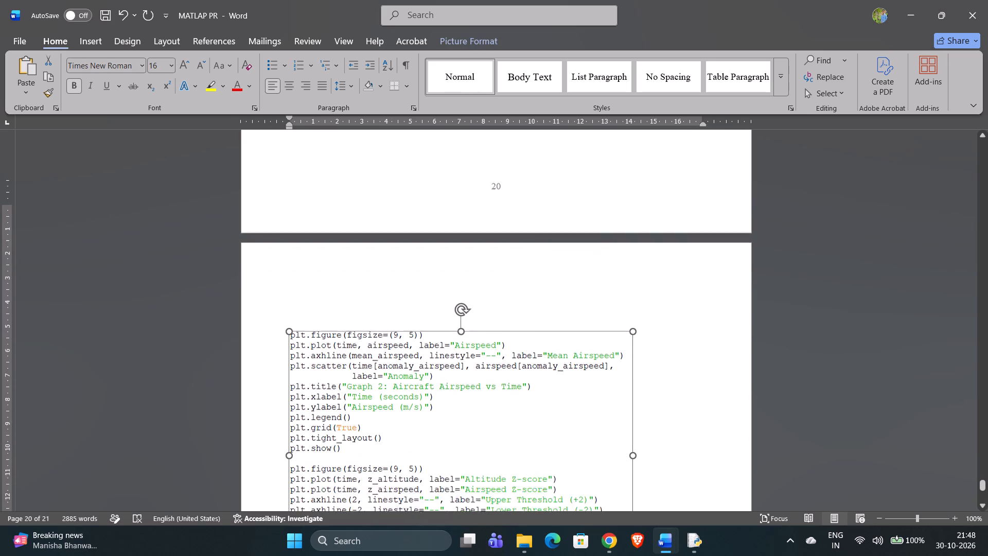
scroll(500, 421, down, 1)
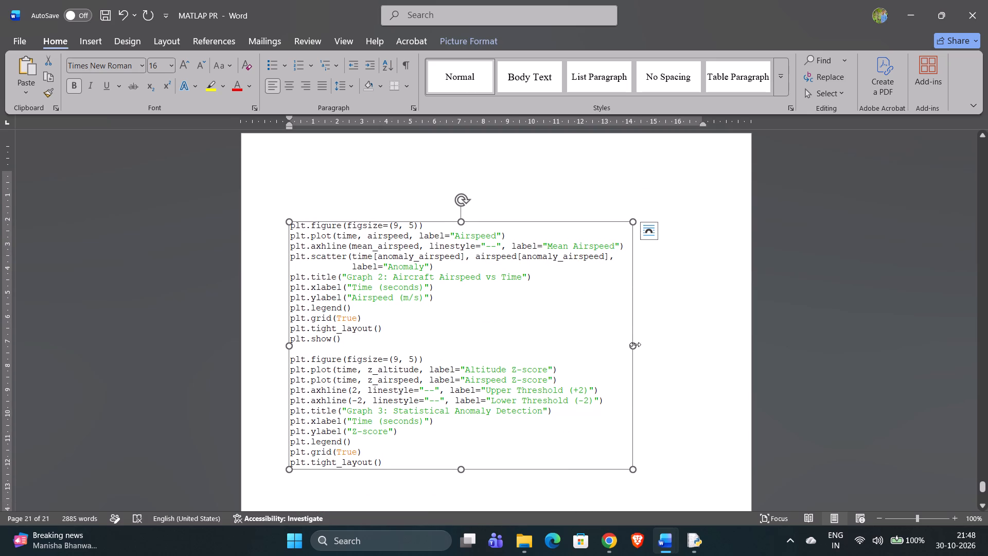
drag(635, 344, 674, 348)
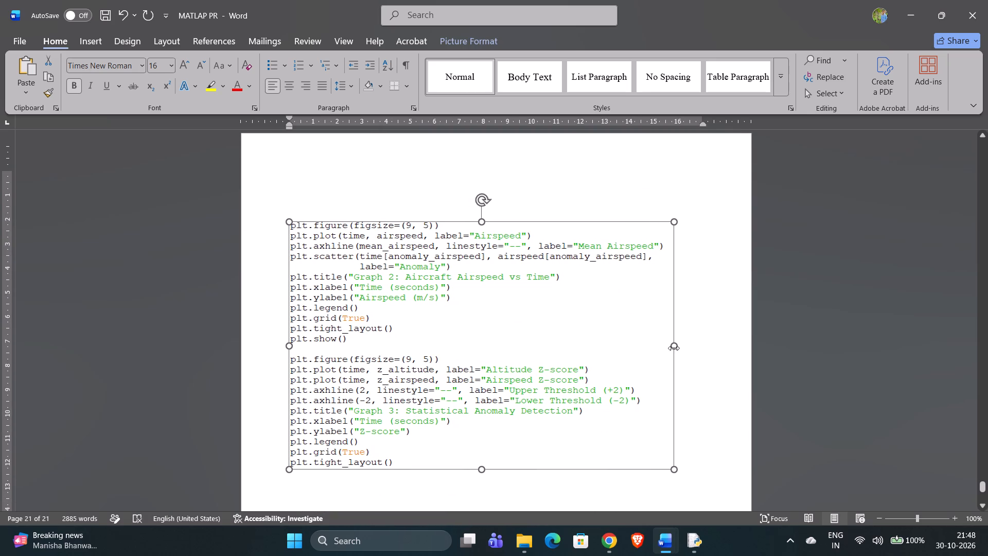
Stretch the second code image vertically to about 13 cm tall, keeping its width, and deselect it.
drag(484, 471, 487, 525)
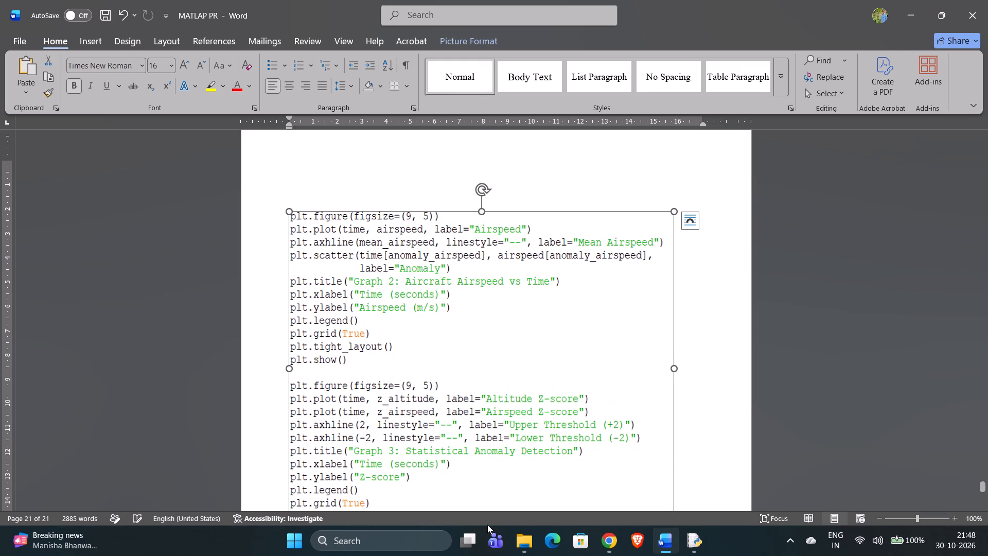
scroll(422, 312, down, 4)
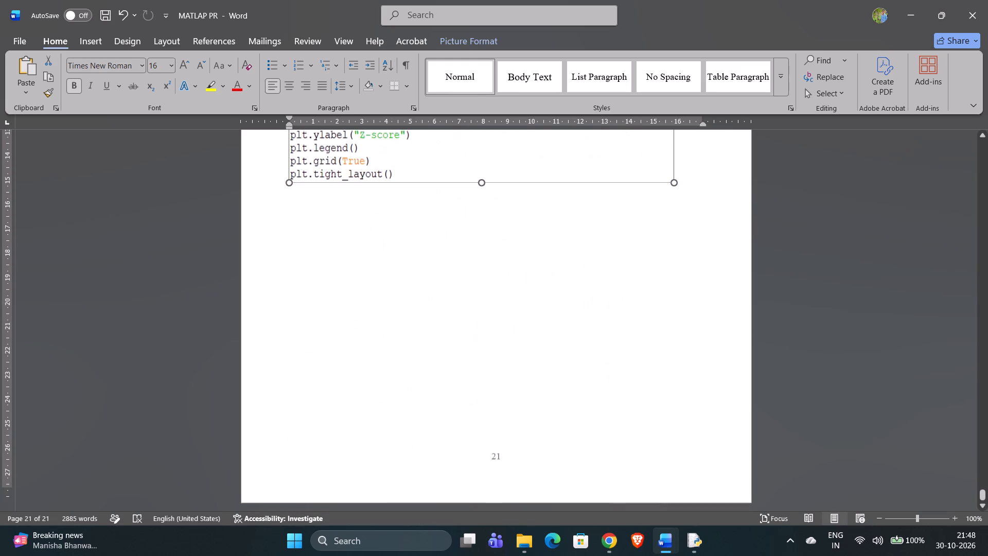
scroll(422, 312, up, 2)
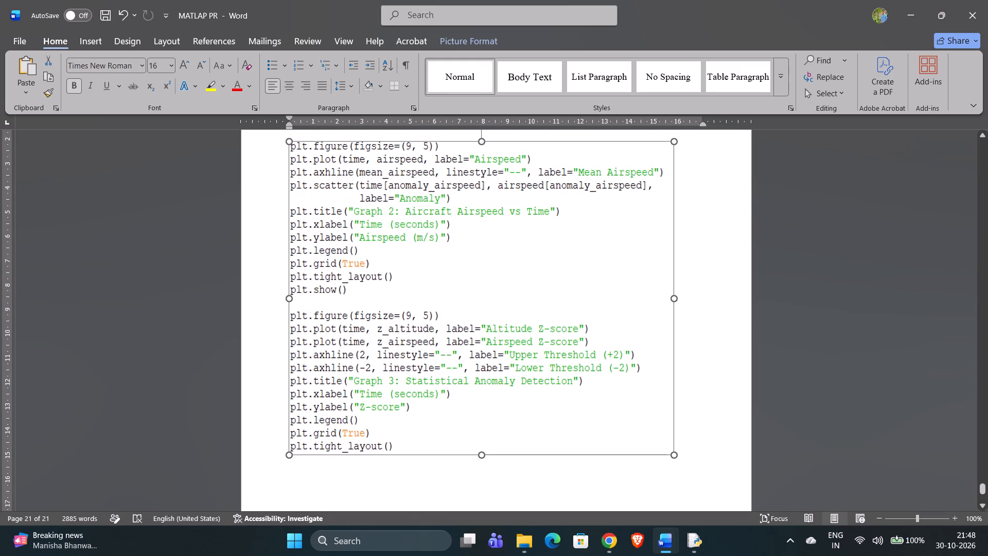
click(398, 492)
Review both appendix pages from the "7. APPENDIX: PYTHON CODE" heading to the end of the second code image.
scroll(398, 492, up, 1)
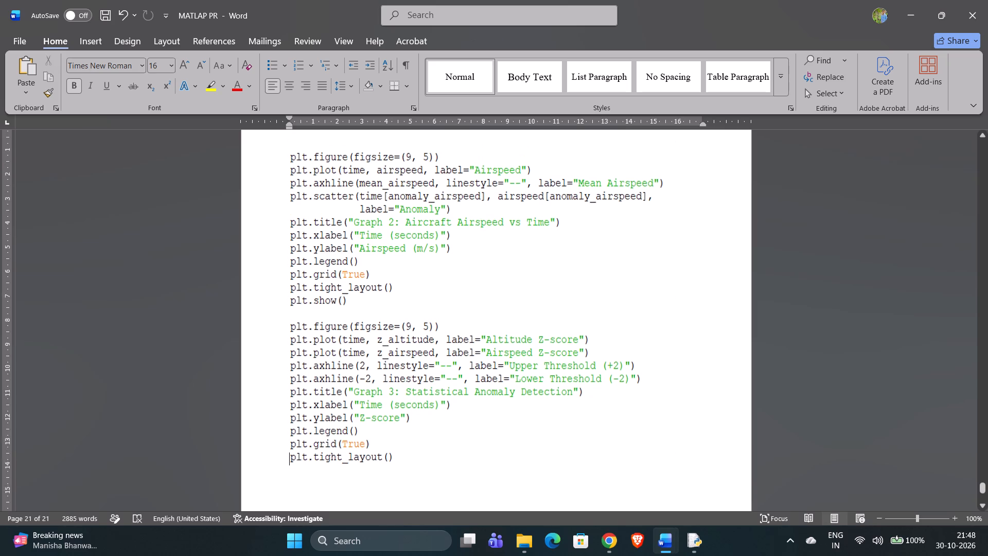
scroll(398, 492, up, 1)
scroll(398, 492, down, 2)
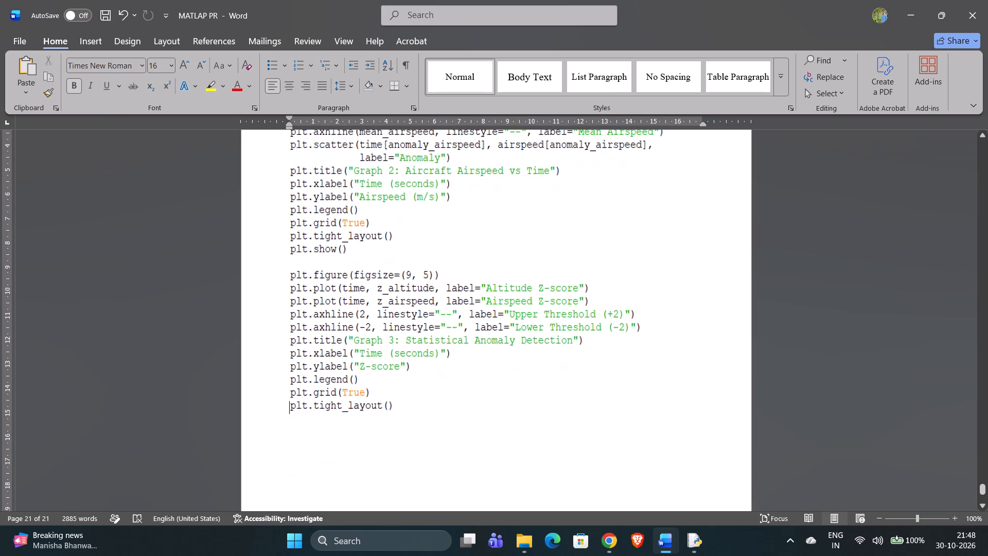
scroll(398, 492, up, 3)
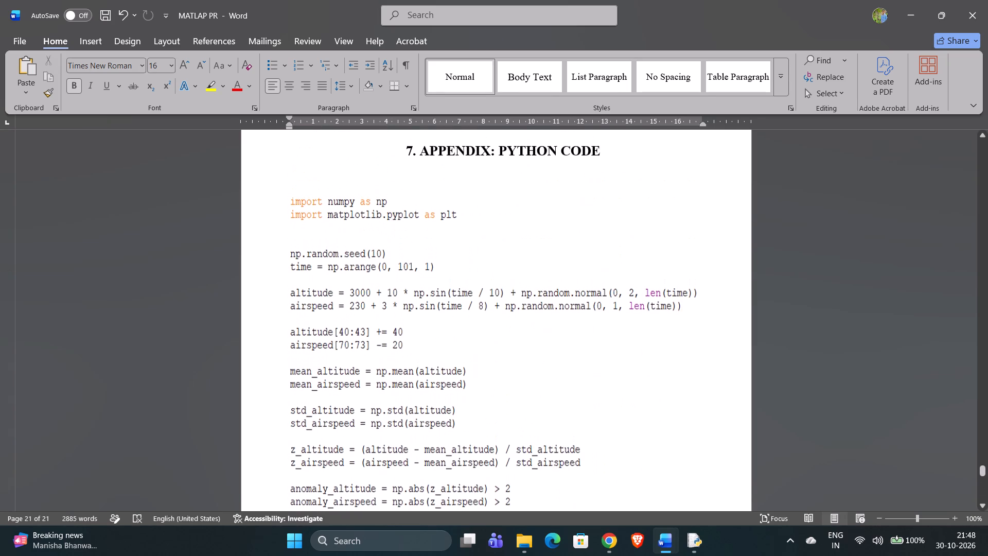
scroll(398, 492, down, 3)
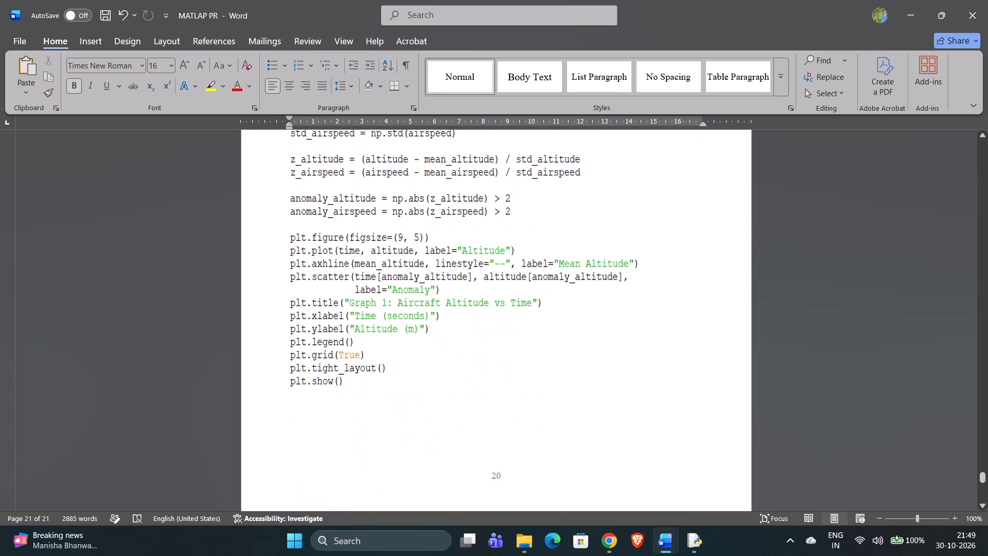
scroll(398, 492, down, 4)
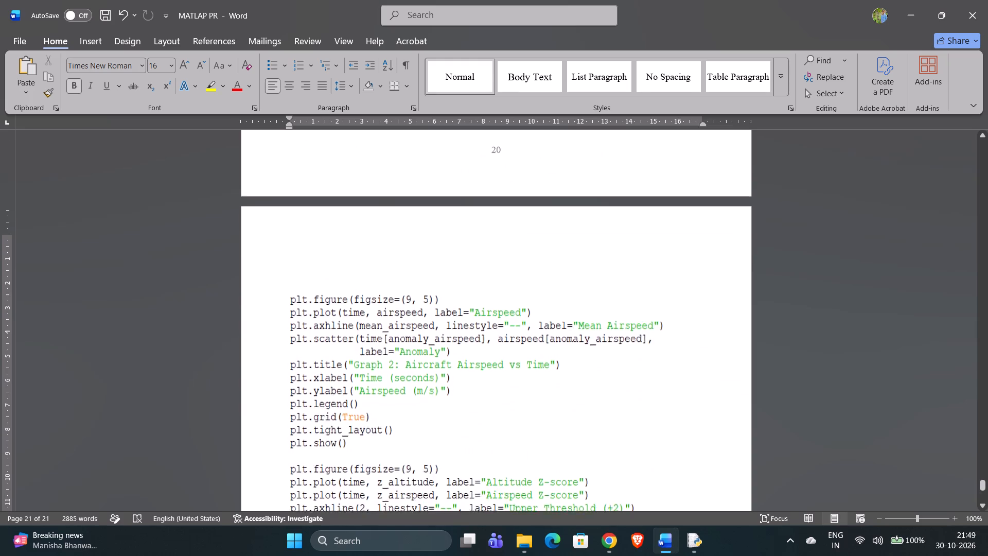
scroll(398, 492, down, 3)
scroll(398, 492, up, 2)
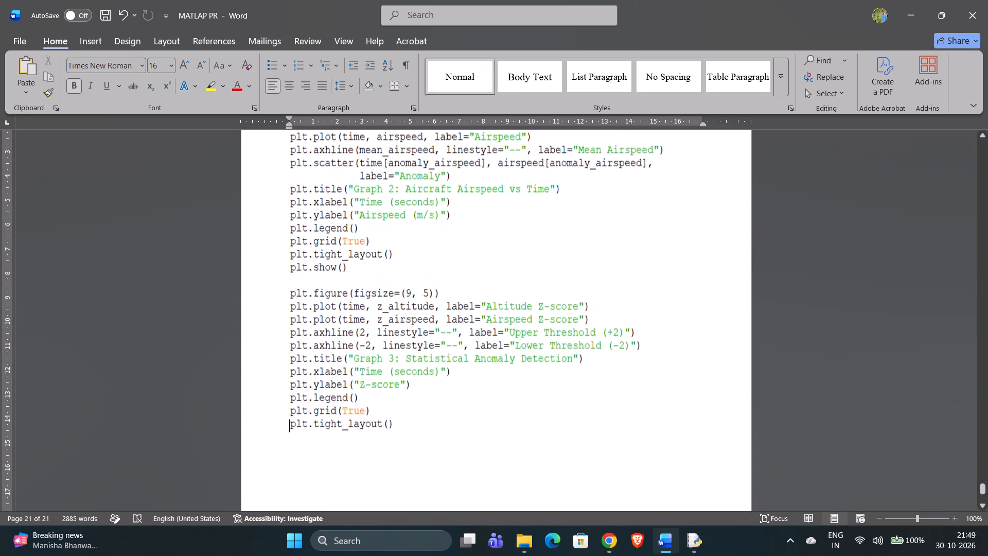
Review the two Python code appendix pages again, from the end of page 19 to the last line on page 21.
scroll(398, 492, up, 5)
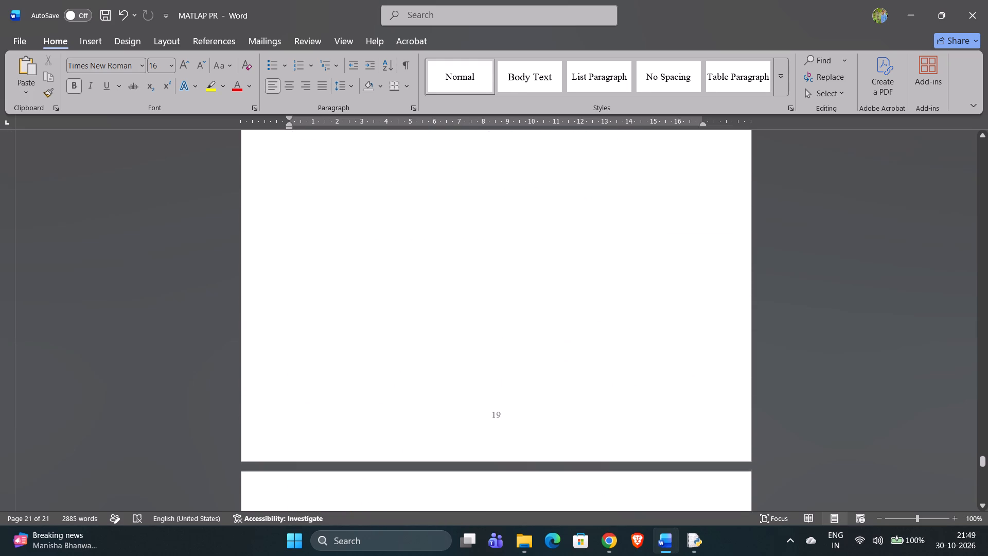
scroll(398, 492, down, 7)
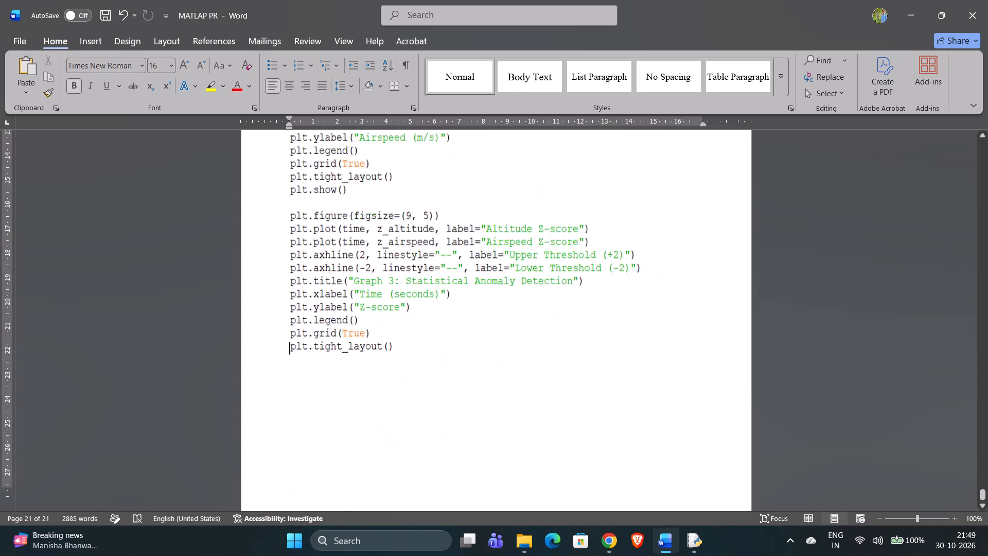
scroll(398, 492, down, 1)
scroll(398, 492, up, 4)
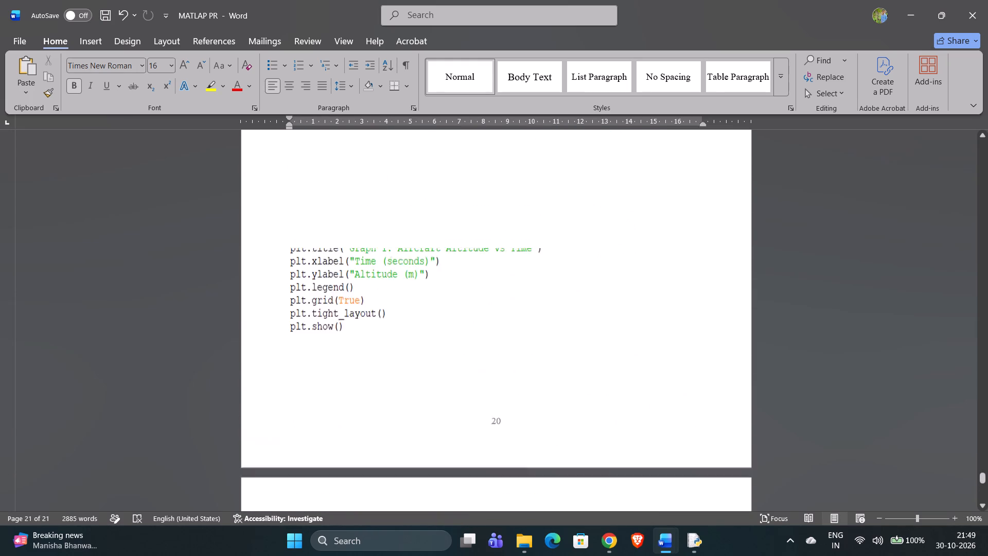
scroll(398, 492, up, 2)
scroll(398, 492, down, 4)
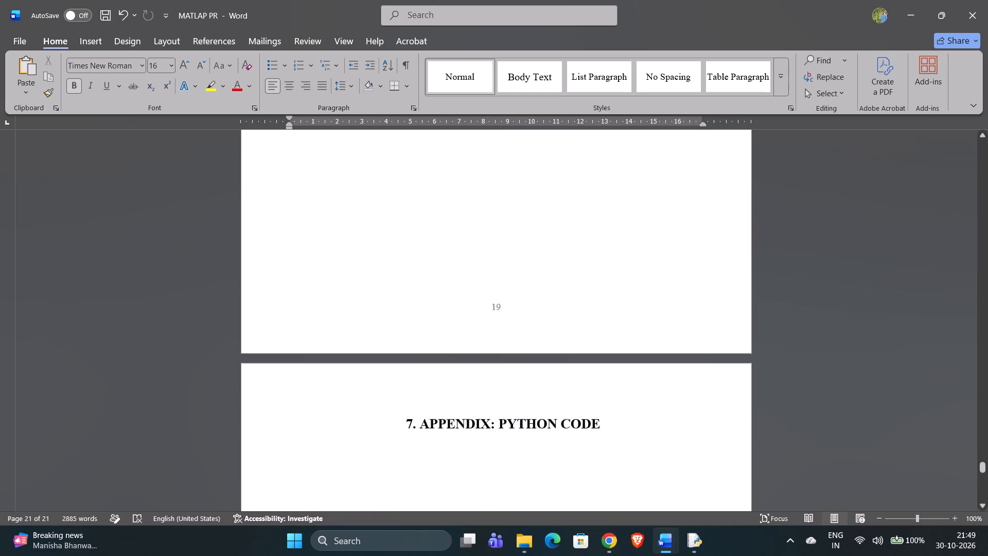
scroll(398, 492, down, 3)
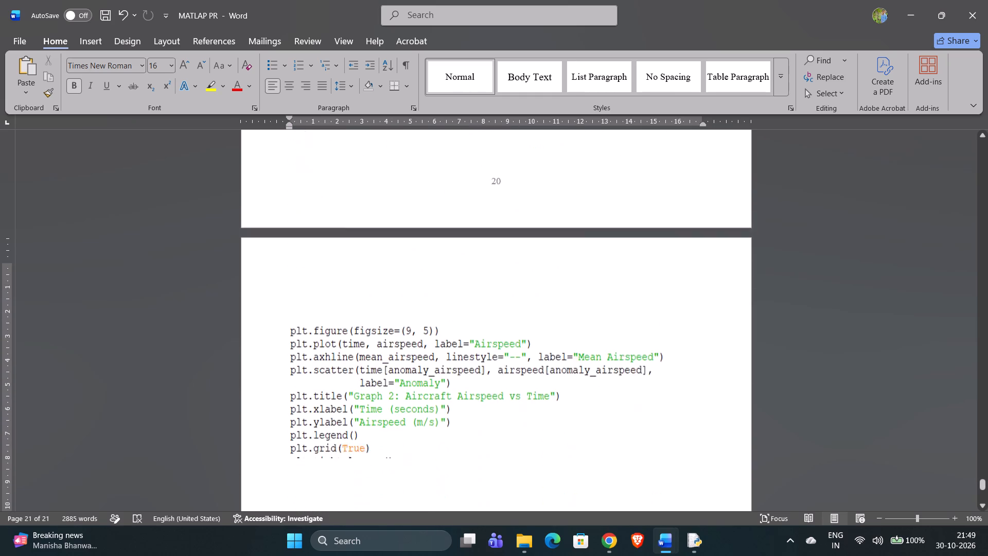
scroll(398, 492, down, 3)
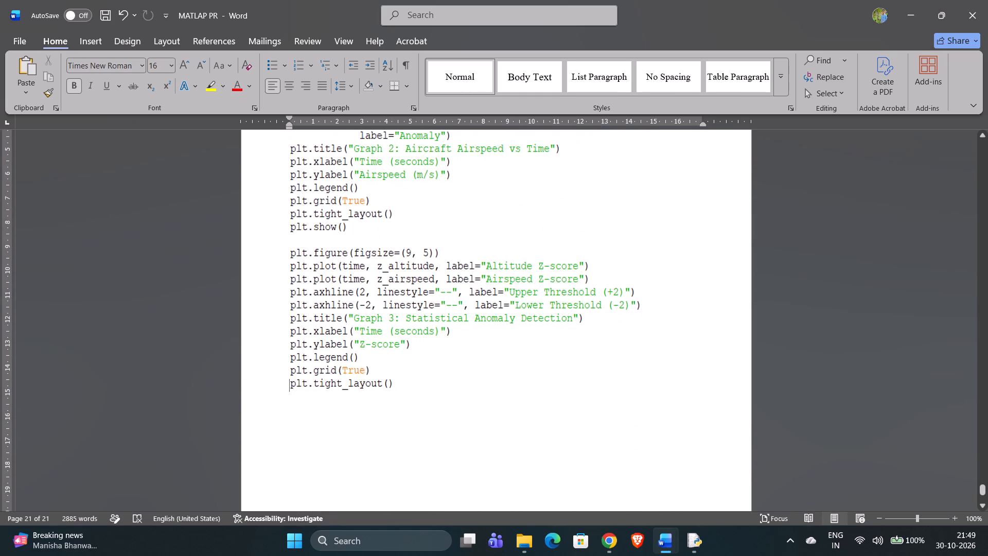
click(445, 431)
Review the report's front matter, from the title pages through the declaration to the approval sheet.
scroll(445, 431, up, 2)
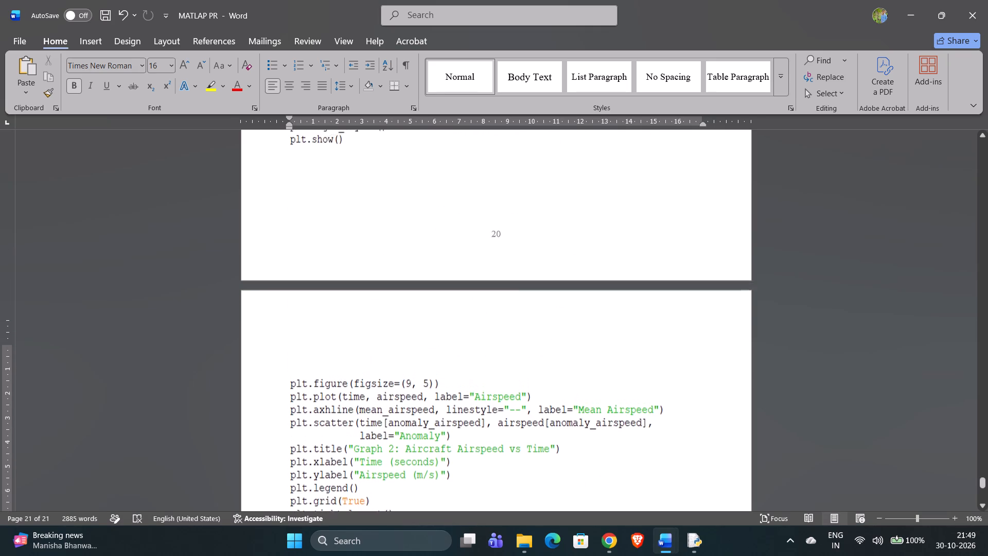
scroll(445, 431, up, 5)
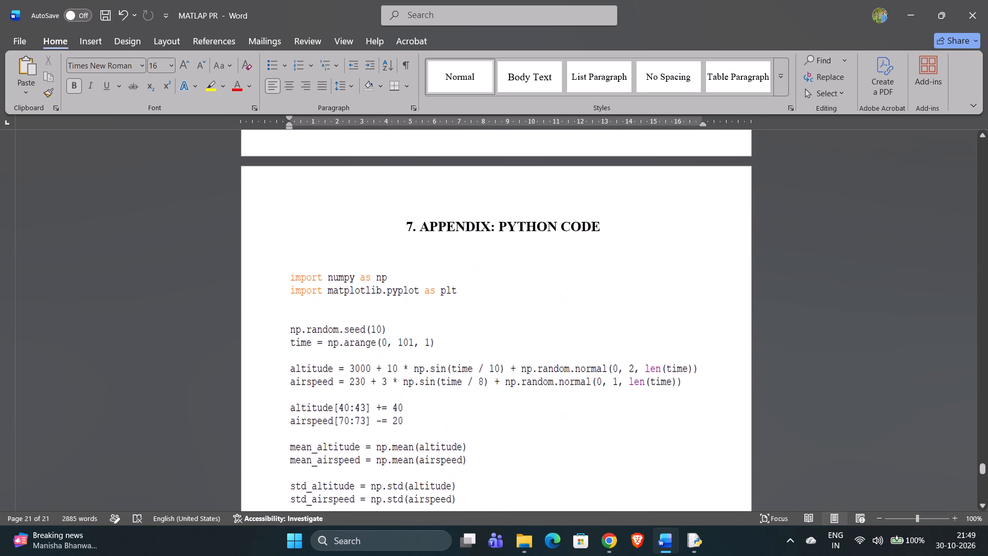
scroll(445, 431, up, 20)
scroll(445, 431, up, 11)
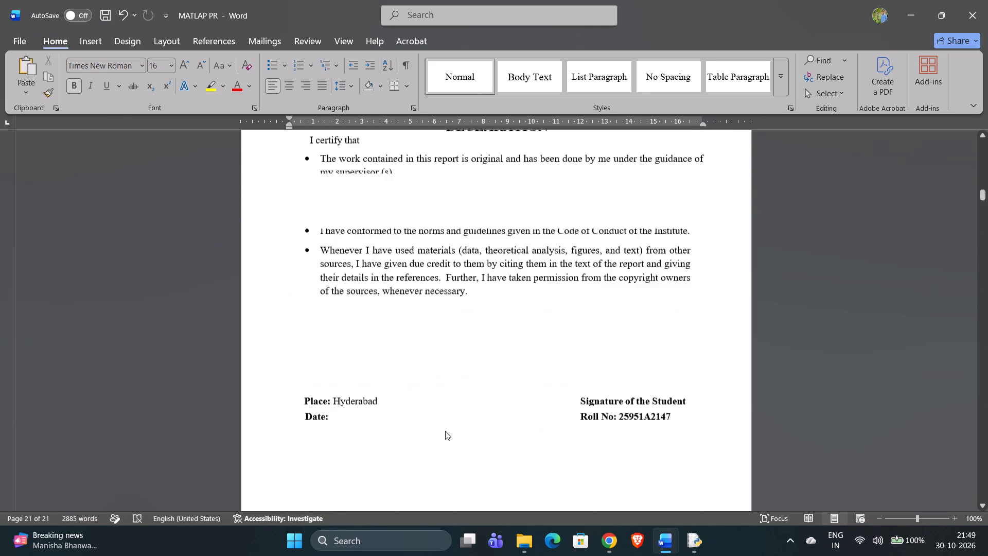
scroll(445, 431, up, 5)
scroll(445, 431, down, 5)
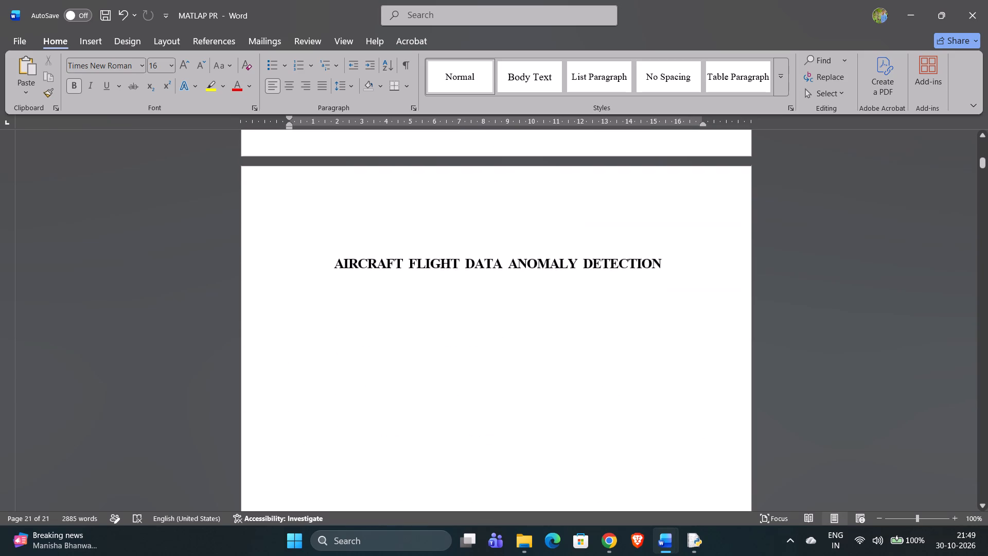
scroll(445, 431, down, 3)
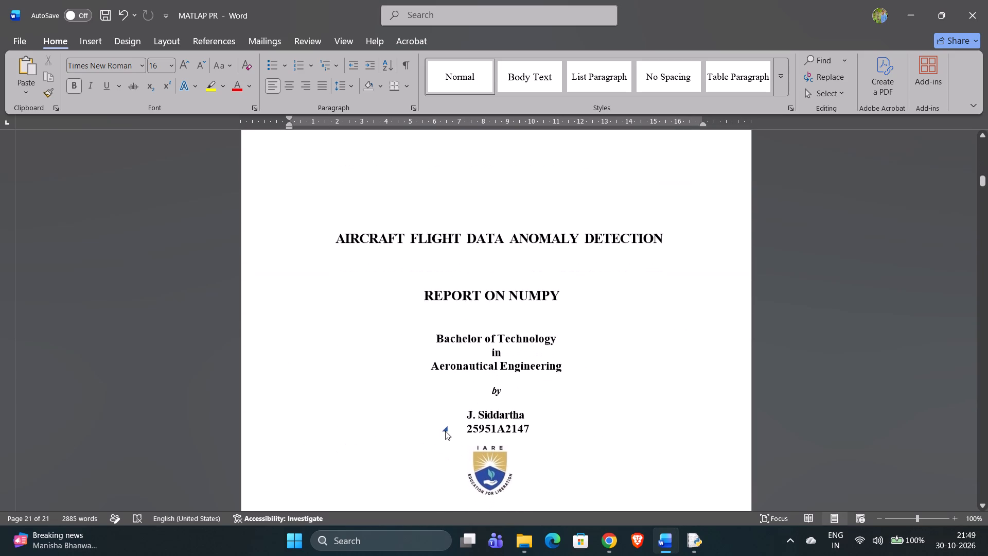
scroll(445, 431, down, 5)
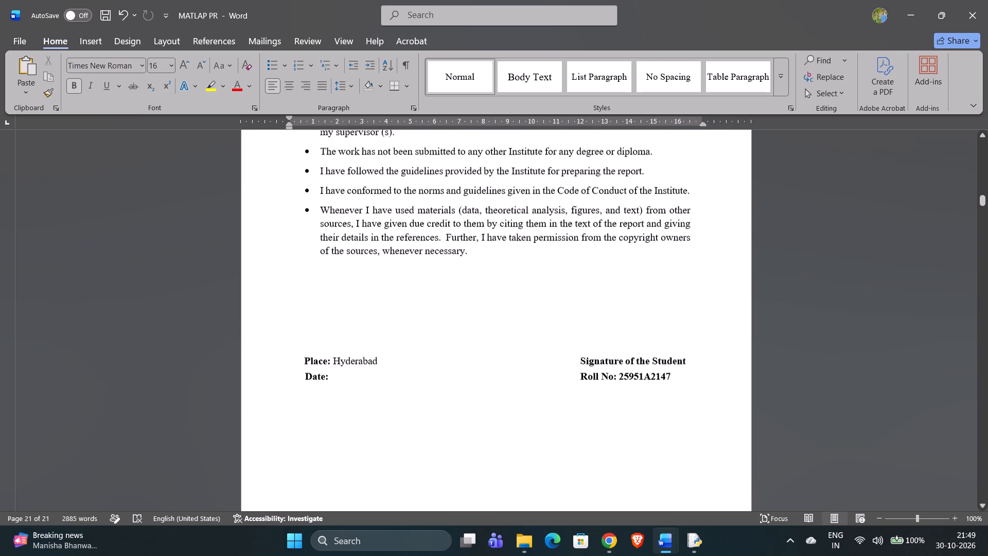
scroll(445, 431, down, 5)
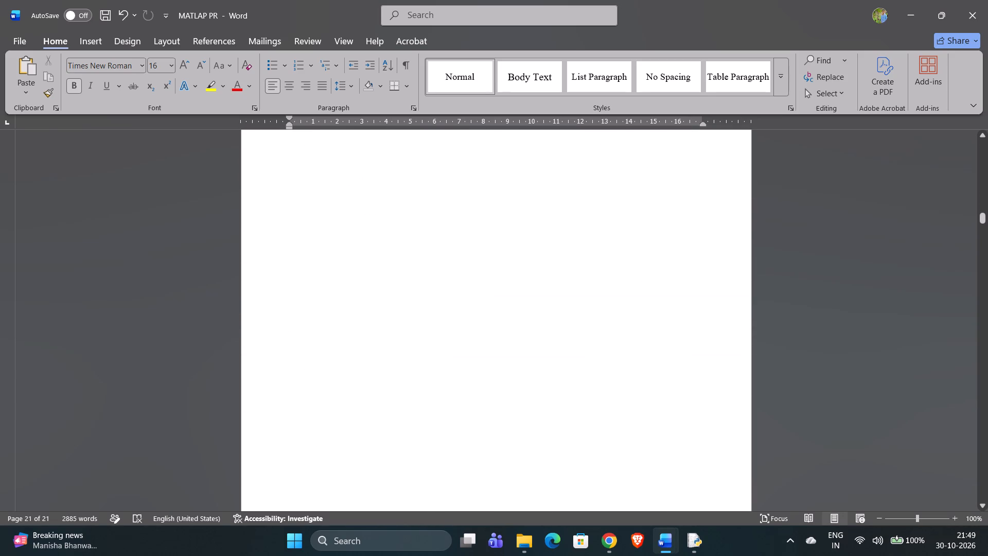
scroll(445, 431, down, 3)
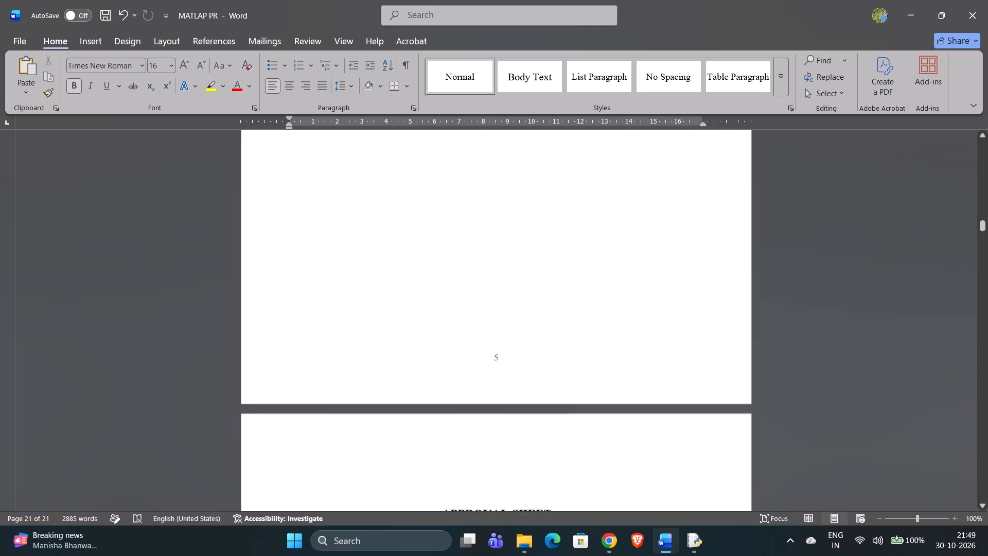
Remove the blank page between the declaration and the "APPROVAL SHEET" heading.
scroll(445, 431, up, 1)
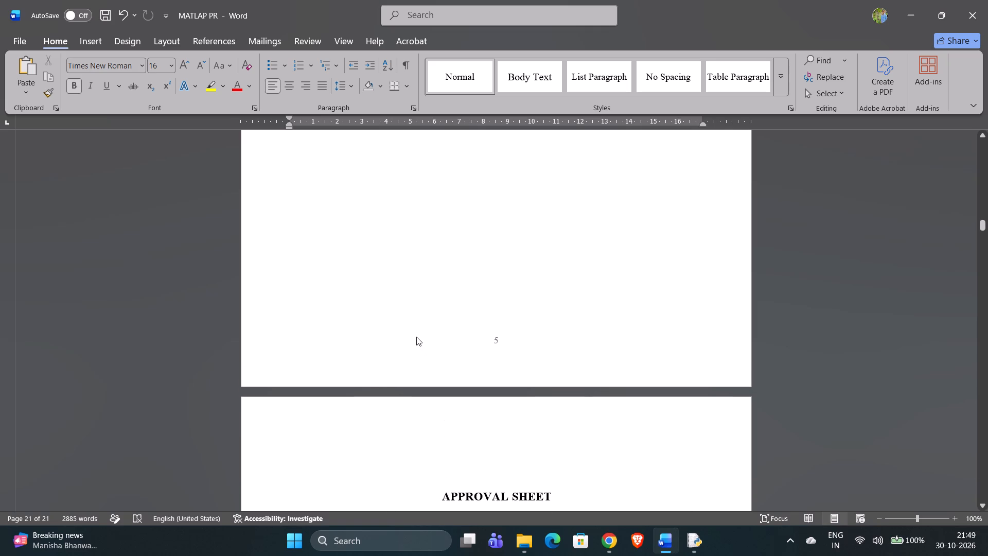
click(419, 495)
key(BackSpace)
key(BackSpace)
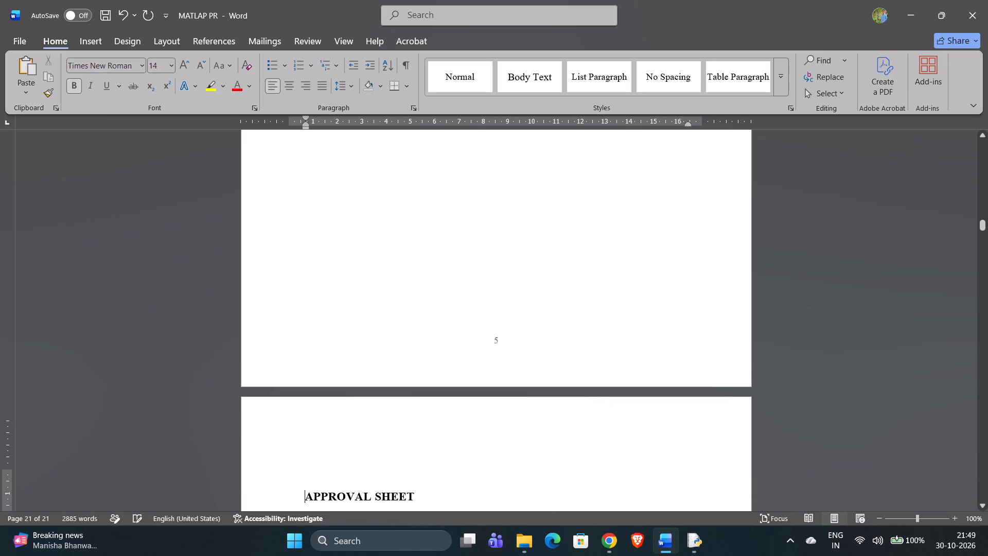
key(BackSpace)
key(BackSpace)
key(BackSpace)
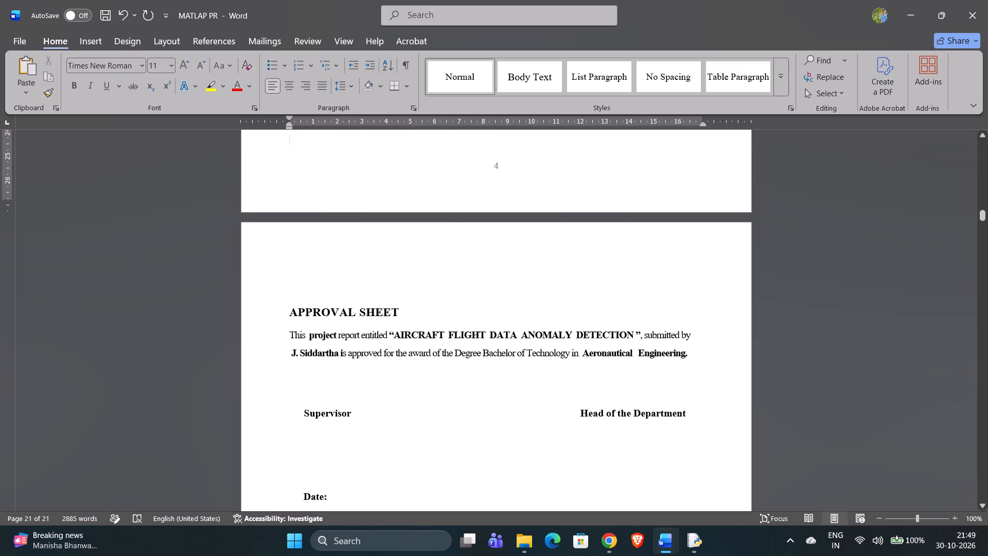
Shift the "APPROVAL SHEET" heading back to roughly the centre of the page with leading spaces.
click(285, 305)
key(space)
key(space)
key(space)
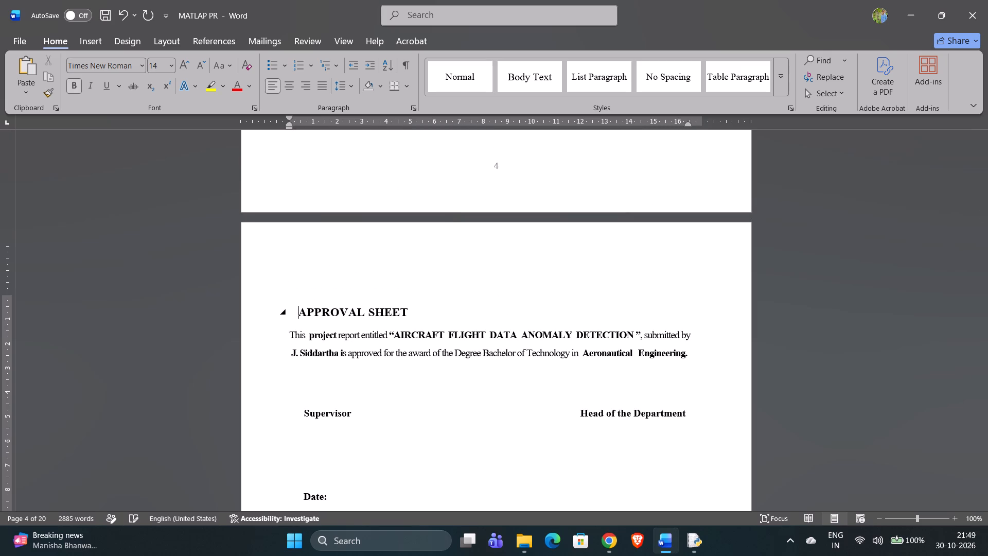
key(space)
key(space)
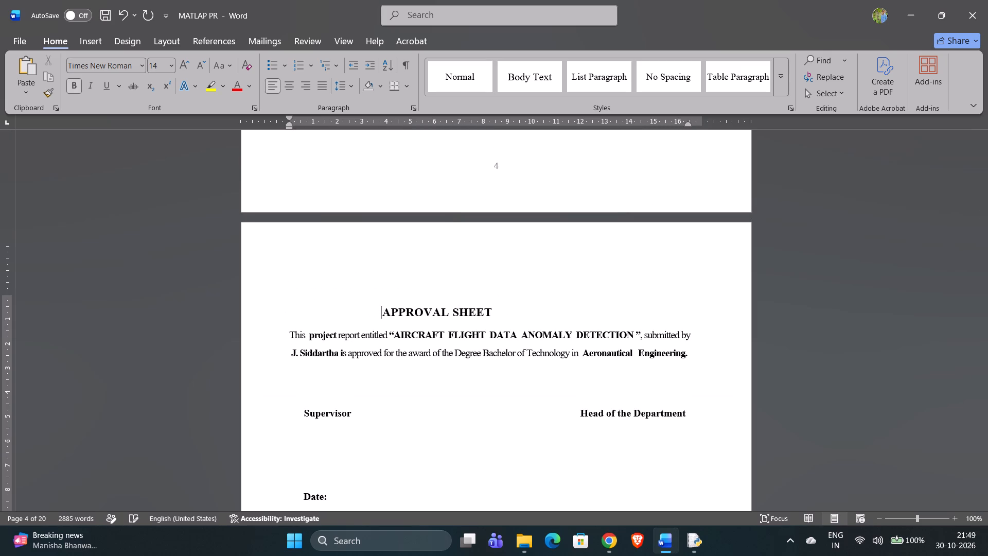
key(space)
key(space)
key(space)
key(space)
key(space)
key(space)
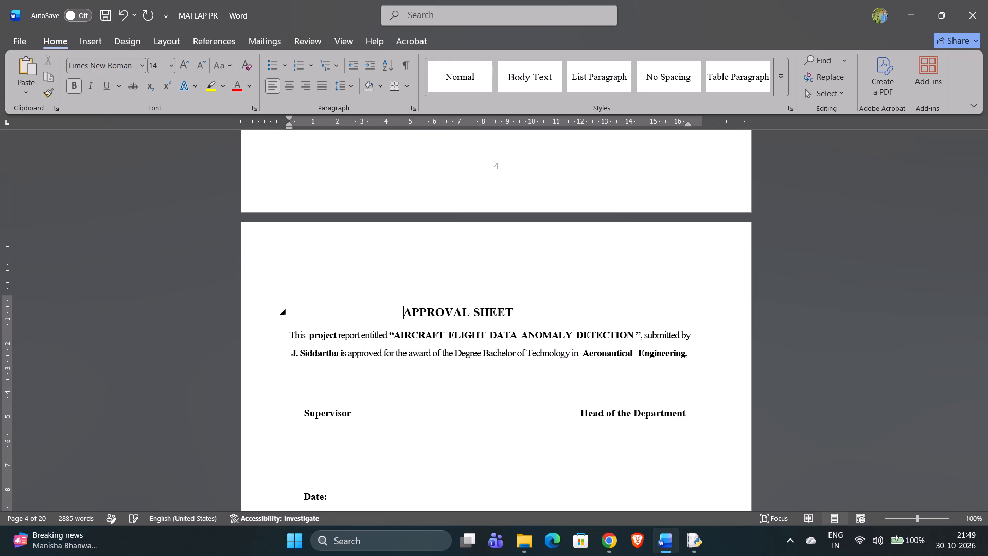
Check the layout of the front pages from the cover through the title page, declaration and approval sheet to the abstract.
scroll(285, 305, up, 13)
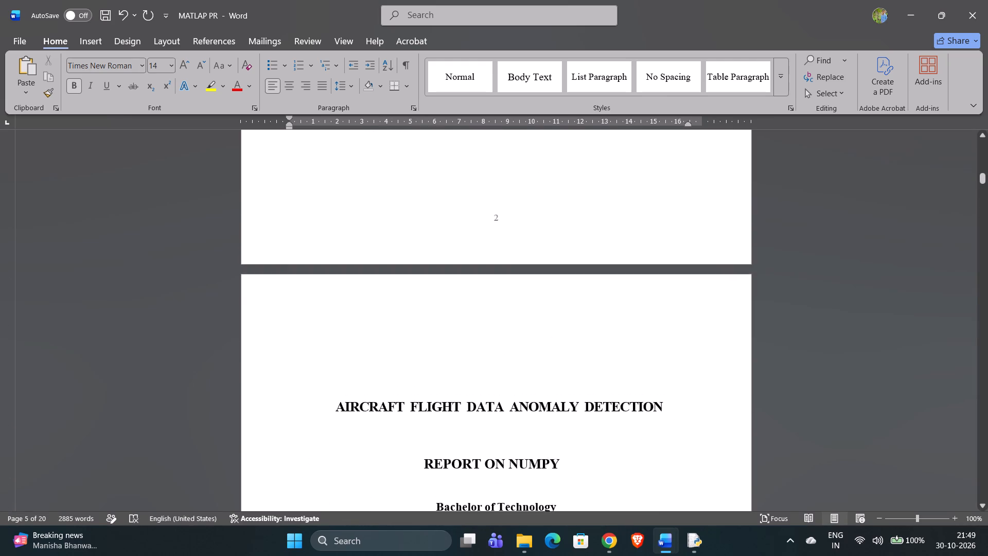
scroll(285, 305, up, 2)
scroll(285, 305, down, 1)
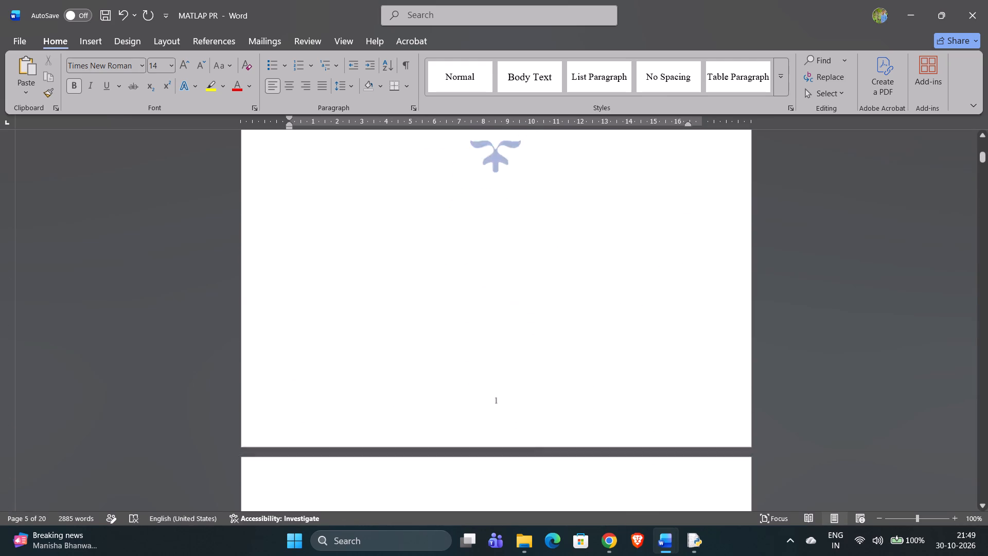
scroll(285, 305, down, 4)
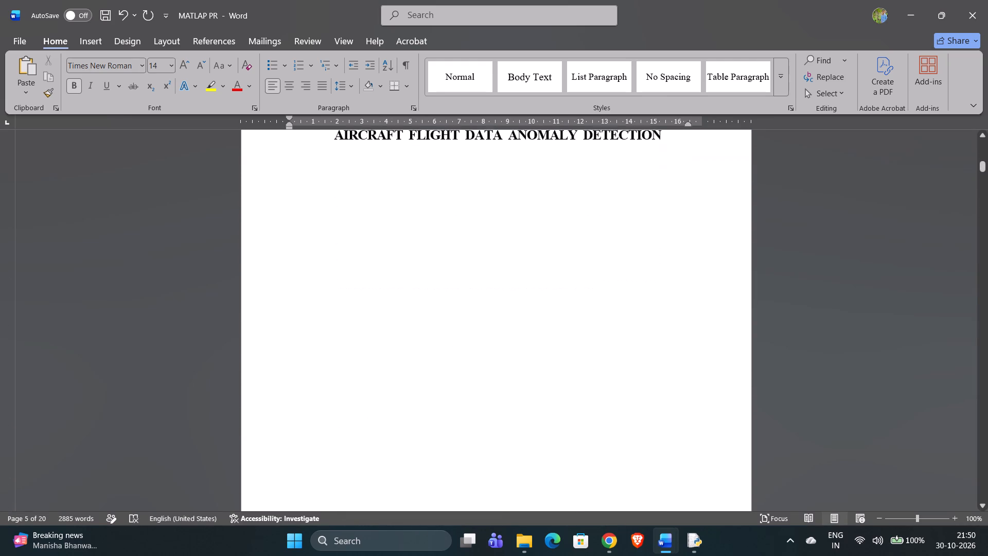
scroll(285, 305, down, 4)
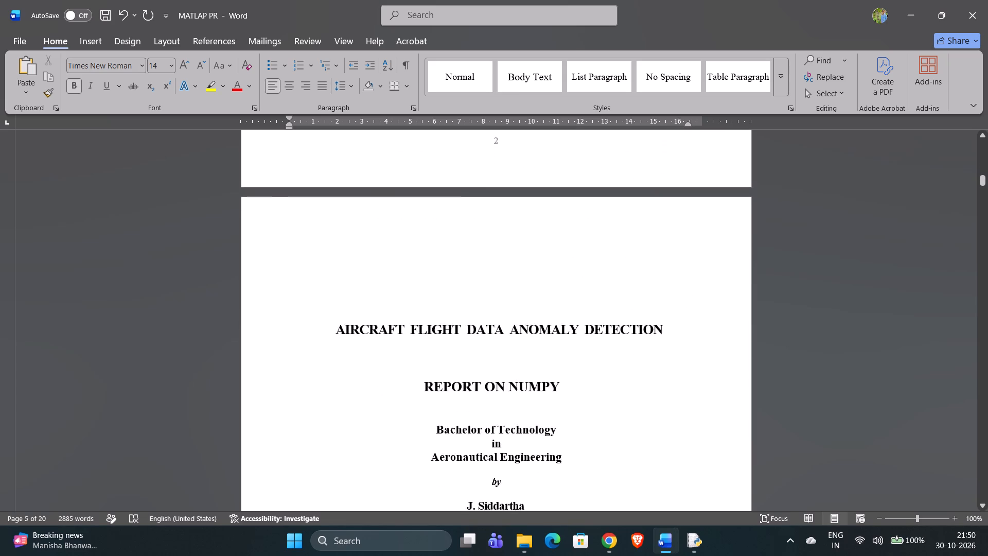
scroll(285, 305, down, 2)
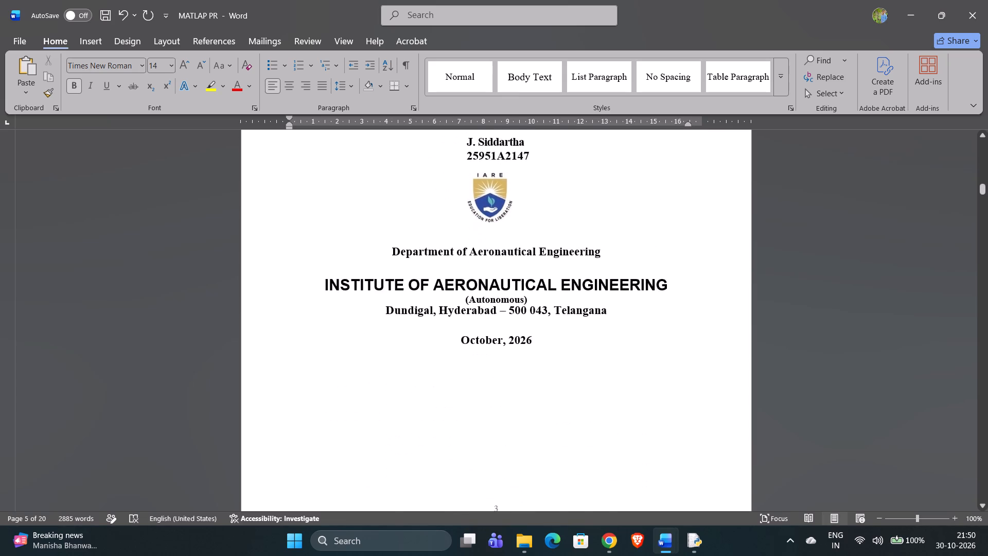
scroll(285, 305, down, 1)
scroll(285, 305, up, 1)
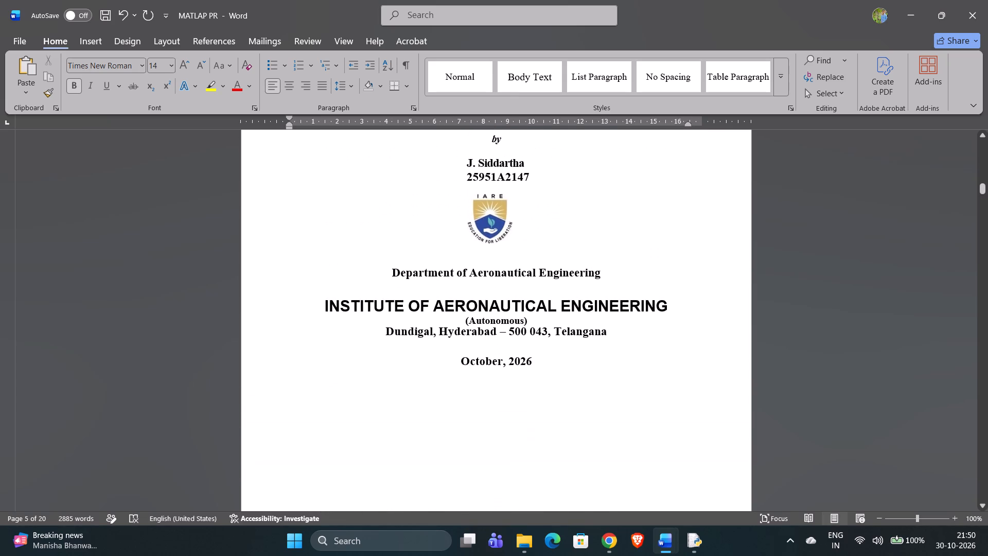
scroll(285, 305, up, 3)
scroll(285, 305, down, 1)
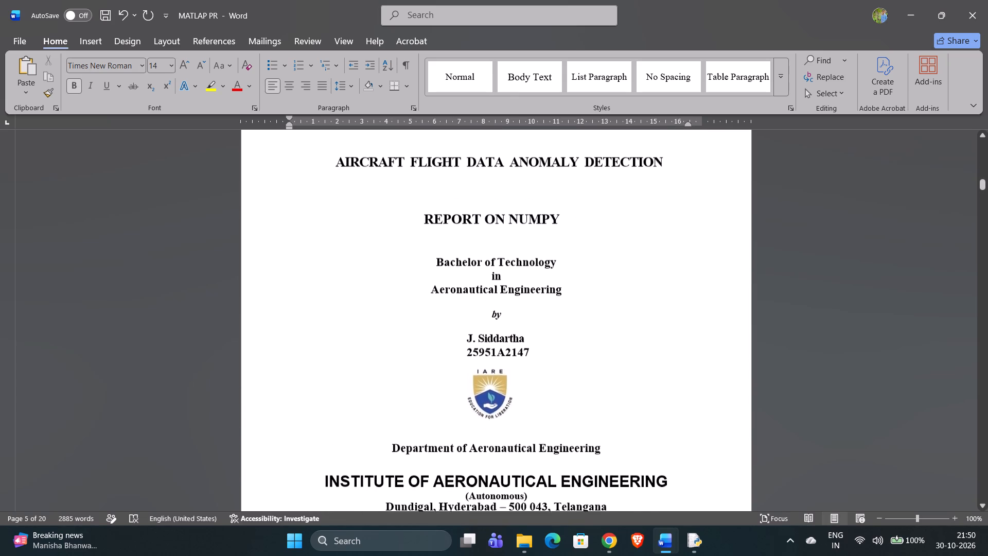
scroll(285, 305, down, 4)
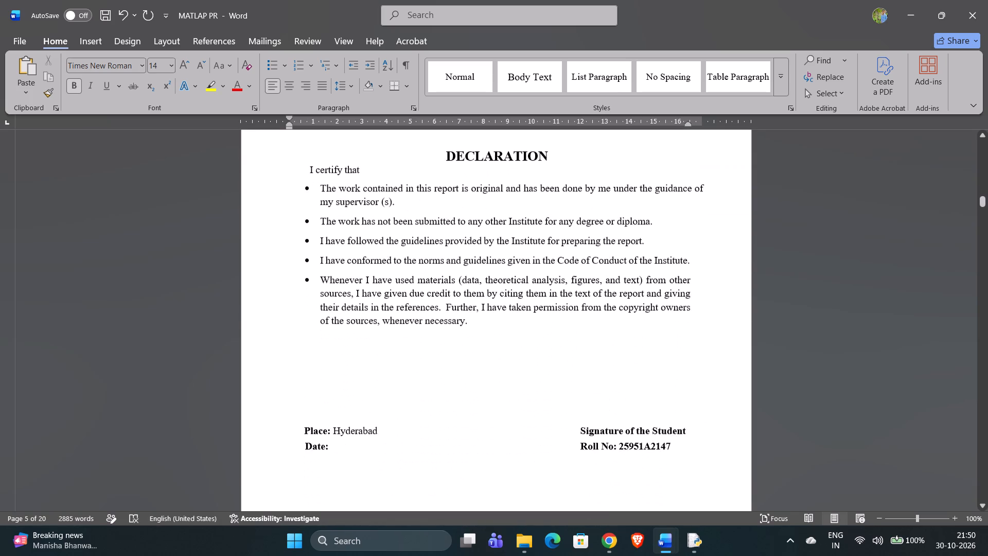
scroll(285, 305, down, 2)
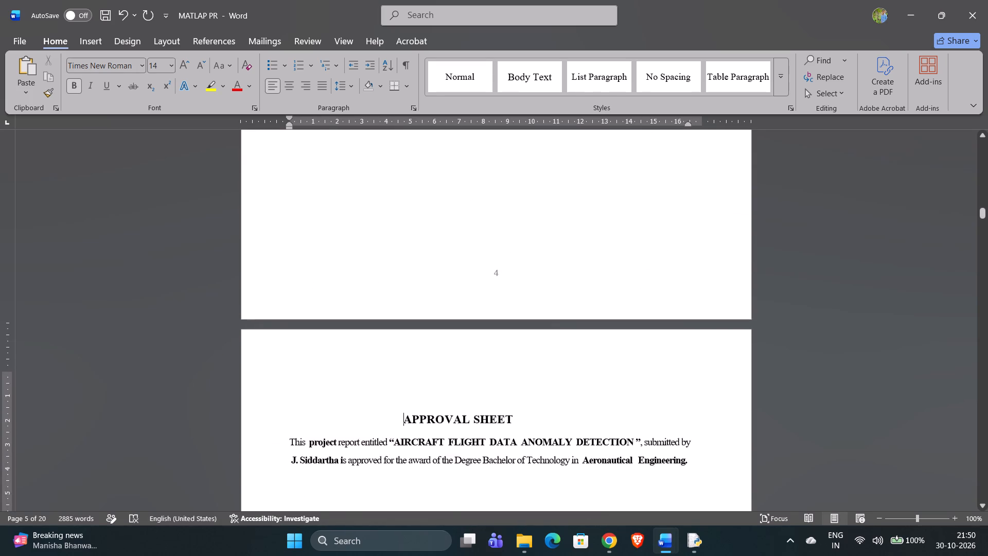
scroll(285, 305, down, 4)
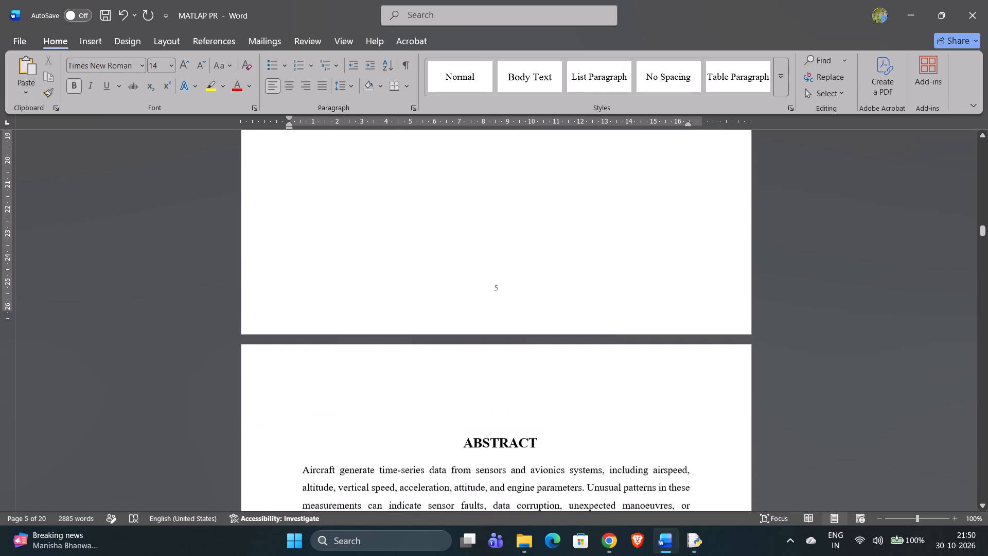
Remove the centred alignment from the "ABSTRACT" heading and shift it back towards the middle of the page with leading spaces.
scroll(285, 305, down, 1)
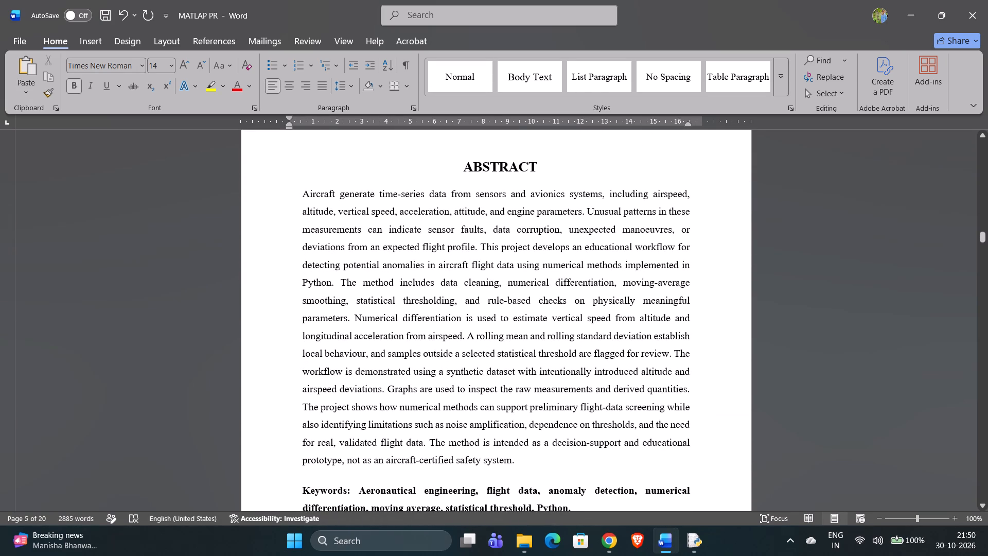
click(464, 167)
key(BackSpace)
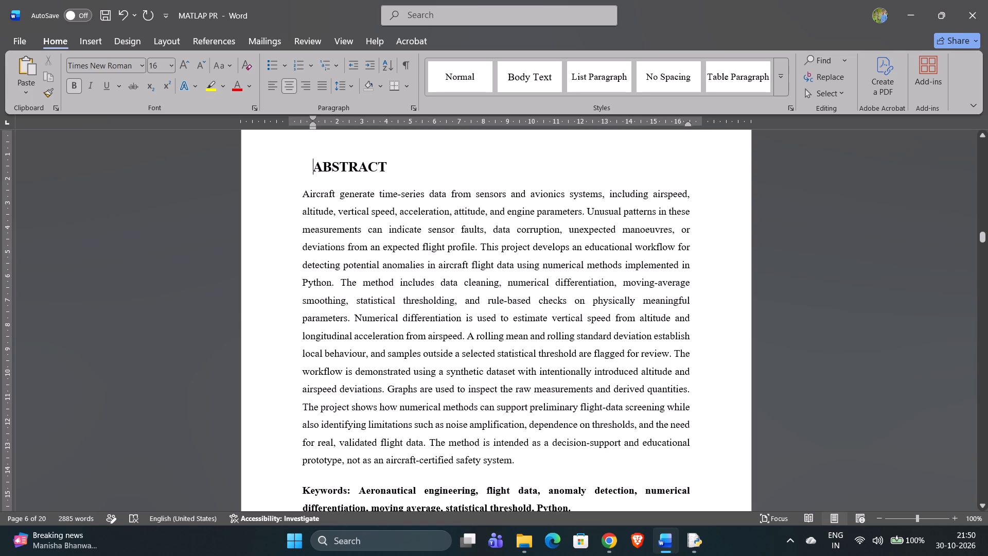
key(space)
key(space)
key(space)
key(space)
key(space)
key(space)
key(space)
key(space)
key(space)
key(space)
key(space)
key(space)
key(space)
key(space)
key(space)
key(space)
key(space)
key(space)
key(space)
key(space)
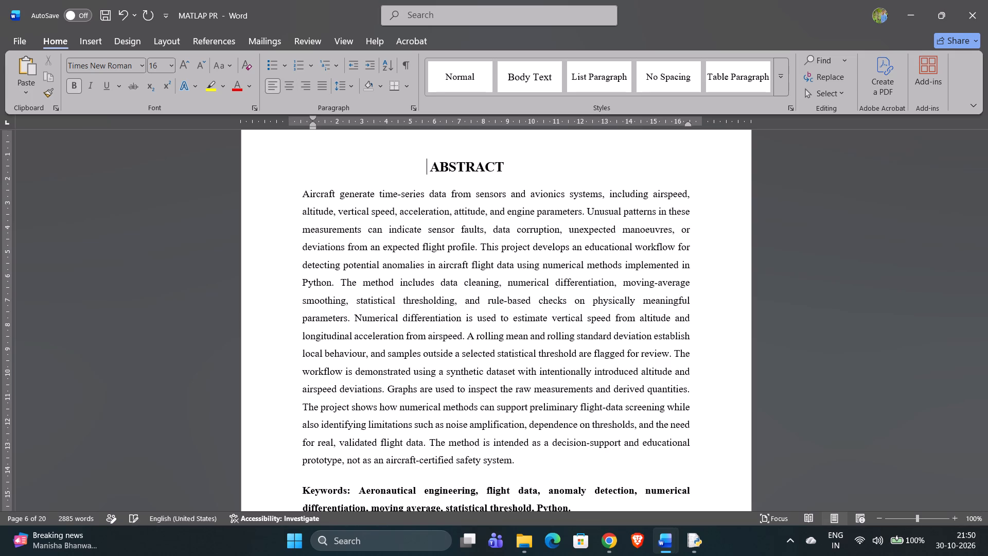
Indent the "1.1 Aircraft Performance" entry on the contents page by four leading spaces.
scroll(464, 167, down, 2)
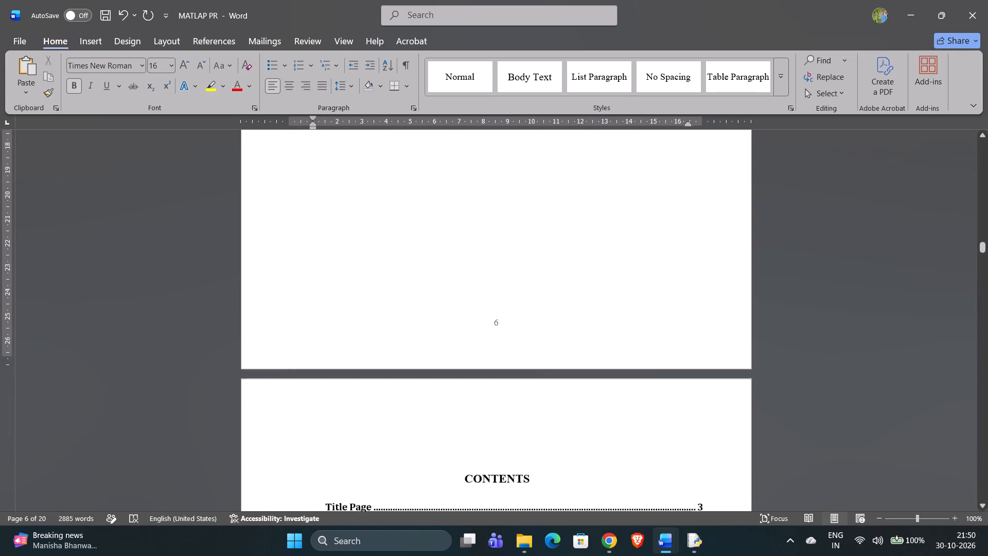
scroll(464, 167, down, 2)
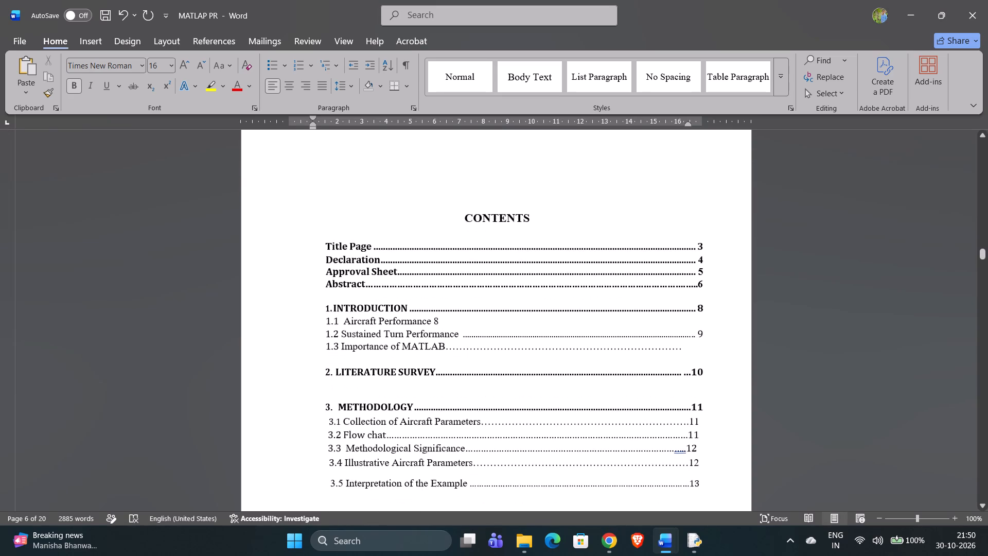
scroll(464, 167, down, 2)
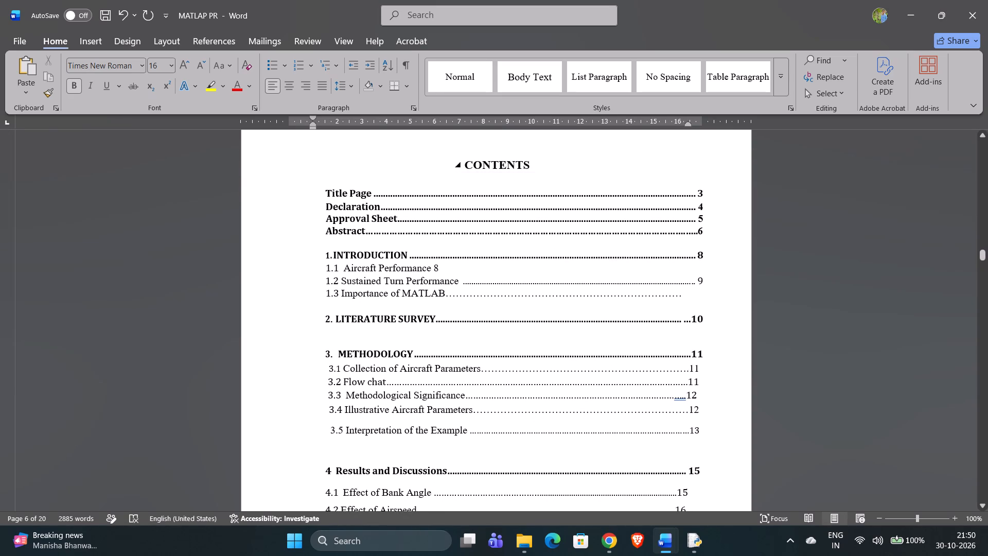
click(326, 268)
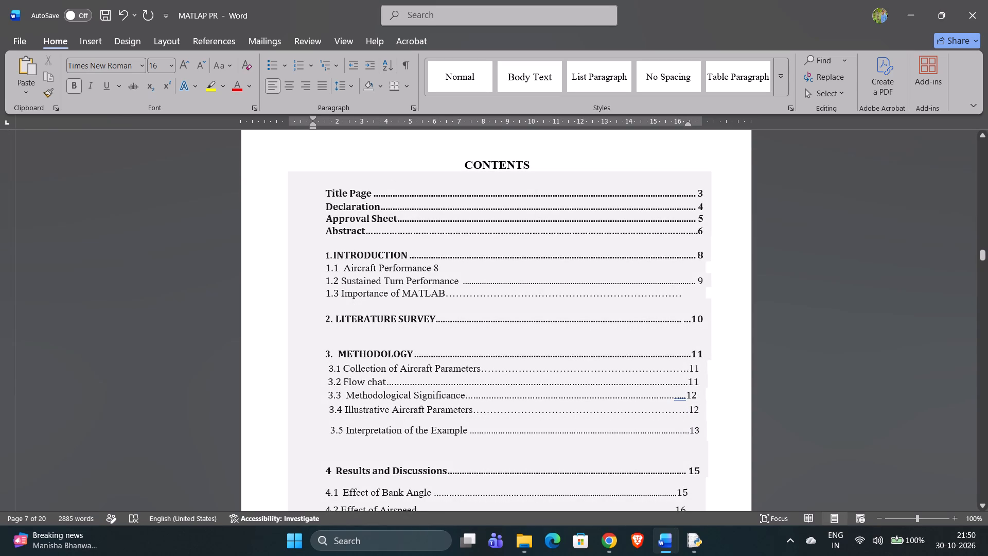
key(space)
key(space)
key(space)
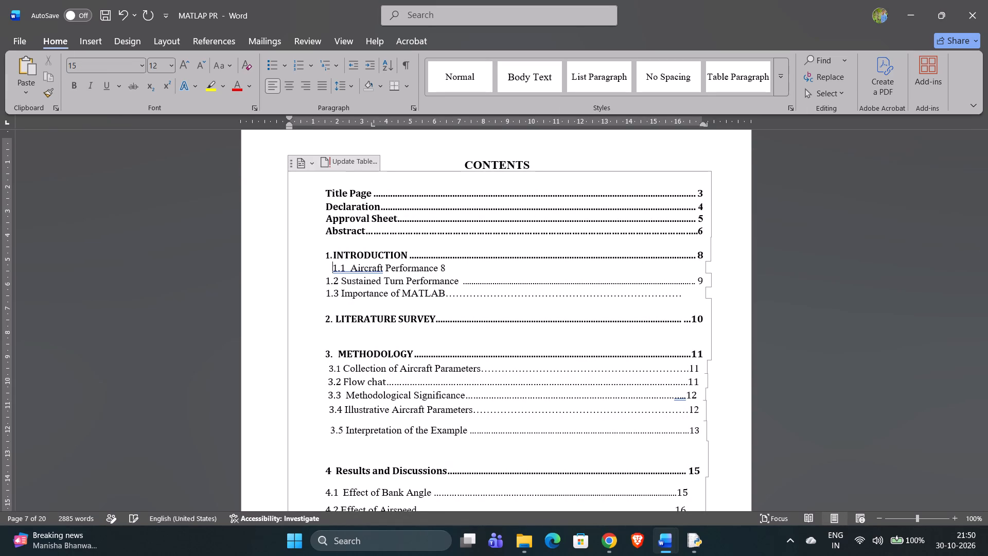
key(space)
key(space)
key(space)
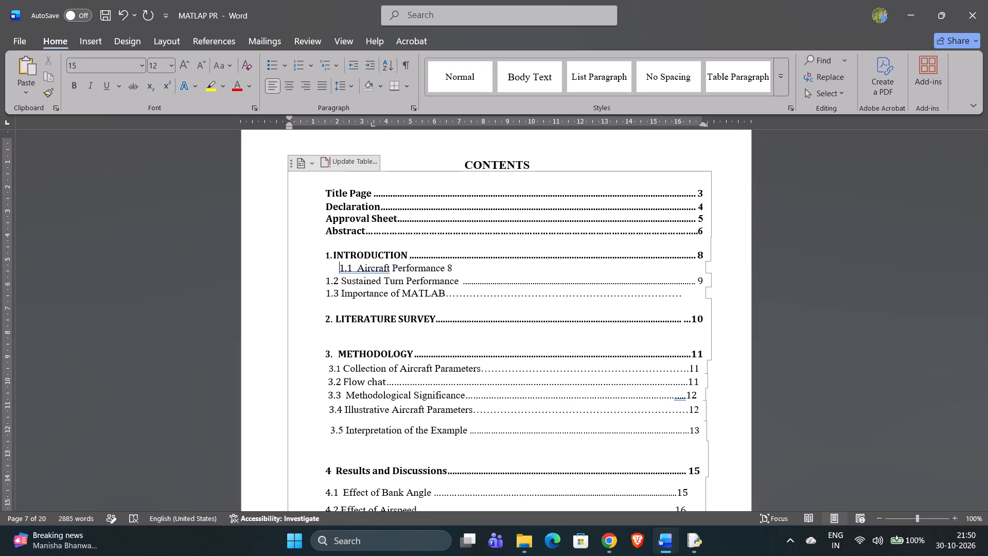
key(BackSpace)
key(BackSpace)
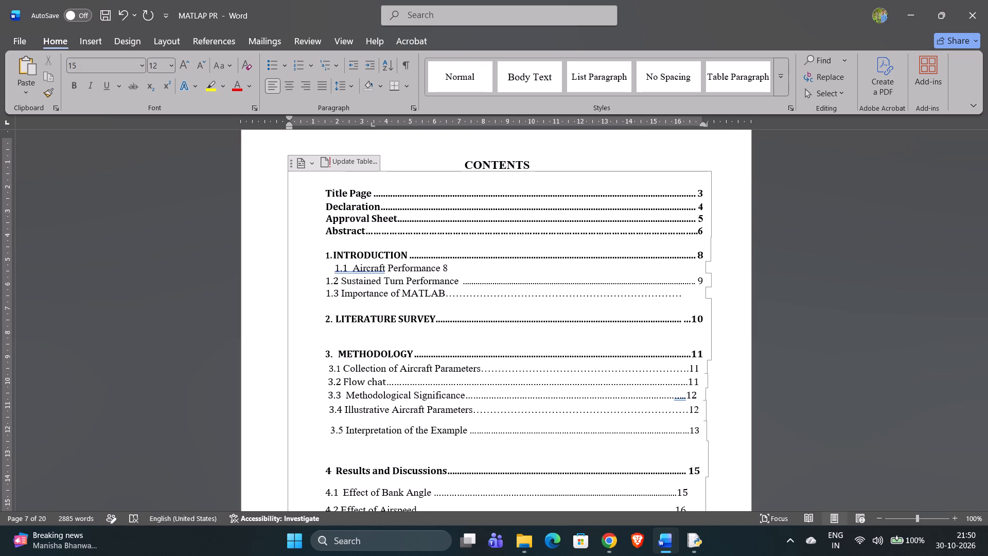
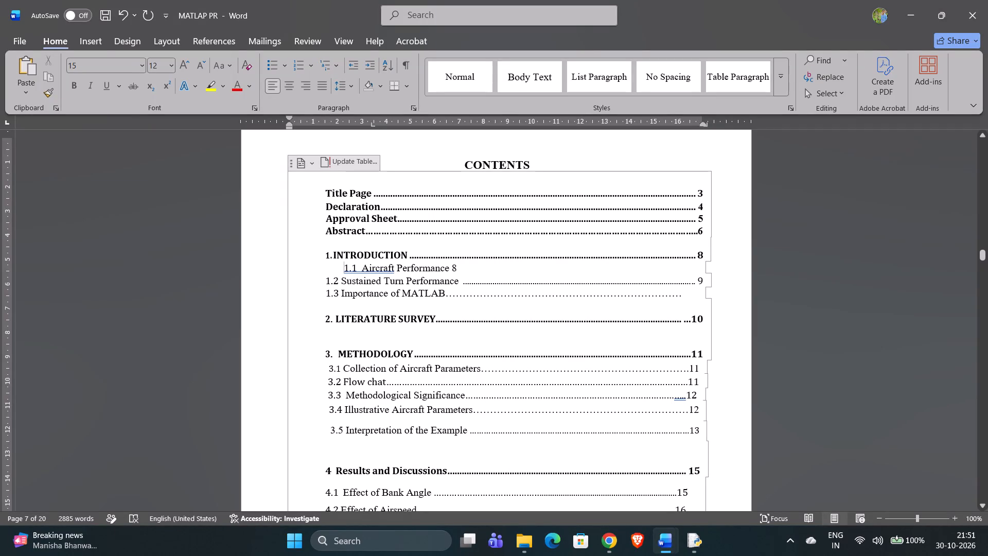
Show the Navigation pane with the document's page thumbnails.
click(89, 40)
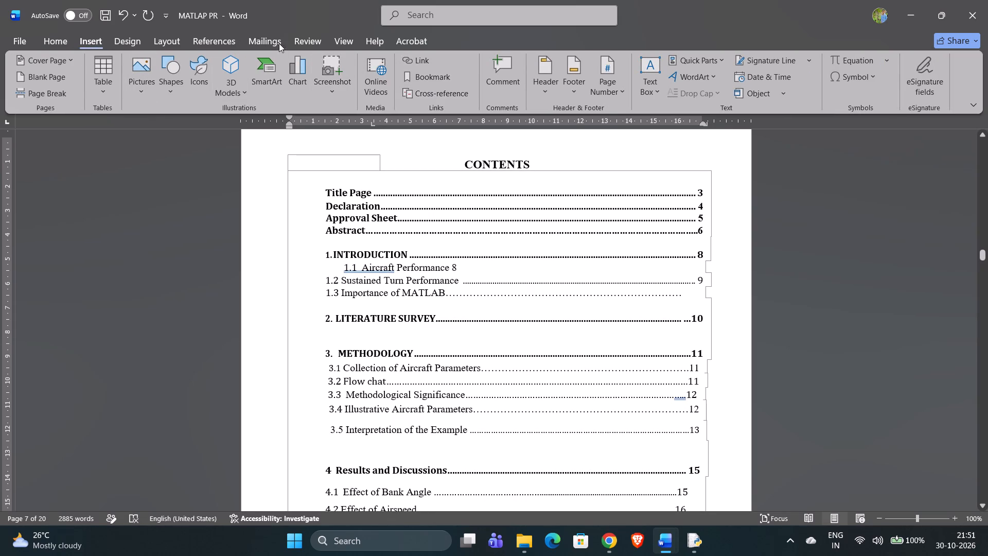
click(347, 41)
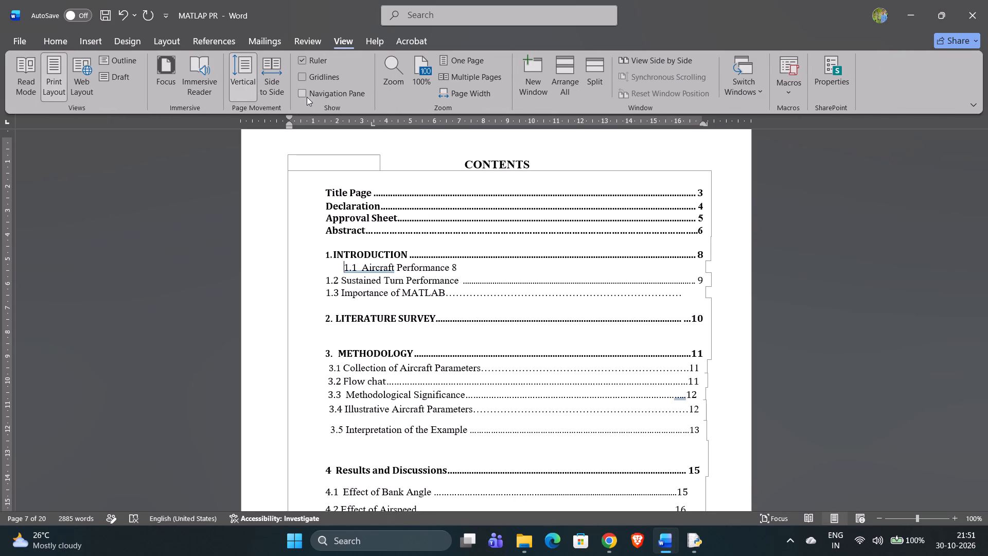
click(306, 96)
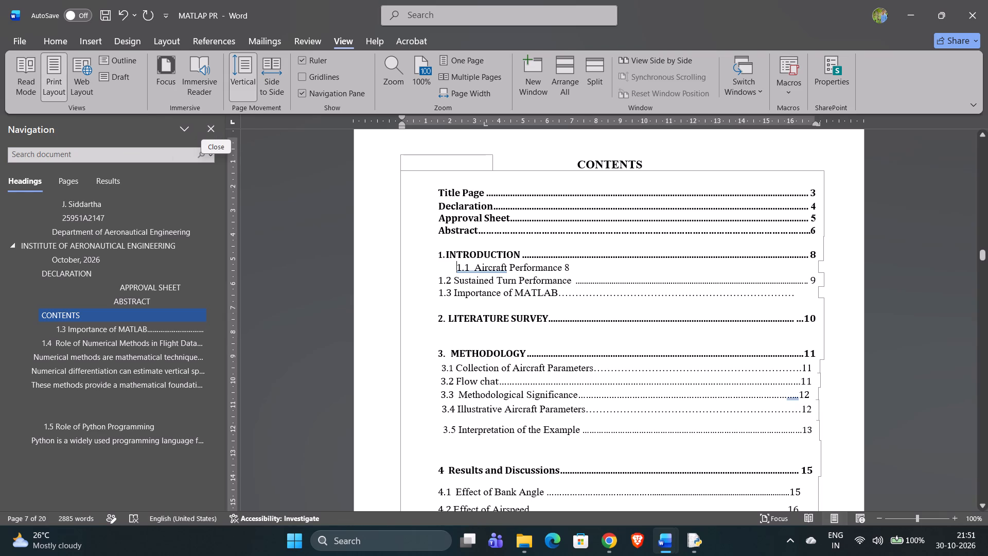
click(64, 182)
Replace "Aircraft Performance" in contents entry 1.1 with the heading text "Overview of Aircraft Flight Data" copied from page 8.
scroll(119, 291, up, 5)
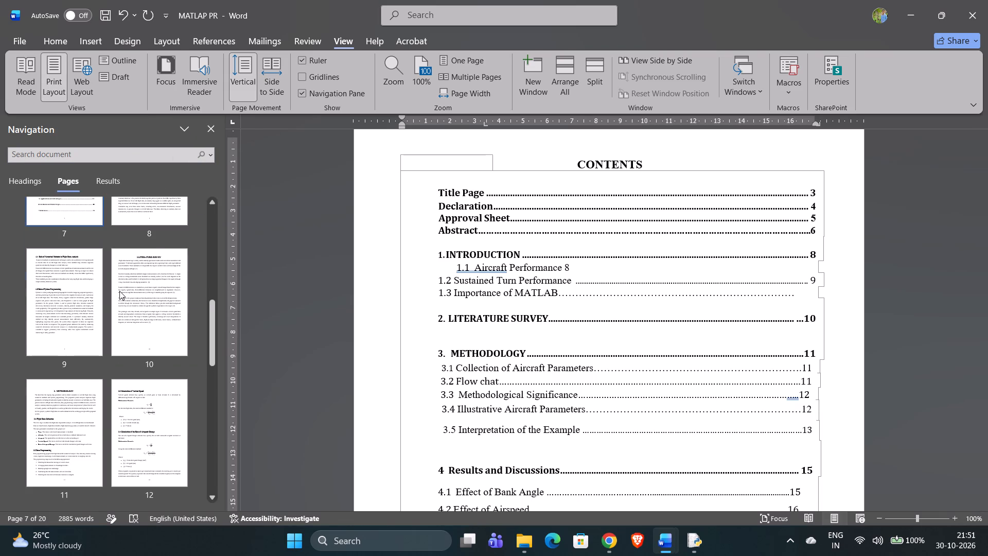
scroll(119, 291, up, 20)
scroll(119, 291, up, 5)
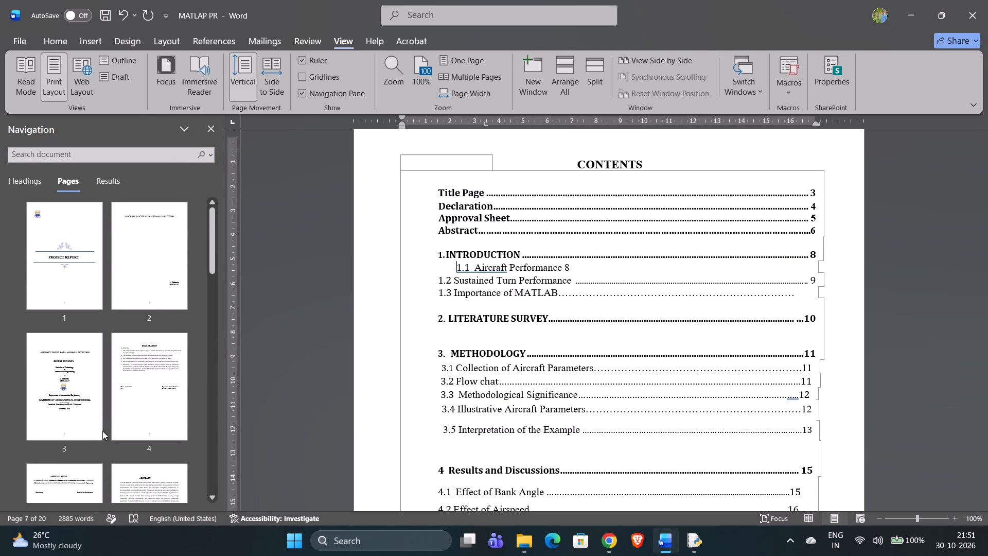
scroll(139, 396, down, 1)
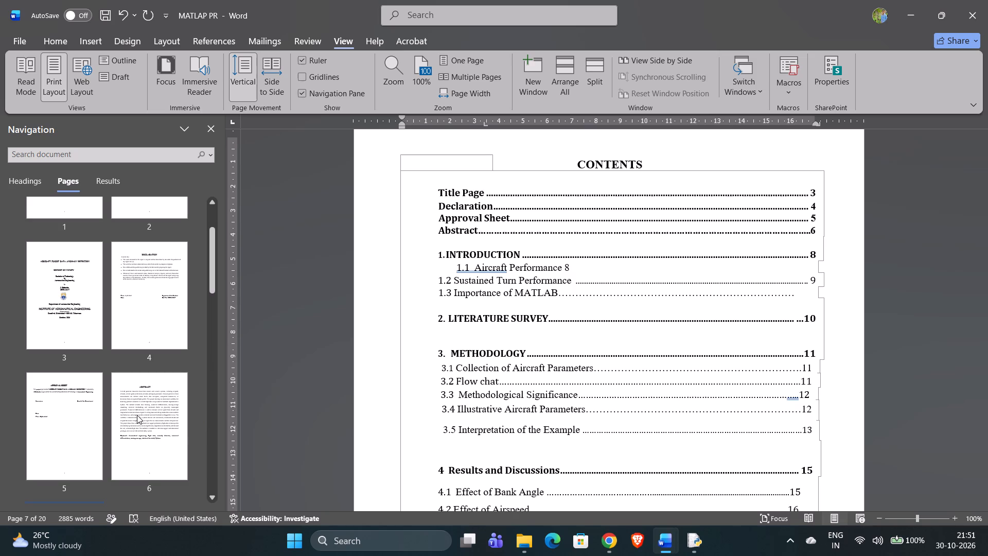
scroll(137, 416, down, 2)
scroll(137, 416, up, 1)
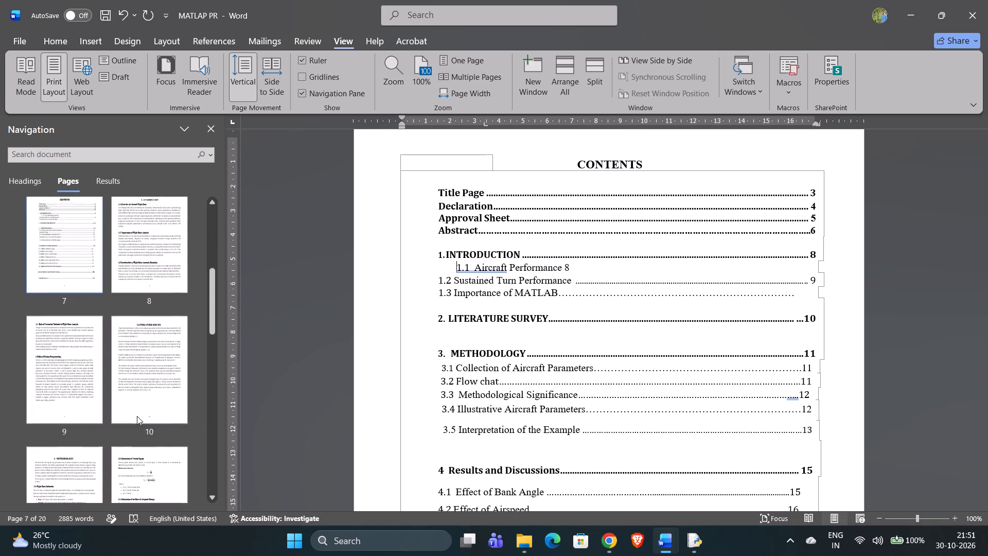
click(149, 389)
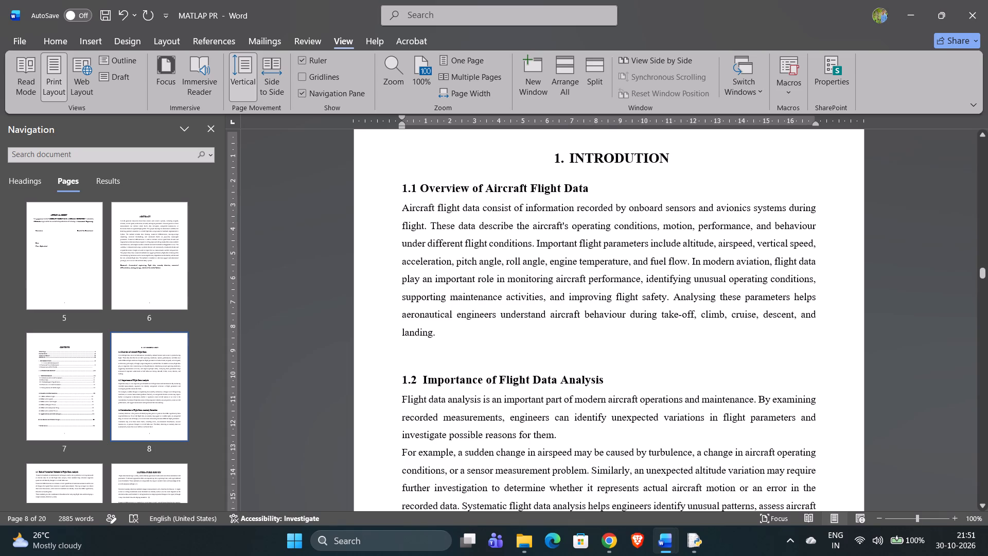
drag(419, 187, 590, 185)
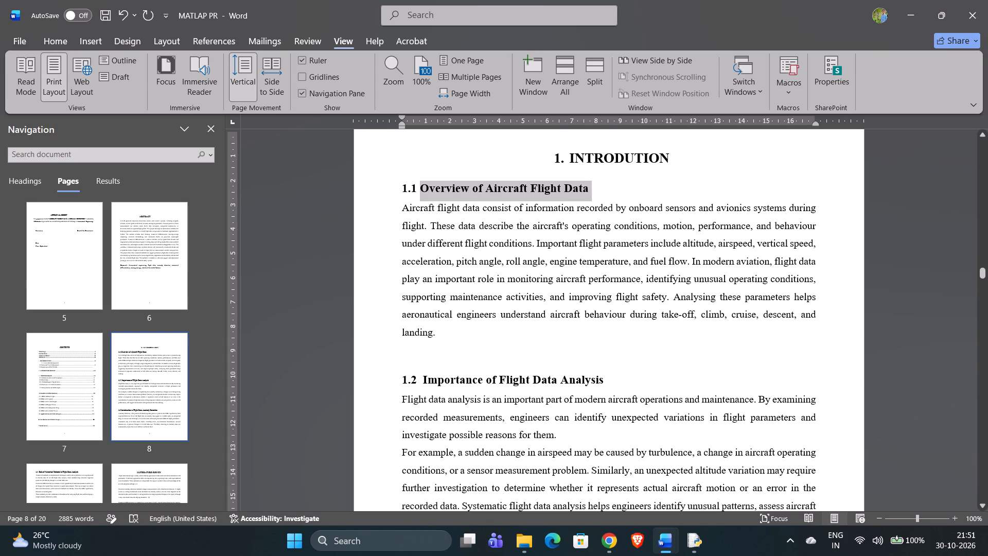
drag(590, 185, 590, 185)
key(ctrl+c)
click(85, 386)
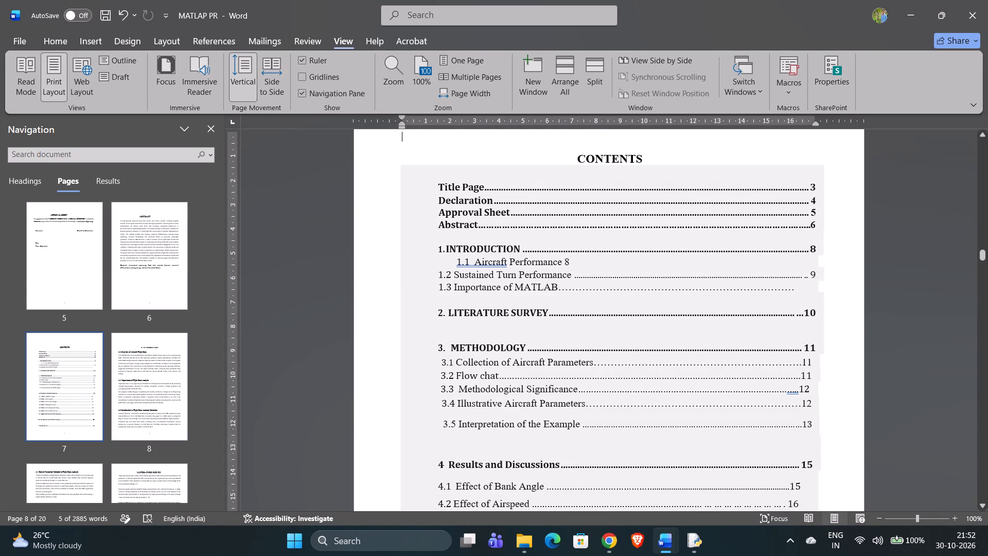
click(477, 262)
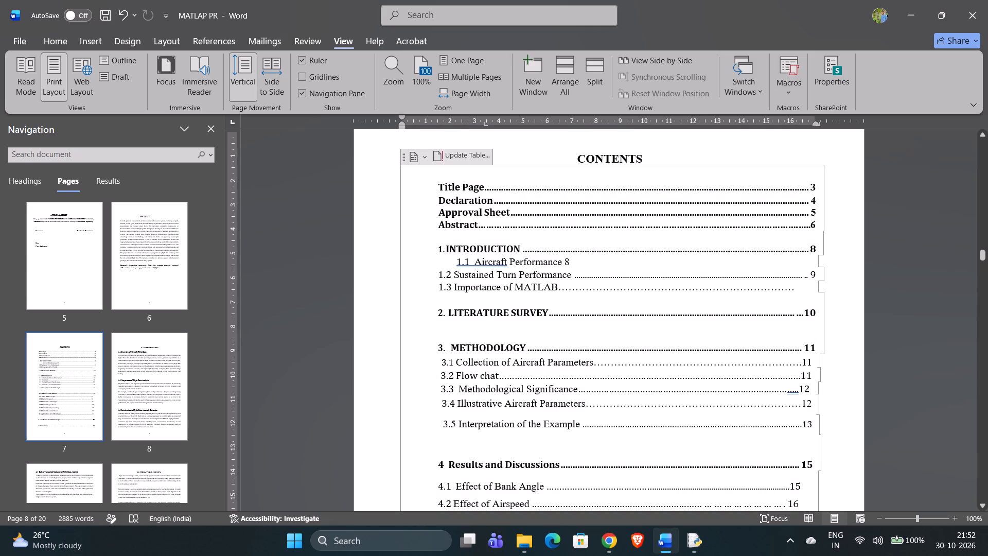
drag(475, 263, 561, 261)
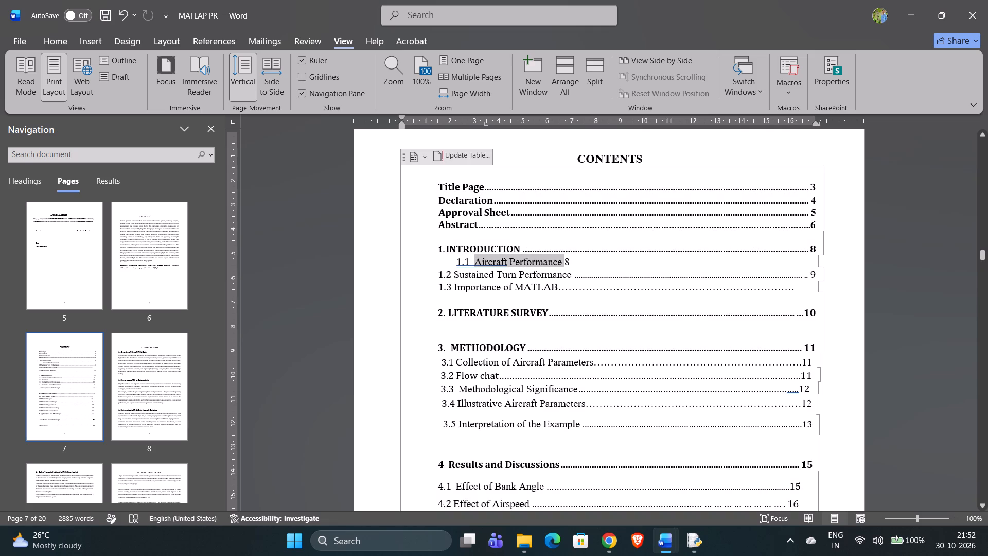
drag(561, 261, 564, 263)
drag(564, 263, 562, 263)
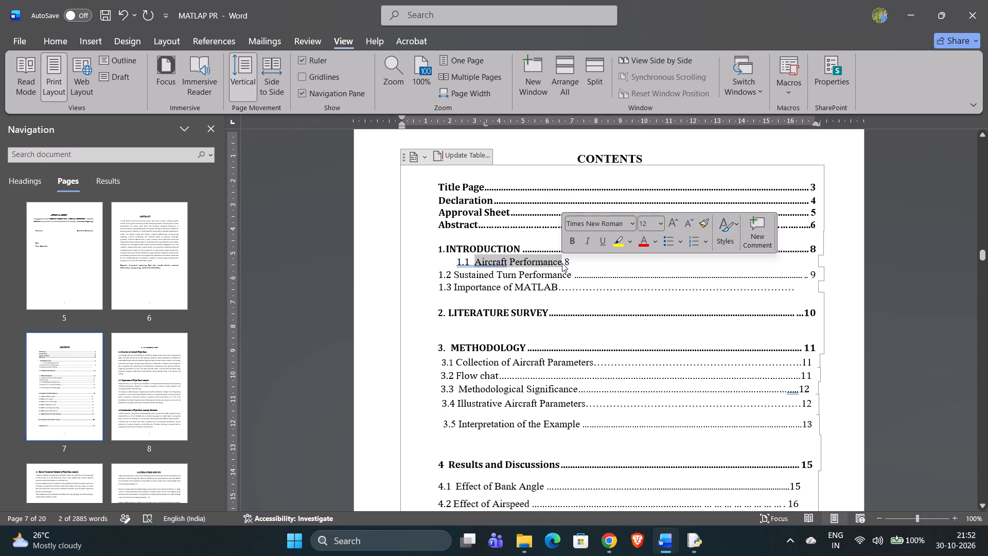
key(BackSpace)
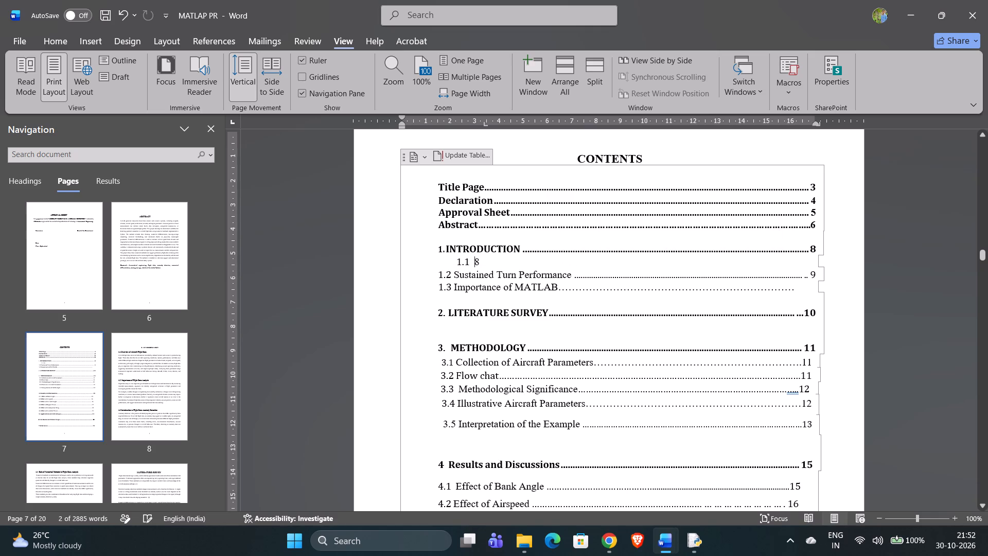
key(ctrl+v)
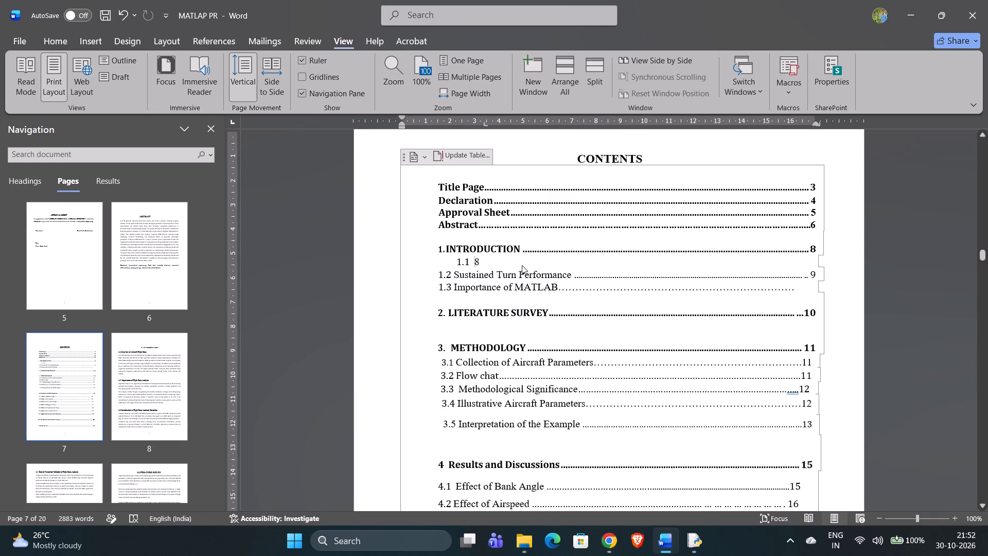
Reduce the pasted "Overview of Aircraft Flight Data" text in entry 1.1 to 12 pt and remove its bold.
drag(477, 263, 640, 262)
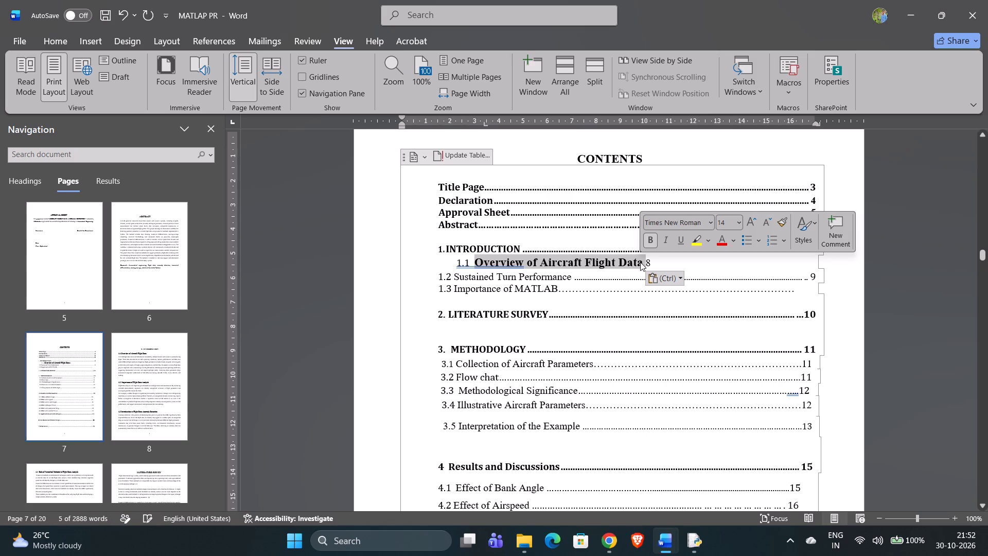
click(772, 220)
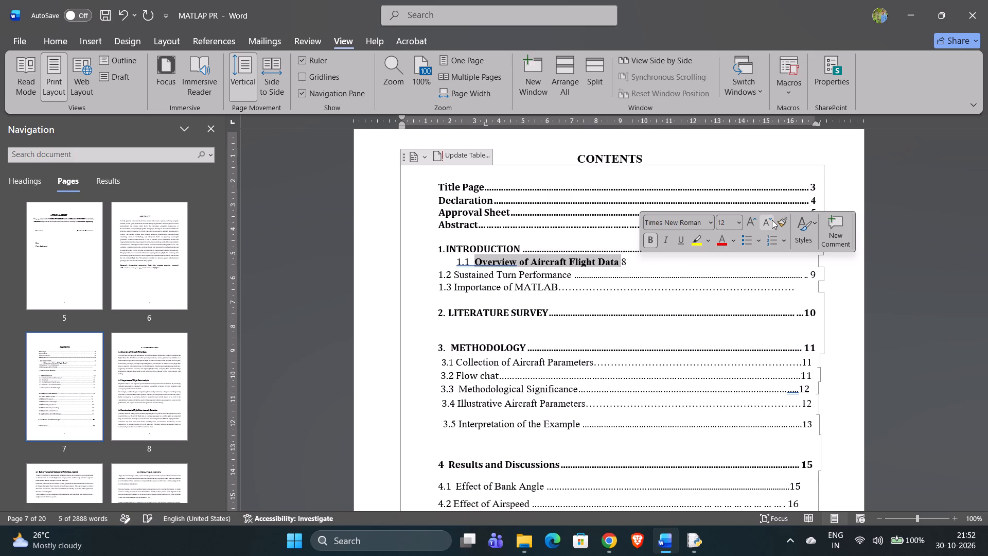
click(649, 238)
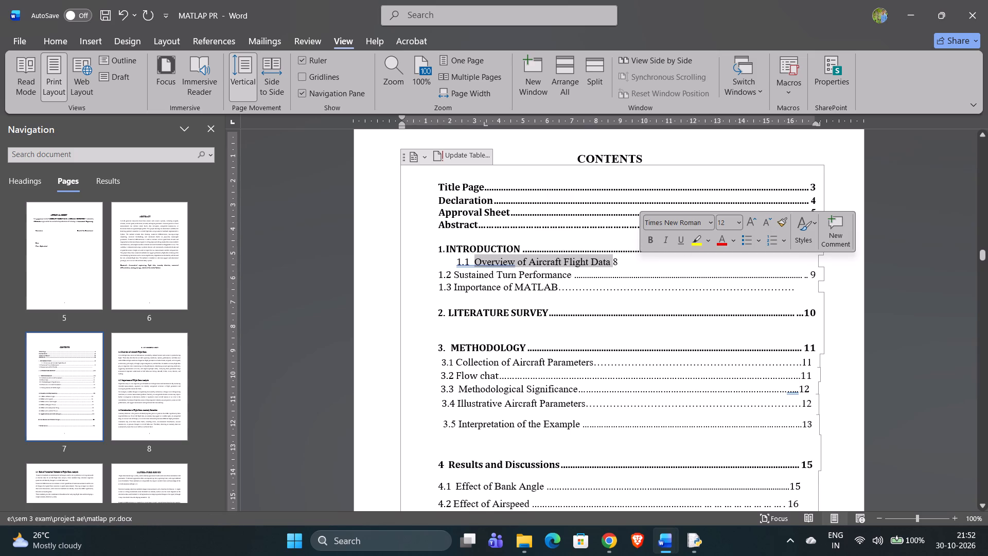
drag(457, 262, 608, 267)
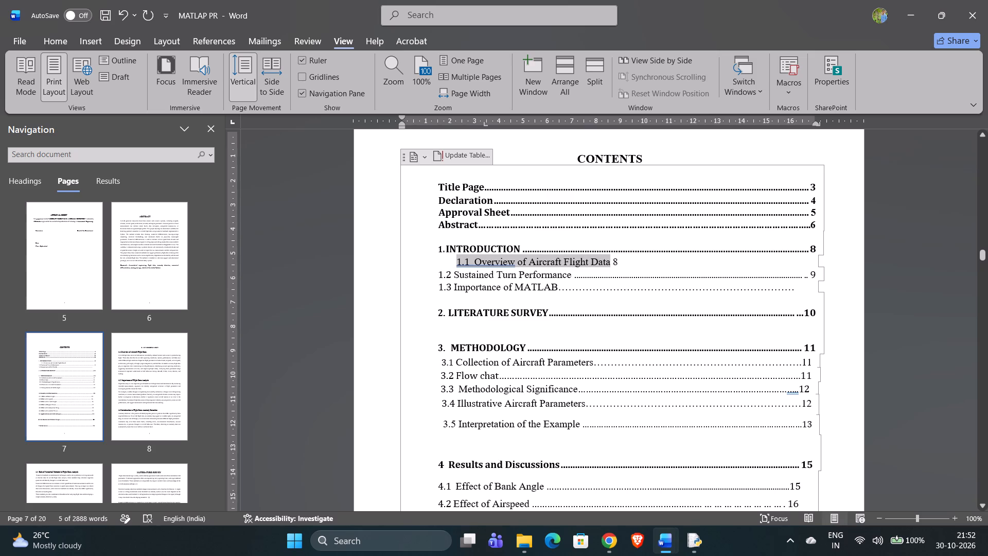
drag(608, 267, 609, 265)
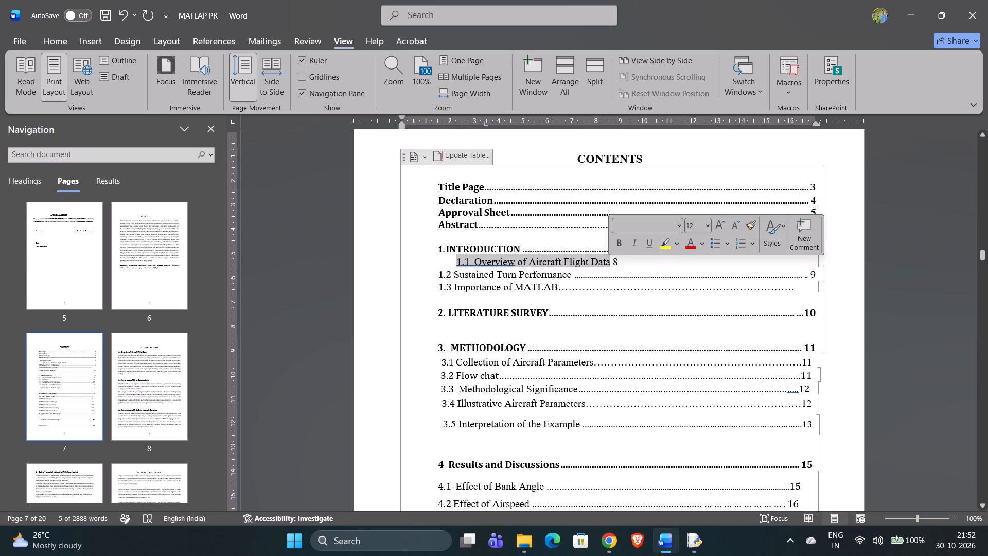
Fill the gap between "Overview of Aircraft Flight Data" and its page number with a dotted leader reaching the page-number column.
click(612, 265)
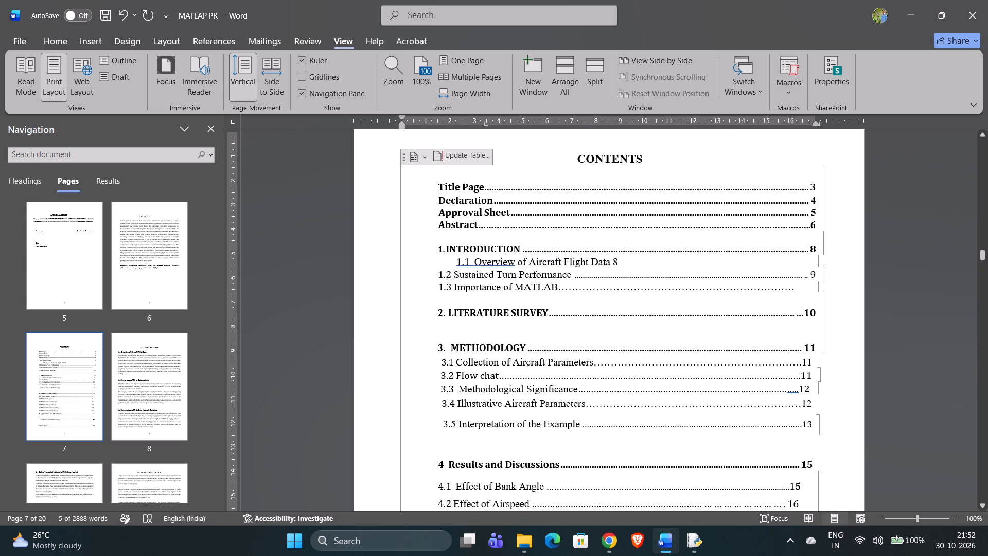
click(610, 265)
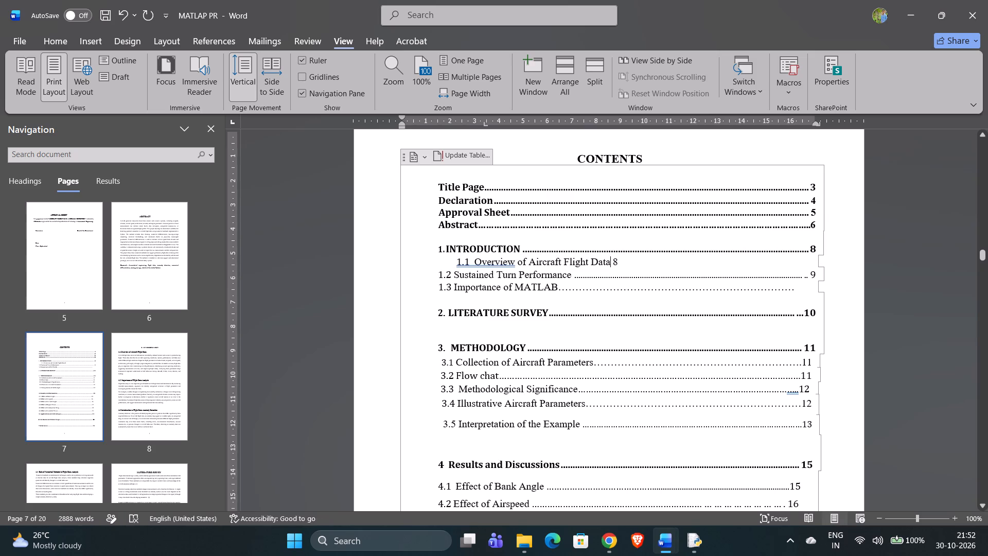
text(..........)
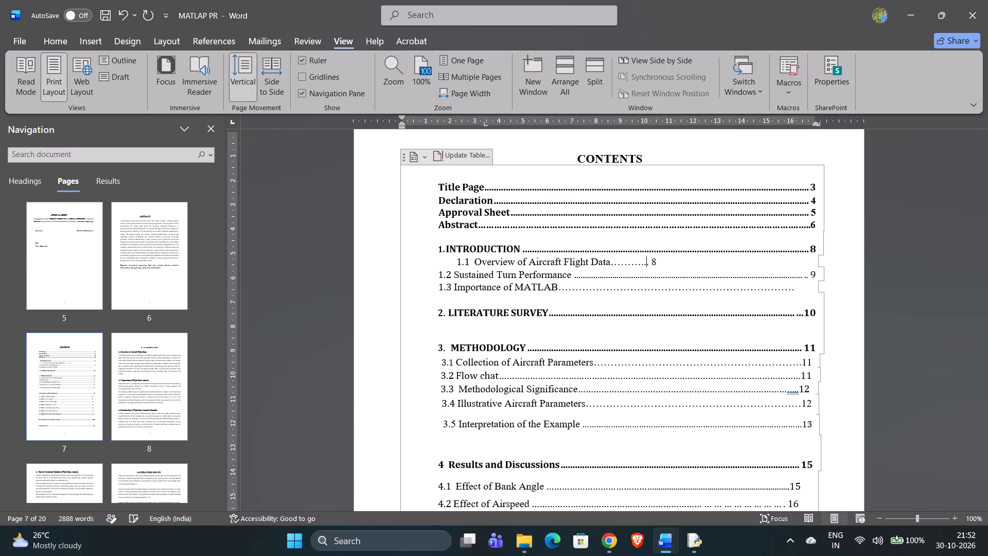
key(period)
key(period)
key(period)
key(period)
key(period)
key(period)
key(period)
key(period)
key(period)
key(period)
key(period)
key(period)
key(period)
key(period)
key(period)
key(period)
key(period)
key(period)
key(period)
key(period)
key(period)
key(period)
key(period)
key(period)
key(period)
key(period)
key(period)
key(period)
key(period)
key(period)
key(period)
key(period)
key(period)
key(period)
text(.............)
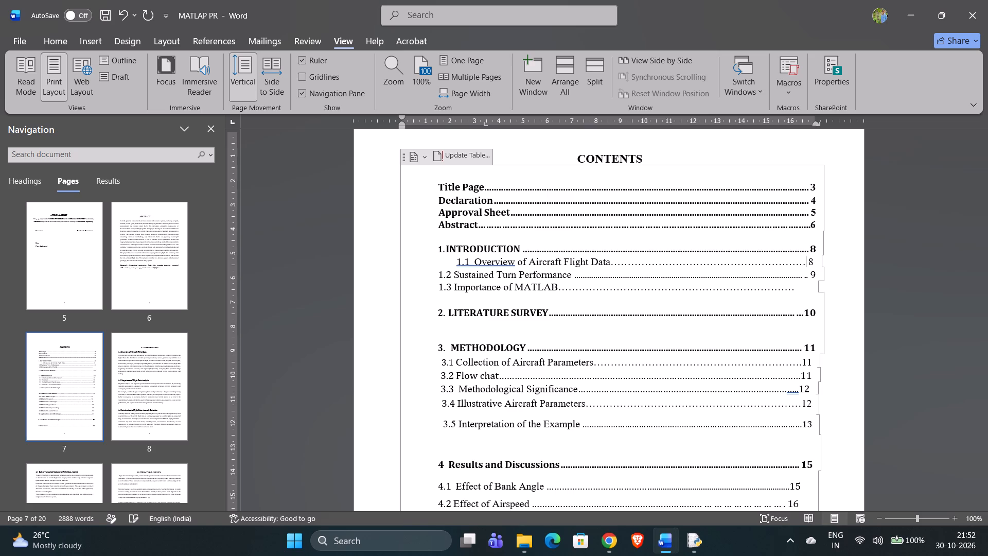
key(period)
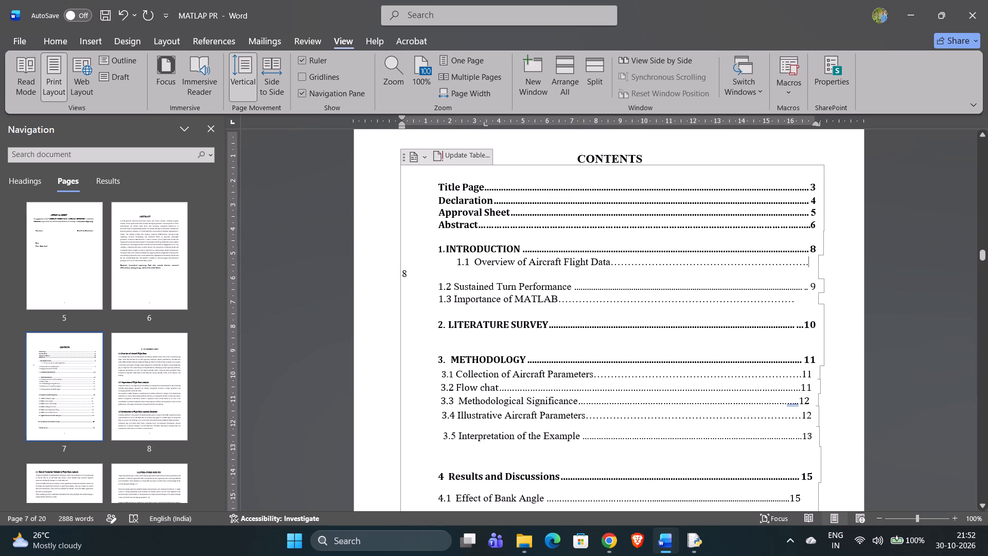
Pull the wrapped page number 8 back onto the end of the 1.1 entry's dotted line.
click(822, 199)
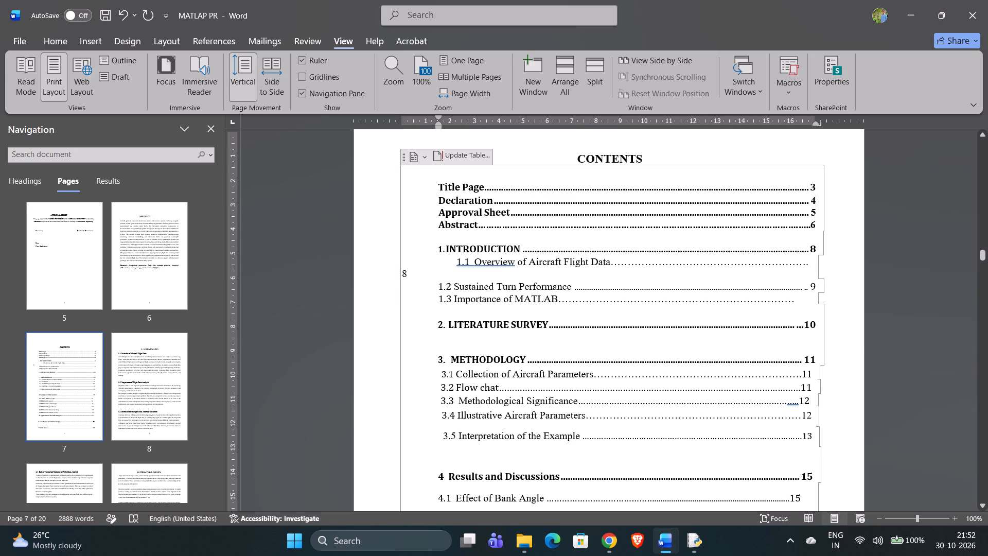
click(403, 273)
key(BackSpace)
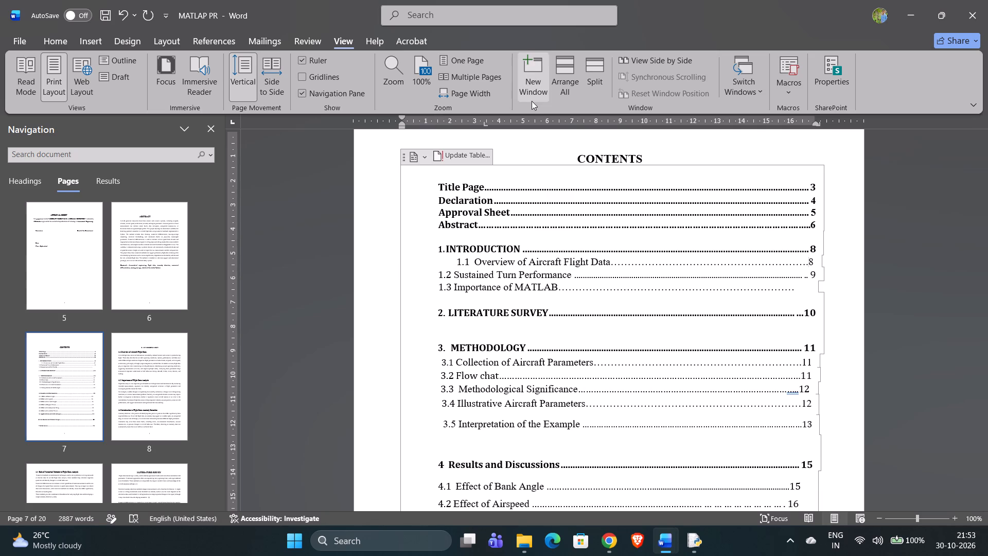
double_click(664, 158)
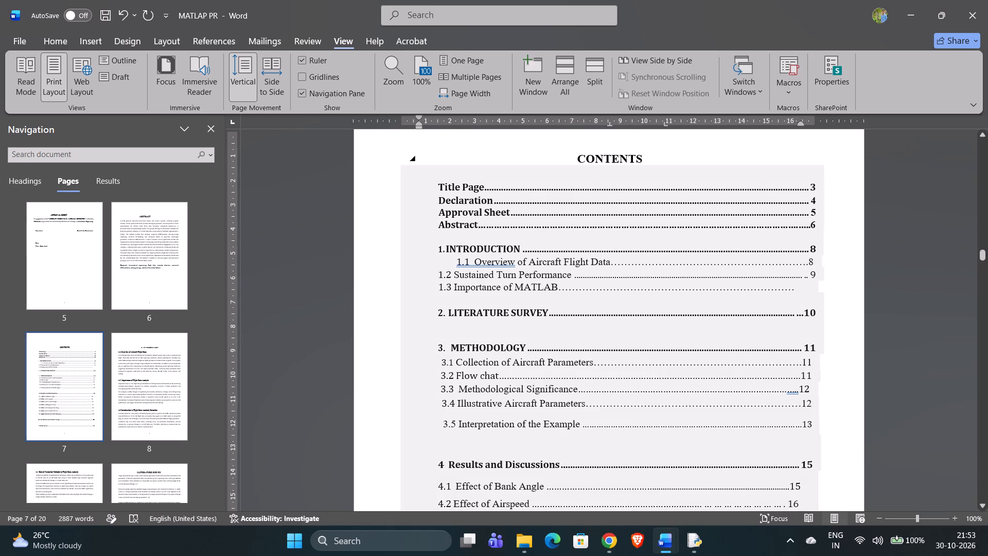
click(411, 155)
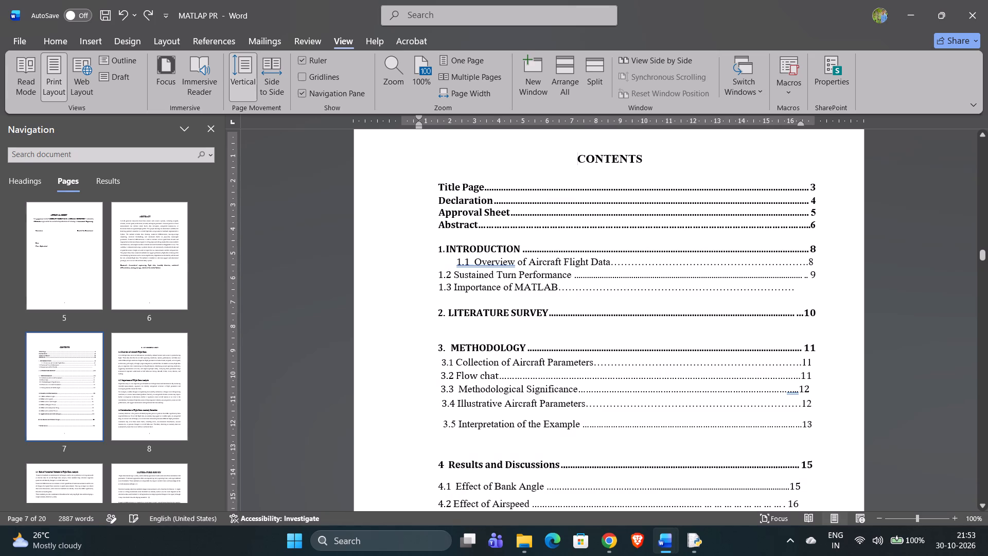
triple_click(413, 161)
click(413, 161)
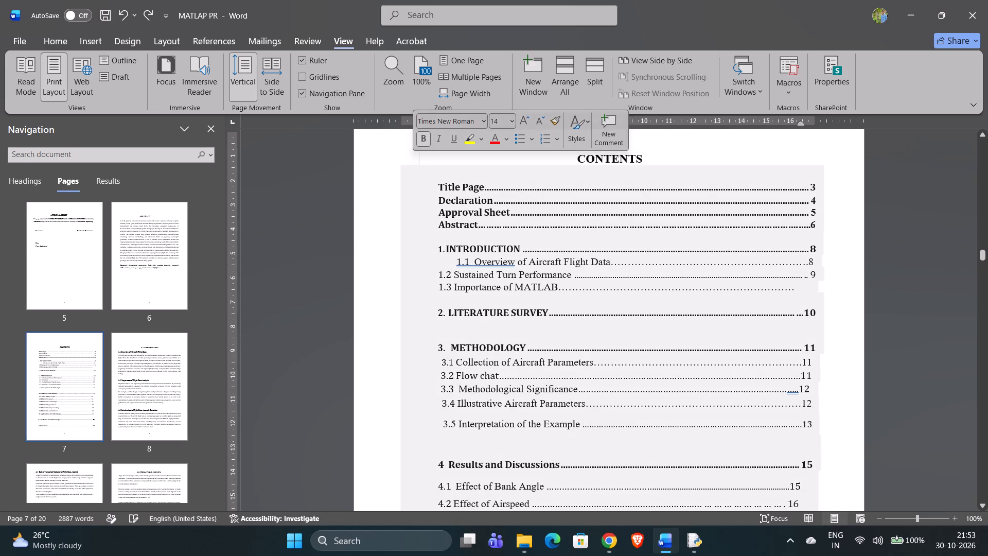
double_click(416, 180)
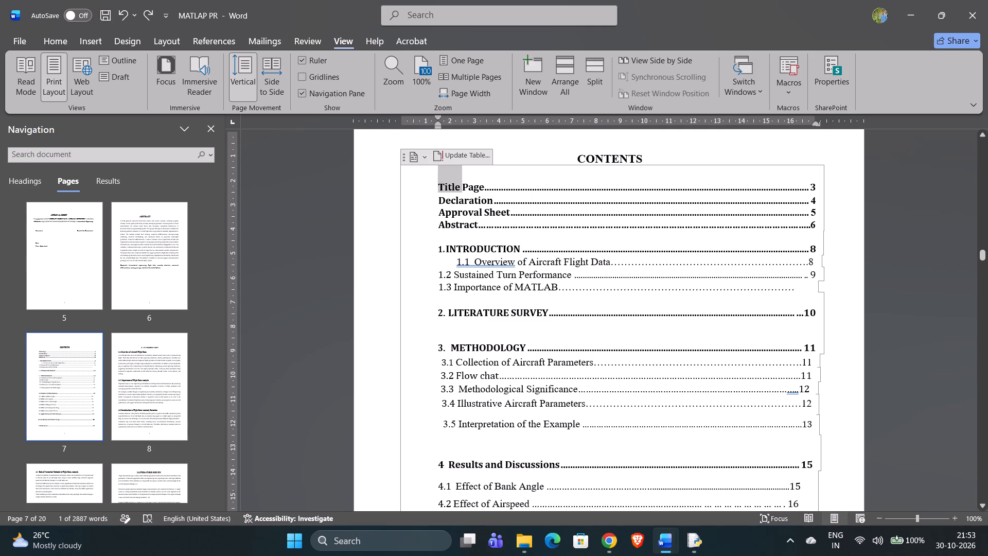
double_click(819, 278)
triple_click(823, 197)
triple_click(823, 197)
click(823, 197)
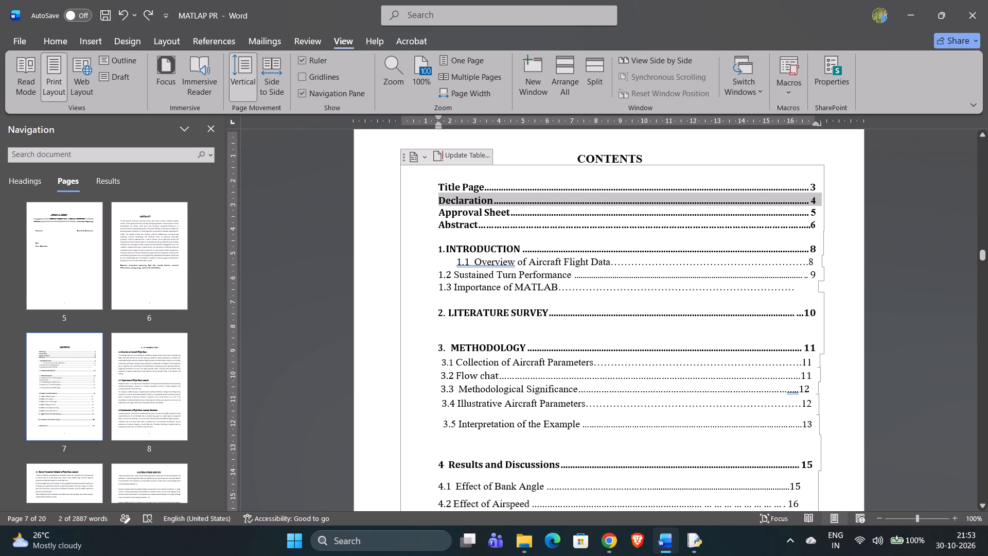
Indent contents entry 1.2 with leading spaces so its number lines up under entry 1.1.
click(437, 274)
key(space)
key(space)
key(space)
key(space)
key(space)
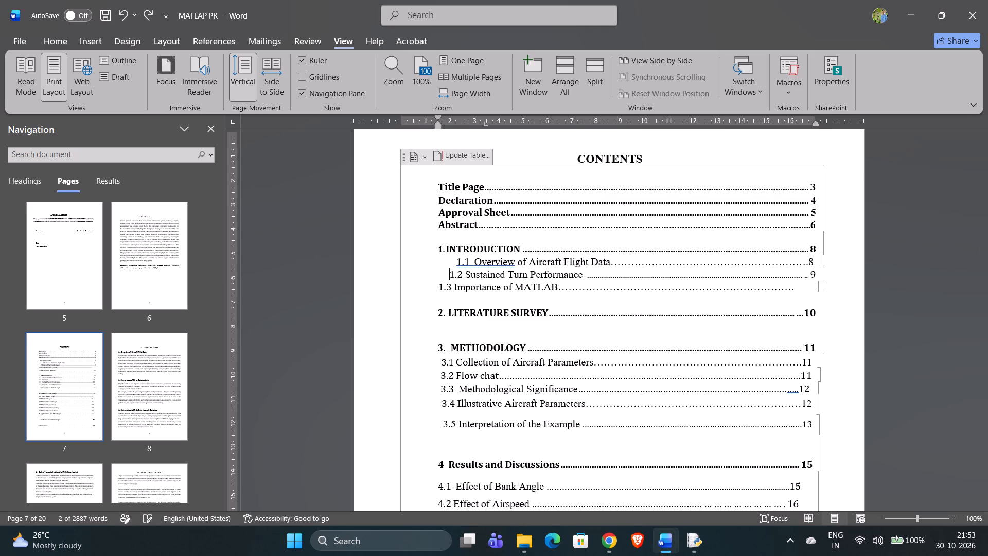
key(space)
key(space)
key(space)
key(space)
key(space)
key(space)
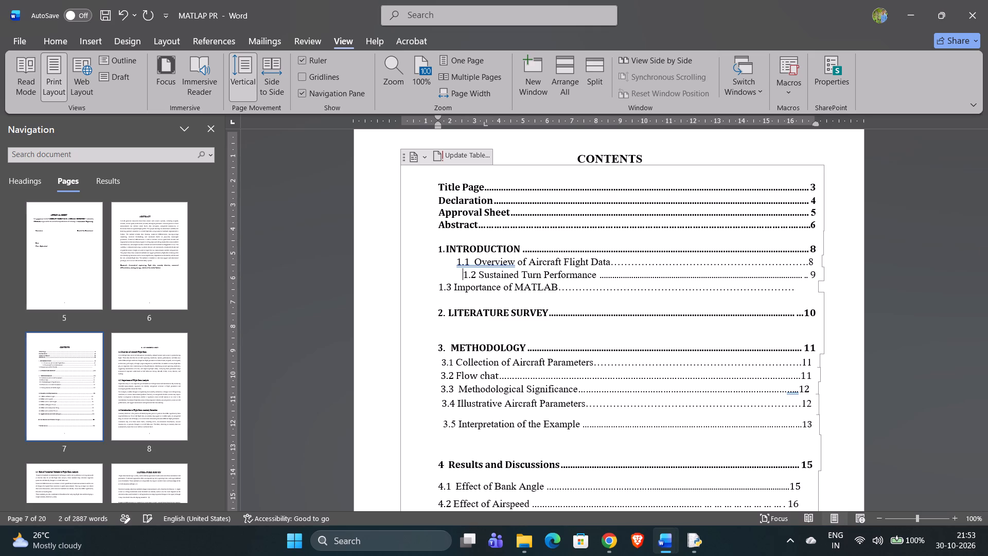
key(space)
key(BackSpace)
key(BackSpace)
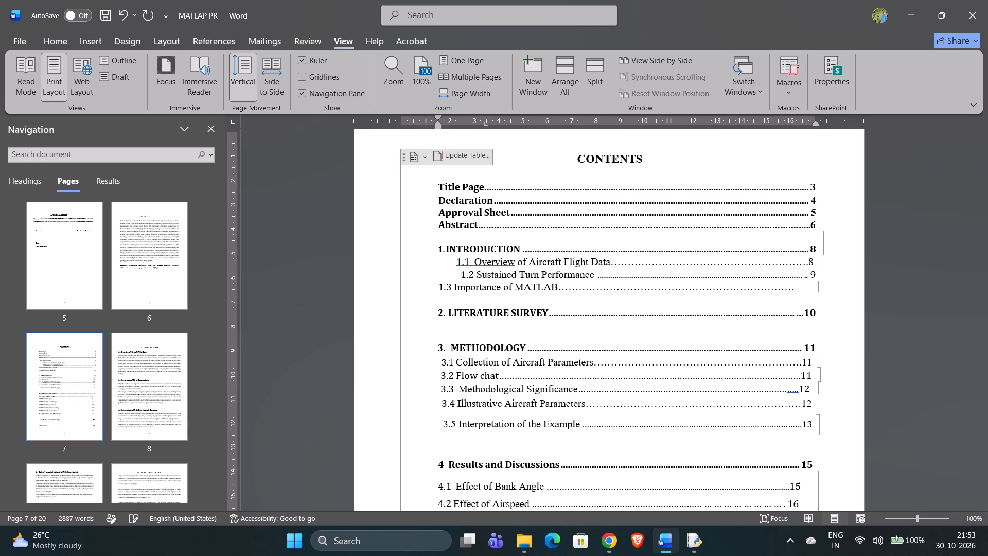
key(BackSpace)
key(BackSpace)
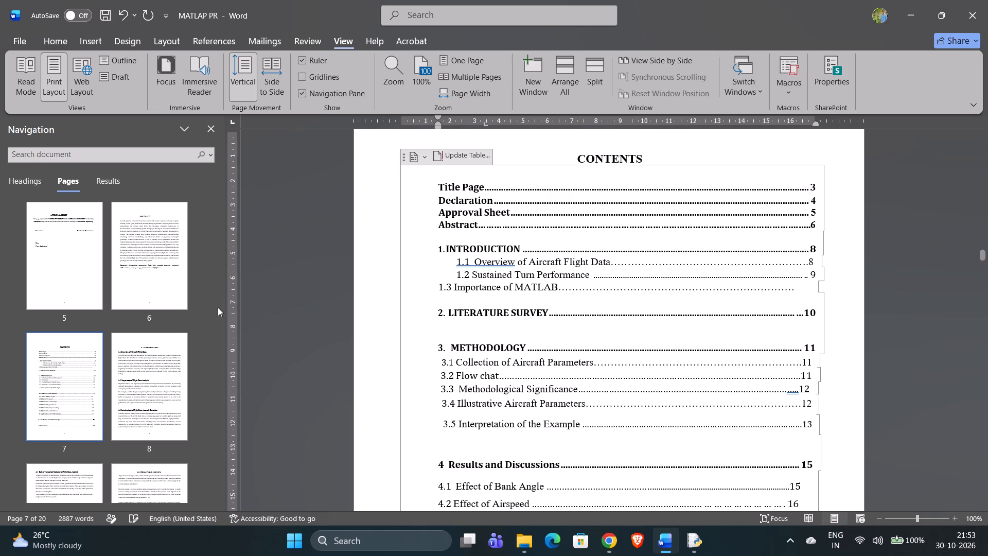
Replace "Sustained Turn Performance" in contents entry 1.2 with the heading text "Importance of Flight Data Analysis" copied from page 8.
click(155, 376)
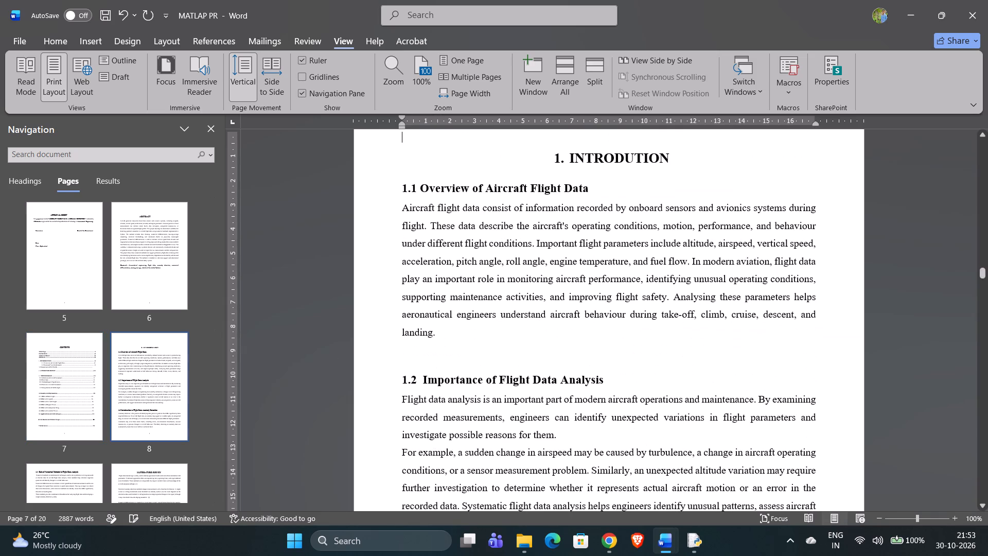
drag(425, 378, 610, 385)
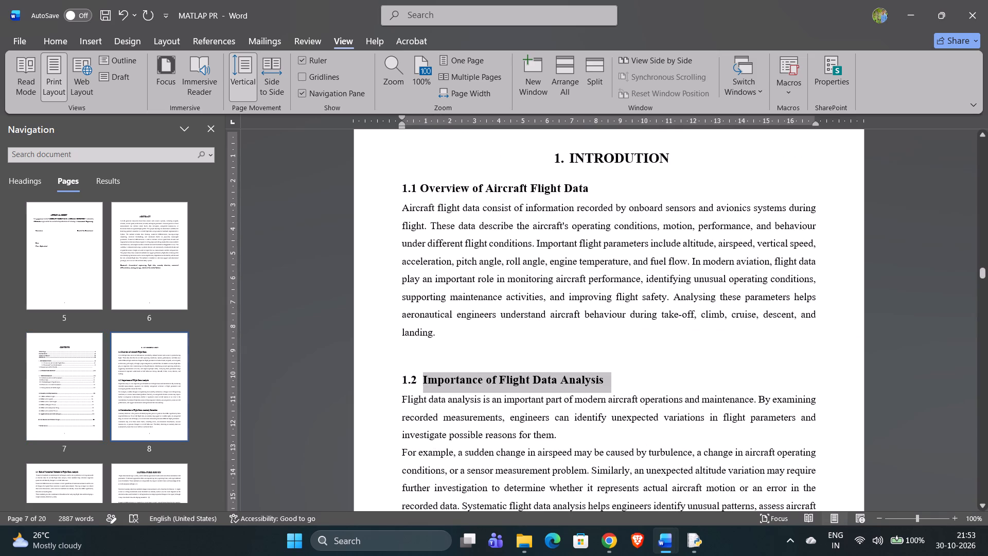
drag(610, 385, 604, 382)
key(ctrl+c)
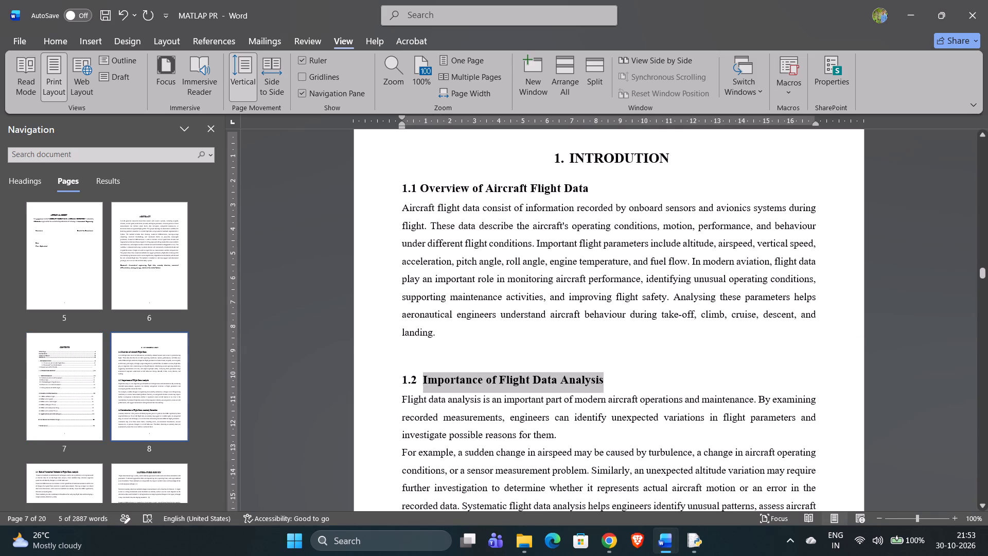
click(76, 395)
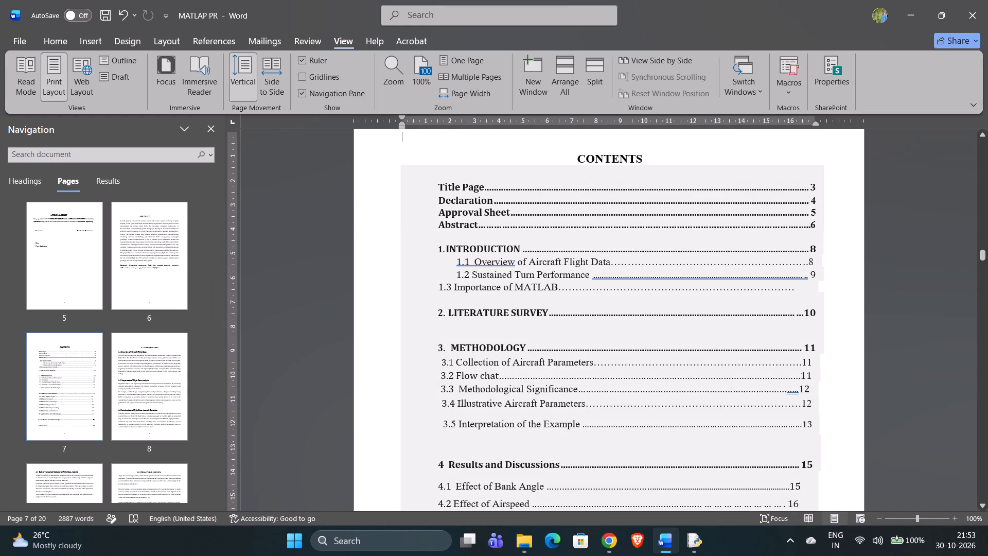
click(52, 38)
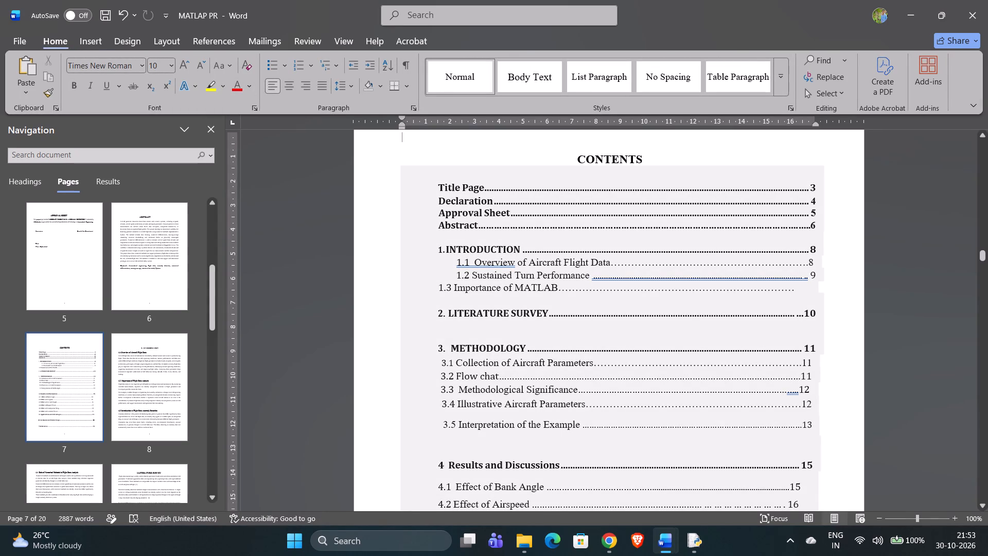
drag(471, 276, 588, 276)
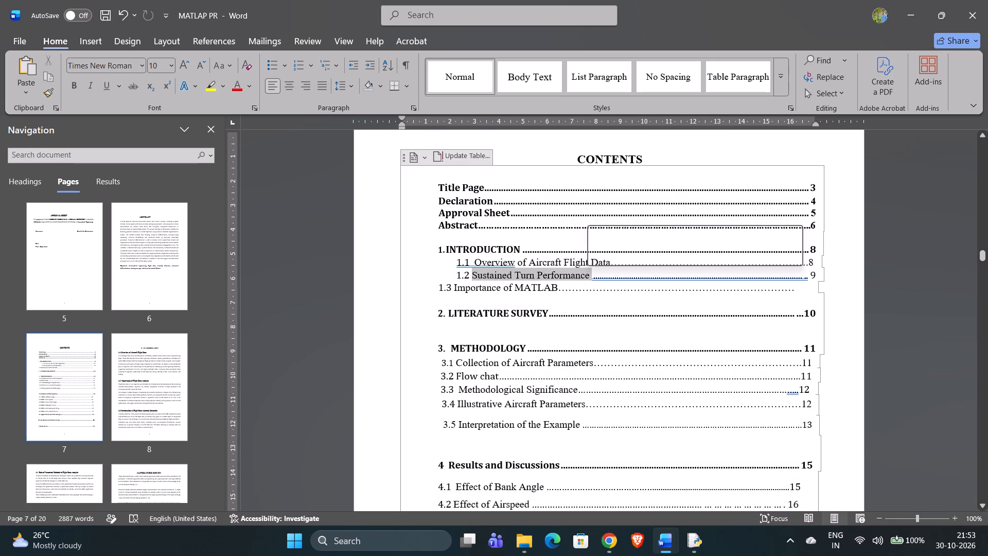
key(BackSpace)
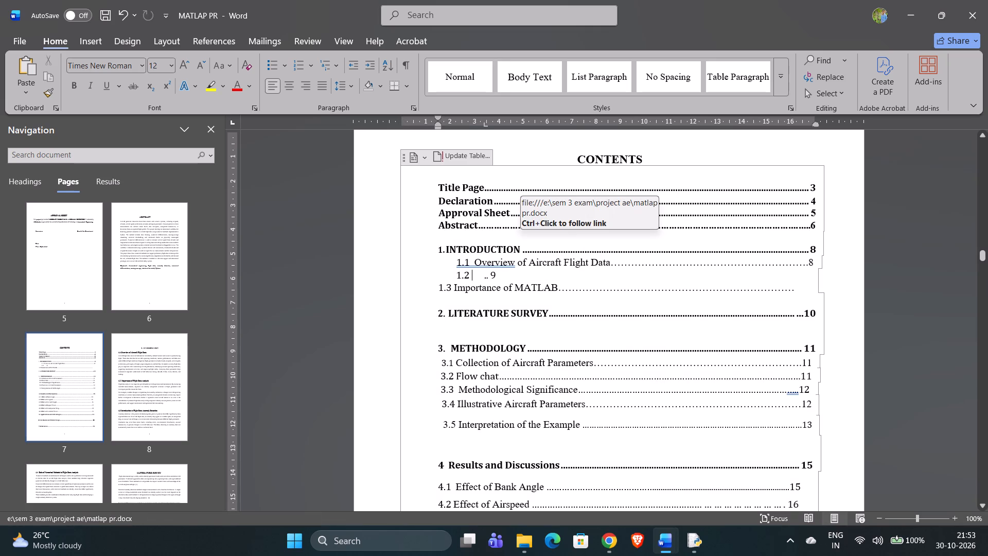
key(ctrl+v)
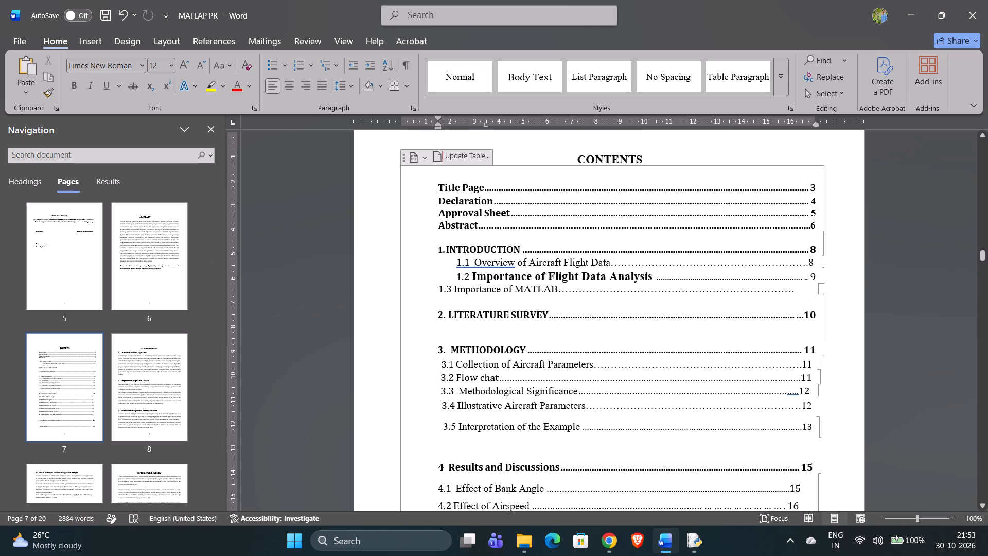
Remove the bold from the pasted "Importance of Flight Data Analysis" text in entry 1.2 and reduce it to 12 pt.
drag(473, 276, 481, 276)
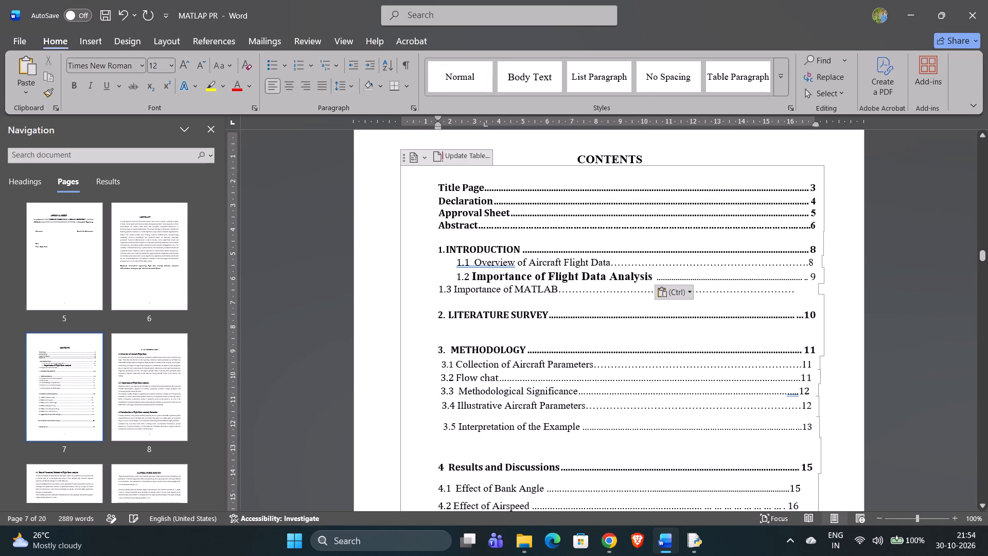
drag(481, 276, 663, 274)
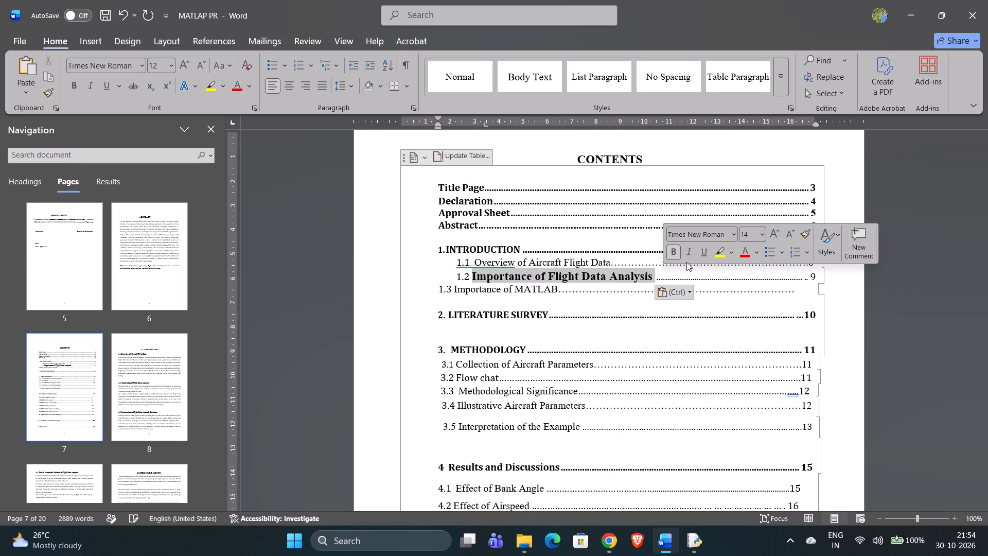
click(676, 252)
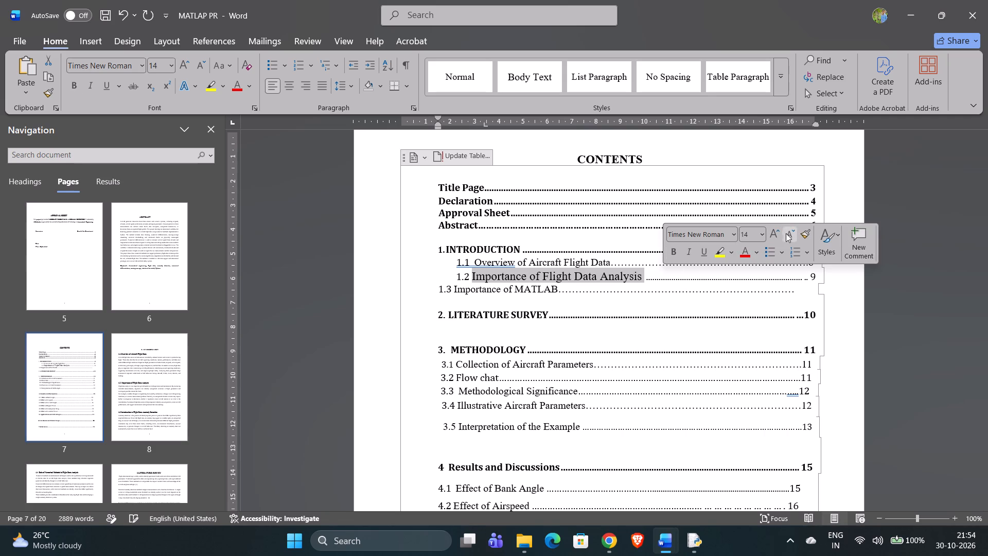
click(786, 233)
Ignore once the grammar flag on the dotted leader of contents entry 1.2.
click(647, 277)
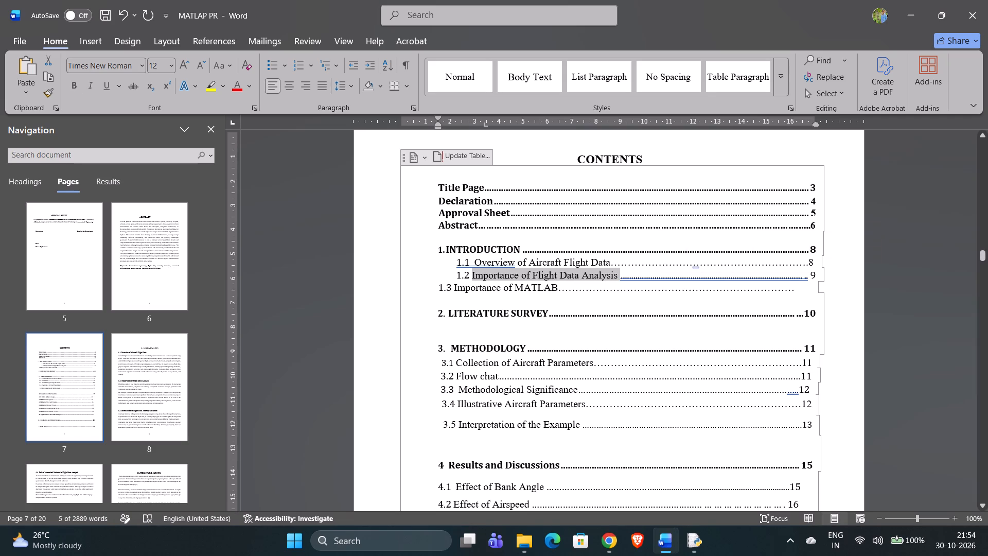
click(647, 277)
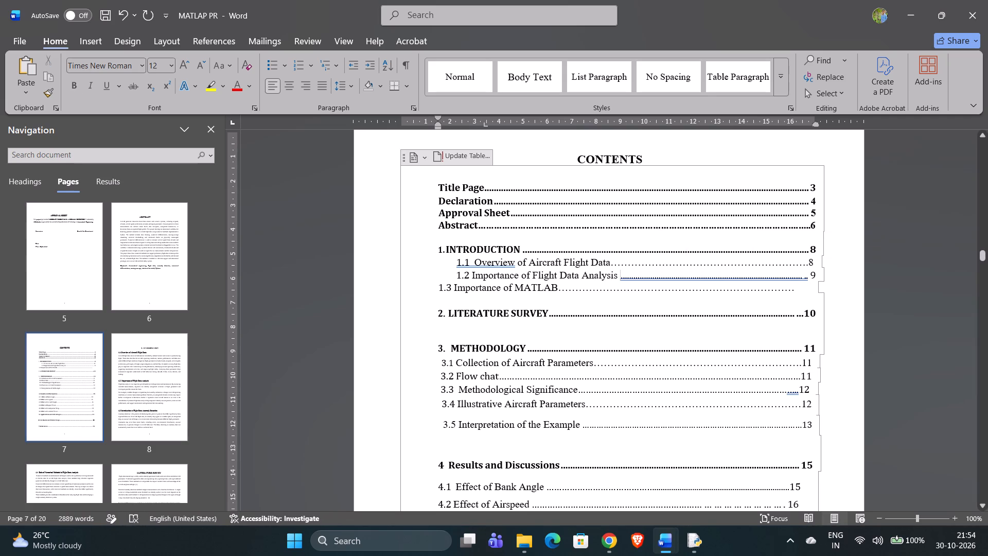
right_click(647, 277)
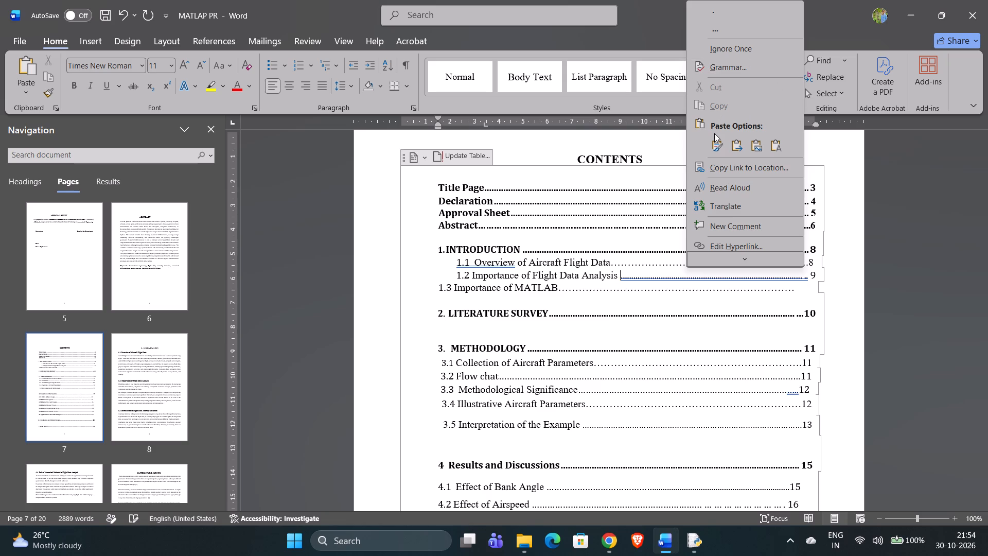
click(687, 279)
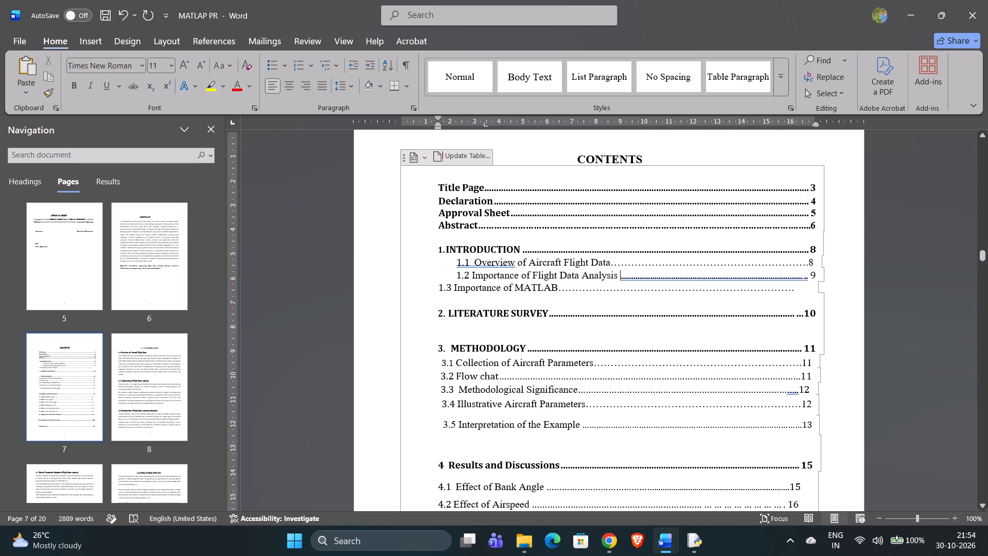
click(695, 281)
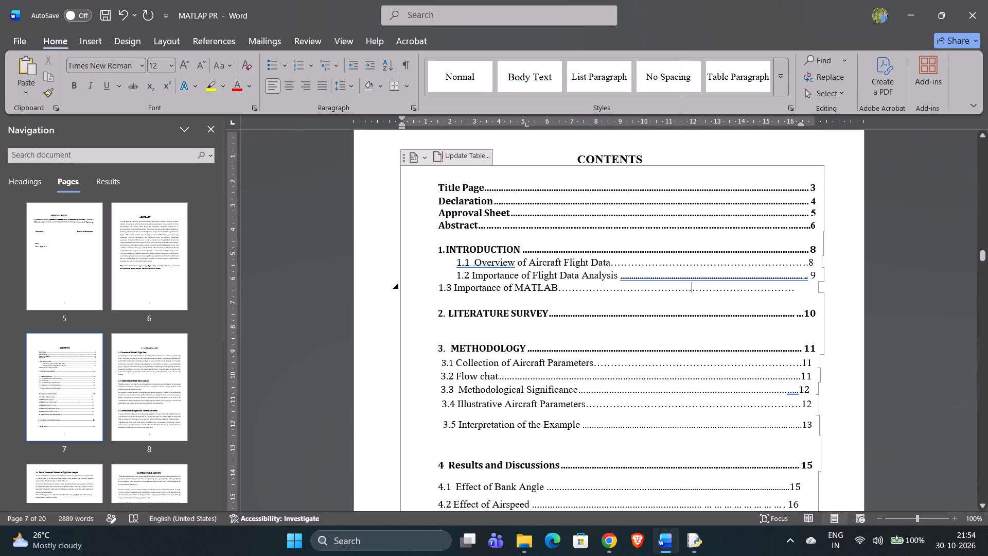
click(695, 277)
right_click(695, 277)
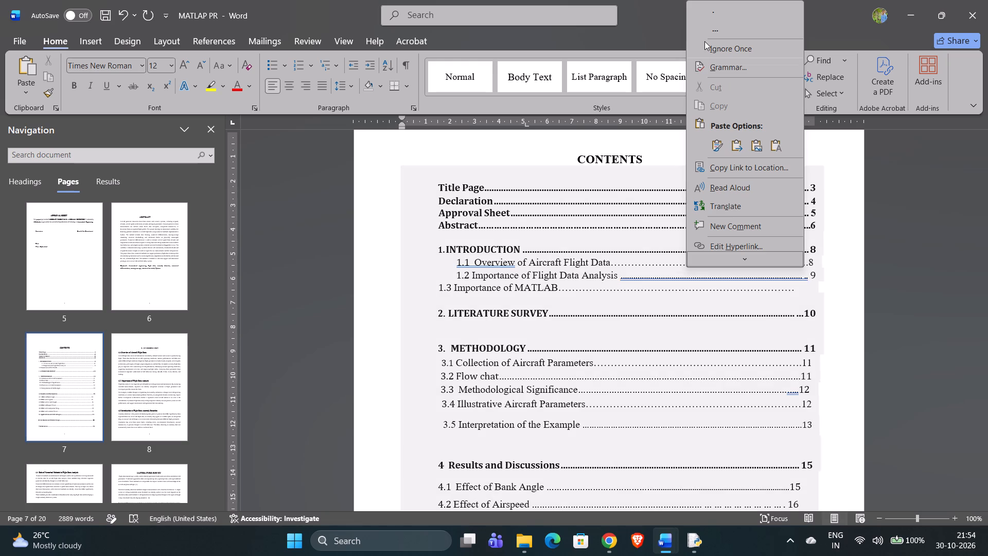
click(729, 44)
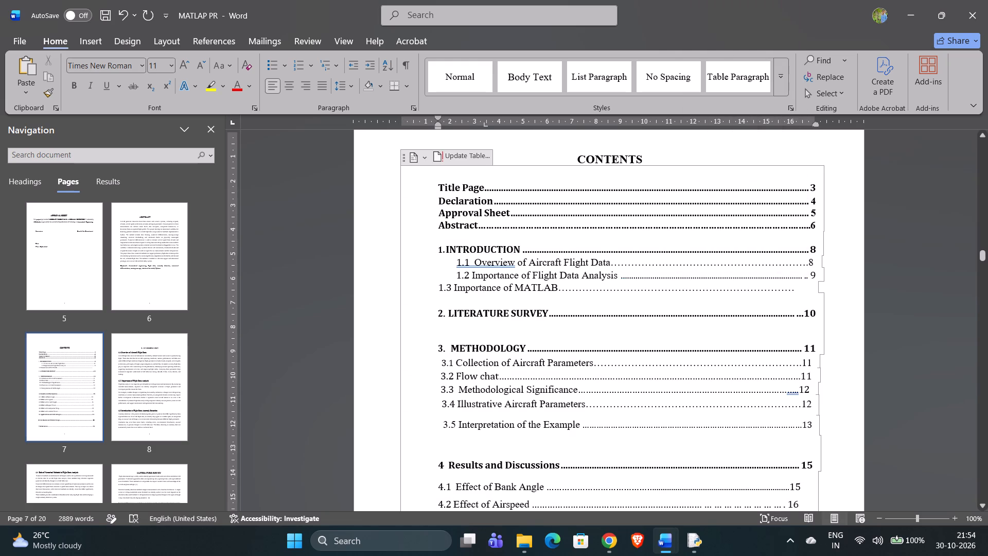
Ignore once the grammar flag on "1.1 Overview" in the contents.
click(488, 262)
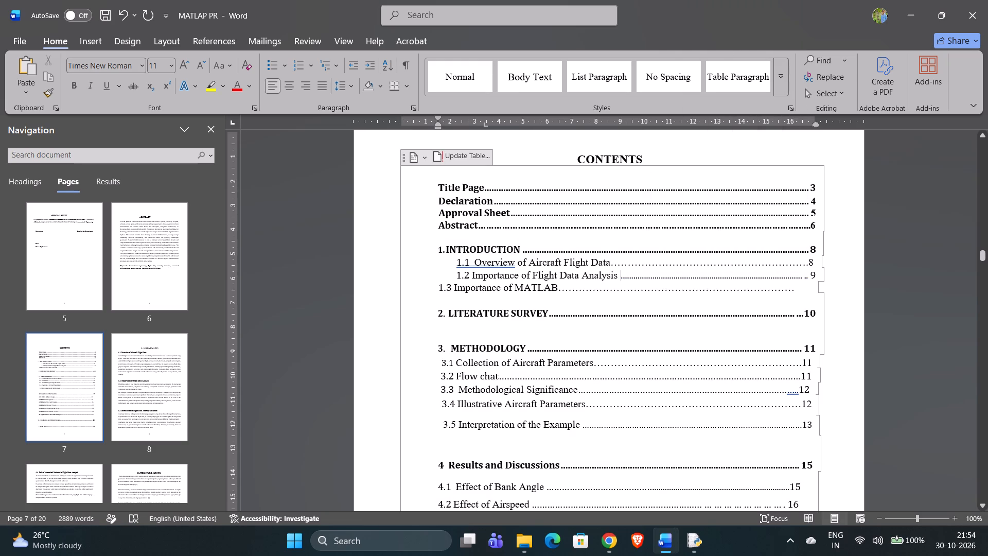
right_click(488, 262)
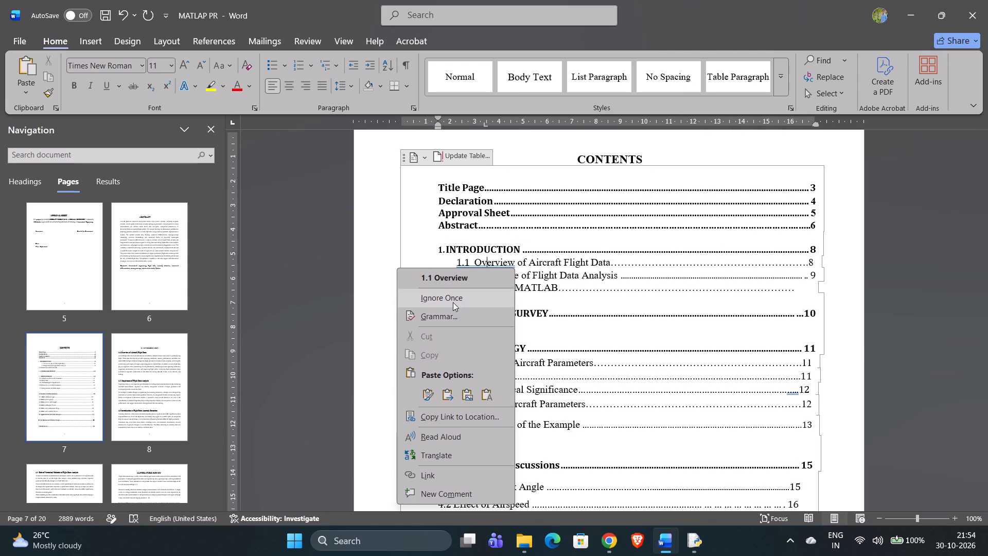
click(453, 297)
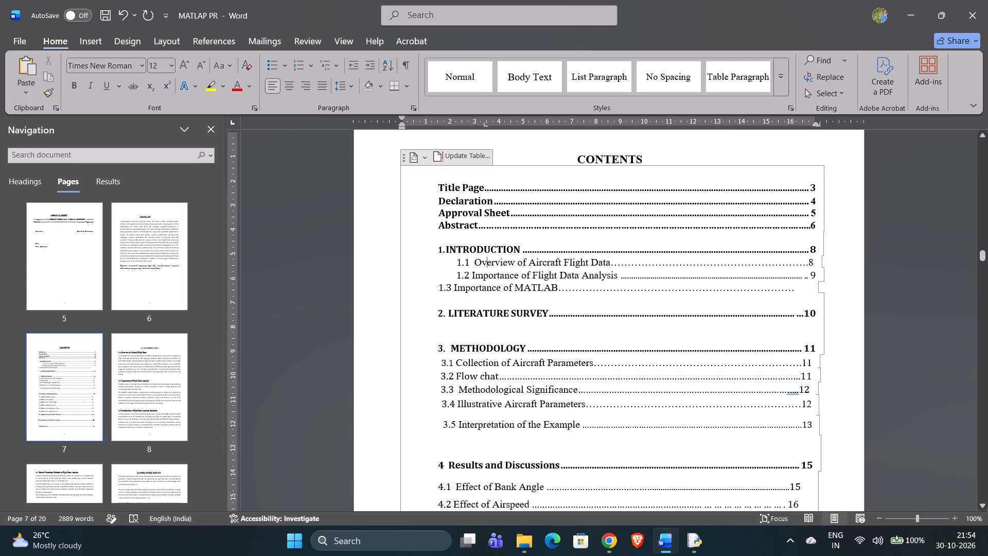
Indent contents entry 1.3 with leading spaces so its number lines up under entries 1.1 and 1.2.
click(438, 283)
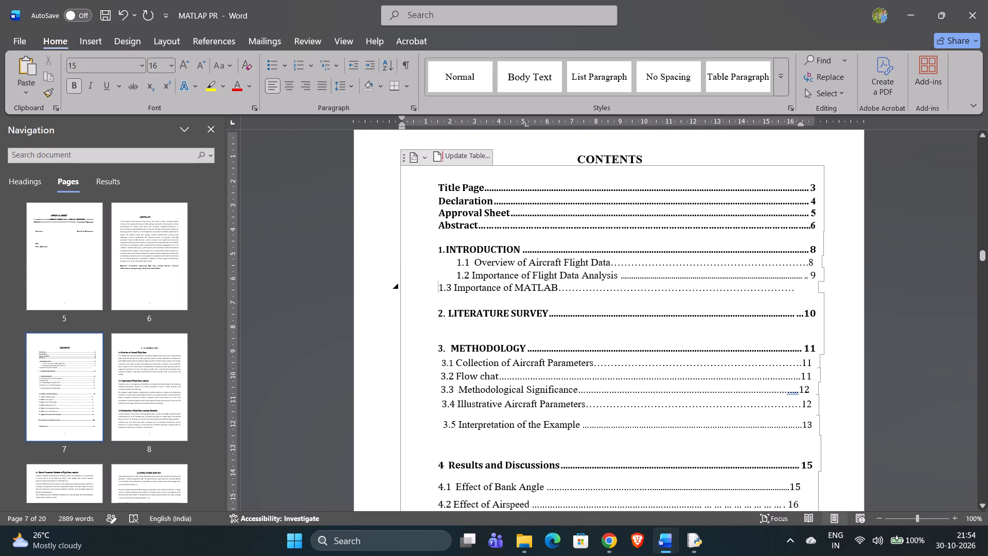
key(space)
key(space)
key(space)
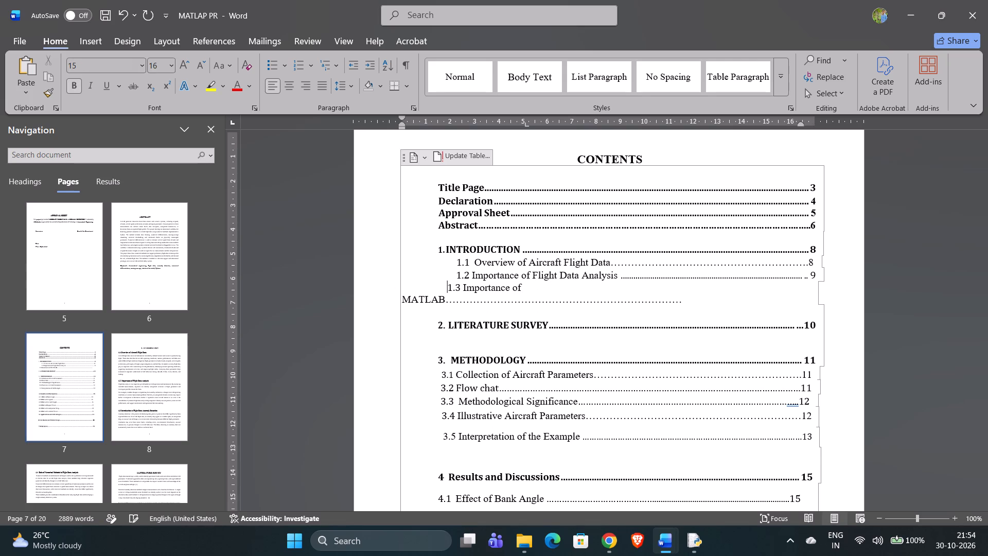
key(space)
key(space)
key(space)
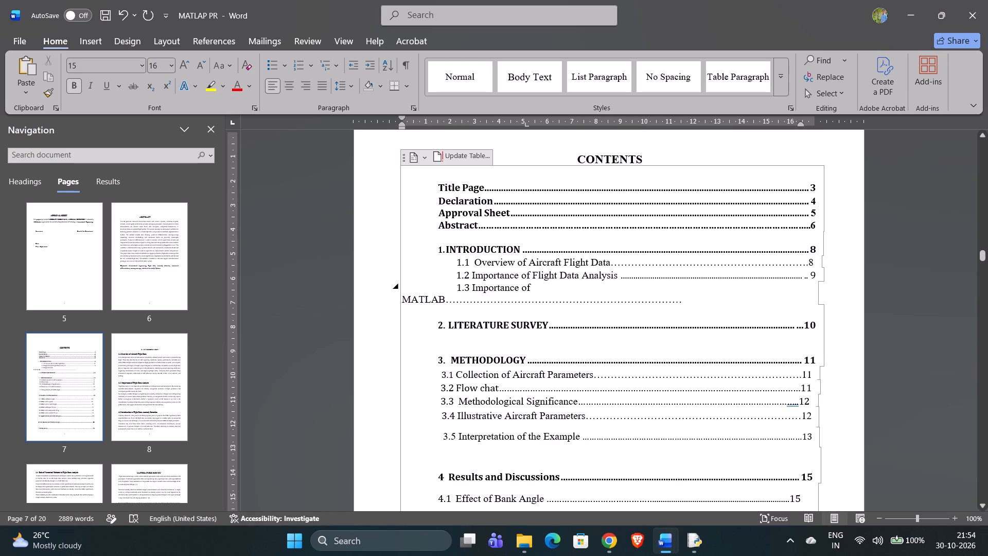
Copy the heading text "Introduction to Flight Data Anomaly Detection" from section 1.3 on page 8.
click(71, 387)
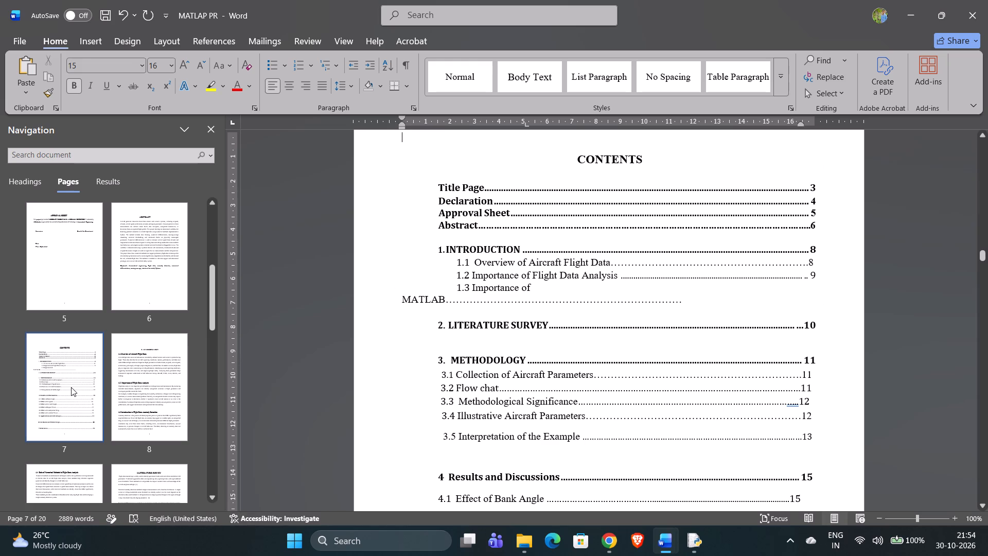
click(136, 385)
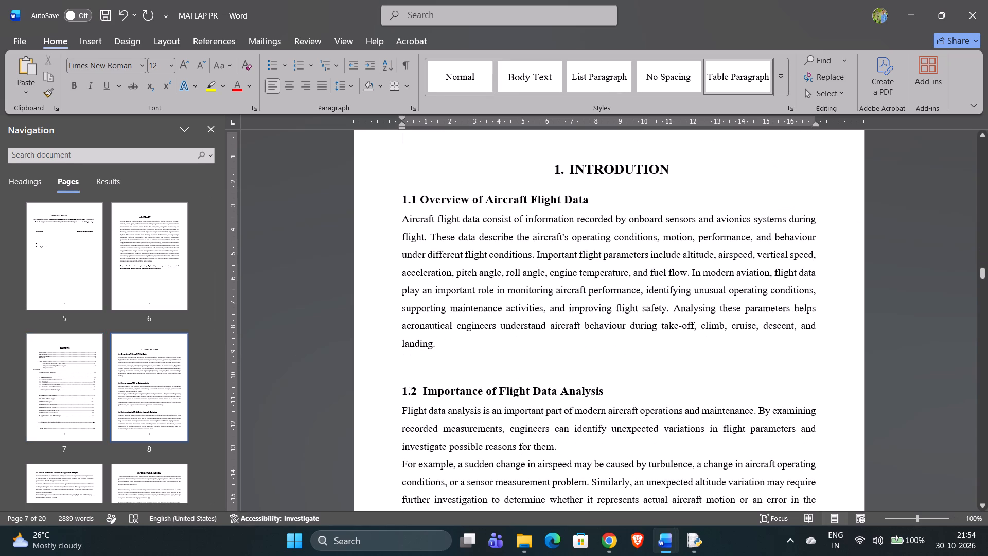
scroll(405, 383, down, 3)
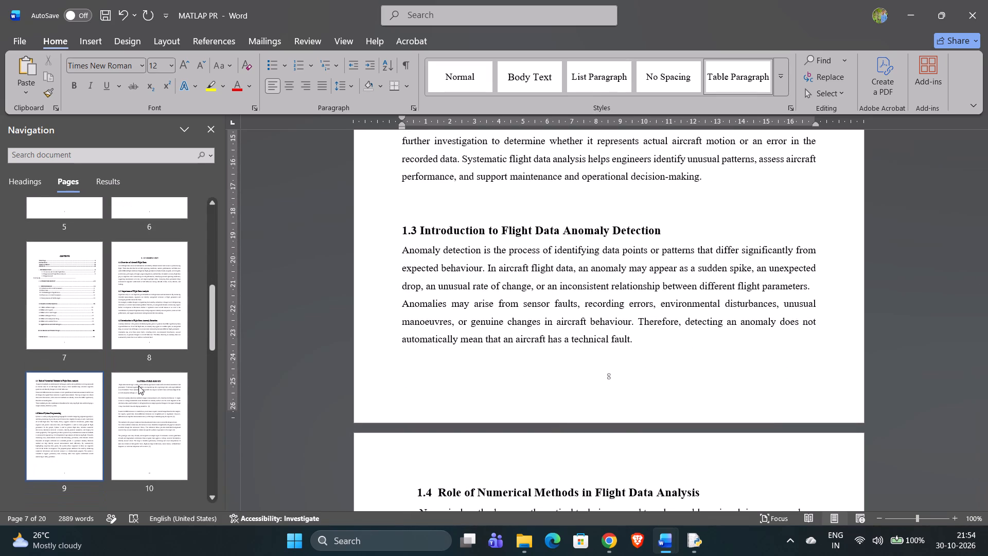
scroll(113, 346, up, 1)
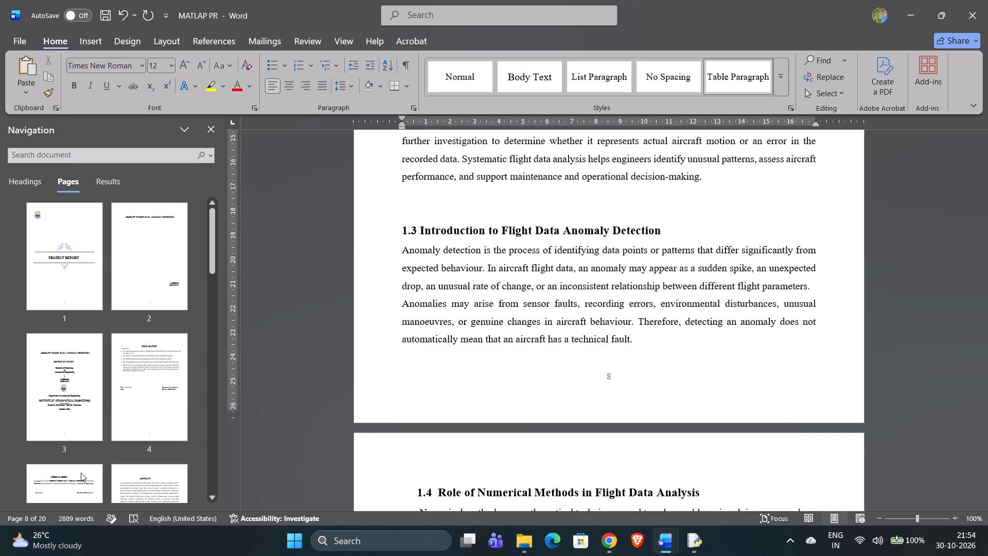
scroll(81, 473, down, 1)
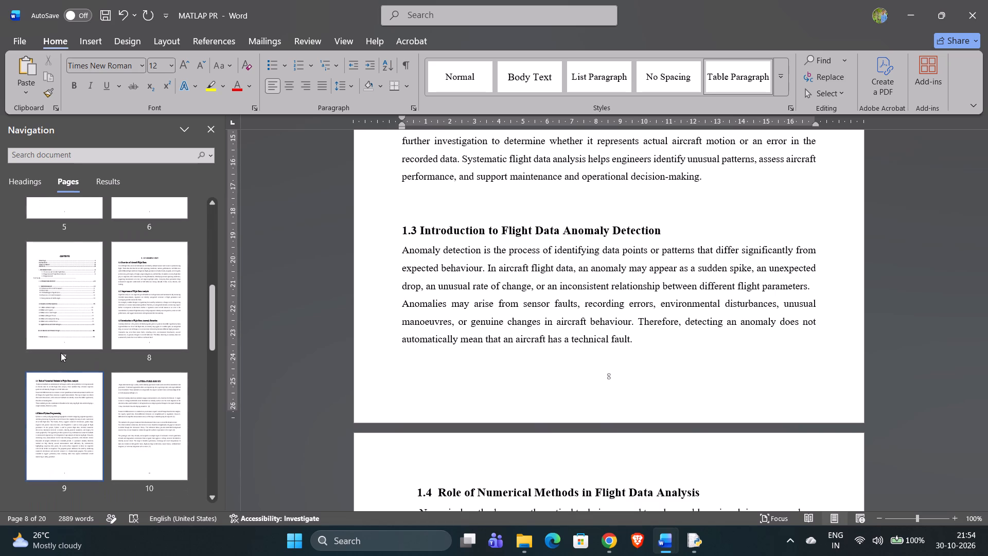
click(61, 353)
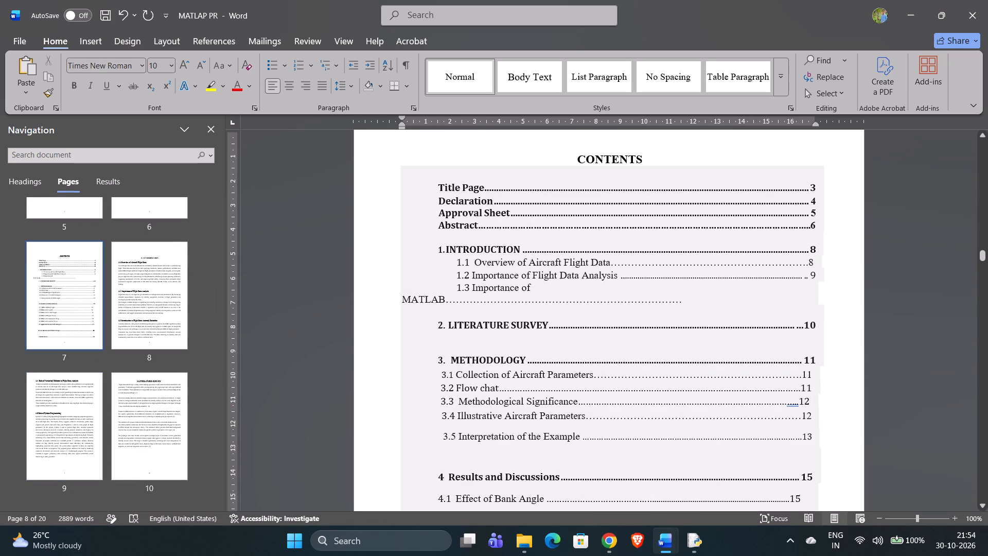
click(156, 301)
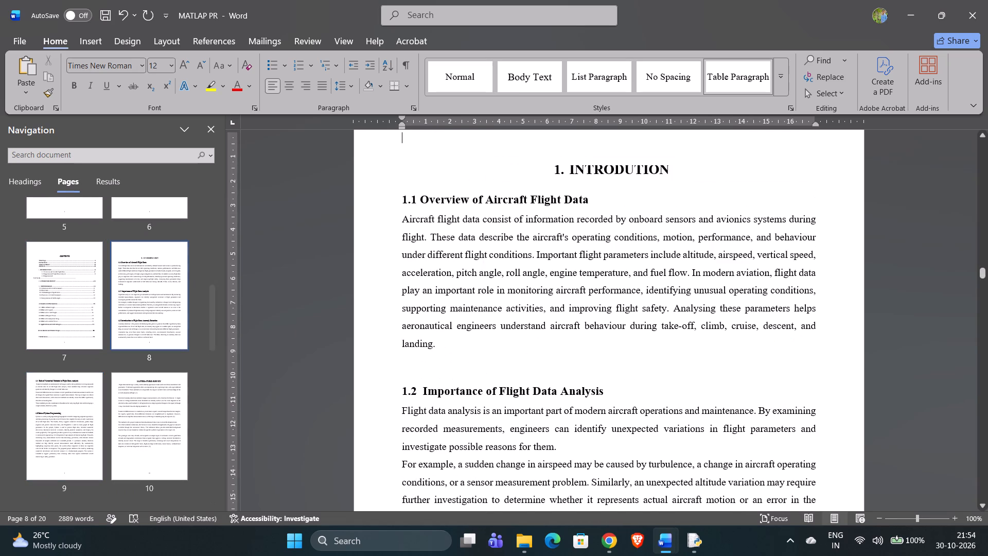
scroll(544, 370, down, 2)
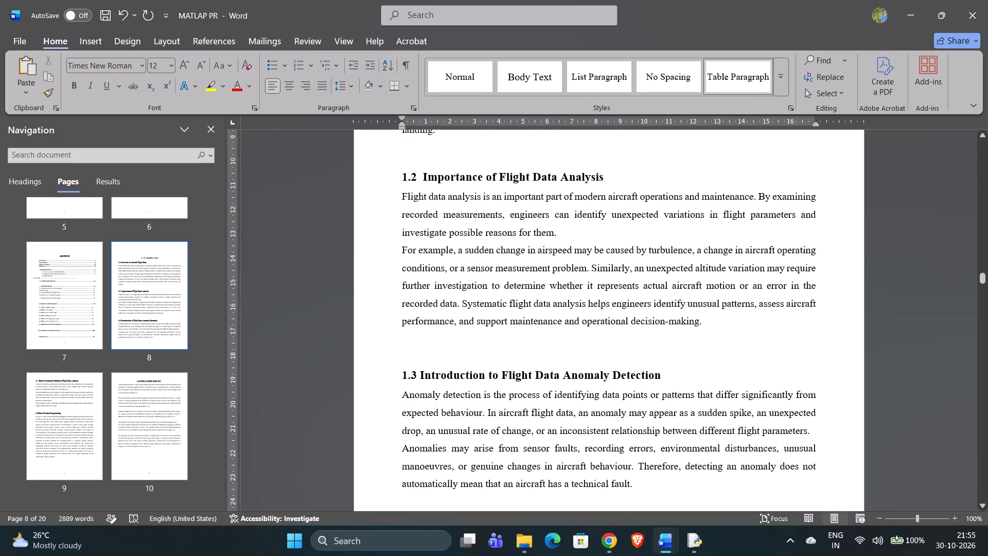
drag(419, 371, 664, 373)
key(ctrl+c)
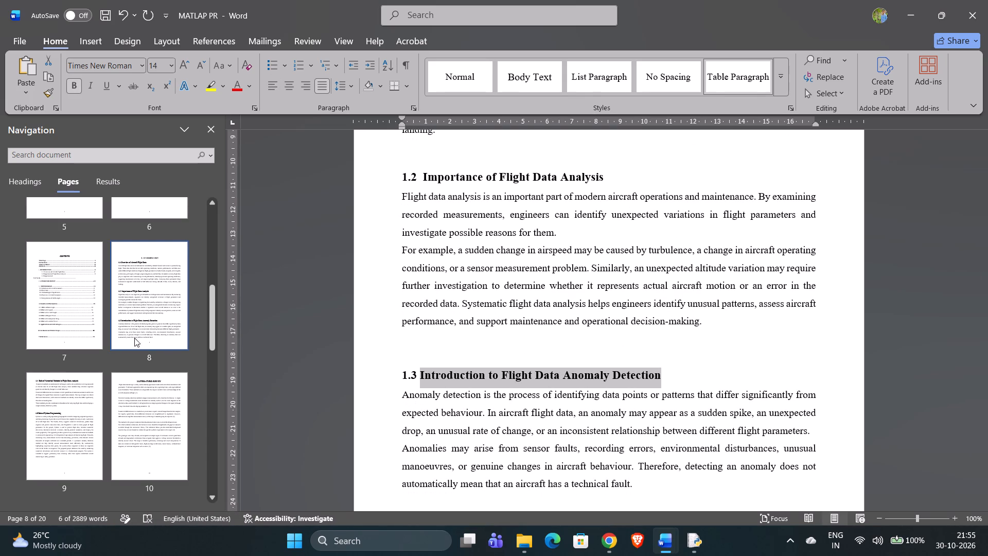
Replace "Importance of" in contents entry 1.3 with the copied "Introduction to Flight Data Anomaly Detection".
click(70, 315)
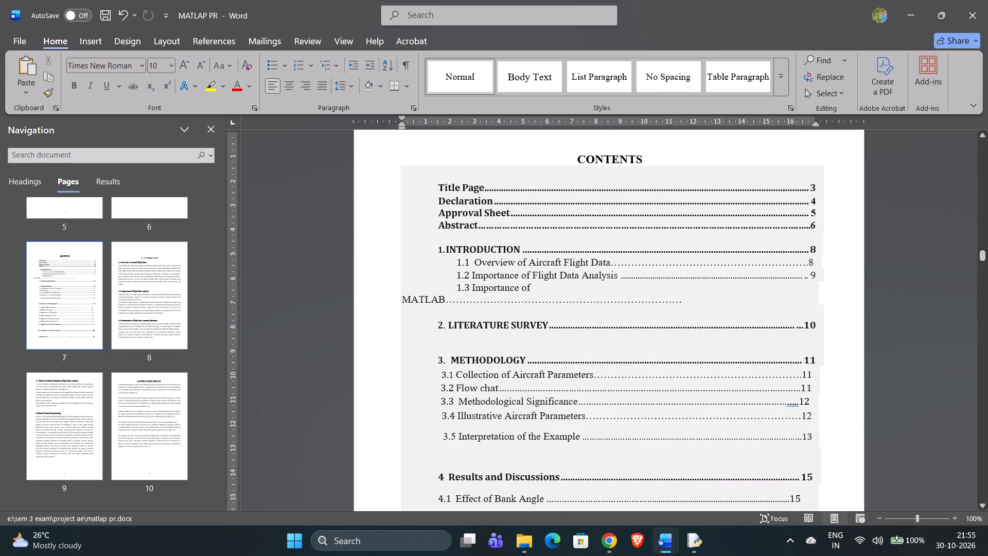
click(531, 288)
key(BackSpace)
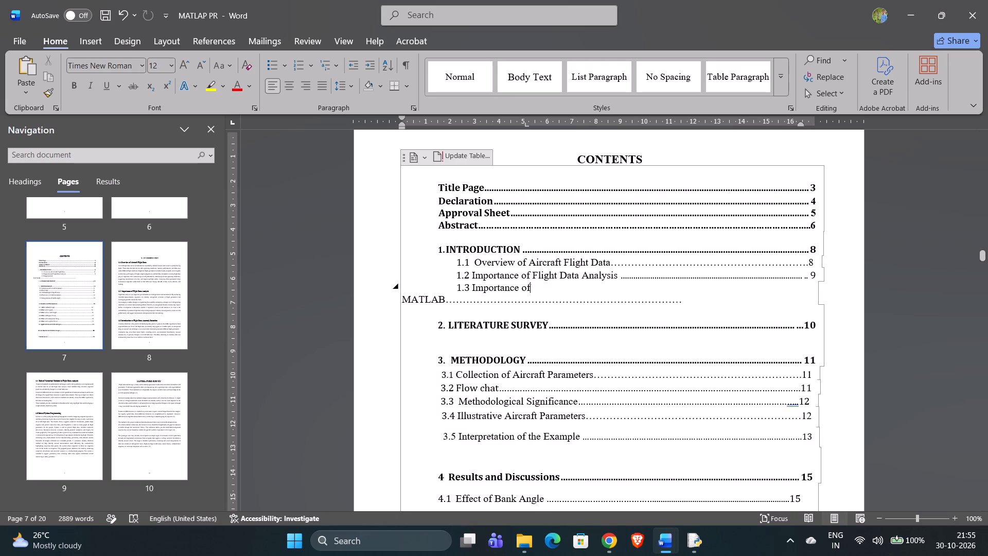
key(BackSpace)
key(BackSpace)
key(BackSpace)
key(BackSpace)
key(BackSpace)
key(BackSpace)
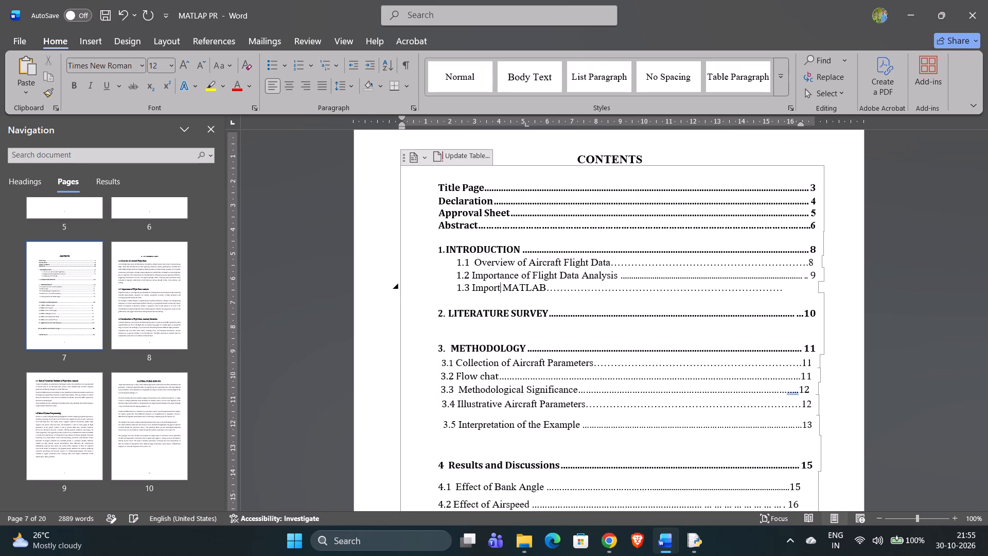
key(BackSpace)
key(BackSpace)
key(BackSpace)
key(BackSpace)
key(BackSpace)
key(BackSpace)
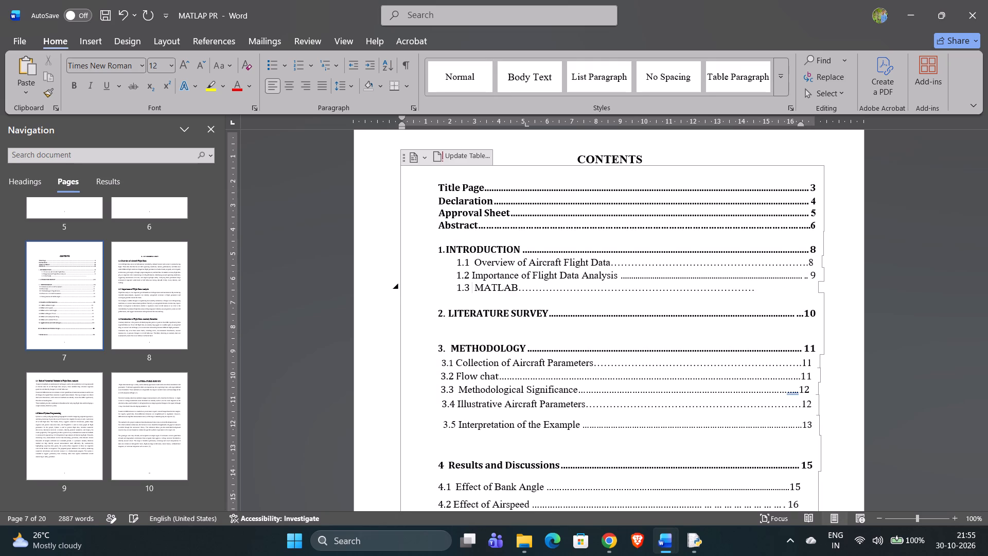
key(ctrl+v)
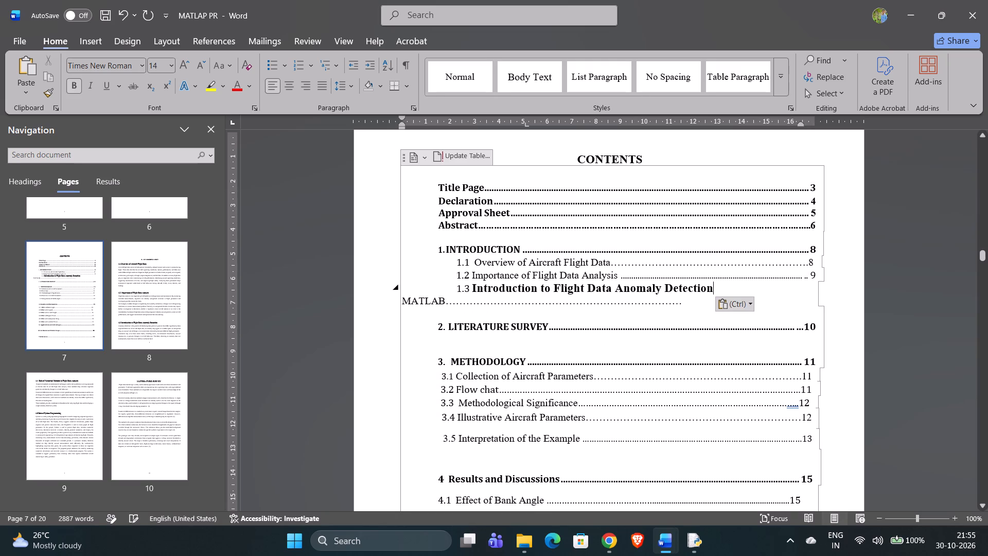
Remove the bold from the pasted text in contents entry 1.3 and reduce it to 12 pt.
drag(471, 286, 526, 286)
drag(526, 286, 774, 287)
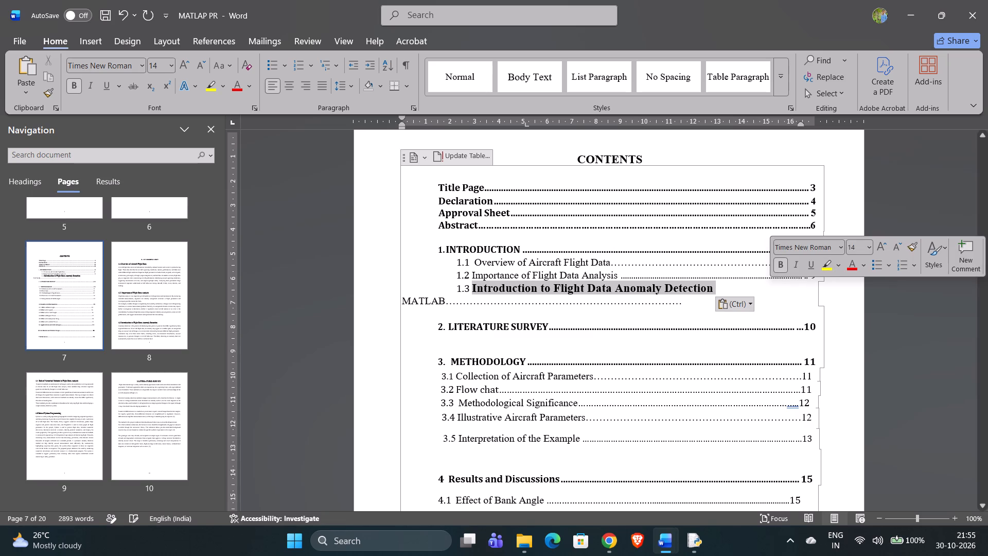
click(776, 270)
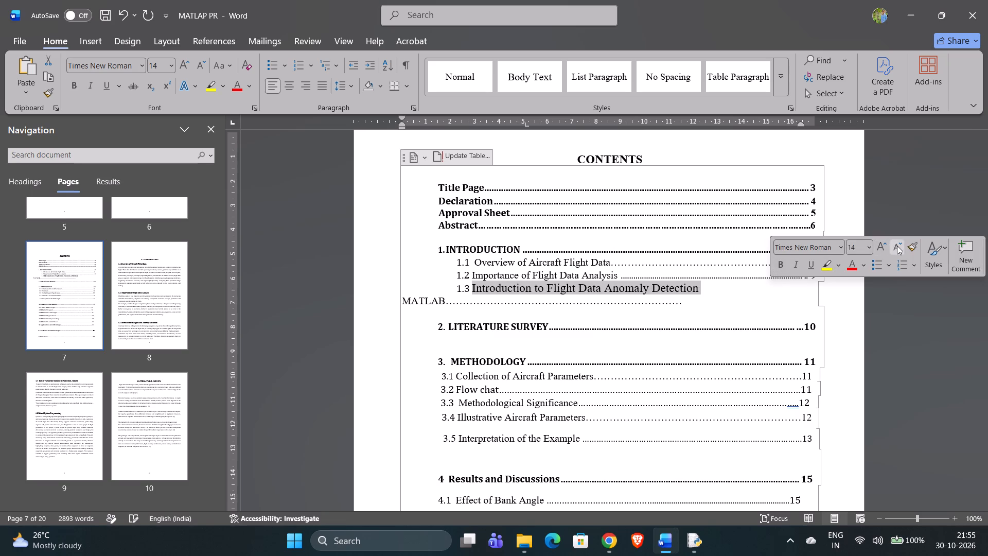
click(897, 246)
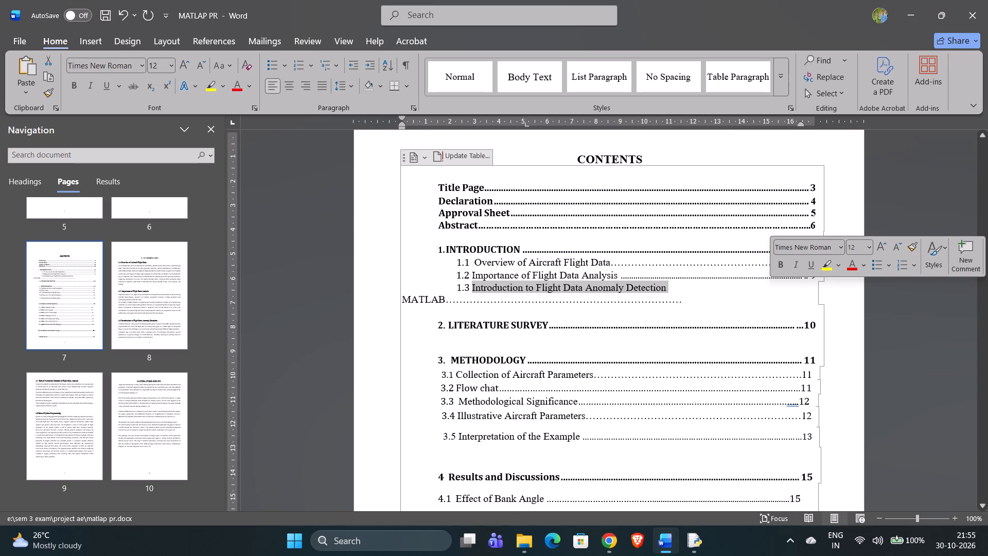
Delete the leftover "MATLAB" and its old dotted leader after contents entry 1.3.
click(407, 295)
drag(407, 295, 651, 298)
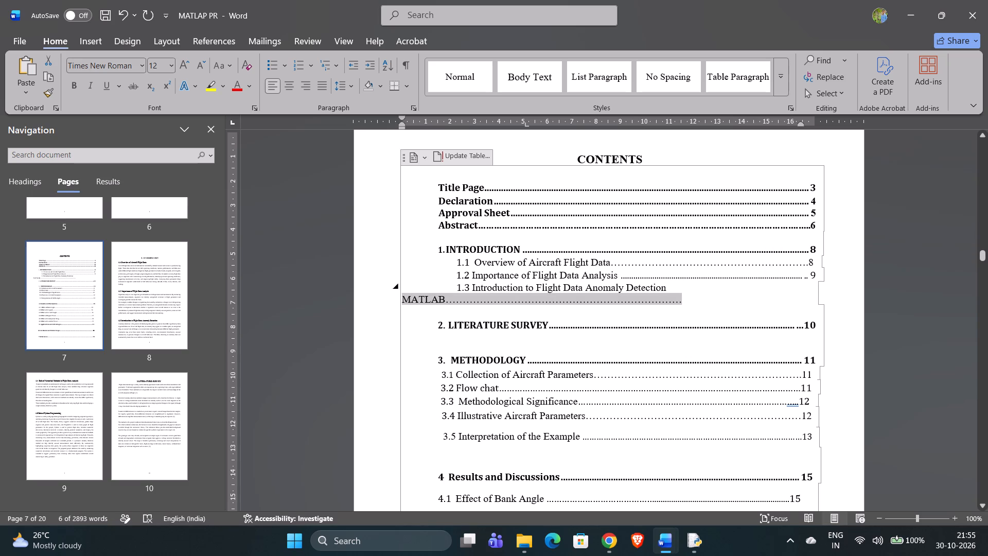
drag(651, 298, 651, 298)
key(BackSpace)
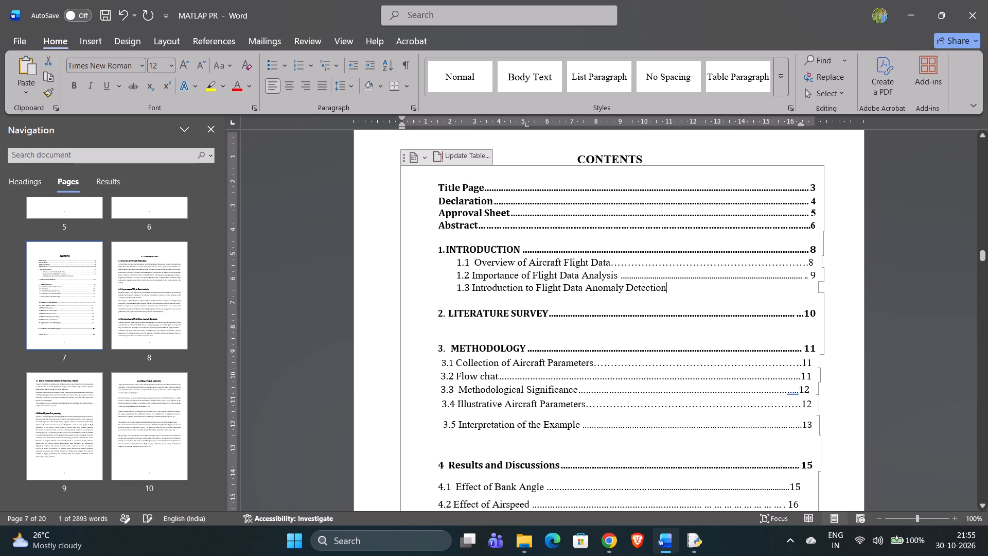
key(BackSpace)
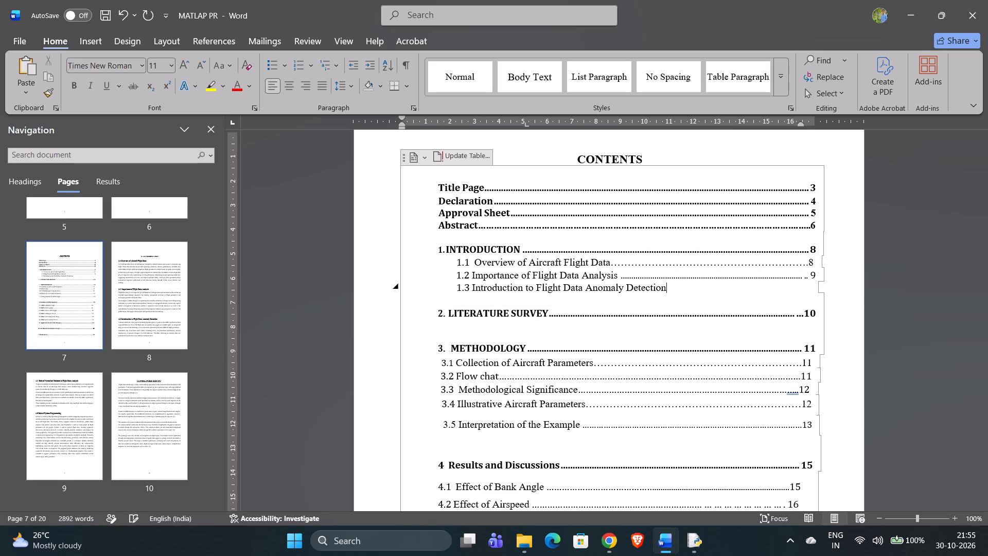
Add a dotted leader after "Introduction to Flight Data Anomaly Detection" in contents entry 1.3.
key(period)
key(period)
key(period)
key(period)
key(period)
key(period)
key(period)
key(period)
key(period)
key(period)
key(period)
key(period)
key(period)
key(period)
key(period)
key(period)
key(period)
key(period)
key(period)
key(period)
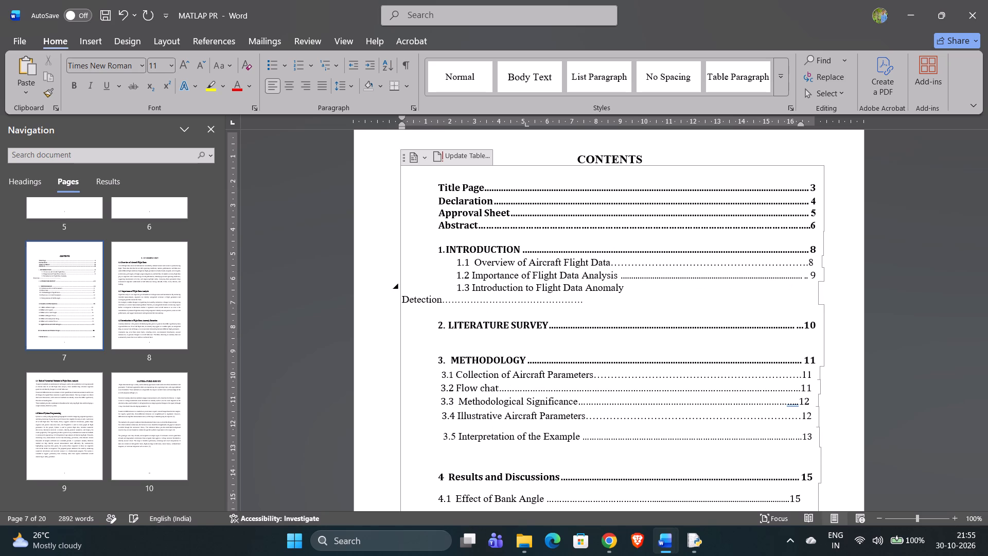
key(BackSpace)
key(BackSpace)
key(BackSpace)
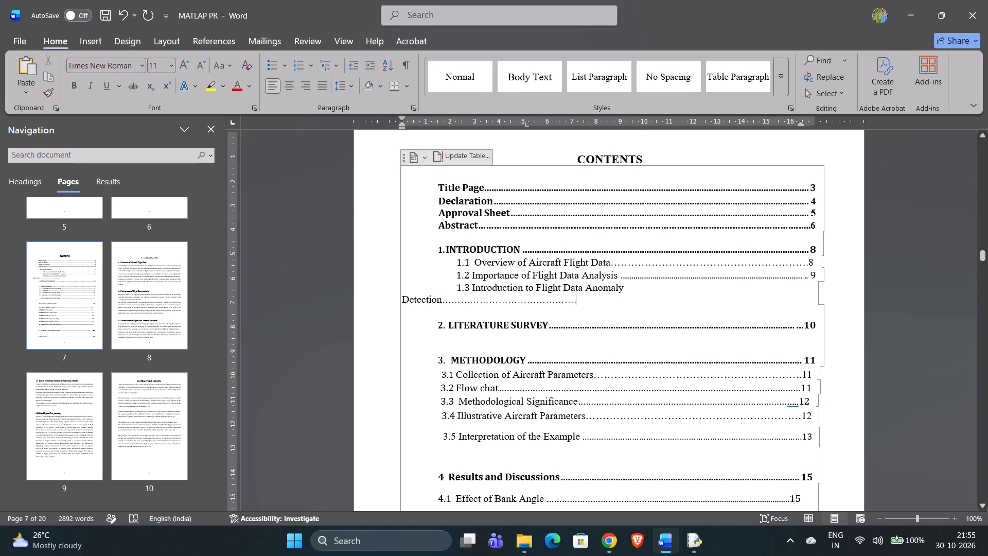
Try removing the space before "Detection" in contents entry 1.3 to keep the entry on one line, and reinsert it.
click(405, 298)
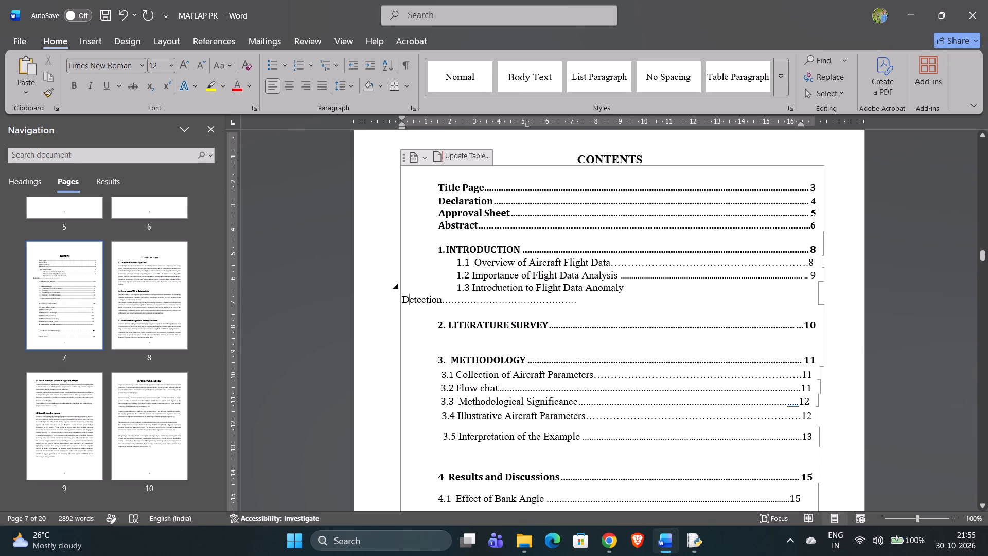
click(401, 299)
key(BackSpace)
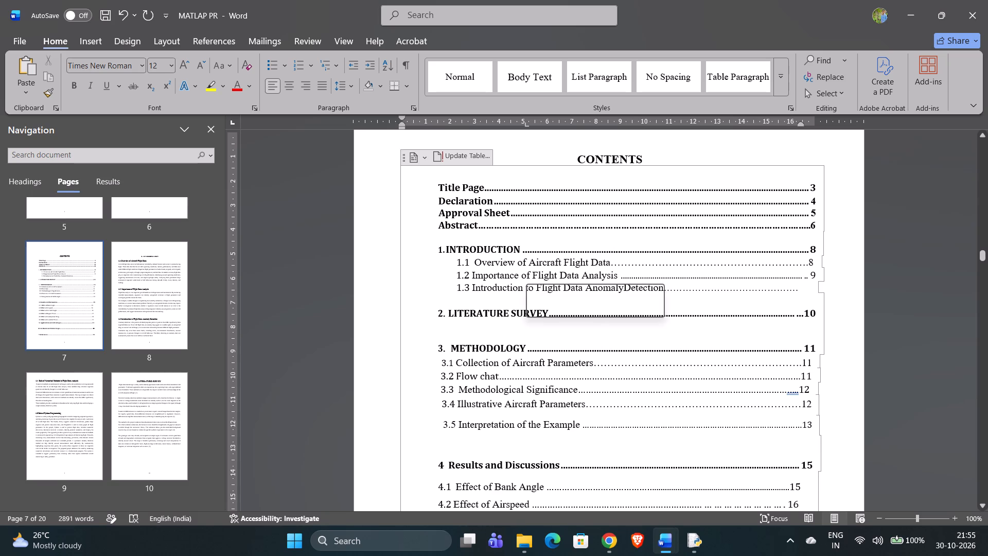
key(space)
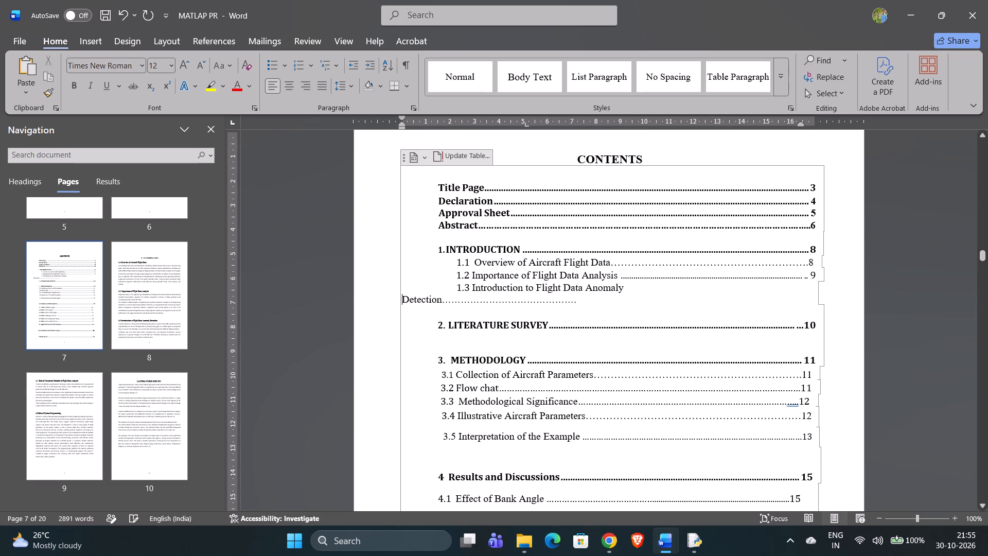
Trim the end of the dotted leader in contents entry 1.3 so the whole entry fits on one line.
click(456, 300)
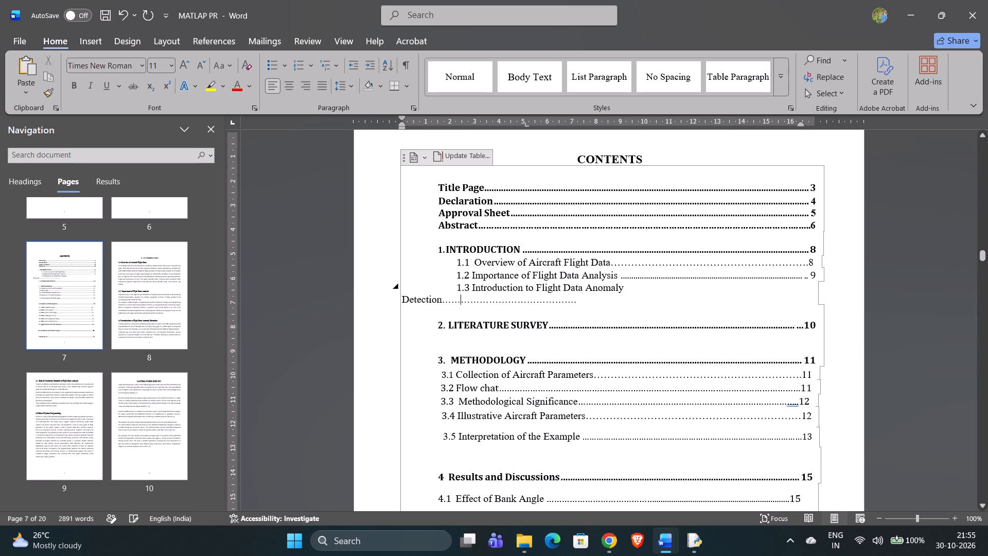
click(587, 305)
click(581, 295)
key(BackSpace)
key(BackSpace)
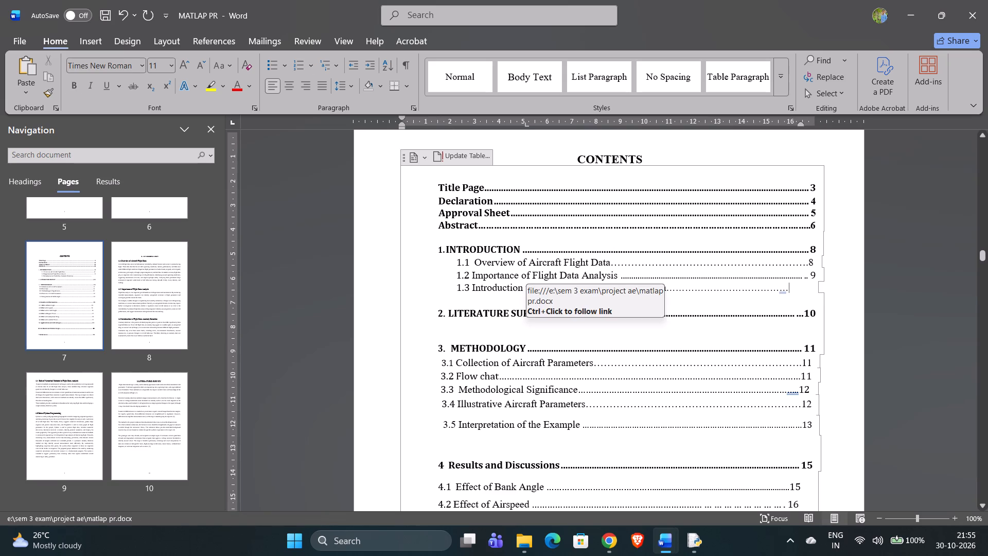
Start a new contents line below entry 1.3, indented with leading spaces and numbered 1.4.
key(Return)
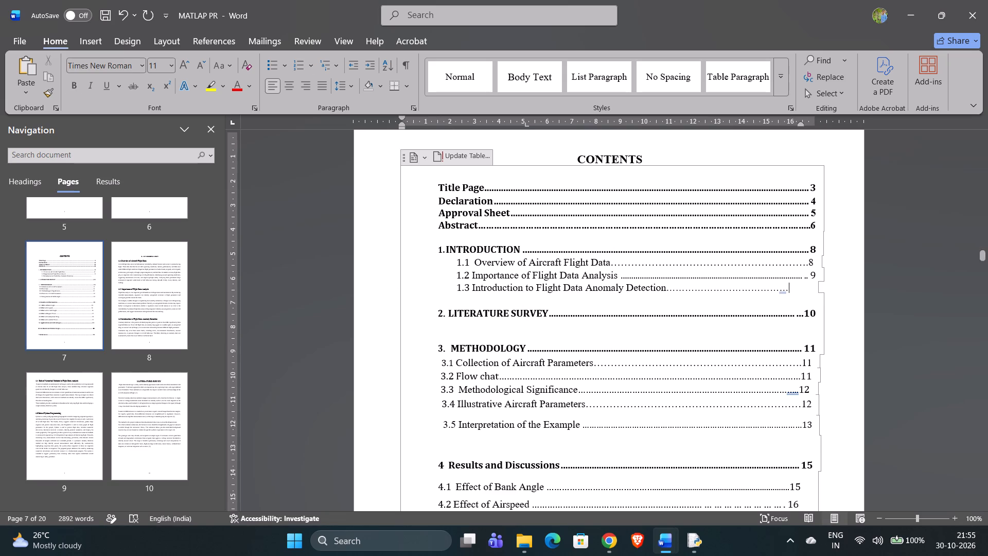
key(space)
key(space)
key(space)
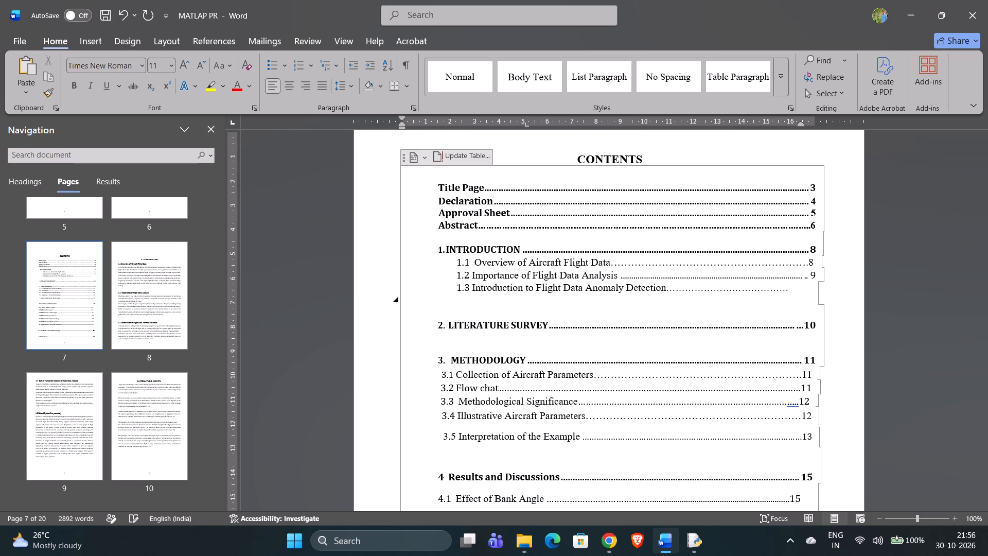
text(1.4)
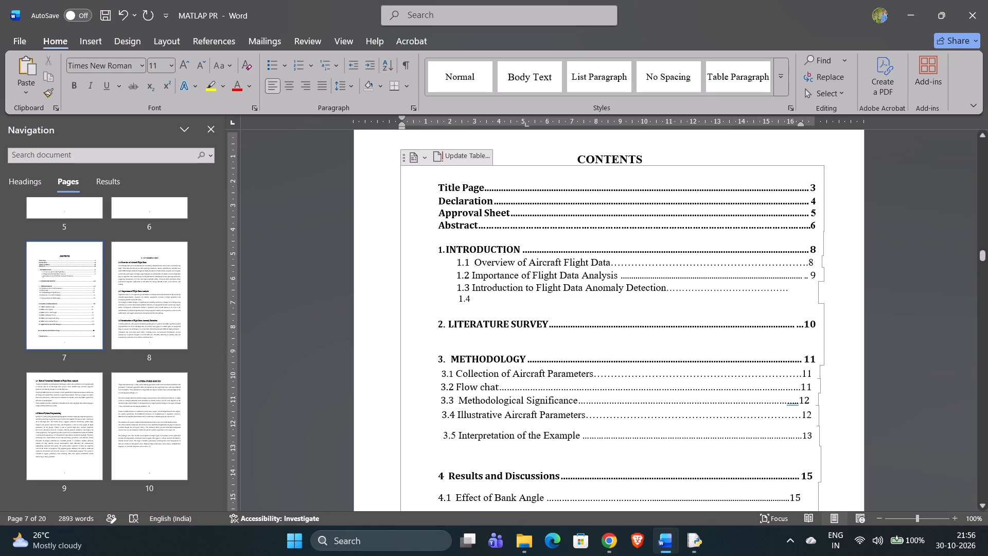
Copy the section 1.4 heading text "Role of Numerical Methods in Flight Data Analysis" into contents entry 1.4, after a space.
scroll(132, 398, down, 1)
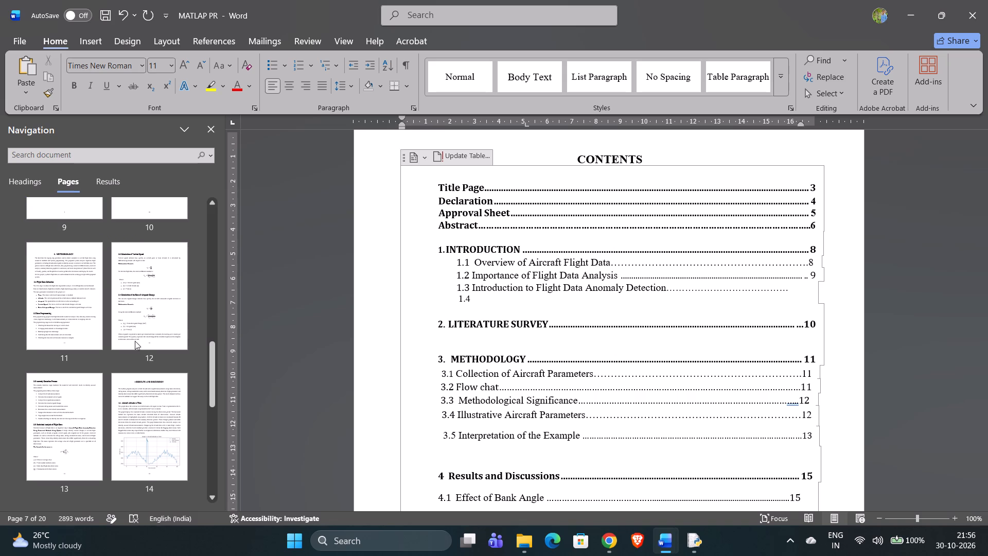
scroll(102, 274, up, 1)
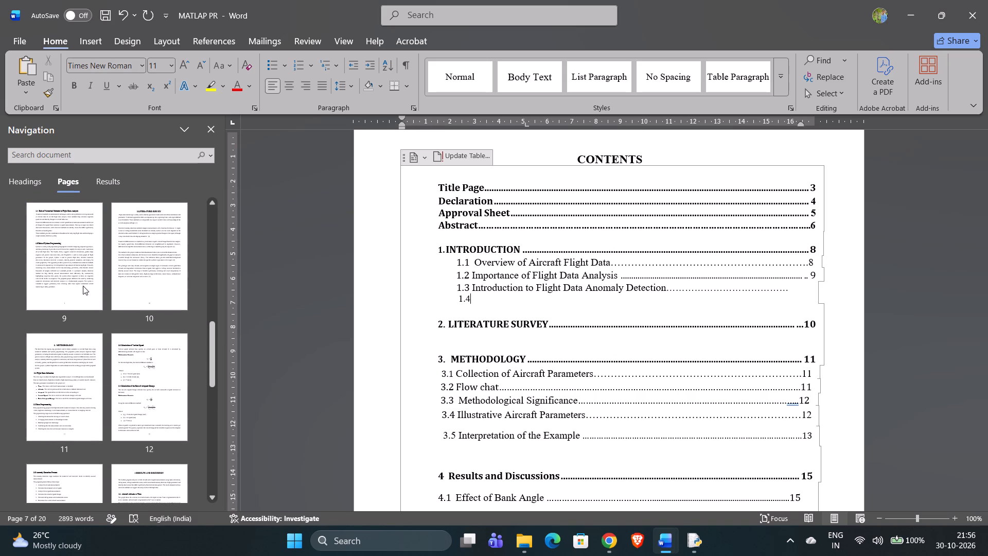
click(82, 258)
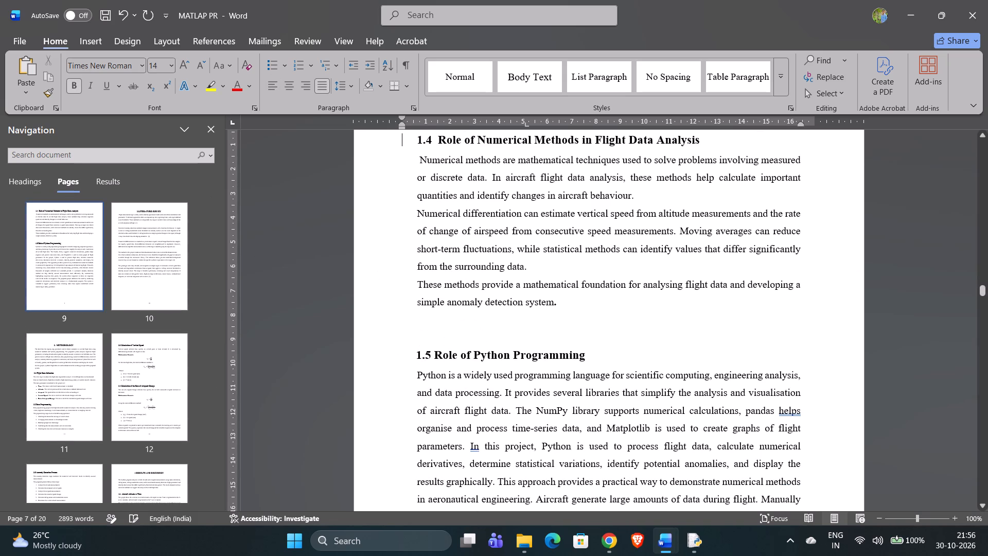
scroll(380, 273, up, 1)
drag(438, 178, 729, 183)
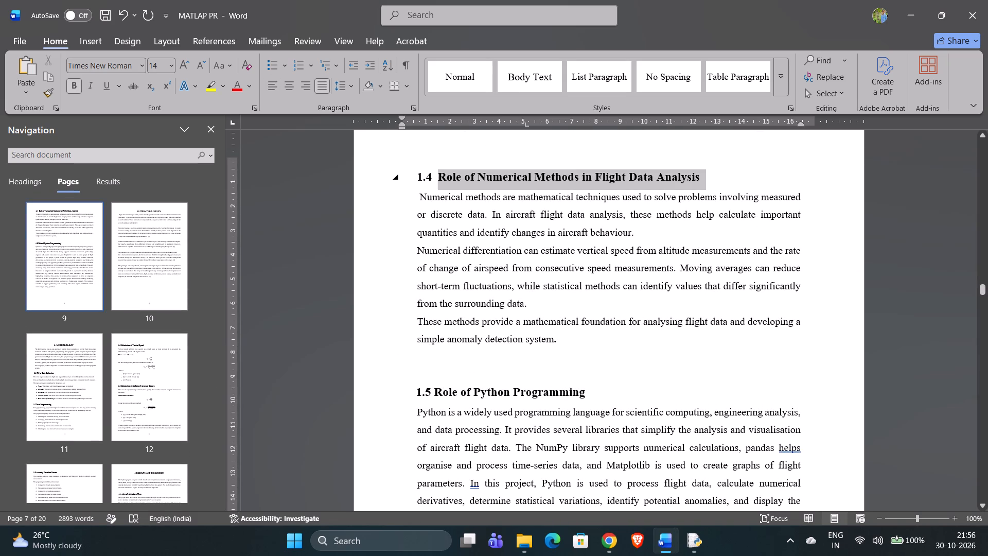
drag(729, 183, 707, 175)
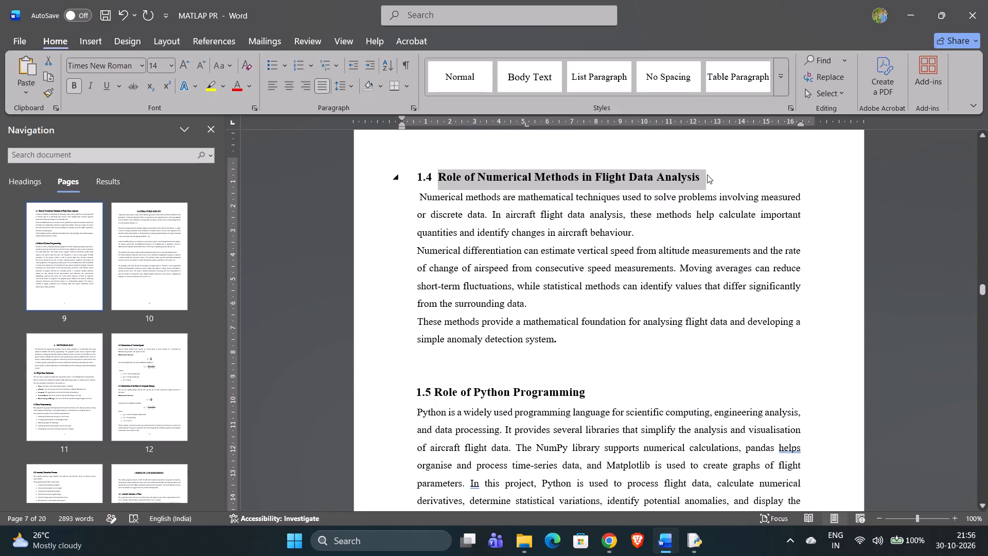
key(ctrl+c)
scroll(138, 227, up, 1)
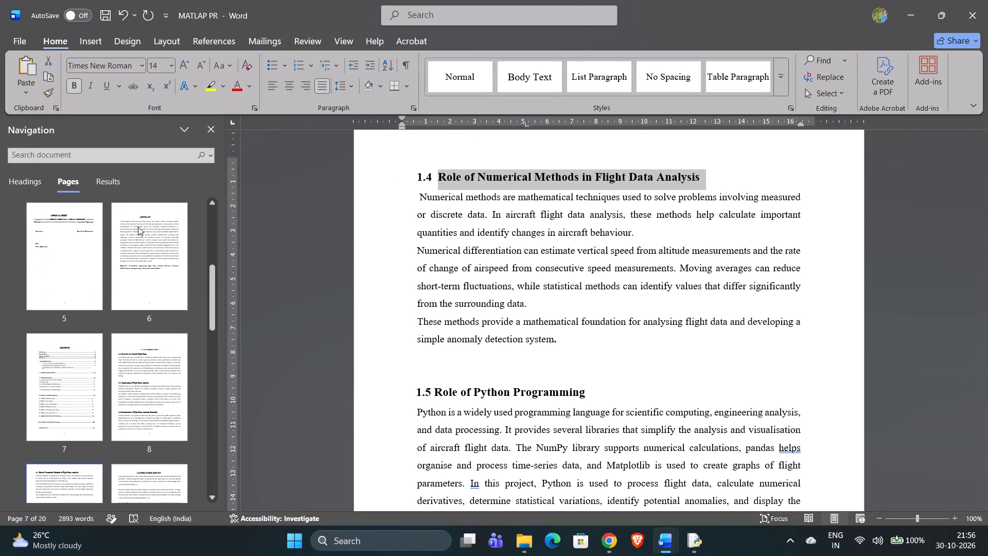
click(72, 353)
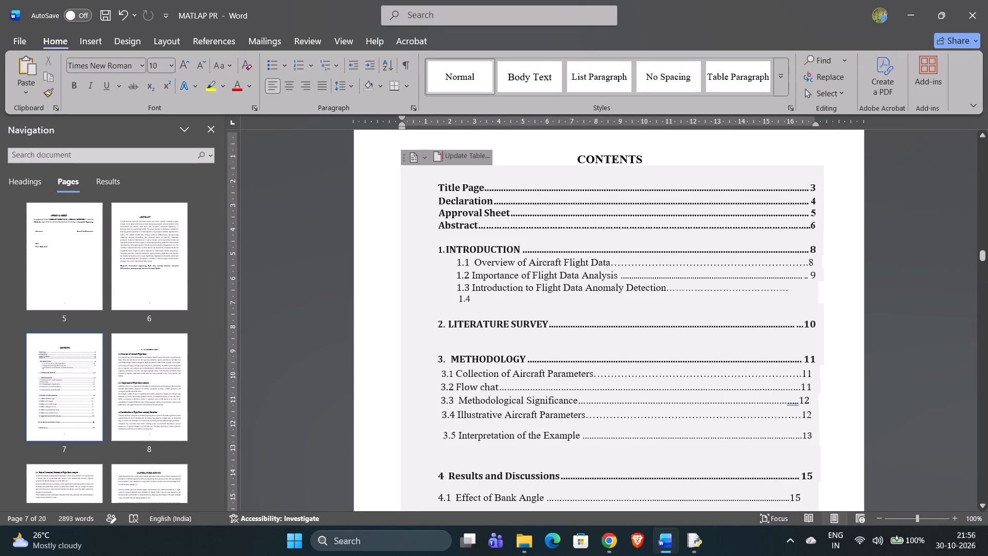
click(475, 302)
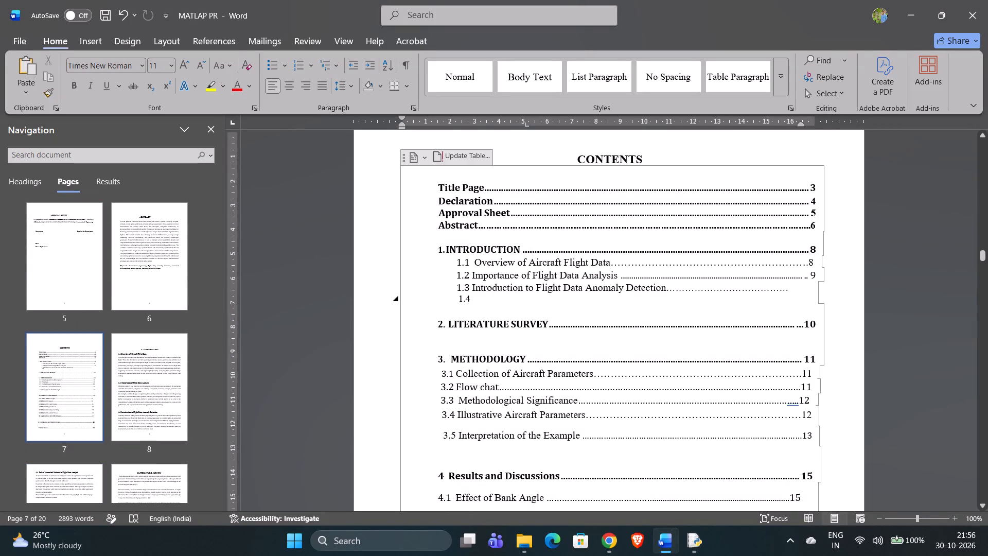
key(space)
key(ctrl+v)
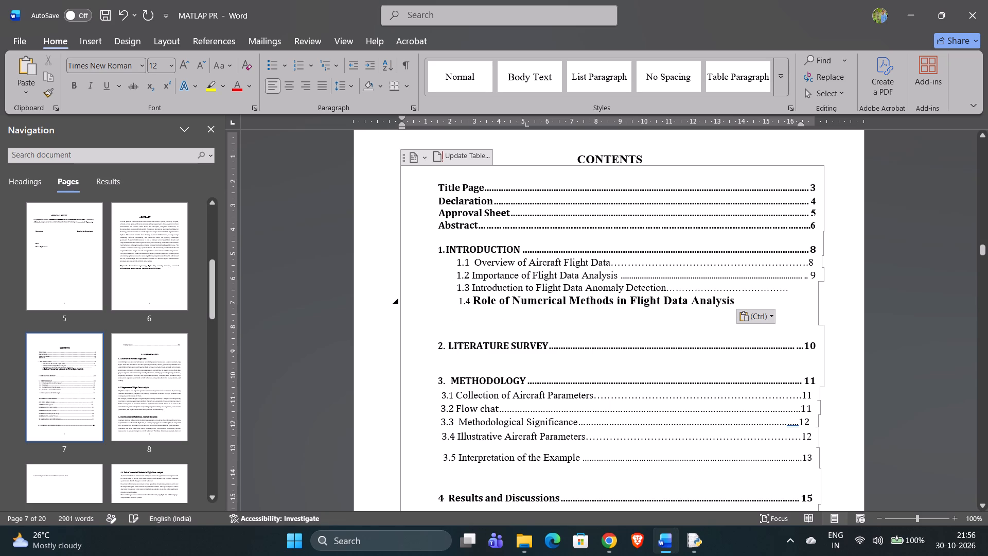
Format the pasted title in contents entry 1.4 as 12 pt and not bold.
drag(475, 301, 740, 303)
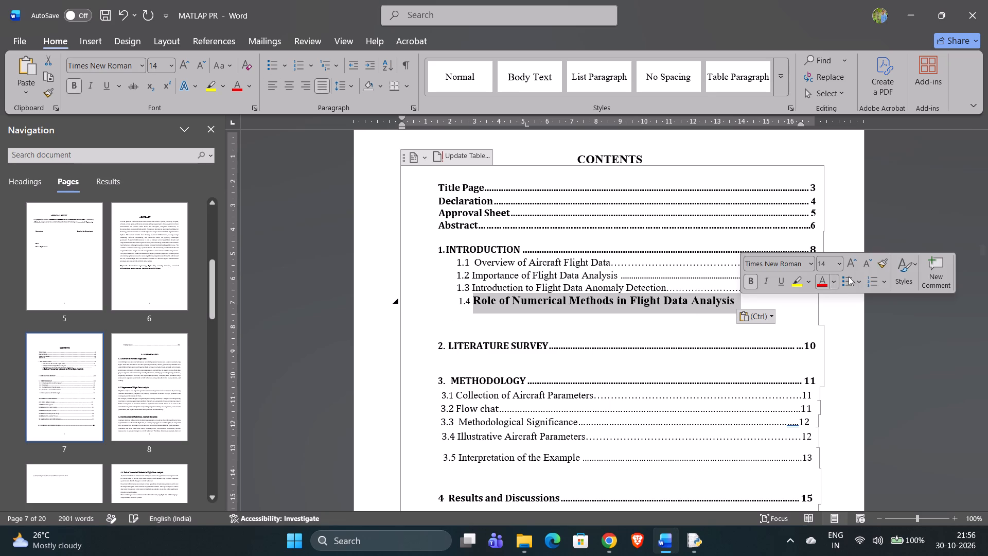
click(866, 263)
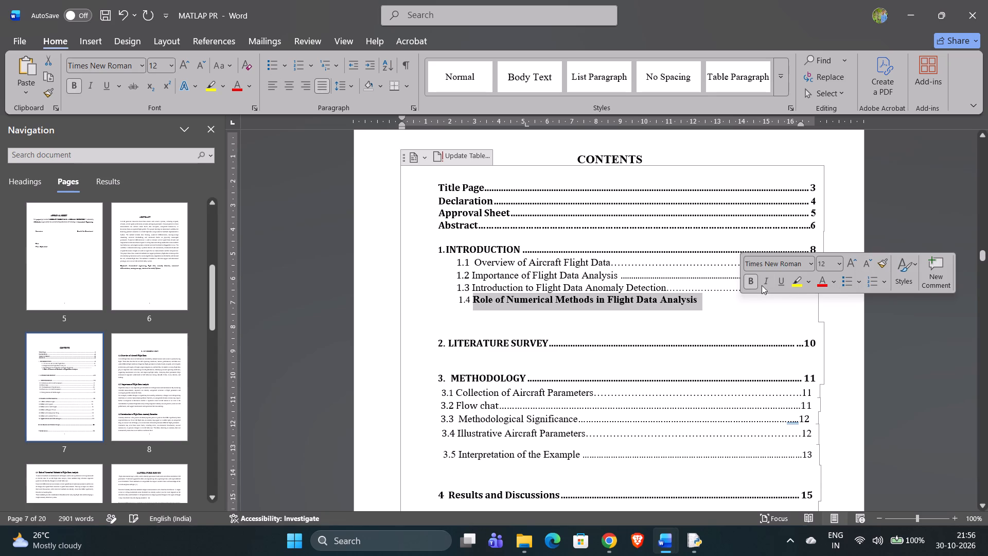
click(749, 284)
Add a dotted leader after "Role of Numerical Methods in Flight Data Analysis" in contents entry 1.4, reaching near the page-number column.
click(696, 303)
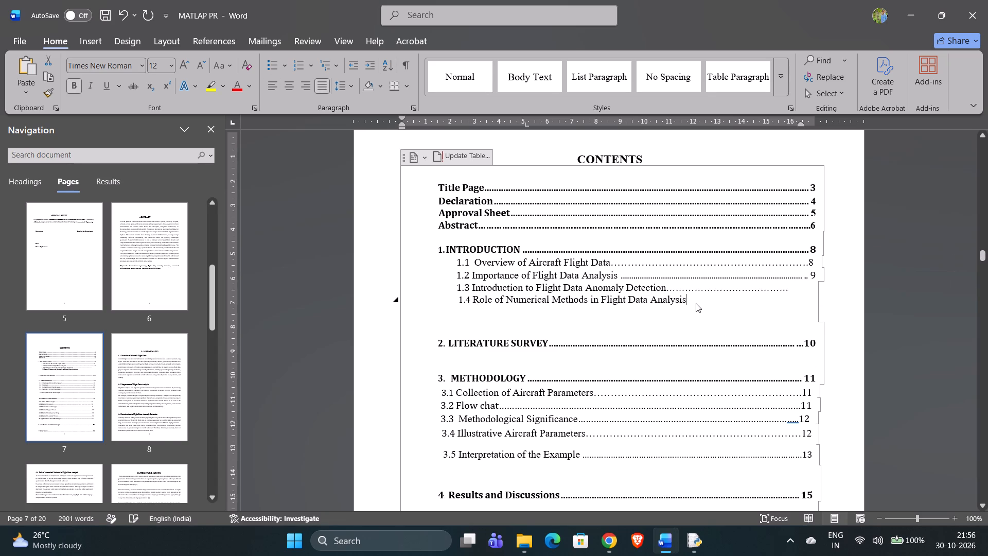
text(.....)
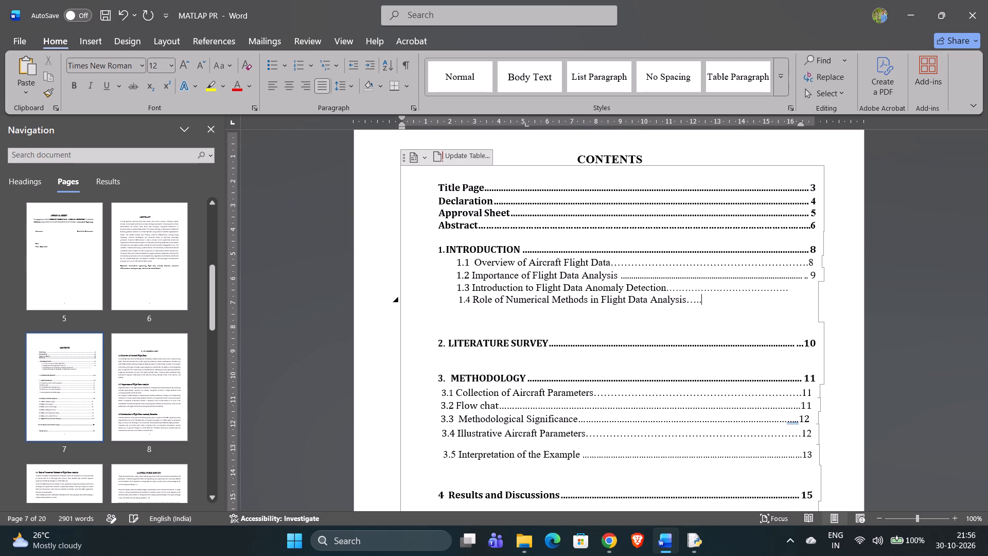
text(....)
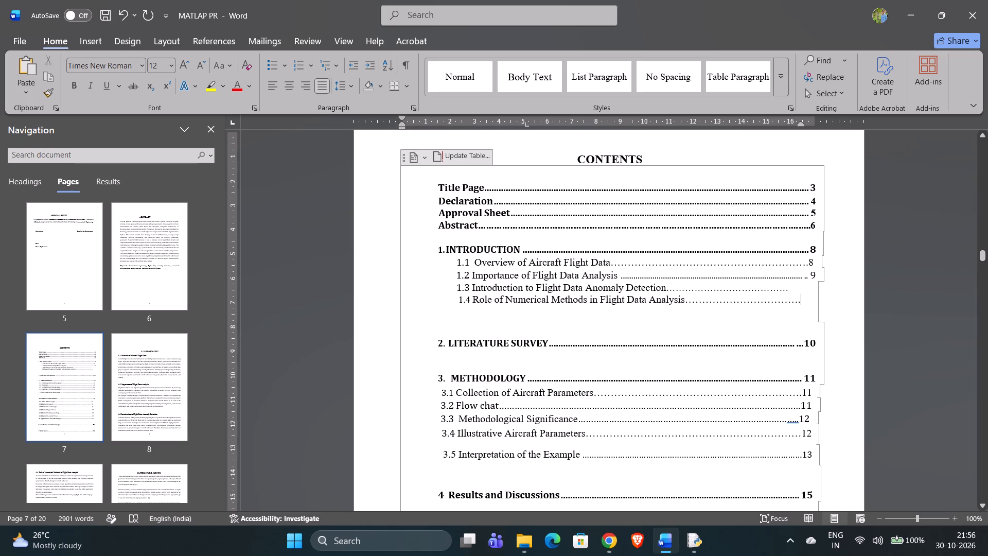
Start a new contents line numbered 1.5 below entry 1.4, indented with spaces to align with the 1.4 number.
key(Return)
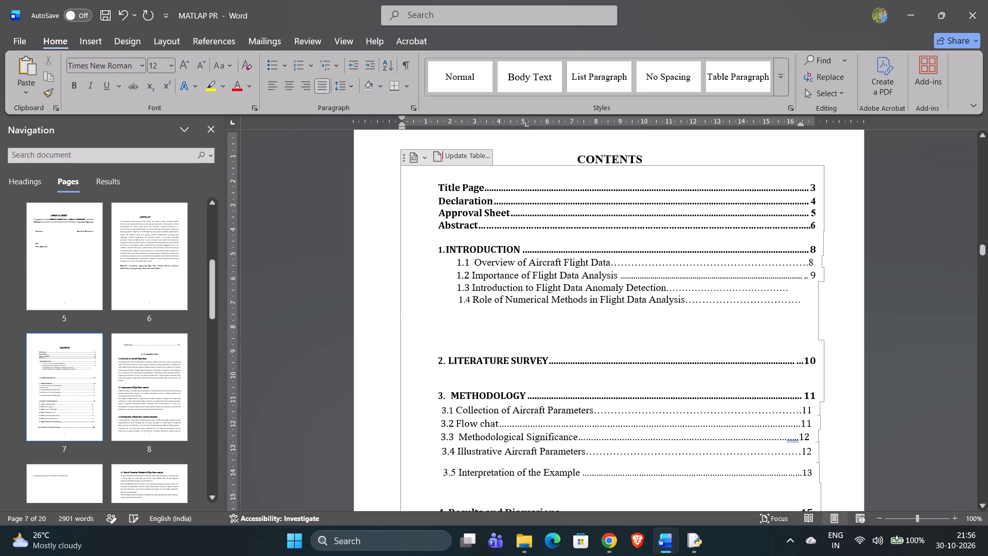
key(space)
key(space)
key(space)
key(space)
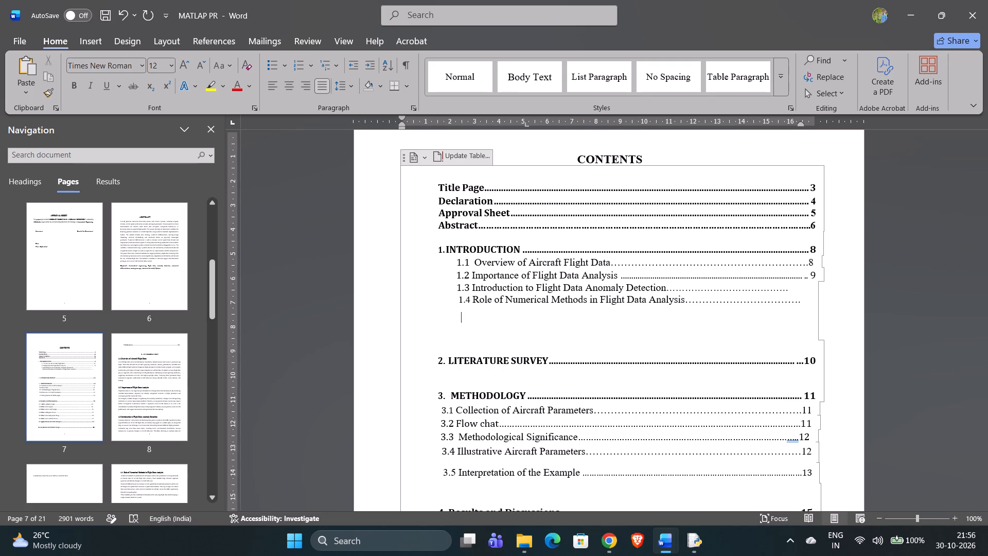
text(1.)
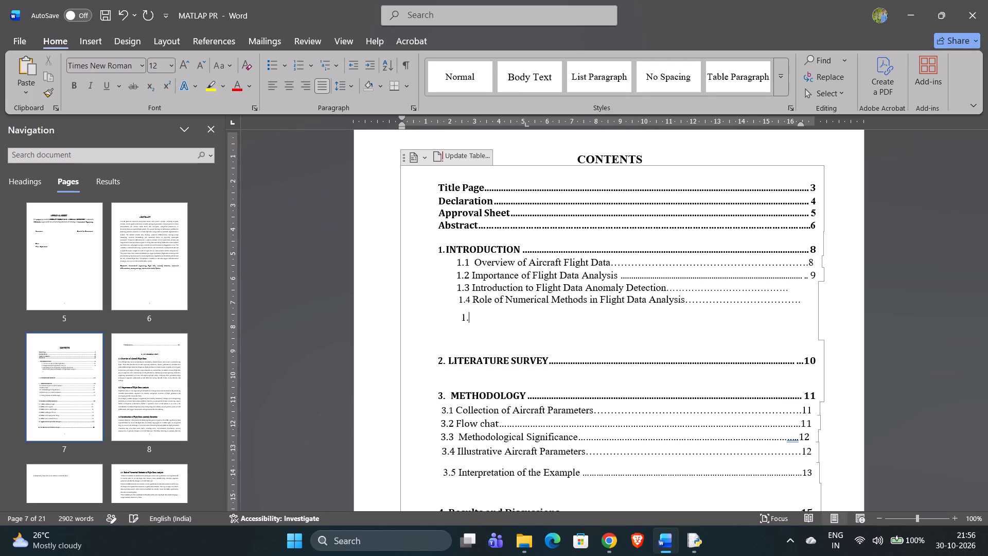
key(5)
click(460, 317)
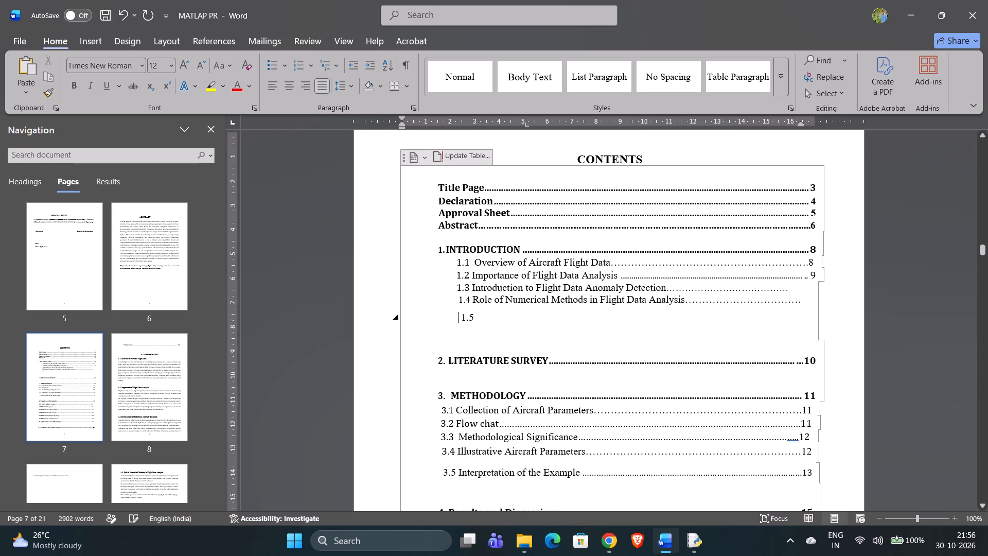
click(462, 317)
key(BackSpace)
click(483, 317)
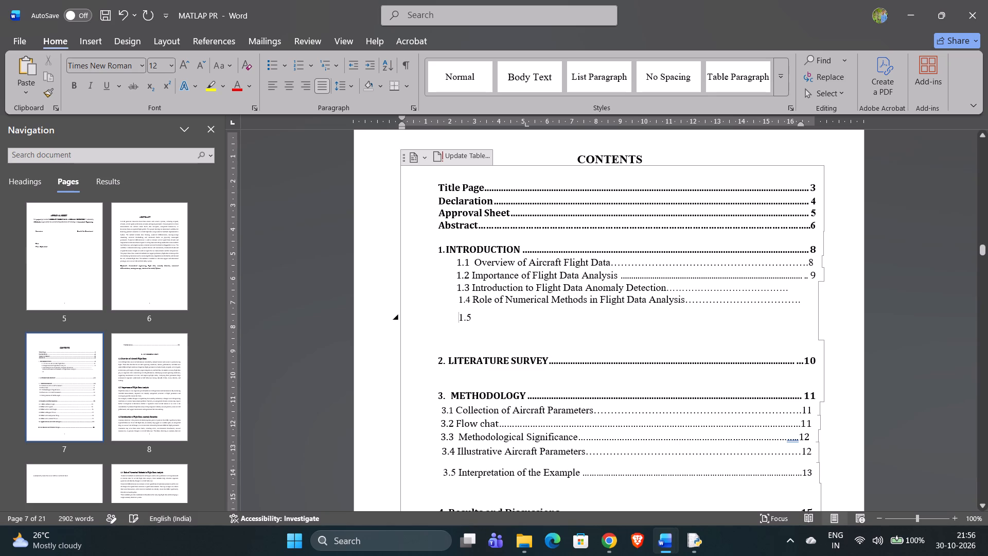
key(space)
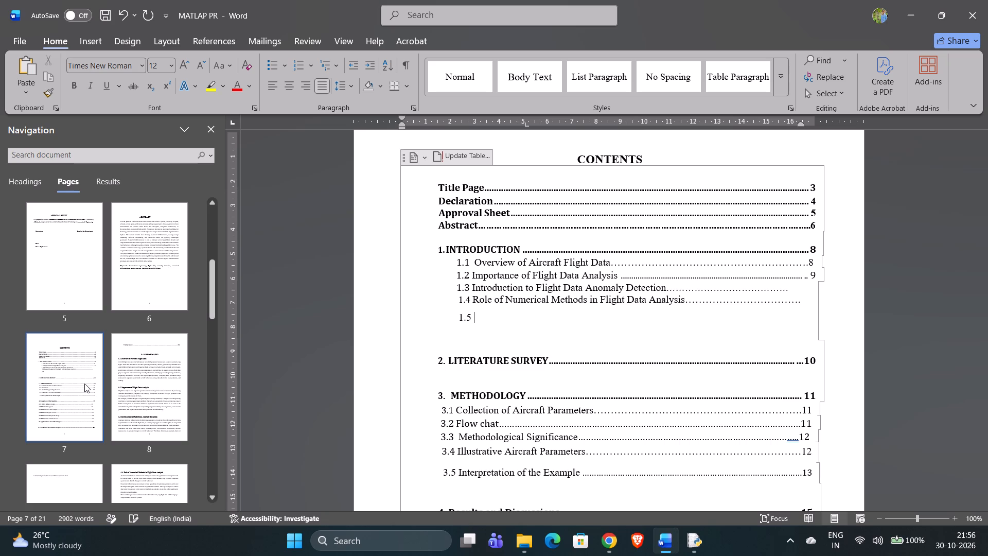
Copy the section 1.5 heading text "Role of Python Programming" into contents entry 1.5.
scroll(156, 402, down, 1)
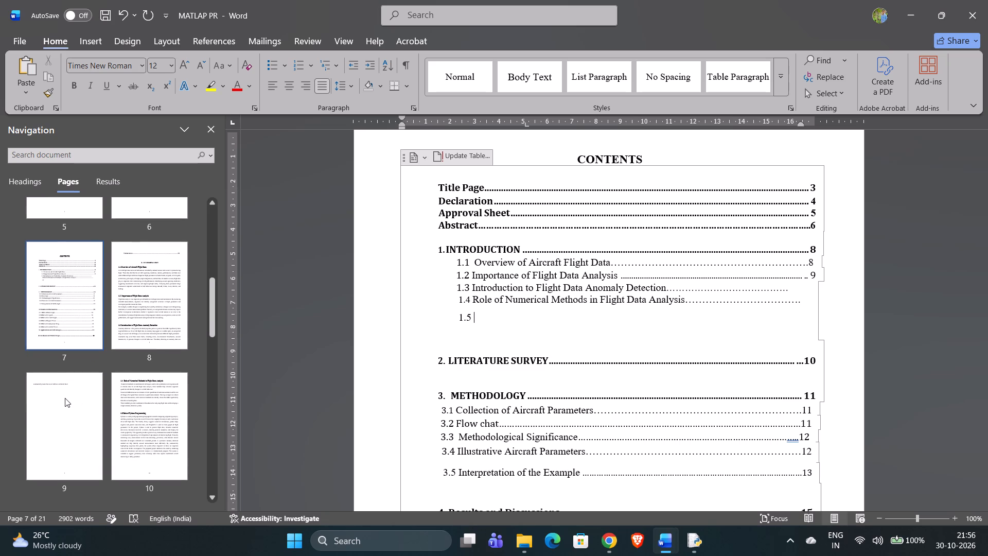
click(147, 294)
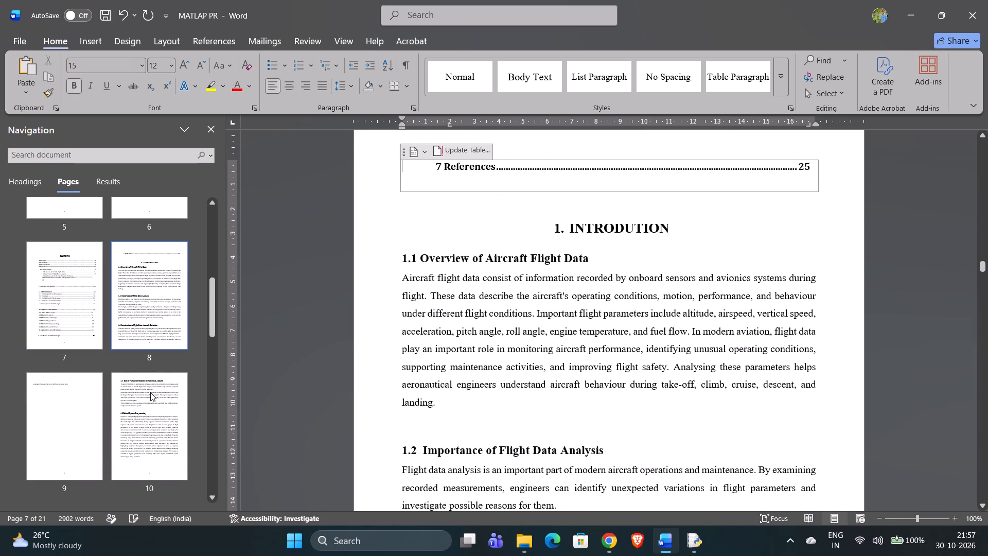
click(150, 392)
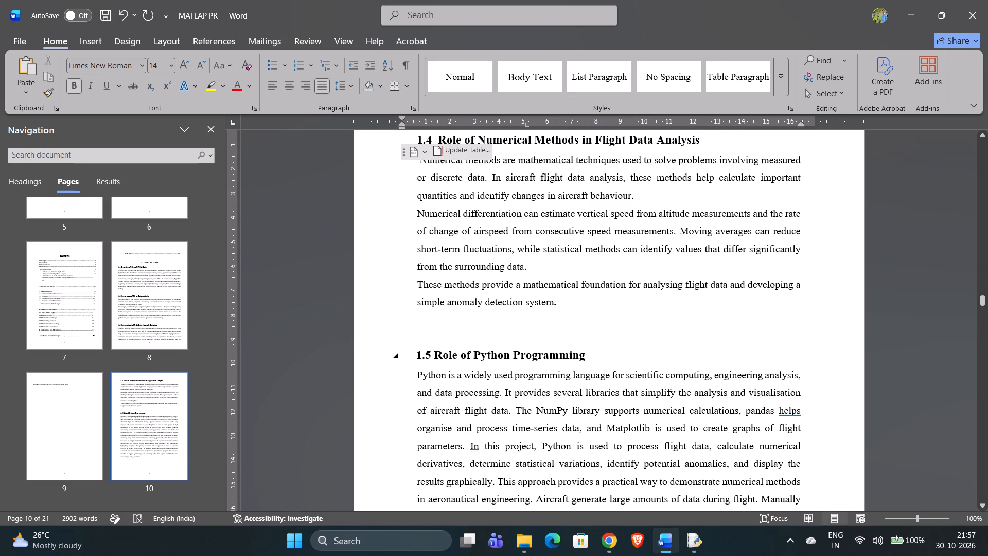
drag(436, 353, 620, 358)
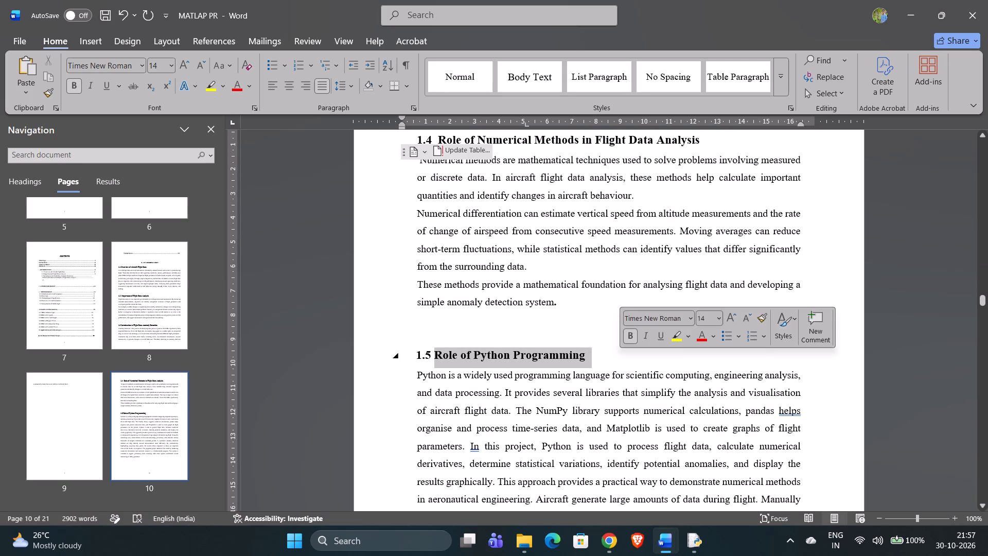
key(ctrl+c)
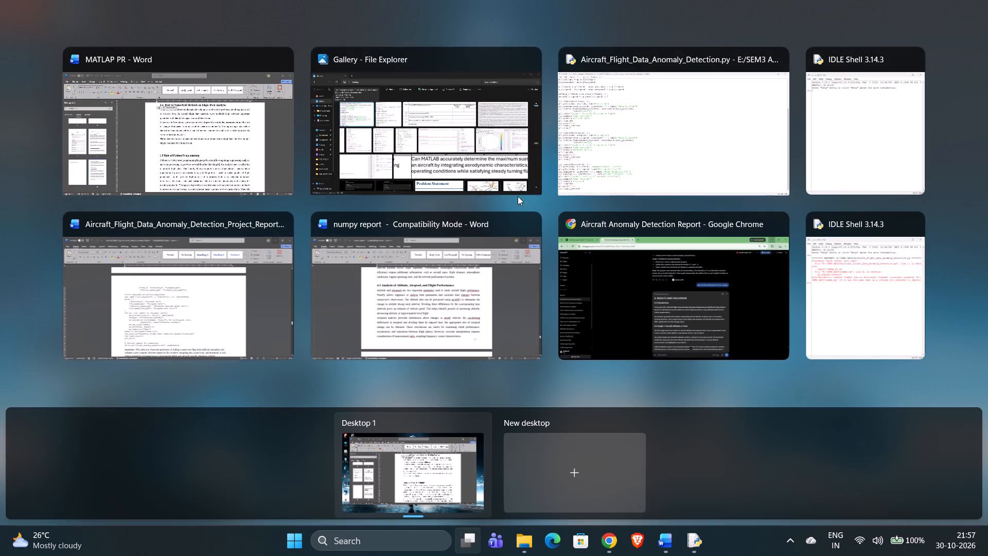
click(196, 154)
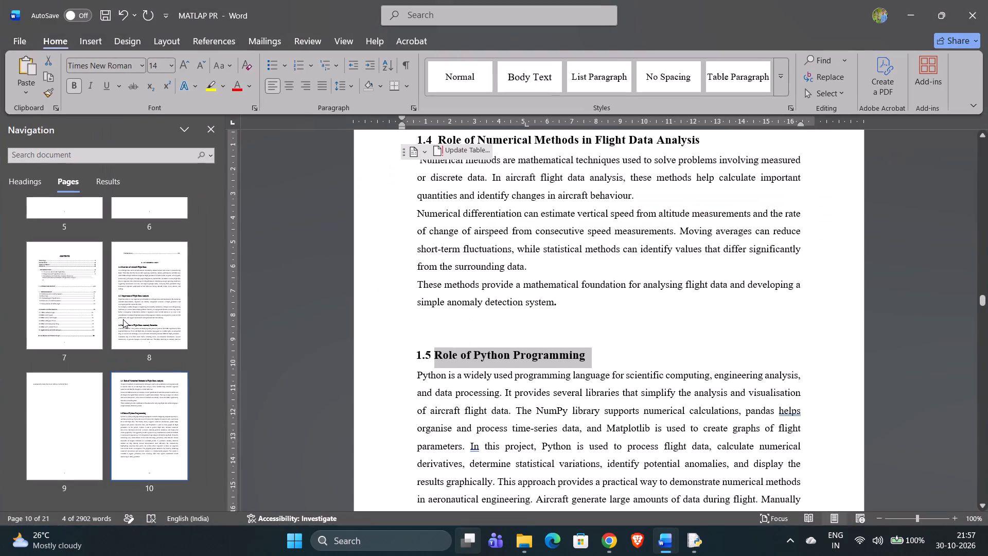
click(45, 316)
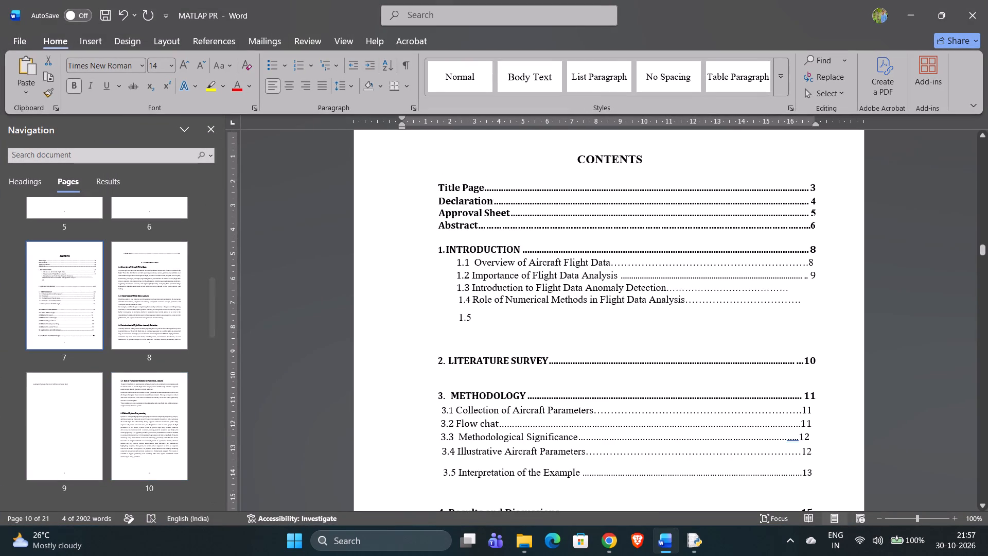
click(481, 319)
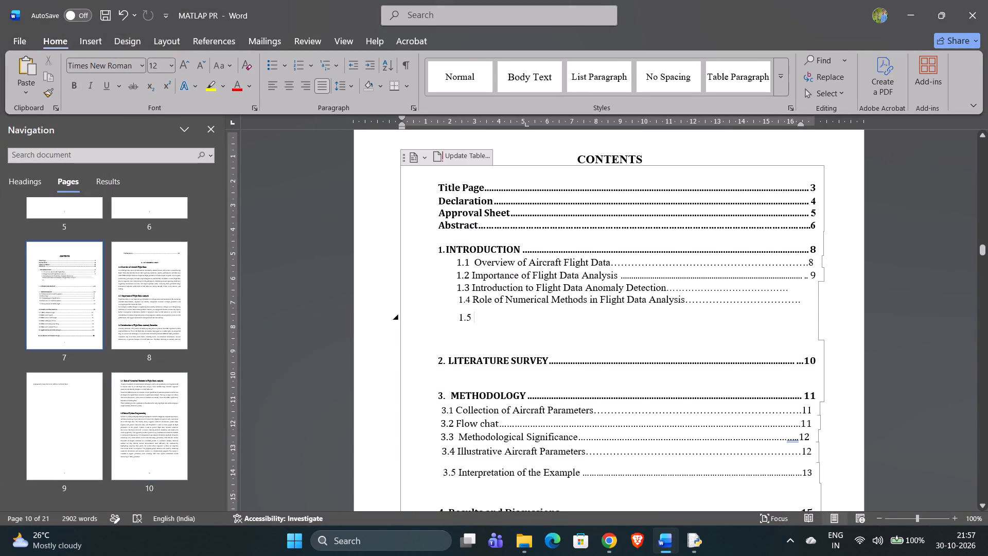
key(ctrl+v)
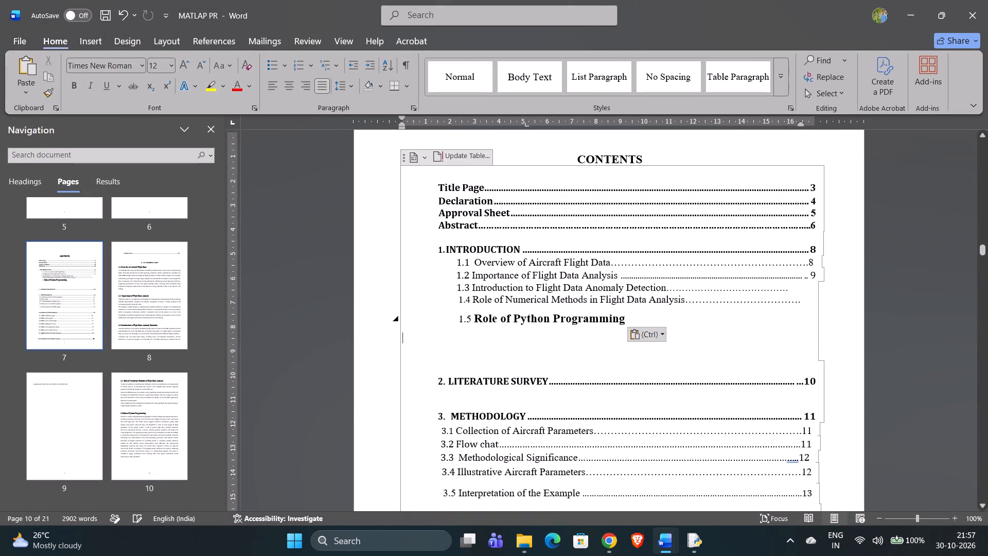
Format the pasted title in contents entry 1.5 as 12 pt and not bold.
drag(474, 319, 630, 318)
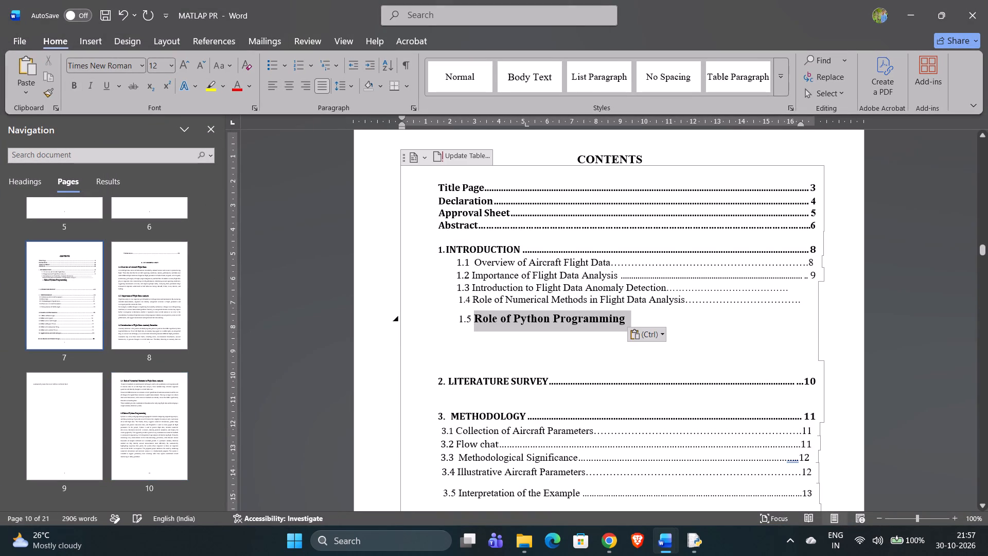
drag(630, 318, 627, 318)
click(637, 299)
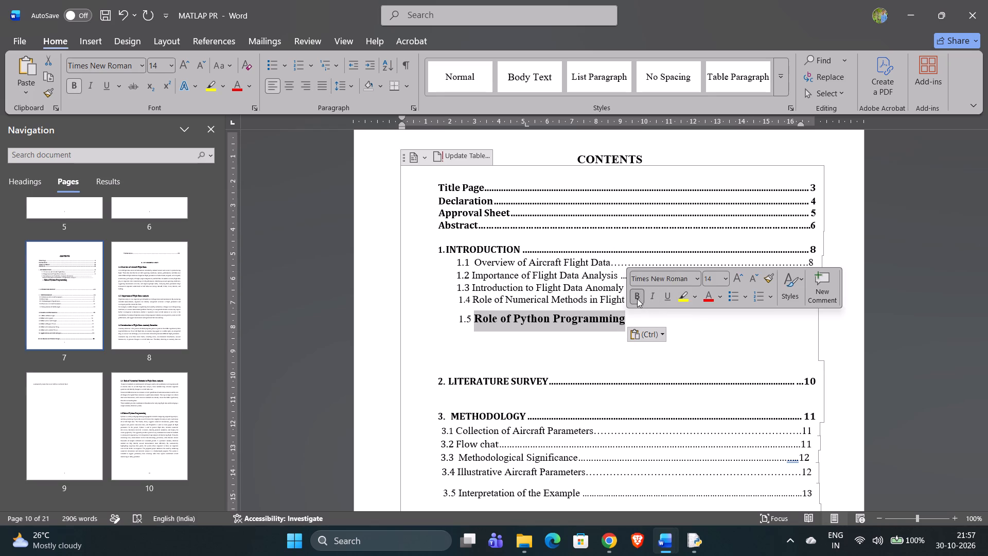
click(755, 279)
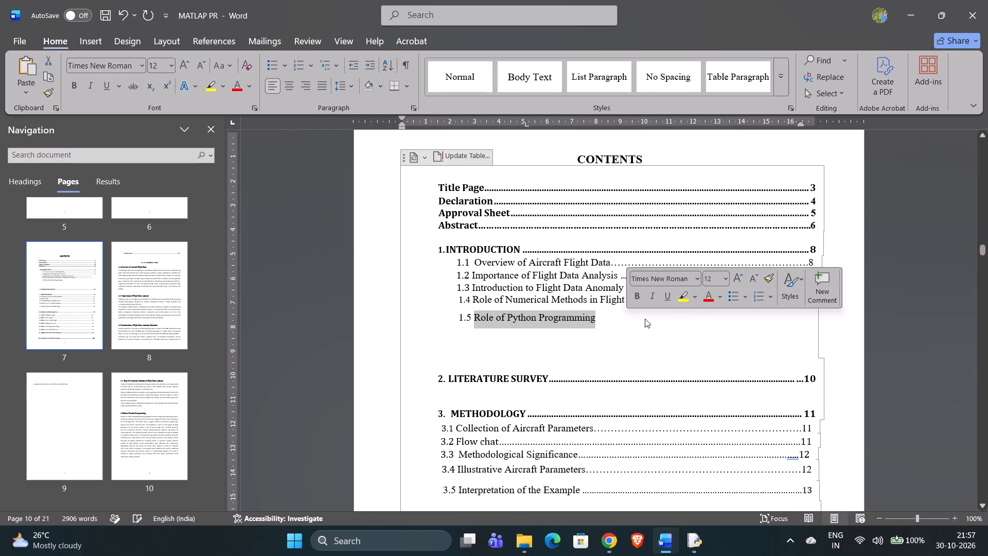
Add a dotted leader after "Role of Python Programming" in contents entry 1.5, reaching near the page-number column.
click(604, 321)
key(period)
key(period)
key(period)
key(period)
key(period)
key(period)
key(period)
key(period)
key(period)
key(period)
key(period)
key(period)
key(period)
key(period)
key(period)
key(period)
key(period)
key(period)
key(period)
key(period)
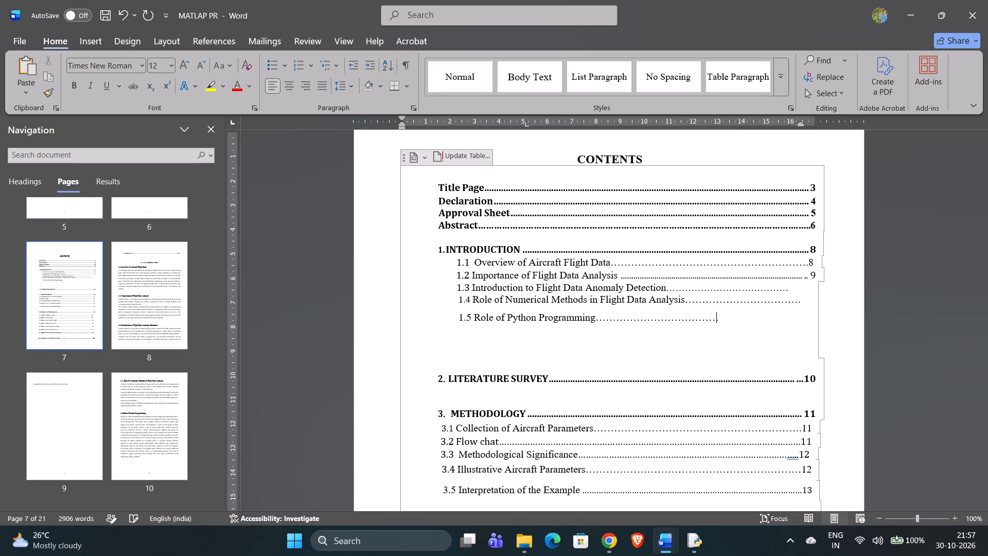
text(...)
text(...)
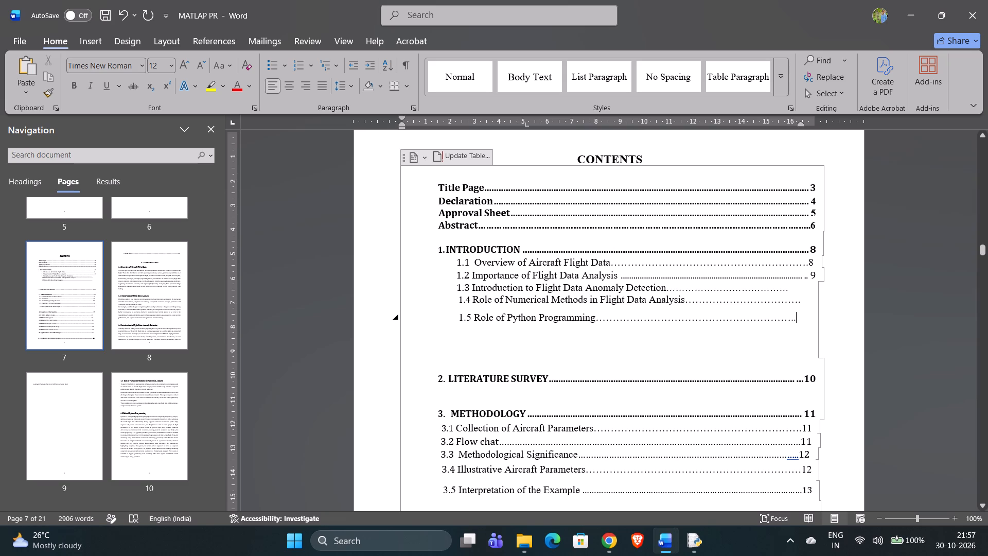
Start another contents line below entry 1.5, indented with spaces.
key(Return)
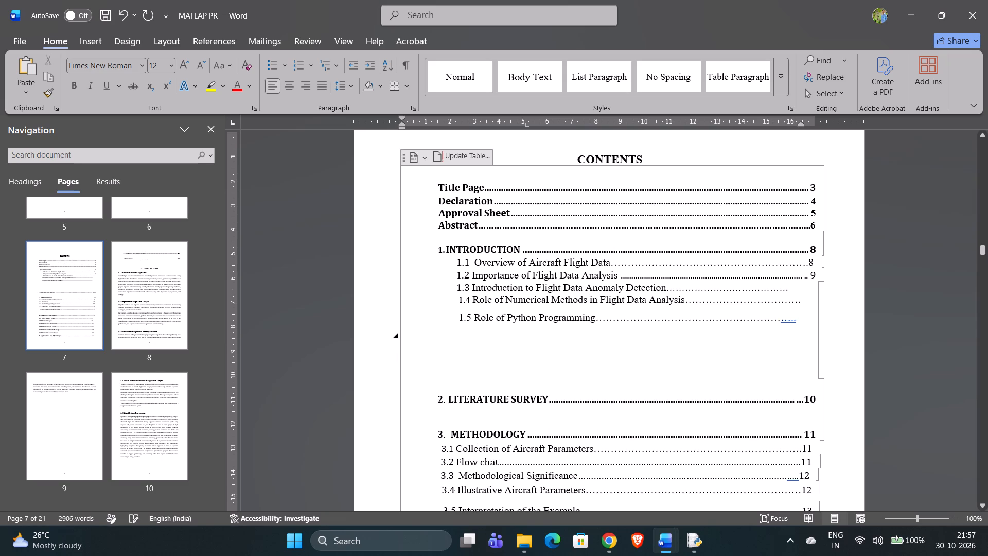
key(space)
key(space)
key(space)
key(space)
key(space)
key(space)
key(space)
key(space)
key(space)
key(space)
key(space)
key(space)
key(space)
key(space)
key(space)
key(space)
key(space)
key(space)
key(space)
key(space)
Check the report body from section 1.5 to the Literature Survey for further section 1 headings, and return to the contents page.
scroll(117, 393, down, 1)
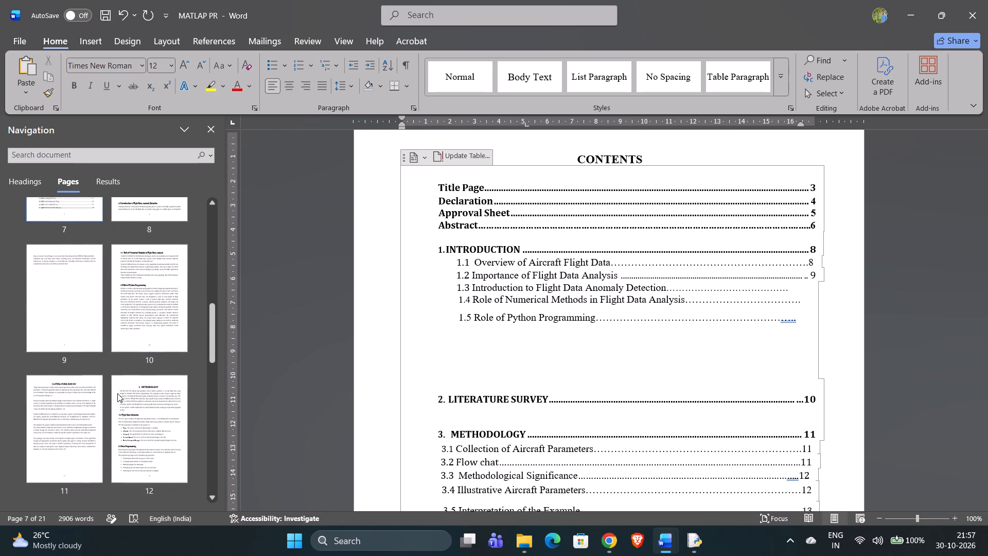
click(67, 441)
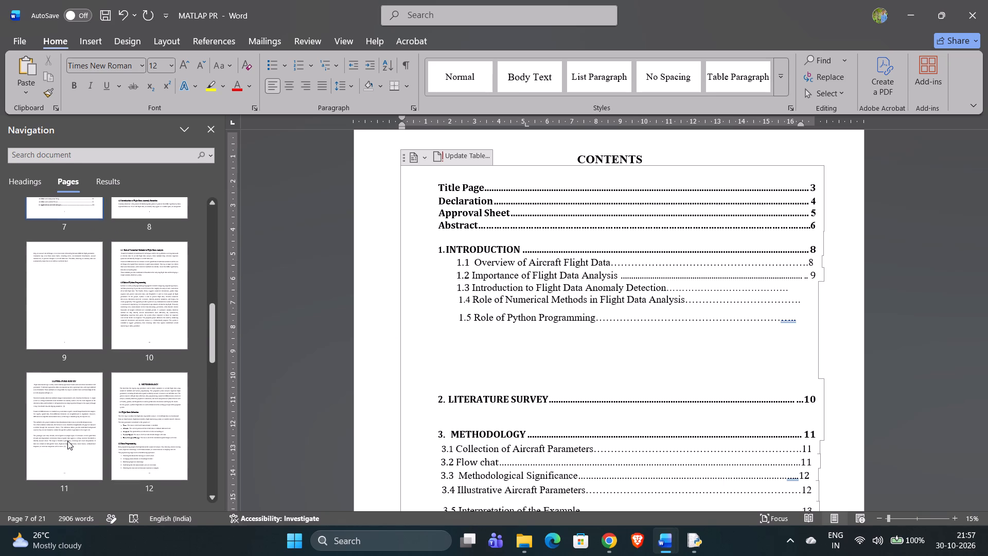
click(117, 329)
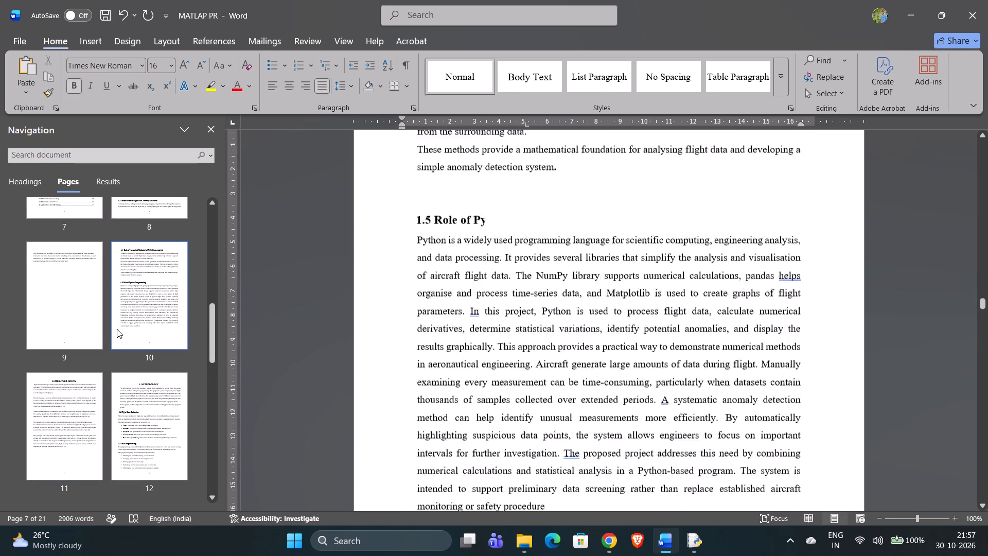
scroll(480, 387, down, 2)
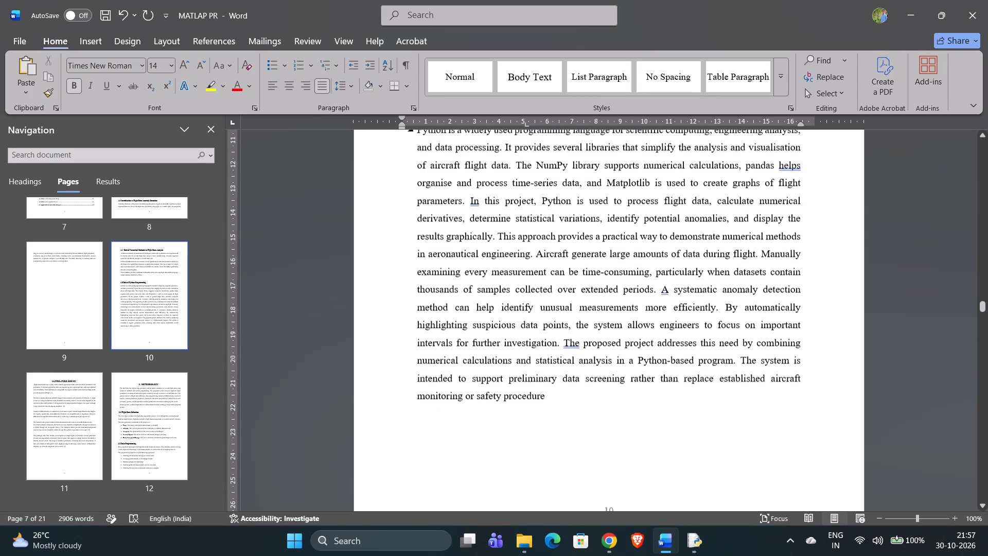
click(100, 408)
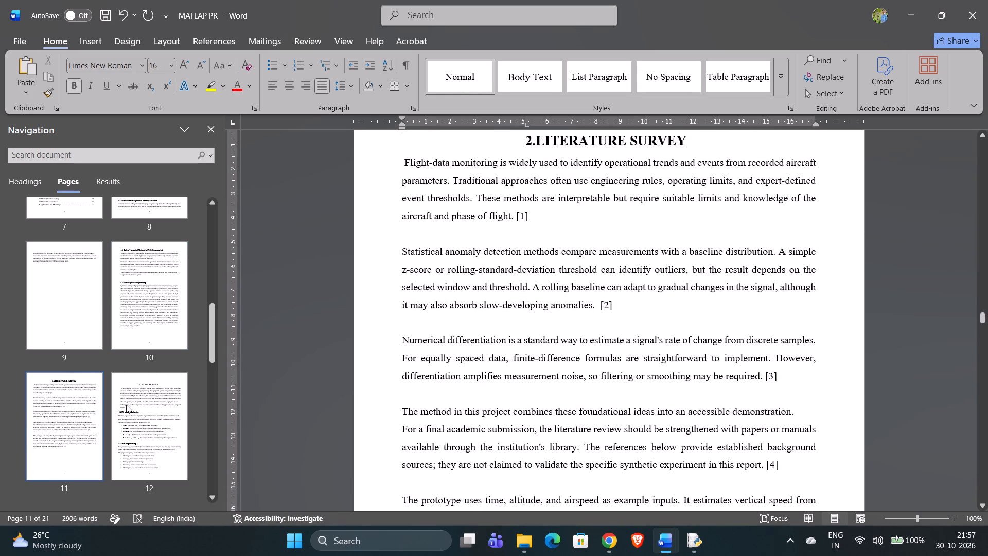
scroll(92, 343, up, 2)
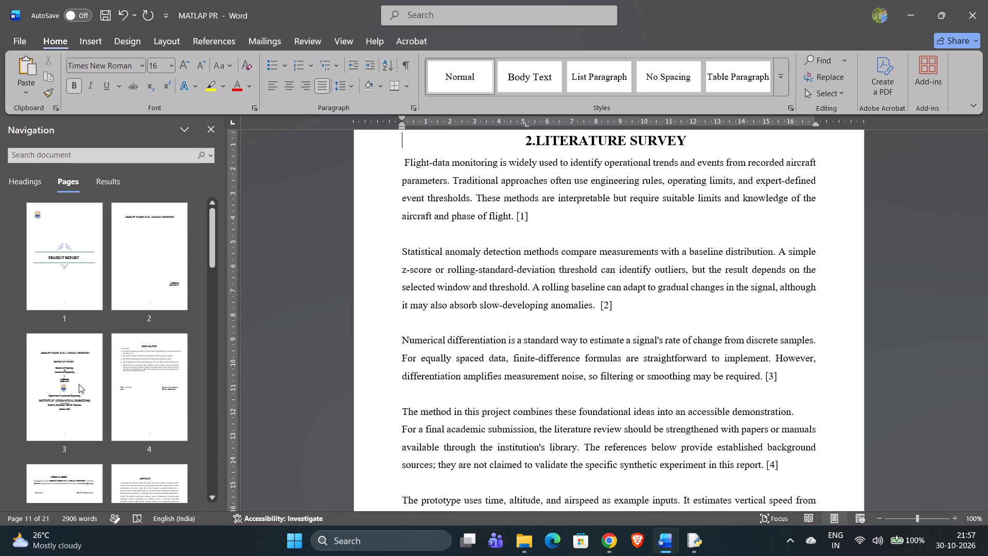
scroll(72, 478, down, 1)
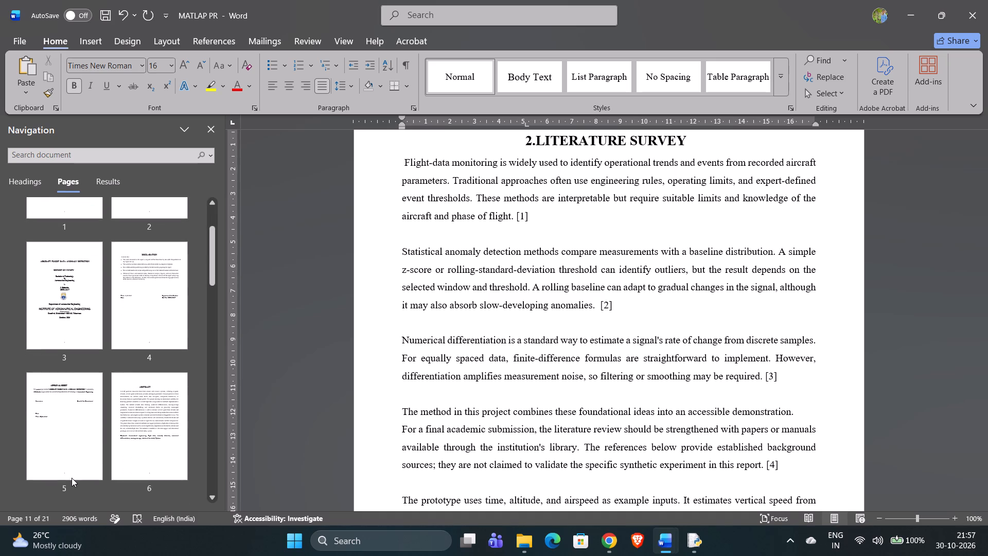
scroll(72, 478, down, 1)
click(63, 445)
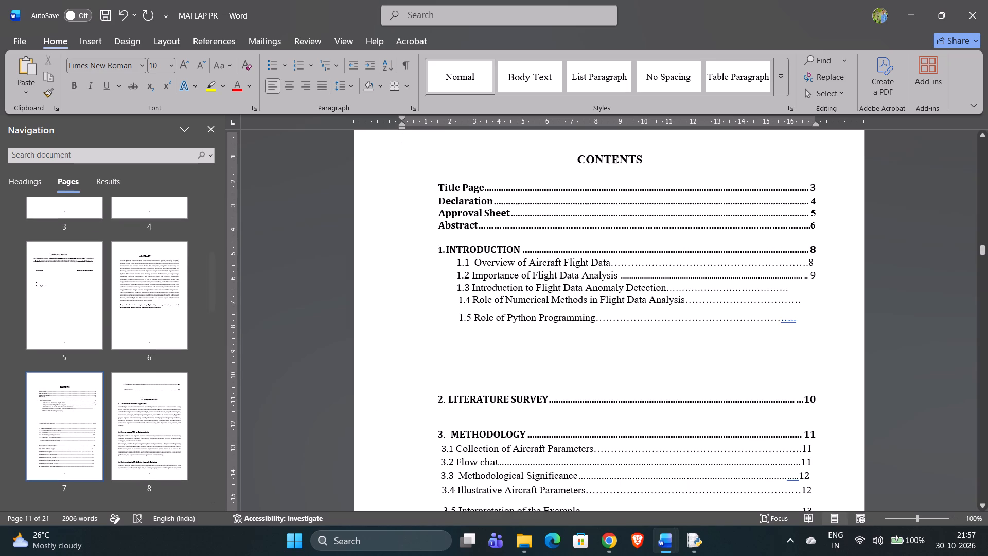
Delete the empty lines and leftover spaces between contents entry 1.5 and the "2. LITERATURE SURVEY" entry, keeping a small gap.
click(438, 385)
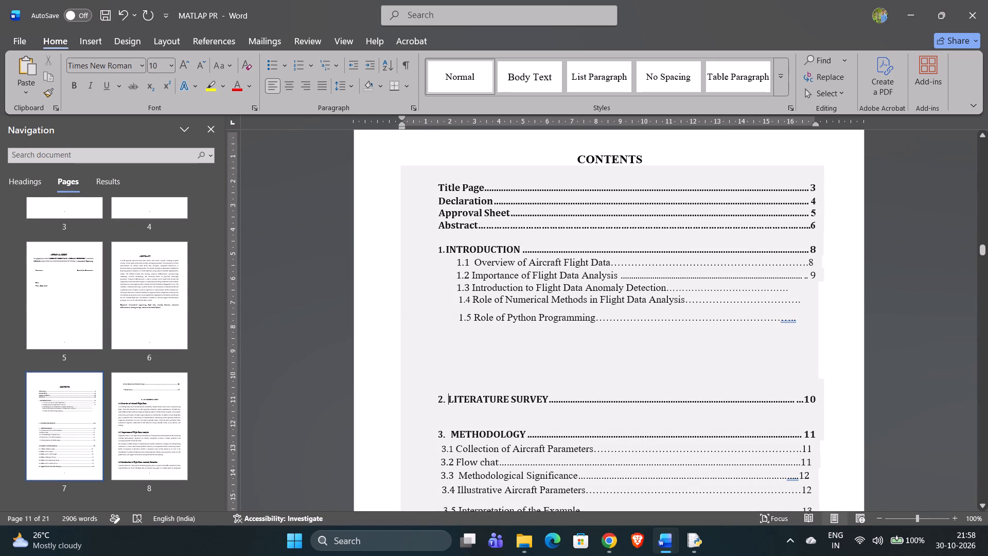
click(442, 380)
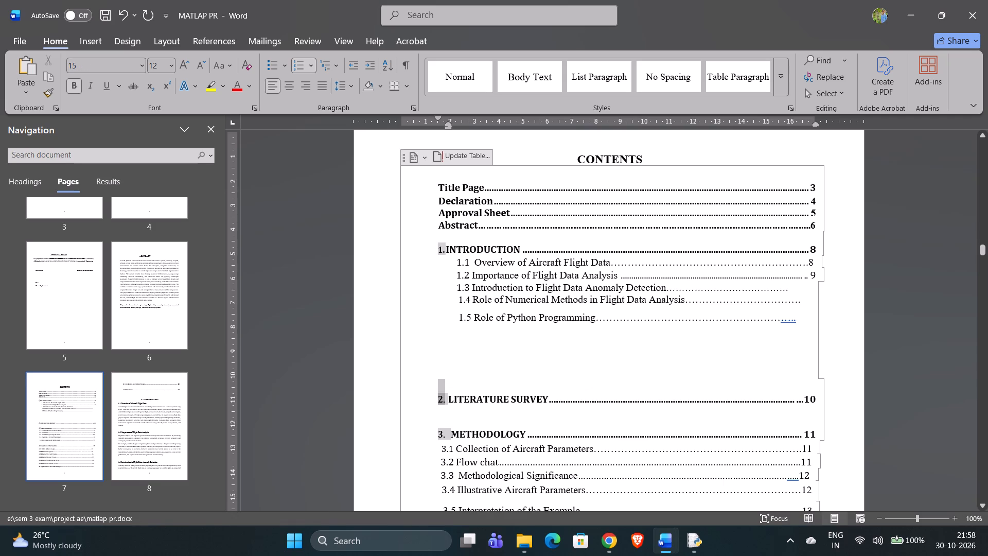
click(437, 381)
click(497, 361)
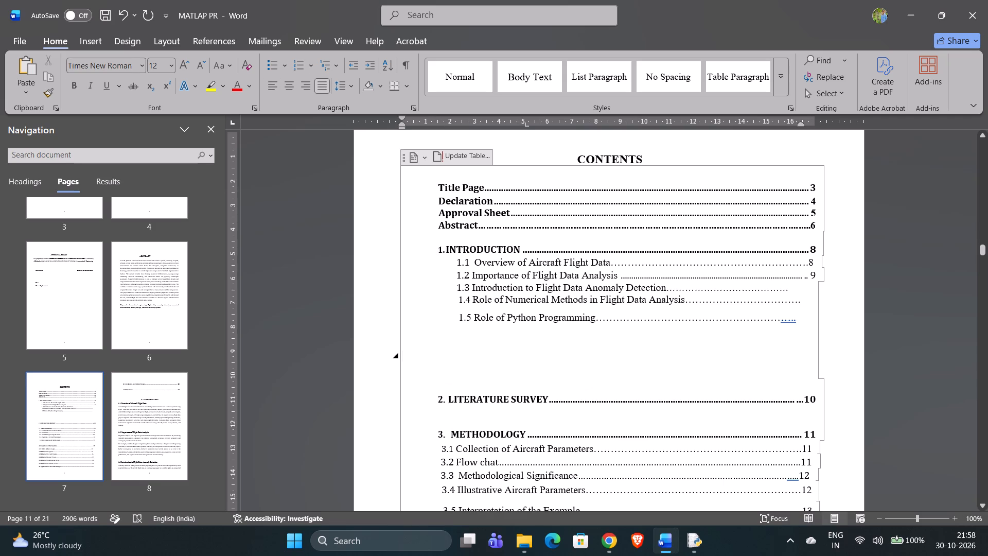
key(BackSpace)
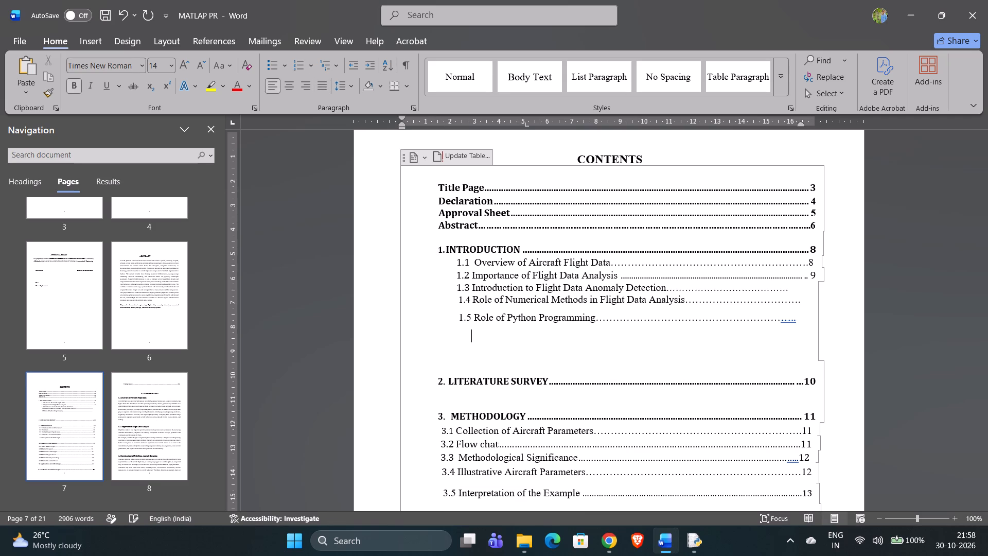
key(BackSpace)
key(BackSpace)
key(BackSpace)
key(BackSpace)
key(BackSpace)
key(BackSpace)
click(461, 354)
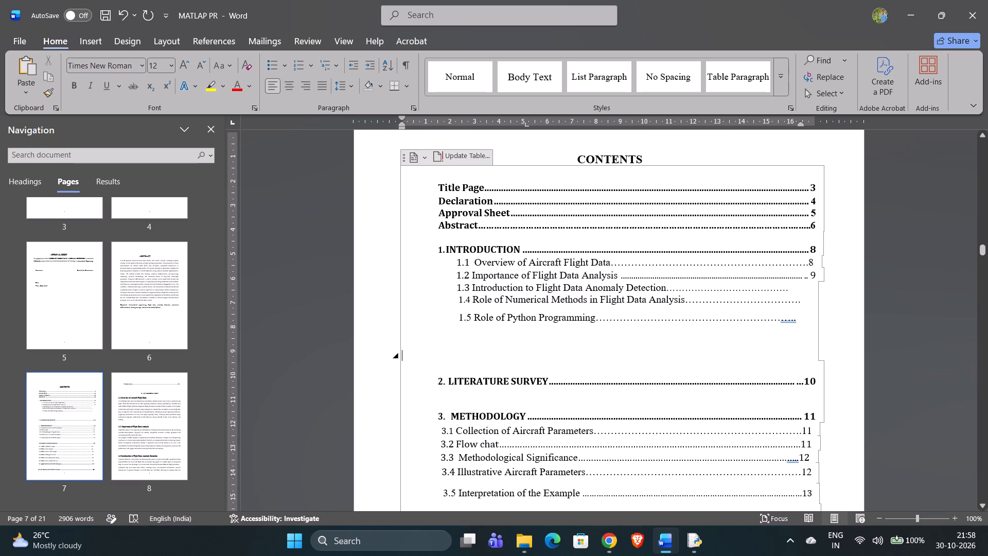
key(BackSpace)
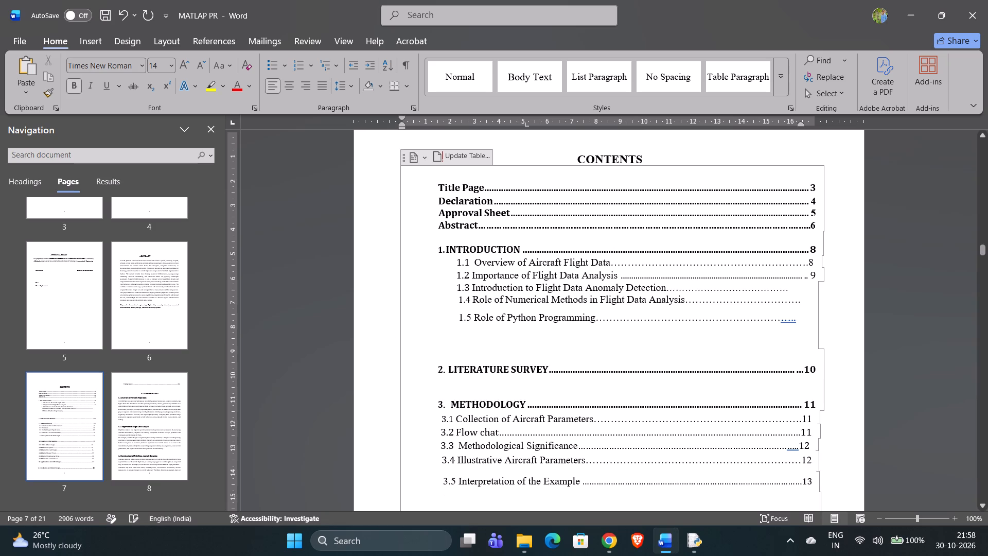
click(415, 363)
click(446, 354)
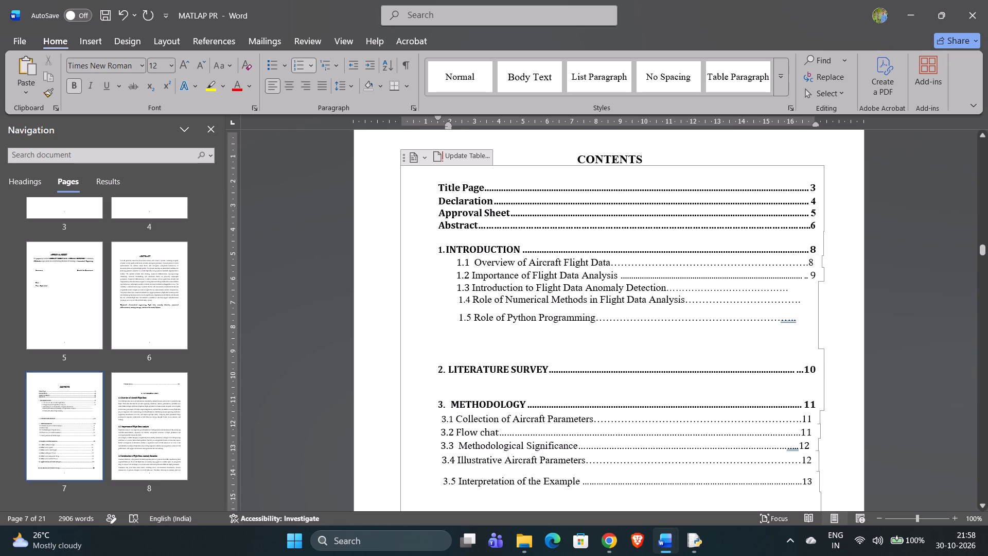
click(465, 354)
double_click(465, 354)
click(432, 338)
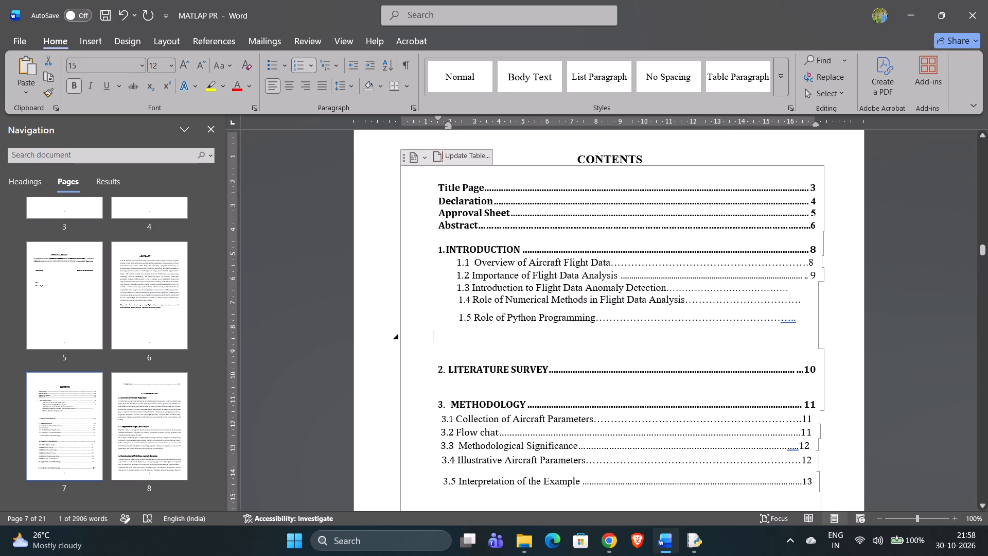
key(BackSpace)
key(BackSpace)
key(BackSpace)
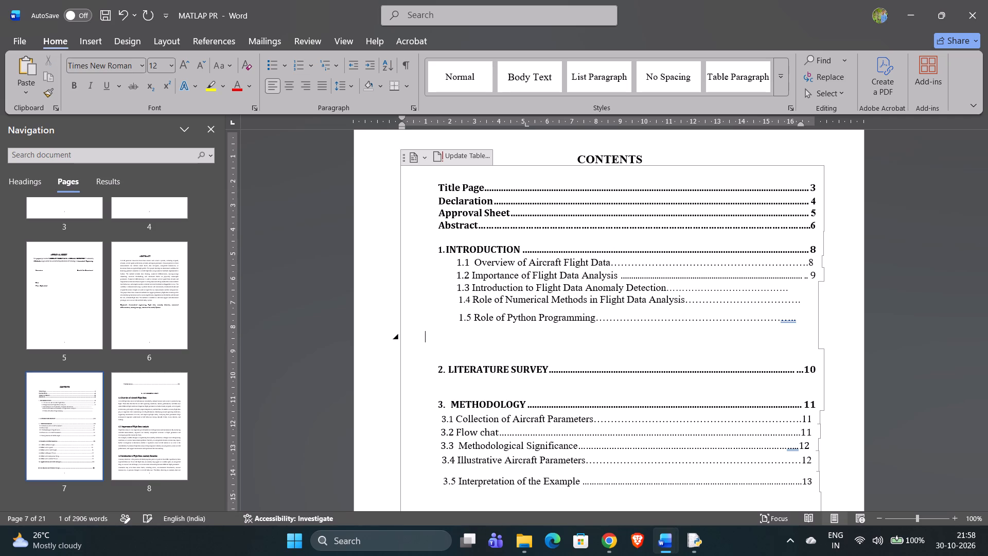
key(BackSpace)
key(BackSpace)
key(BackSpace)
key(BackSpace)
key(BackSpace)
key(BackSpace)
key(BackSpace)
key(BackSpace)
key(BackSpace)
key(BackSpace)
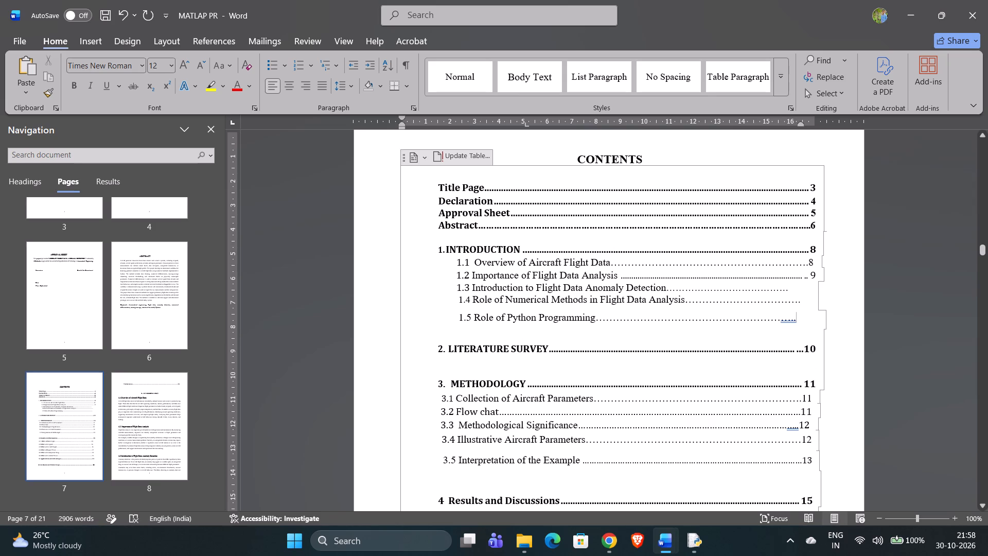
Indent contents entry 3.1 under METHODOLOGY with spaces so its number aligns with the section 1 subentries.
scroll(467, 414, down, 1)
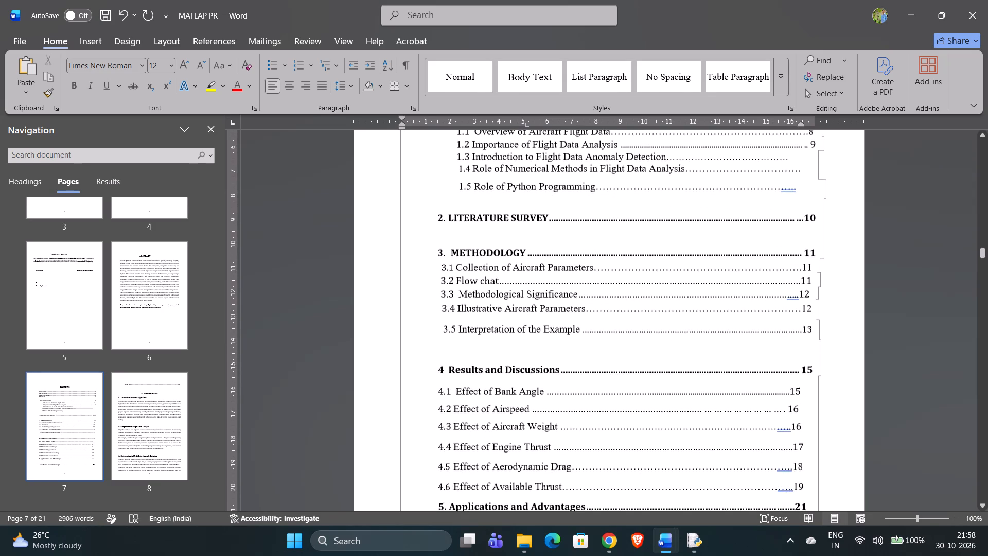
scroll(108, 406, down, 1)
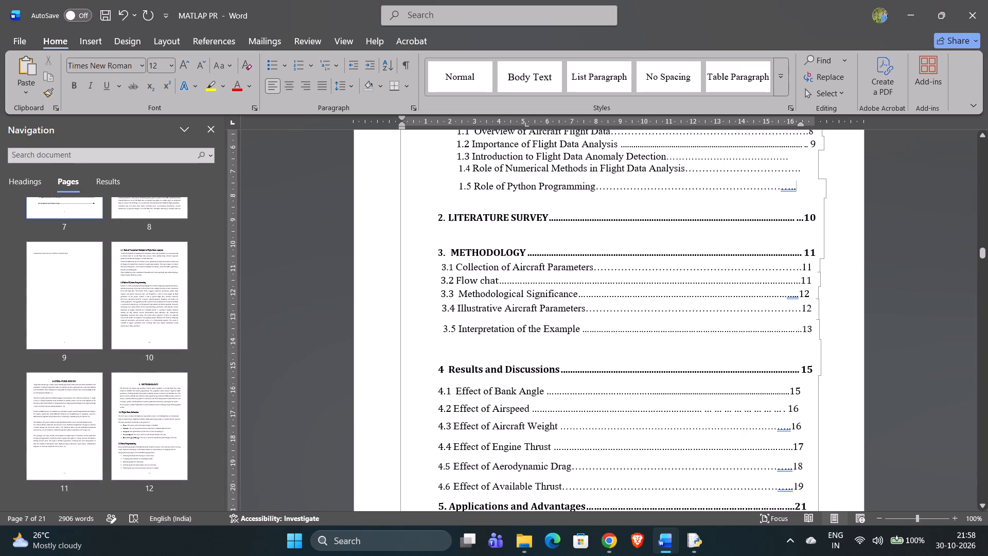
click(438, 269)
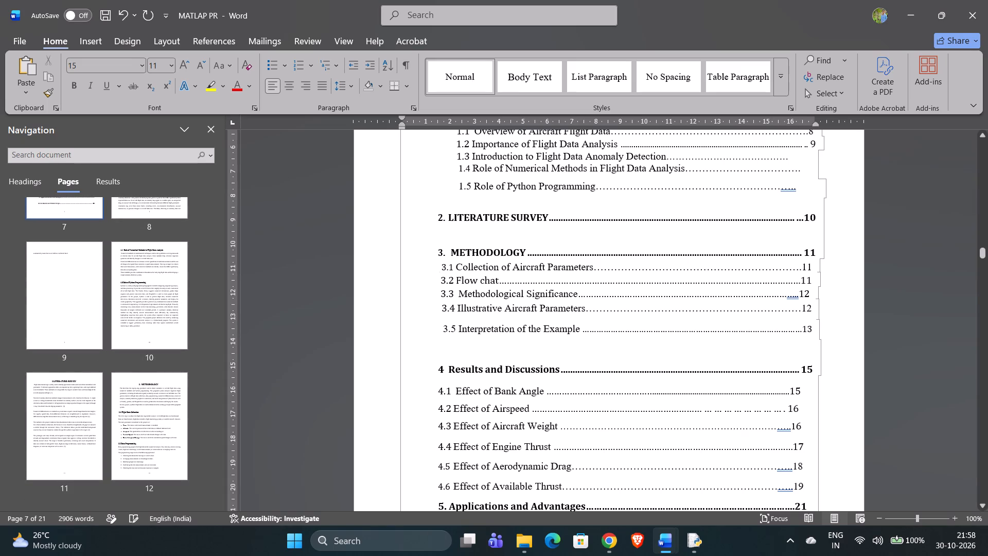
key(space)
key(space)
key(space)
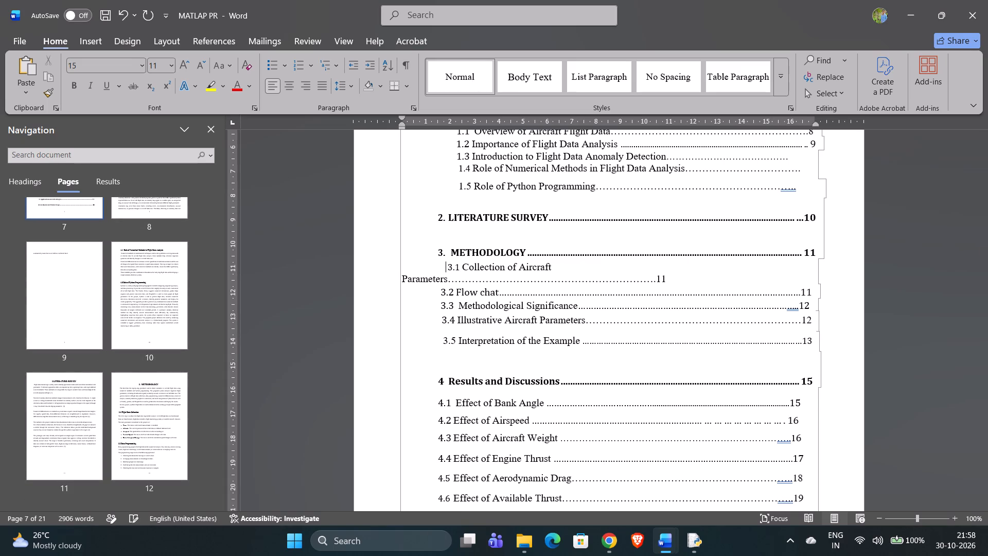
key(space)
key(space)
key(space)
key(space)
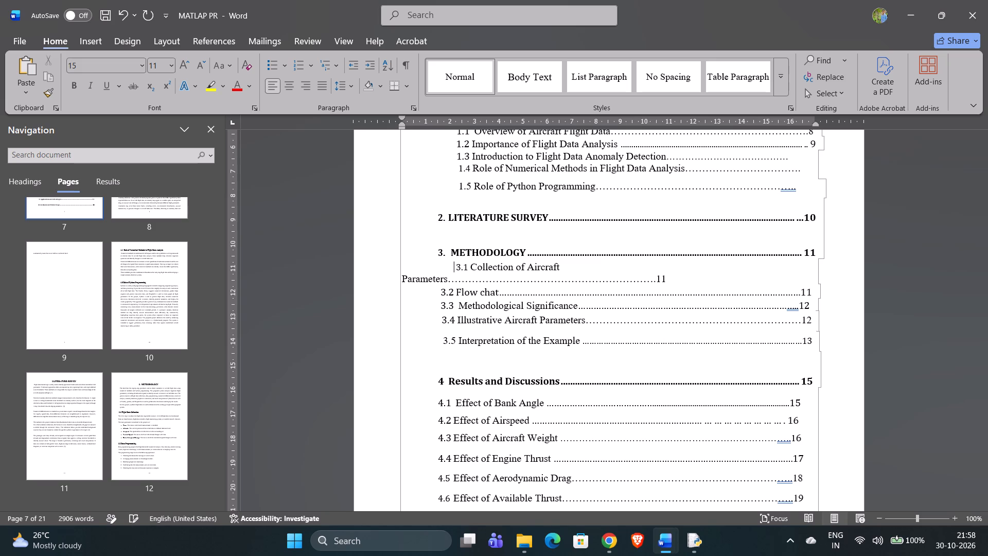
key(space)
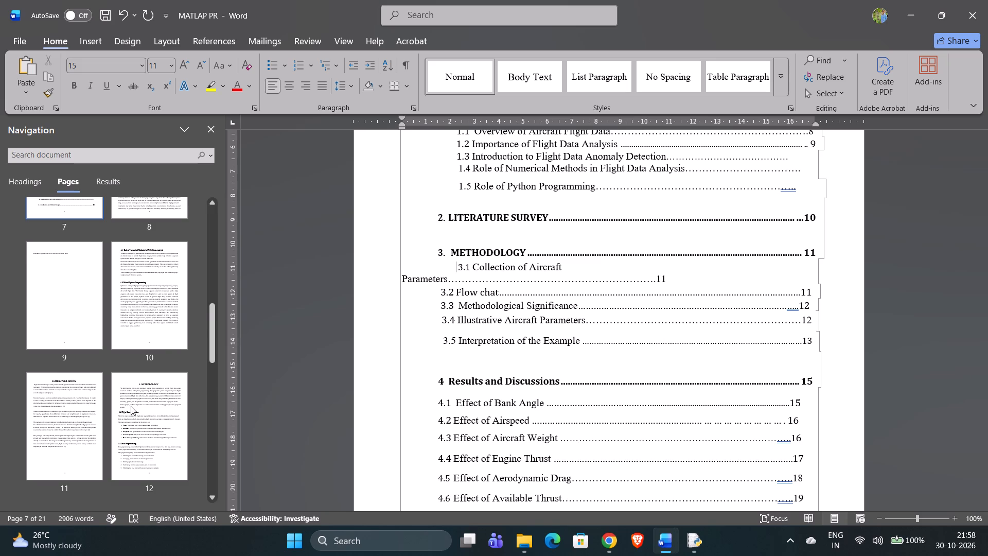
Copy the title "Flight Data Collection" from the section 3.1 heading on the METHODOLOGY page.
scroll(131, 406, down, 1)
click(81, 415)
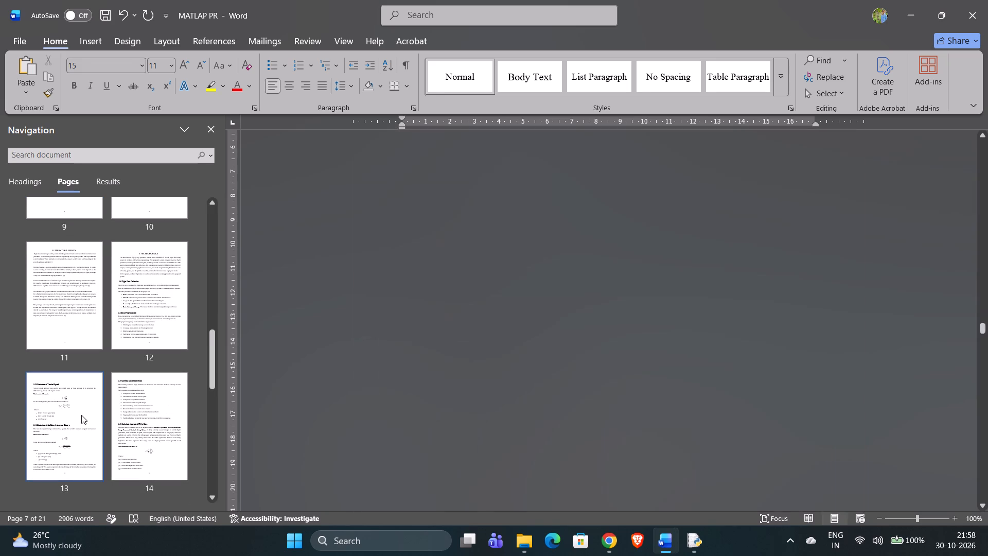
scroll(419, 351, up, 4)
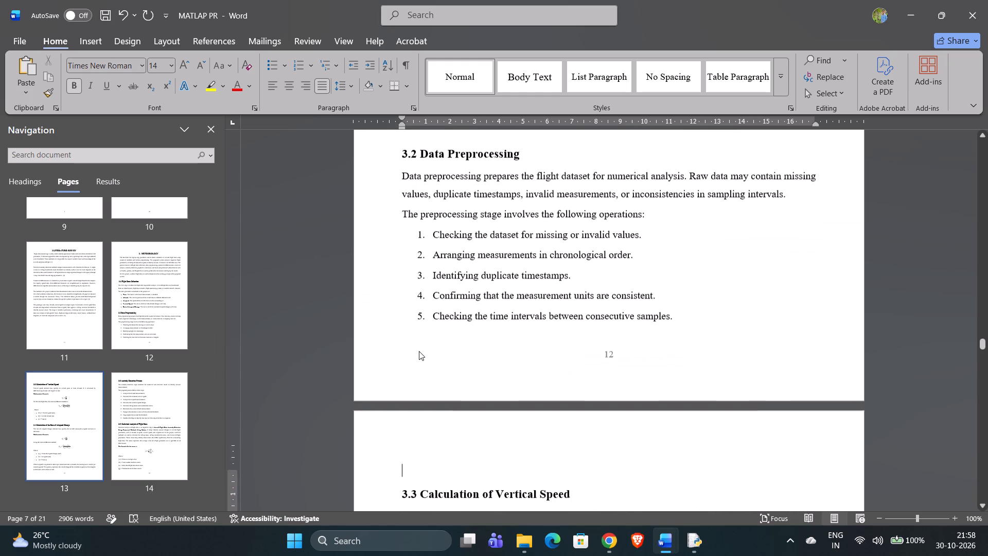
scroll(419, 351, up, 3)
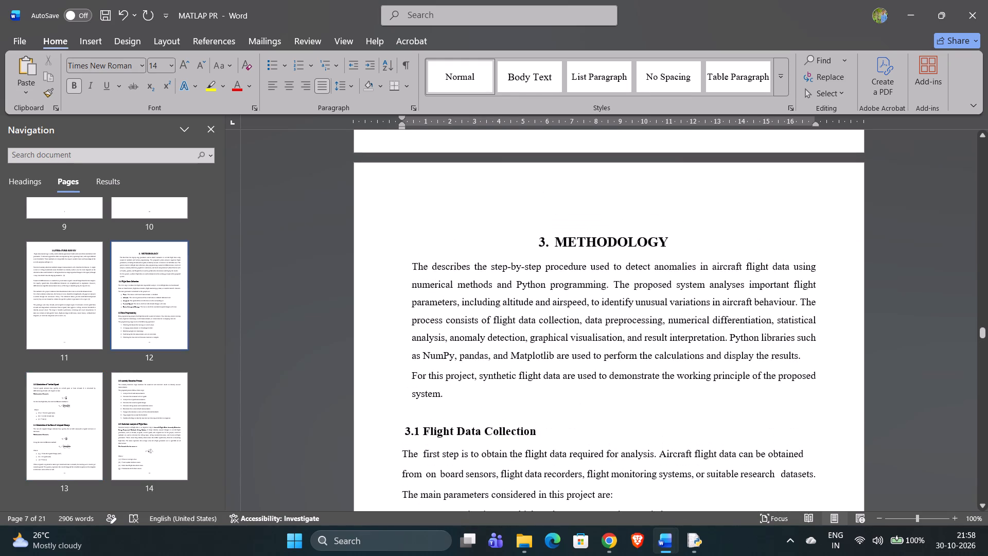
scroll(419, 351, down, 1)
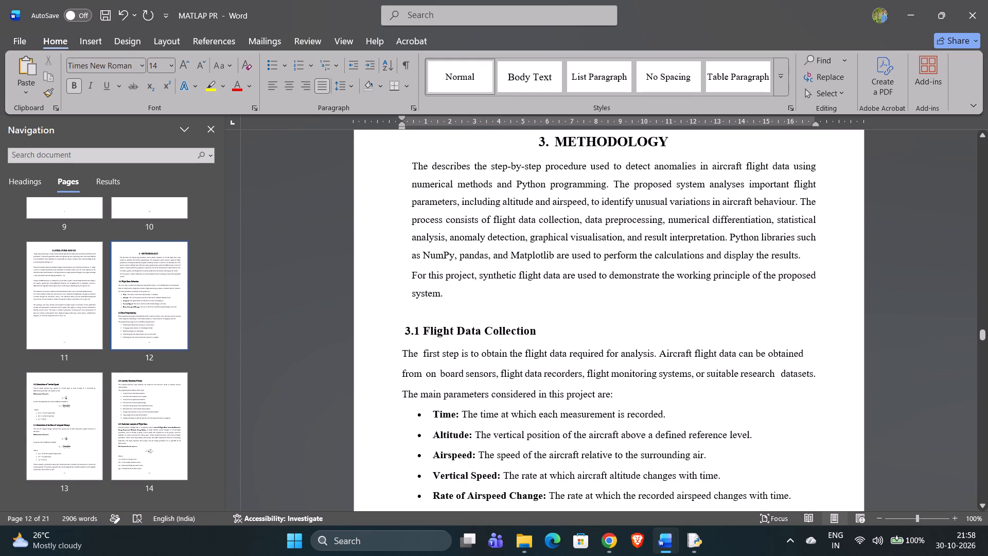
drag(423, 323, 549, 324)
key(ctrl+c)
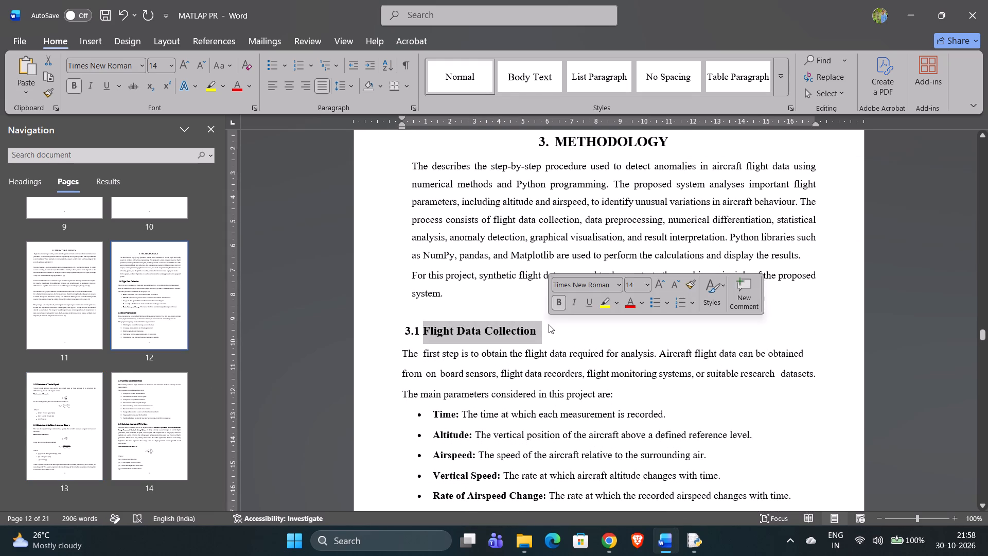
Replace the title, leader and page number of contents entry 3.1 with the copied "Flight Data Collection".
scroll(72, 270, up, 1)
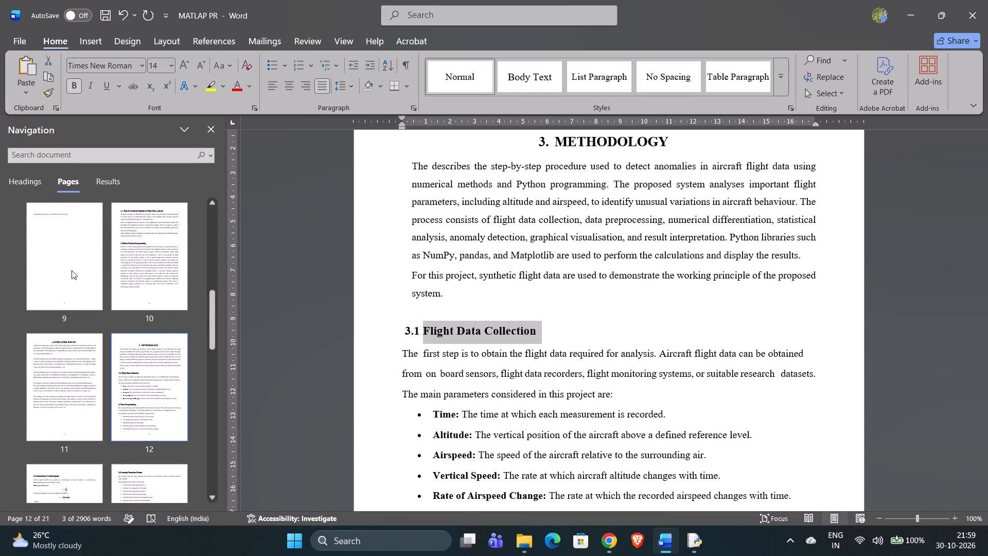
click(72, 270)
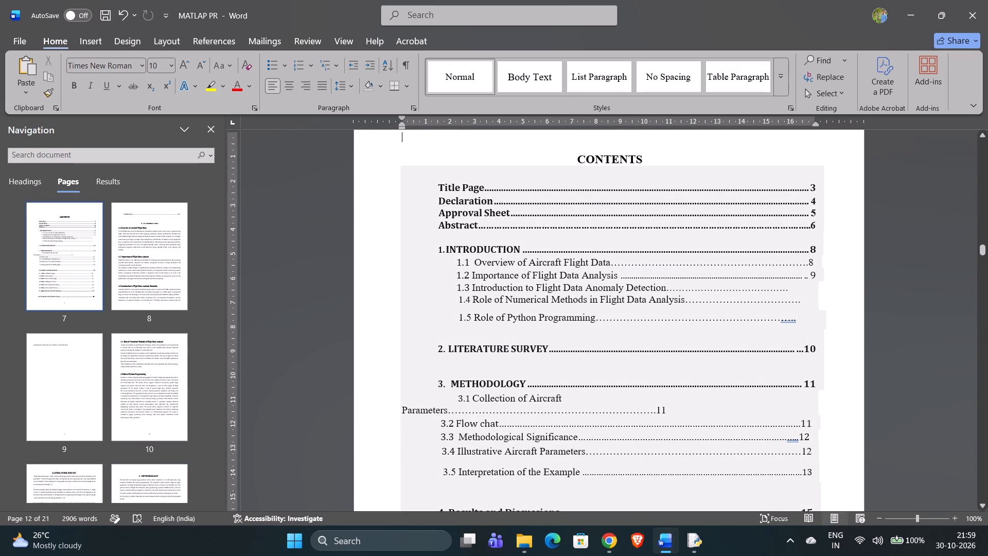
drag(474, 398, 635, 403)
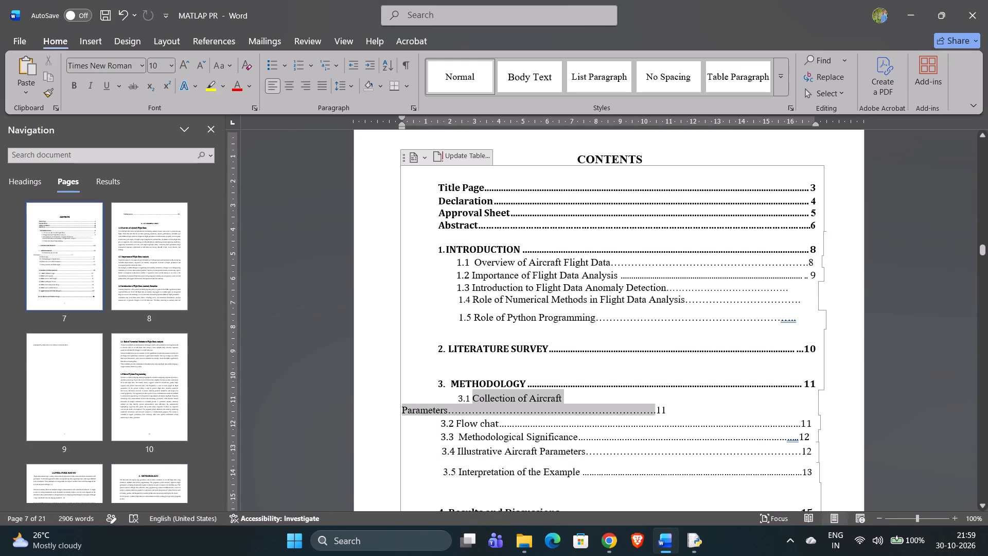
drag(635, 403, 671, 410)
key(BackSpace)
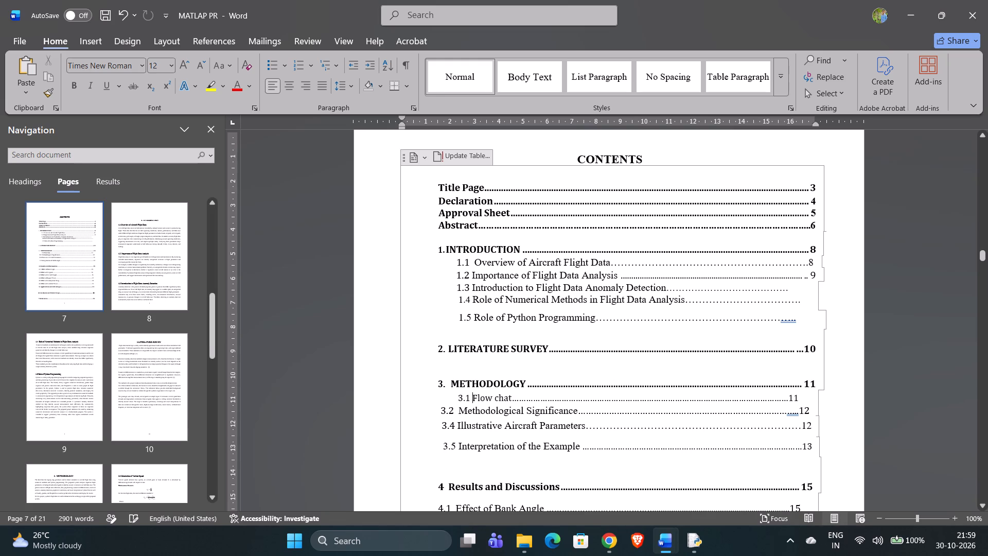
key(ctrl+v)
Remove the bold from "Flight Data Collection" in contents entry 3.1 and add a dotted leader after it, reaching the page-number column.
drag(474, 397, 588, 397)
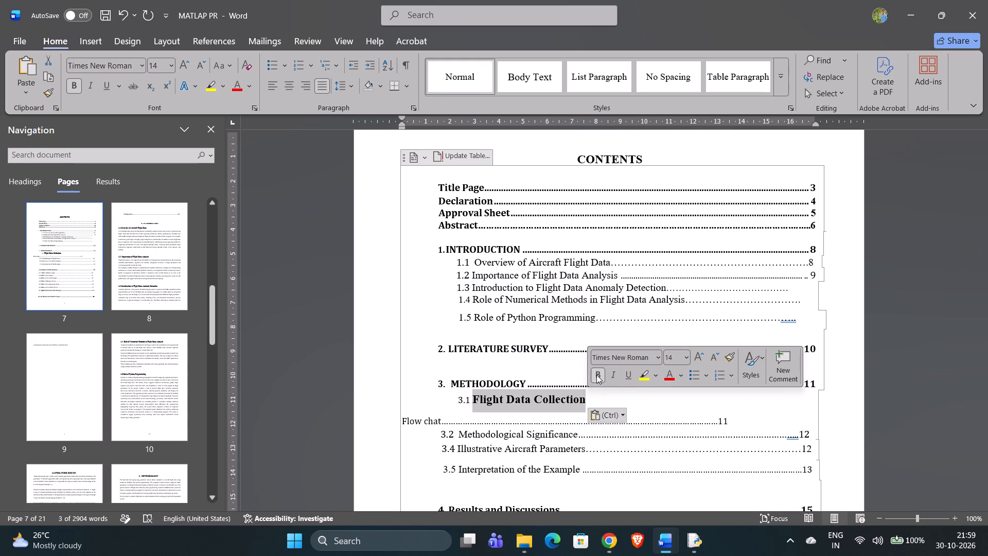
click(596, 375)
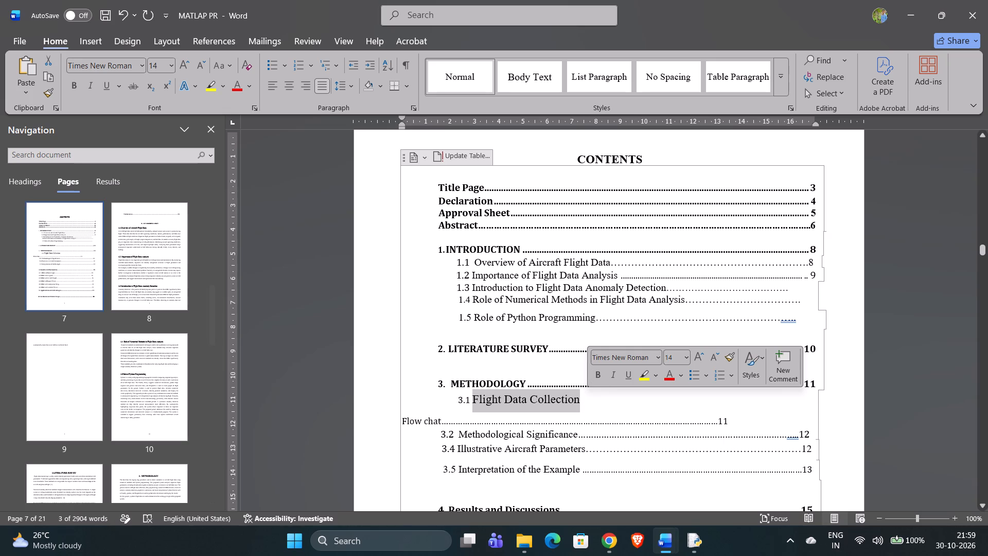
click(583, 402)
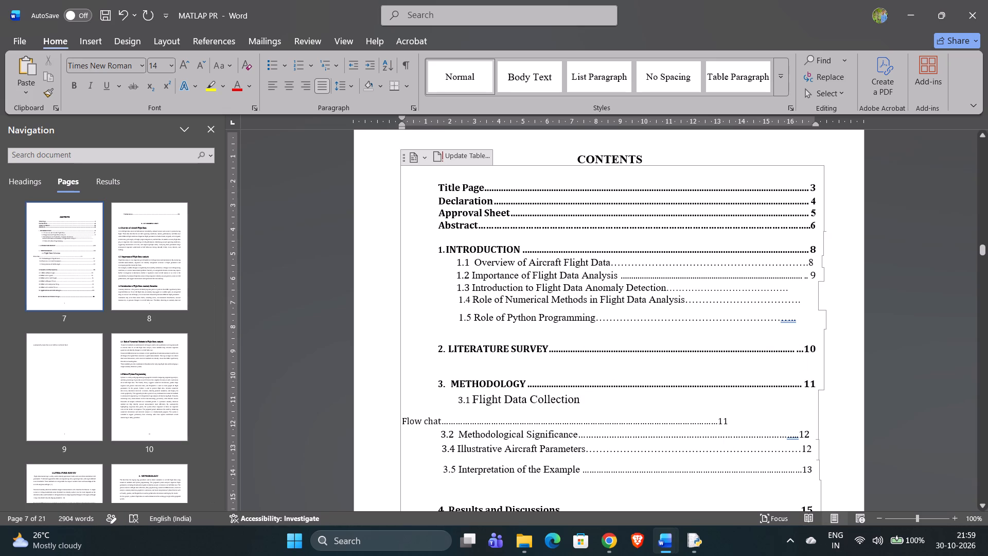
text(........)
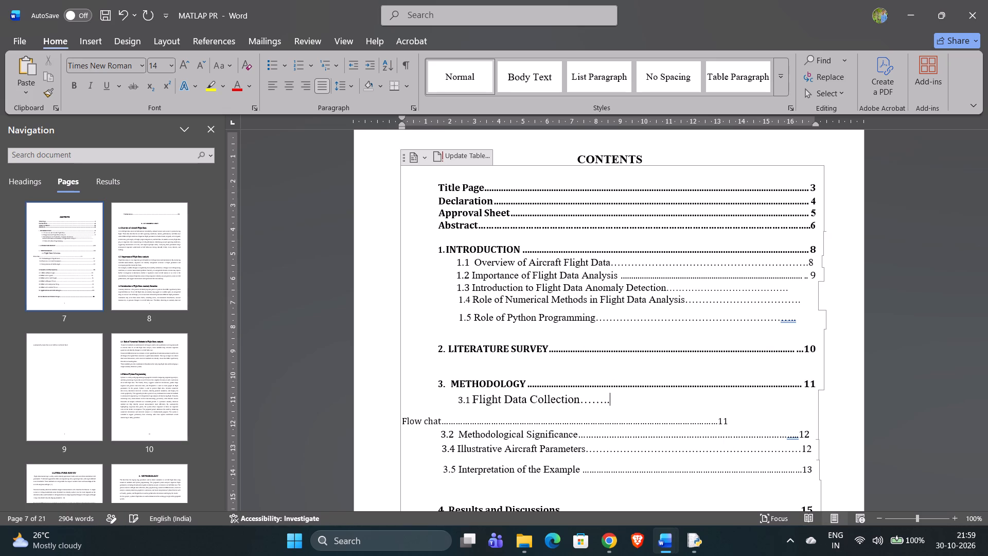
text(............)
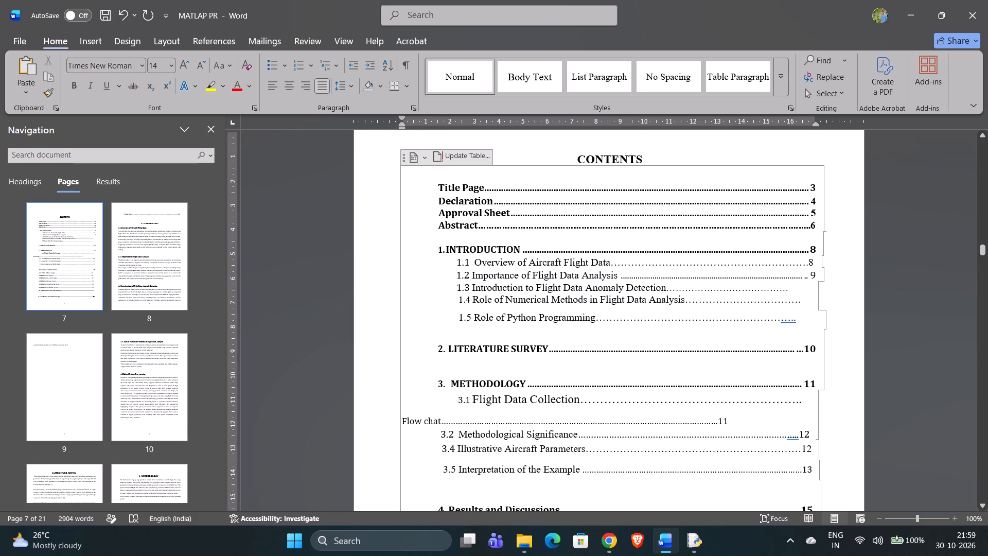
Delete the leftover "Flow chat" text with its dots and page number below contents entry 3.1.
drag(404, 423, 637, 416)
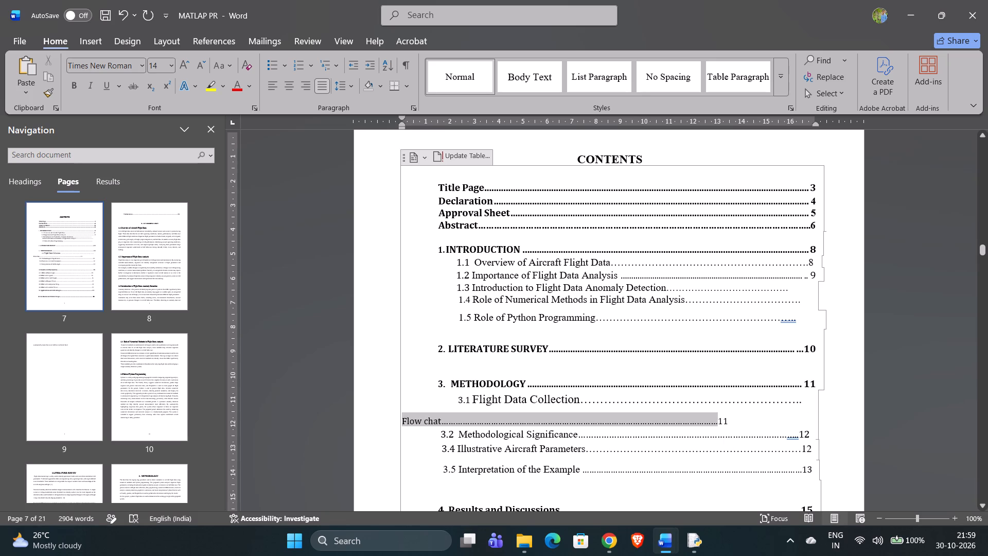
drag(637, 416, 729, 420)
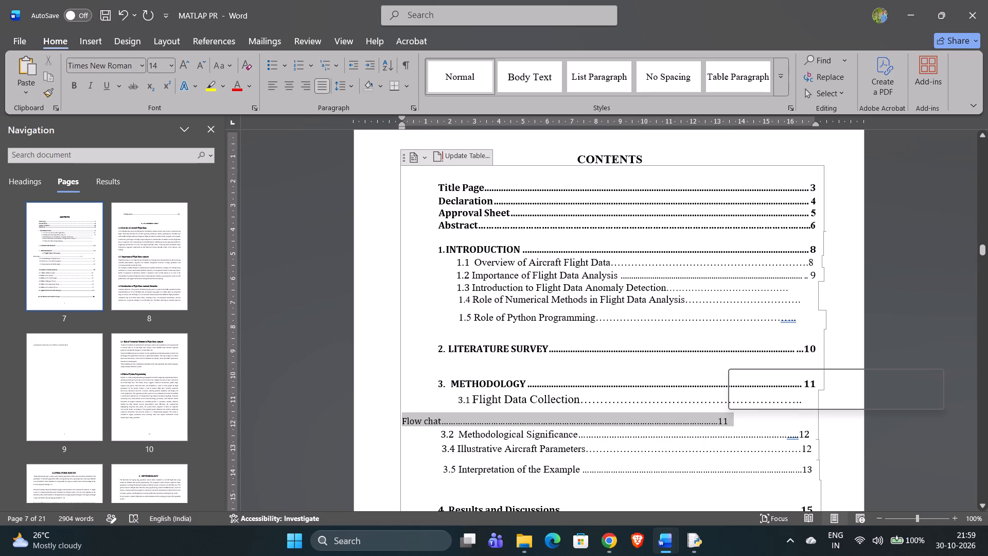
key(BackSpace)
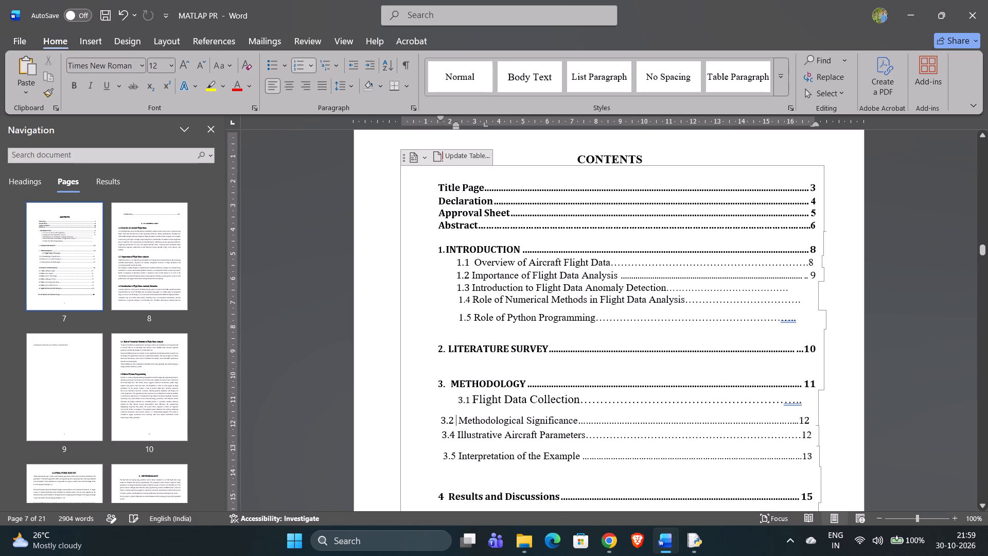
Indent contents entry 3.2 so its number lines up with entry 3.1 under METHODOLOGY.
click(438, 421)
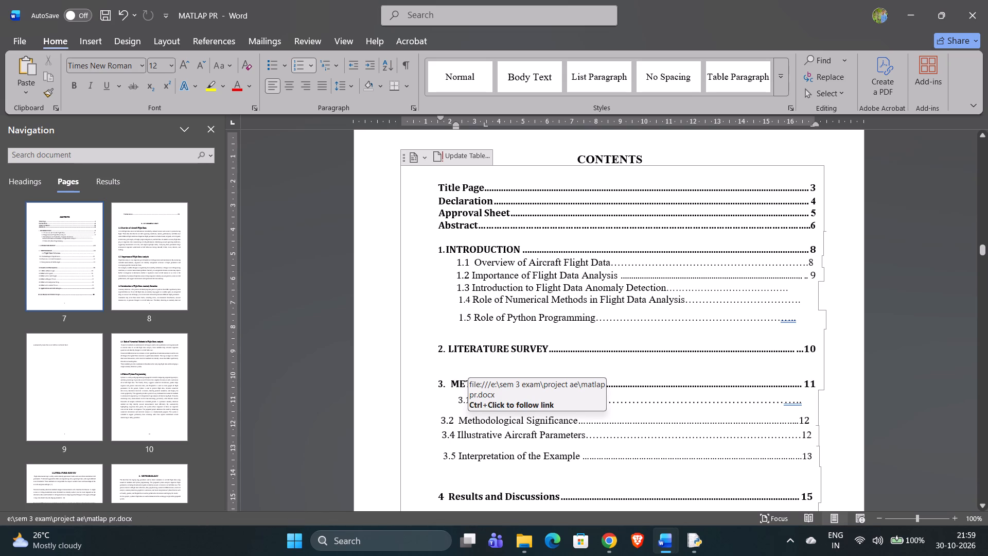
drag(442, 417, 554, 442)
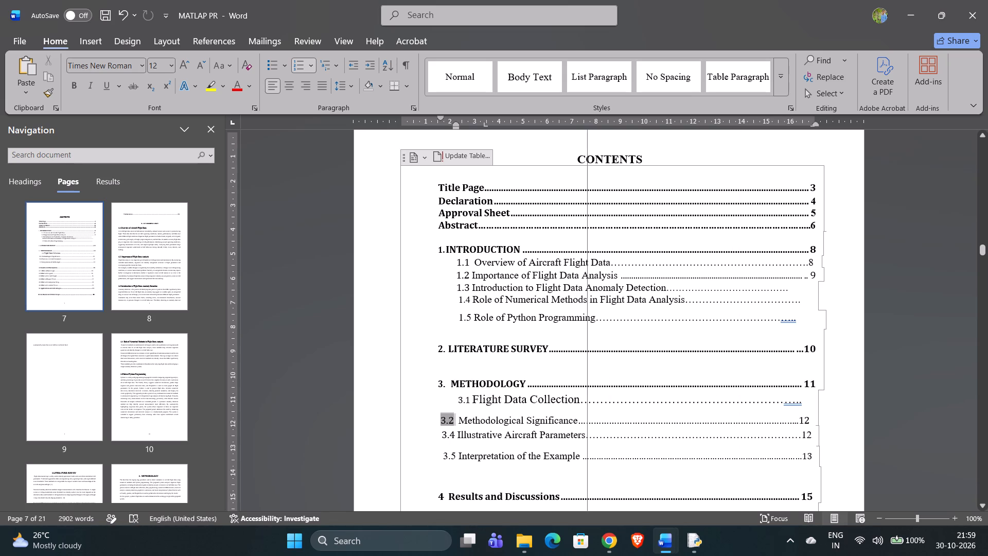
drag(554, 442, 464, 442)
click(457, 422)
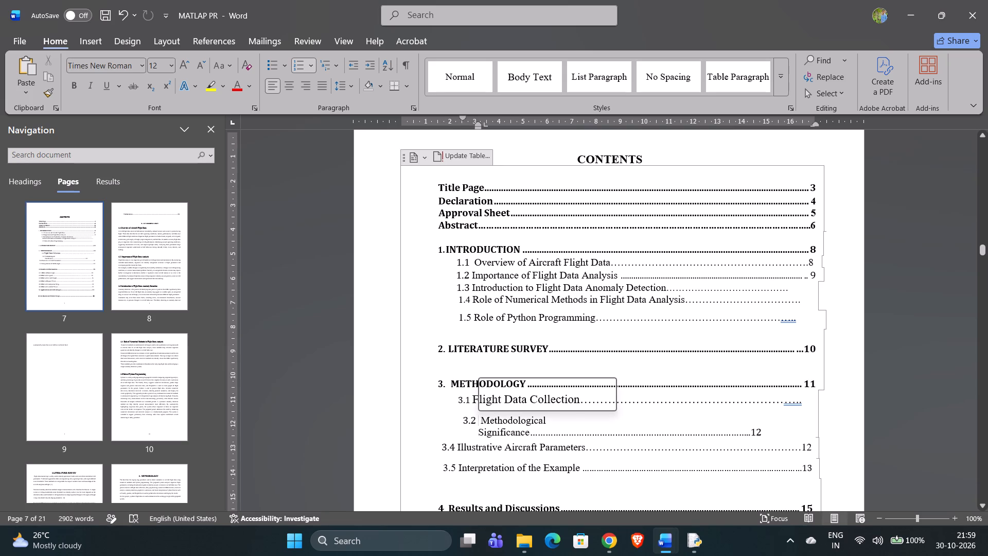
drag(472, 419, 460, 421)
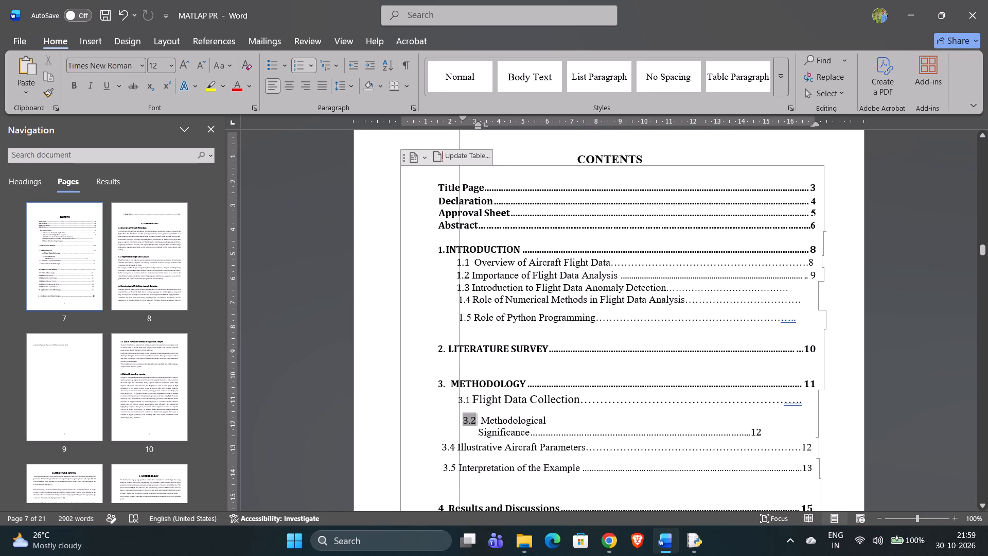
drag(460, 421, 461, 421)
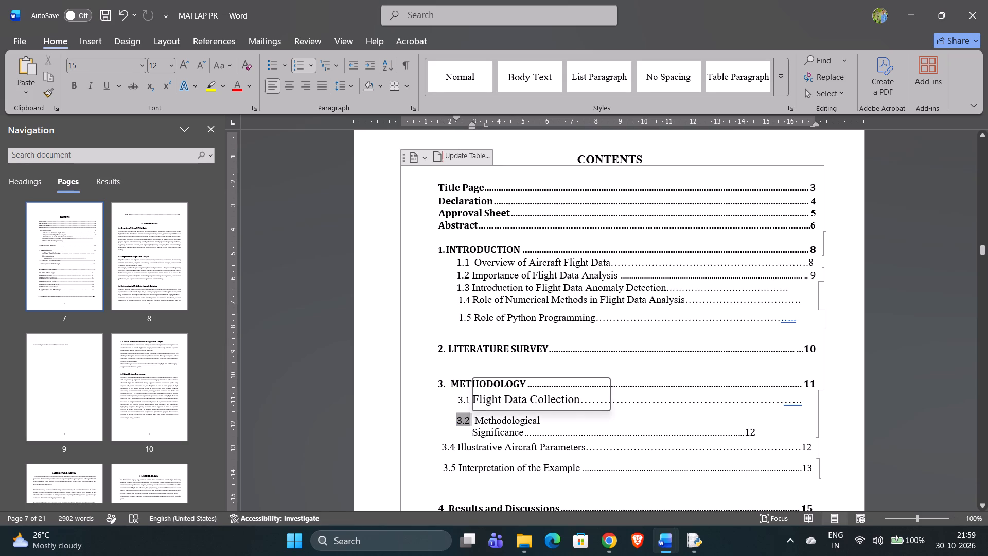
click(472, 420)
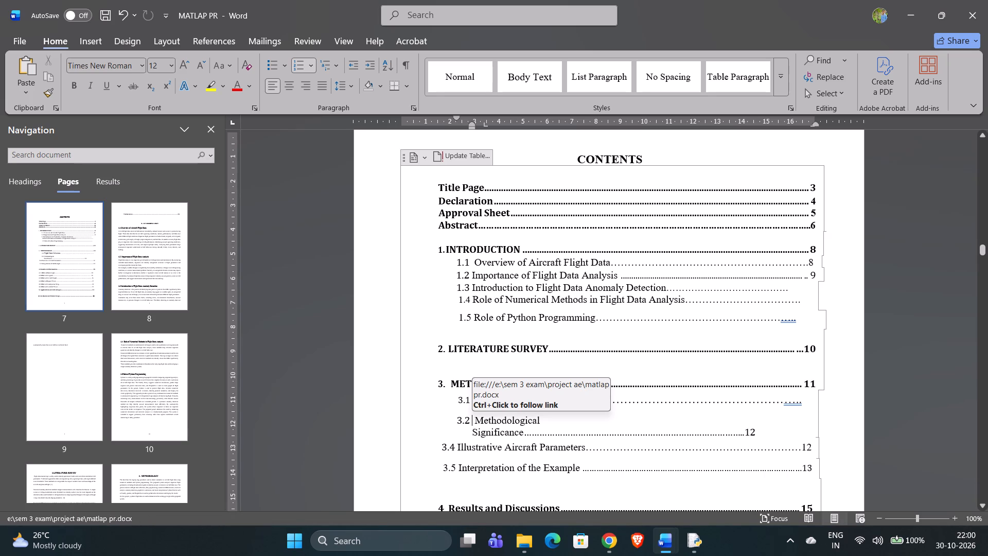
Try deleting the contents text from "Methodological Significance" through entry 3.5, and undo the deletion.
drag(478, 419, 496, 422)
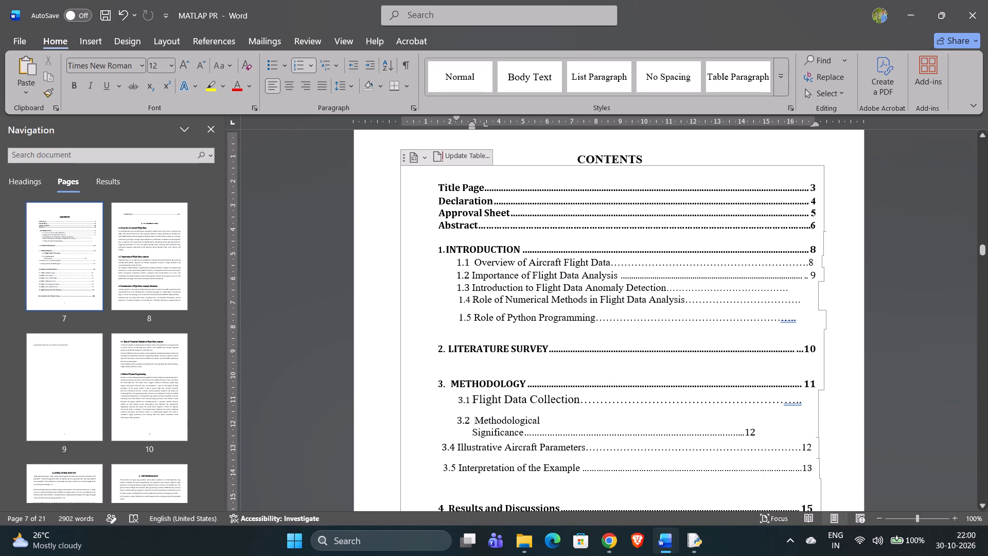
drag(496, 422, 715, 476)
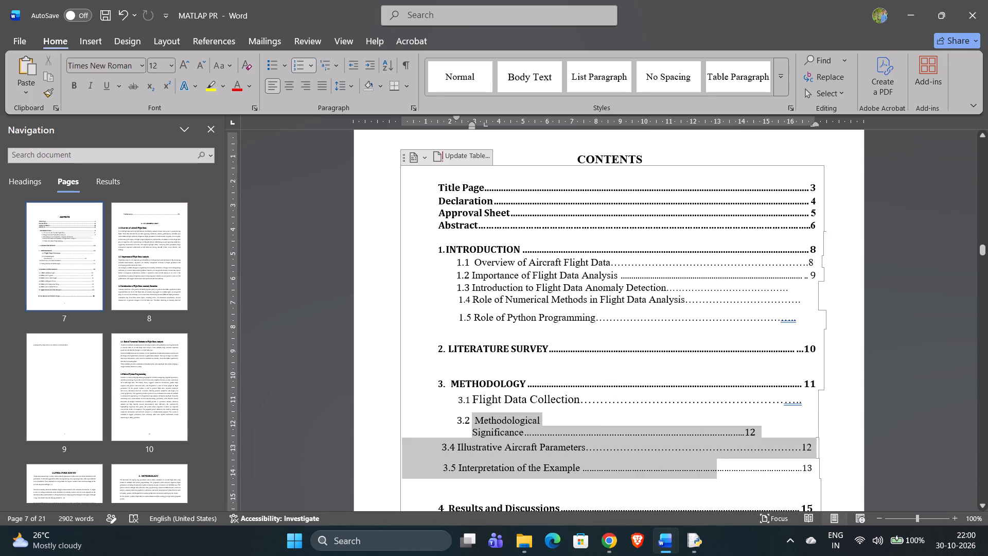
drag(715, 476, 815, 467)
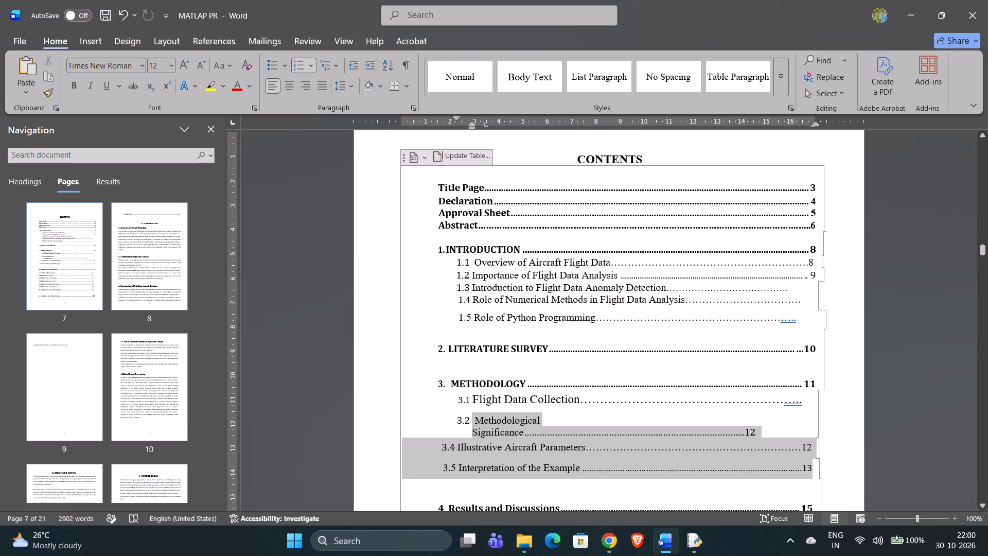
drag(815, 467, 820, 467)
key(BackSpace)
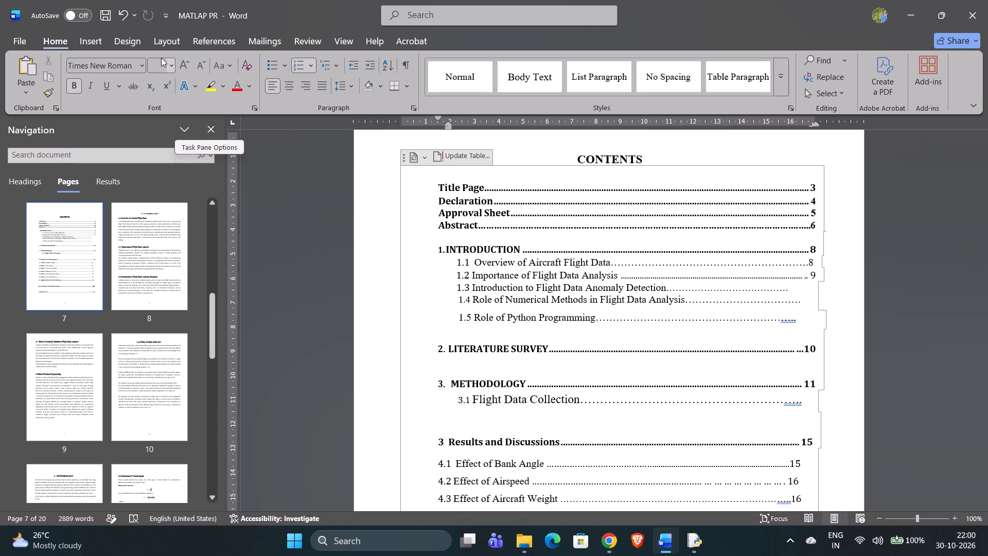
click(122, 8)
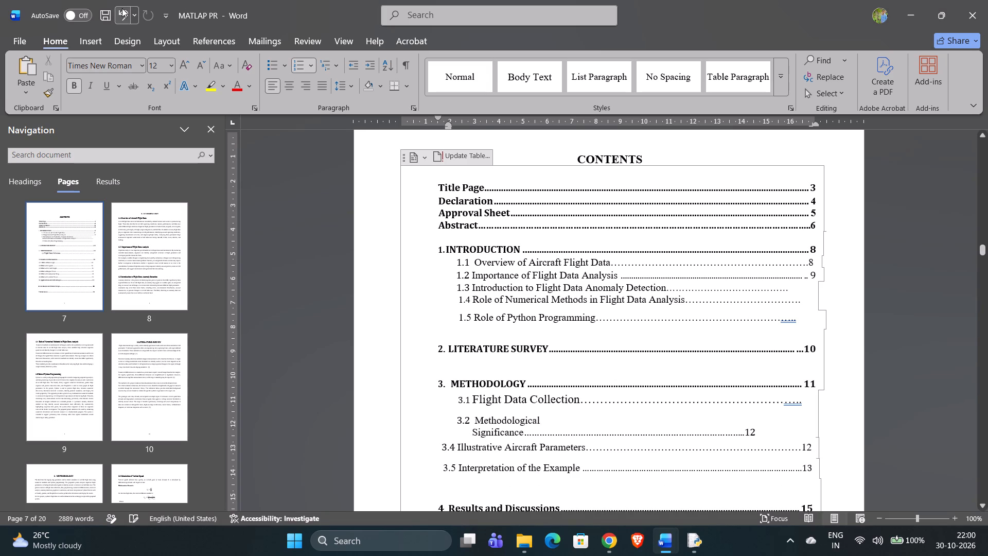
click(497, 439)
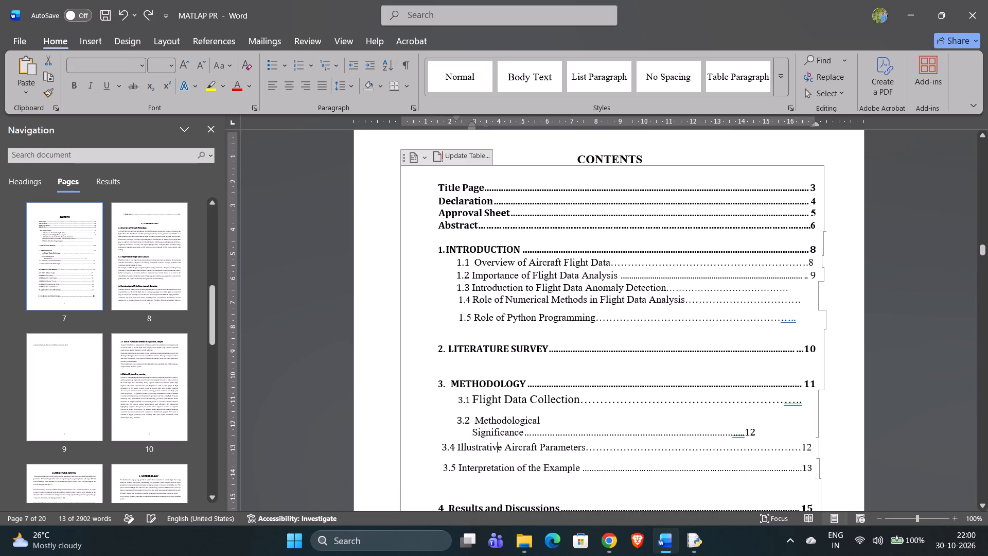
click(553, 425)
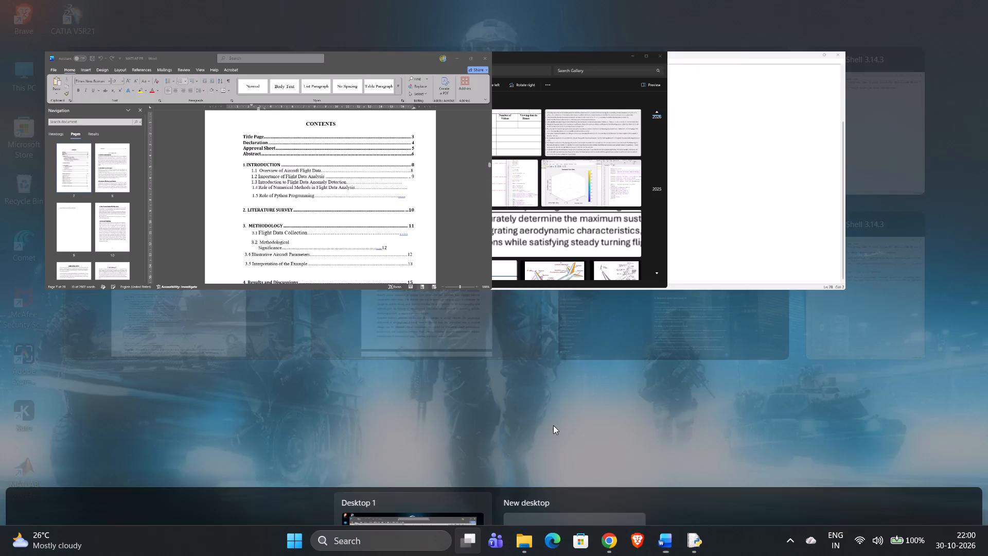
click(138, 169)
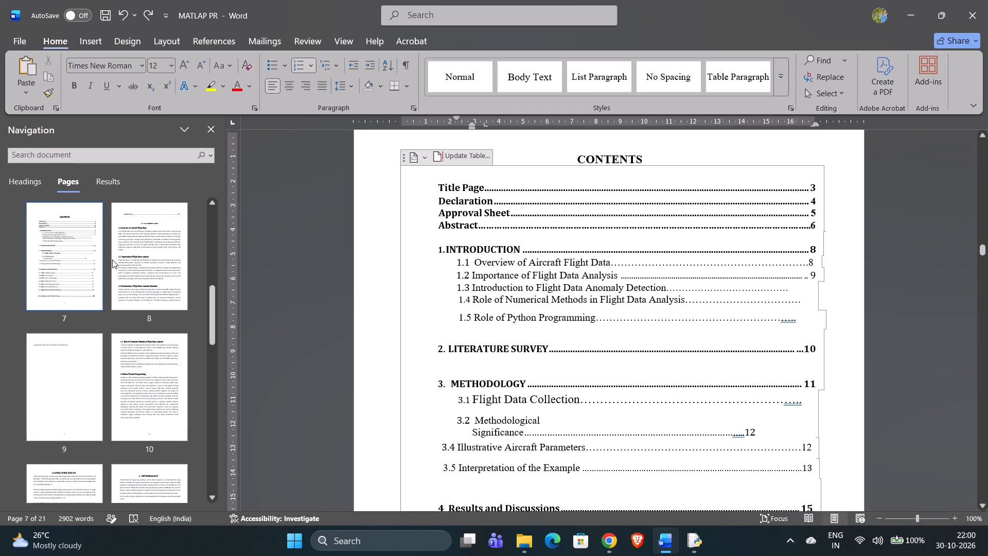
Copy the heading text "Data Preprocessing" from section 3.2 and paste it after "Methodological" in contents entry 3.2.
scroll(142, 323, down, 1)
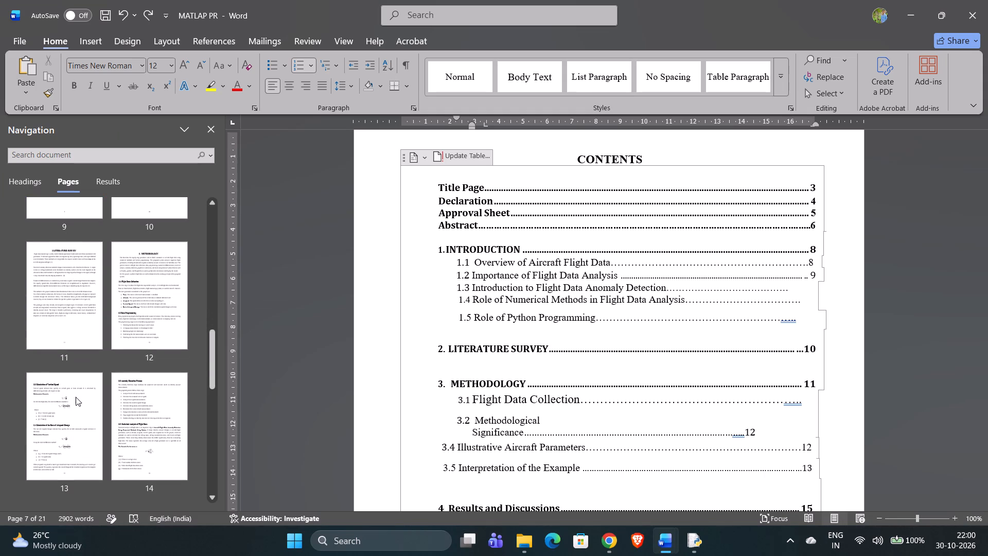
click(75, 398)
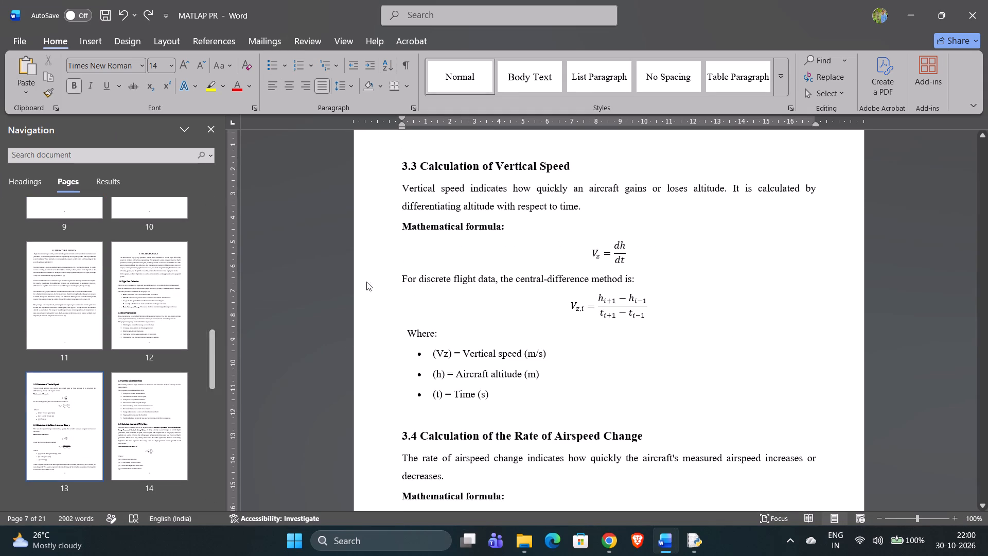
scroll(524, 303, up, 4)
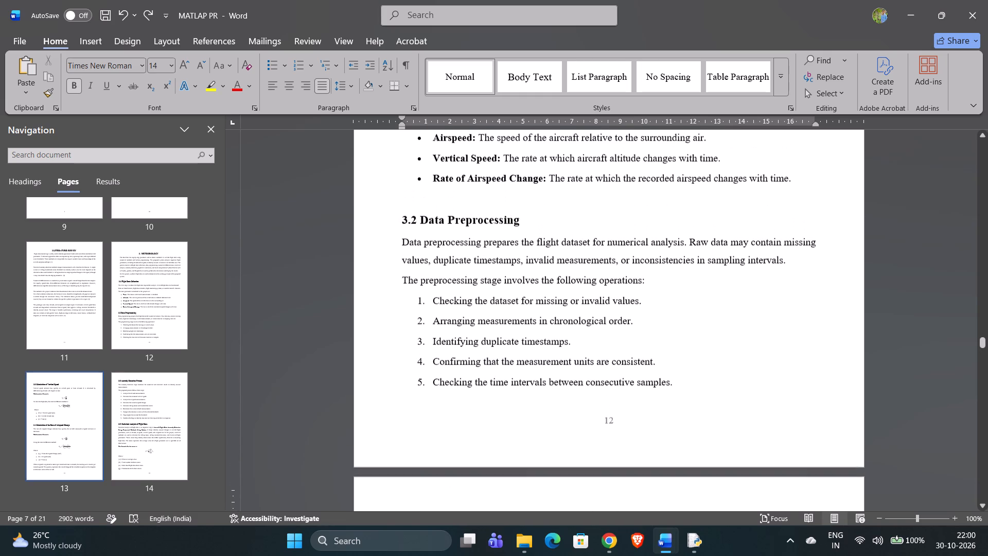
scroll(524, 303, up, 3)
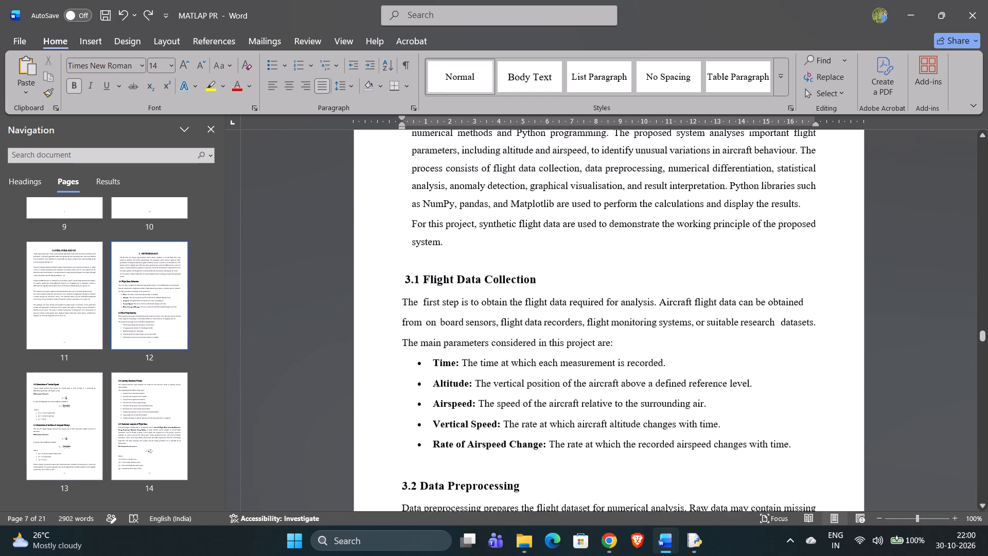
scroll(524, 303, down, 2)
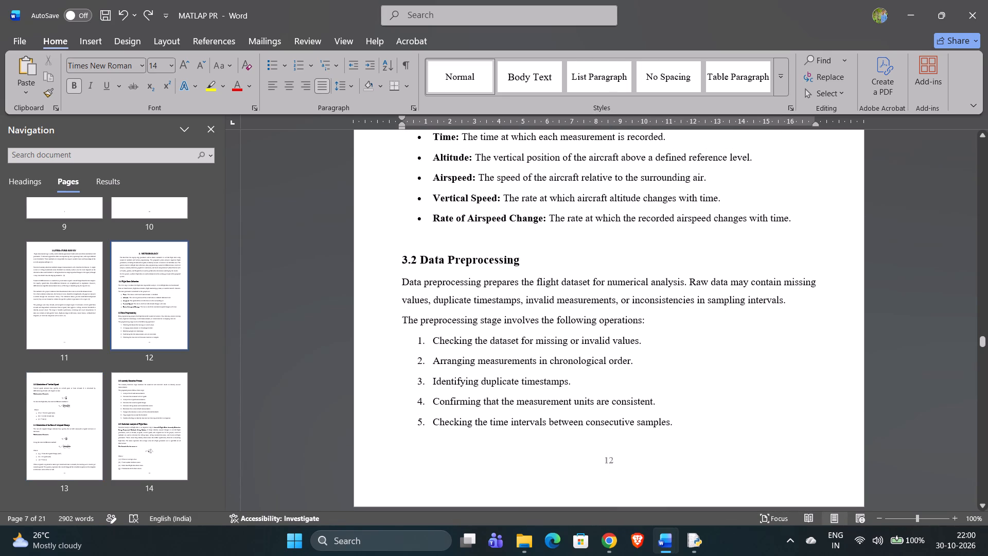
drag(418, 257, 548, 261)
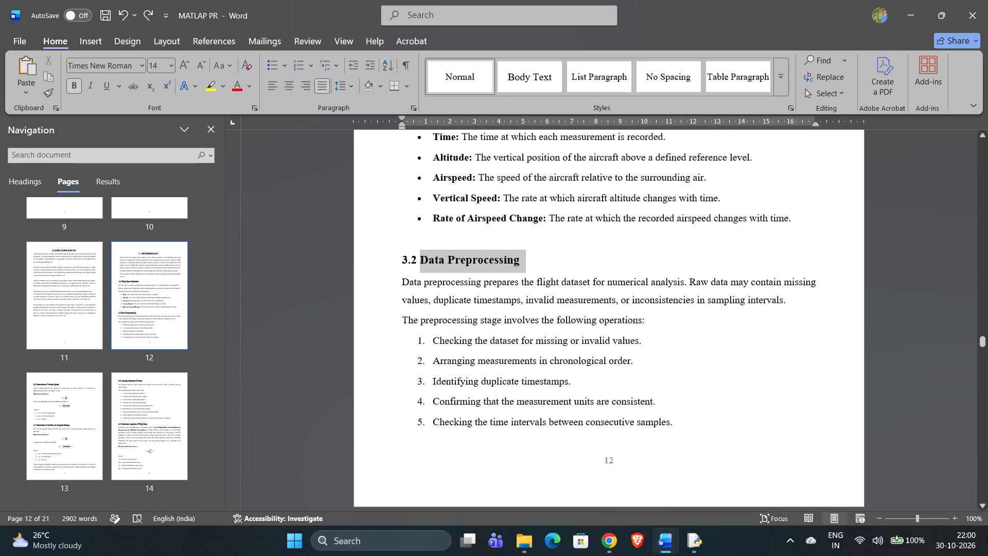
drag(548, 261, 521, 260)
drag(521, 260, 521, 260)
key(ctrl+c)
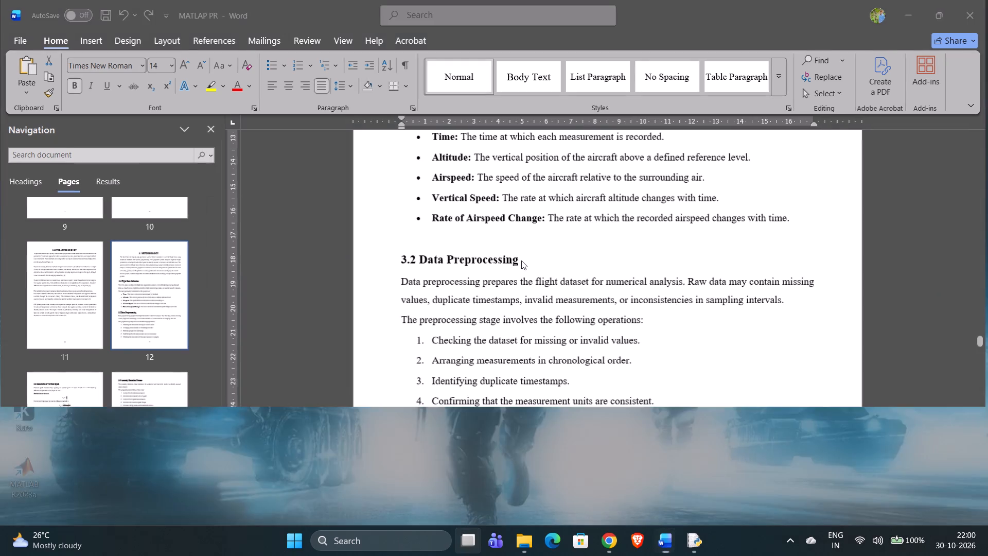
click(201, 143)
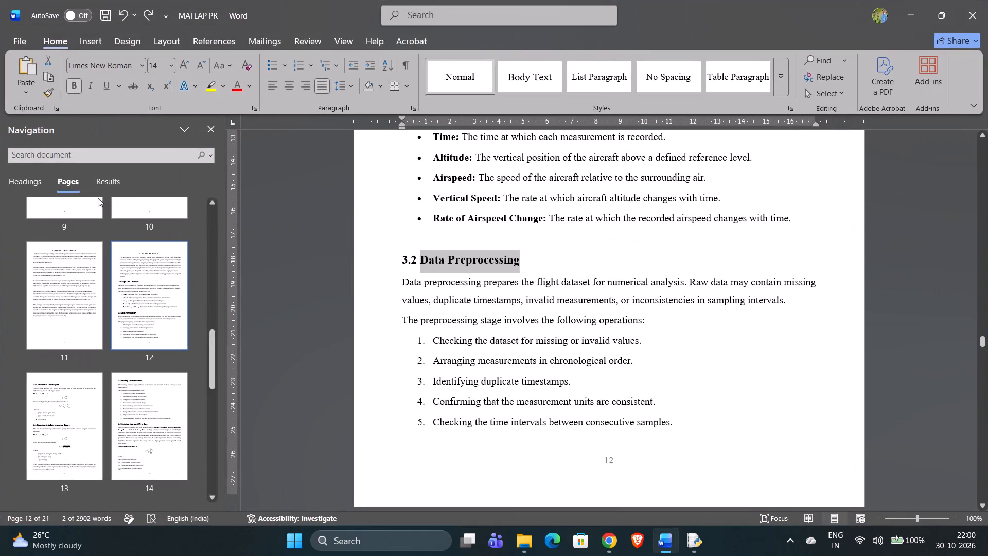
scroll(86, 306, up, 1)
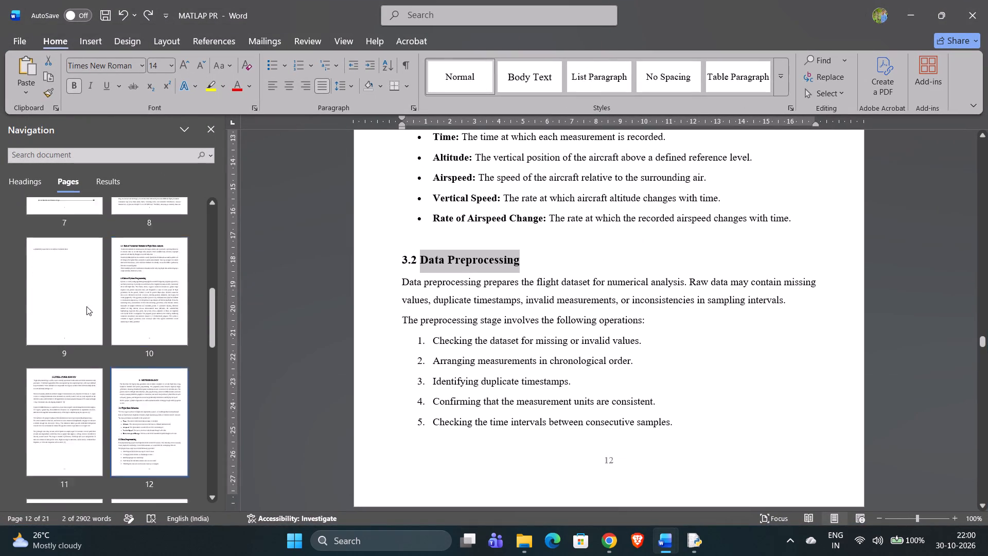
click(65, 259)
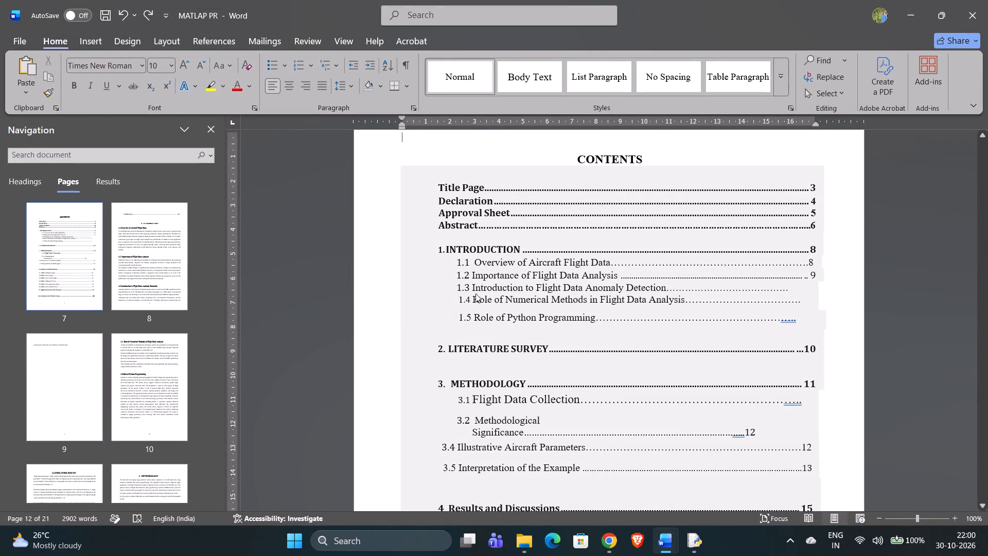
click(475, 418)
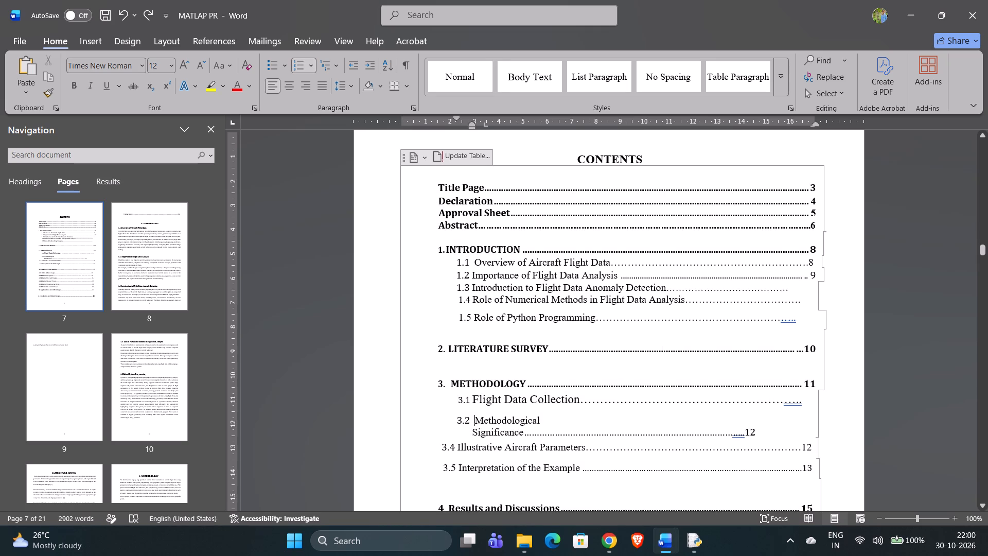
click(542, 417)
key(ctrl+v)
Remove the bold from the pasted "Data Preprocessing" in the contents and reduce its font size to 12.
drag(542, 423, 645, 422)
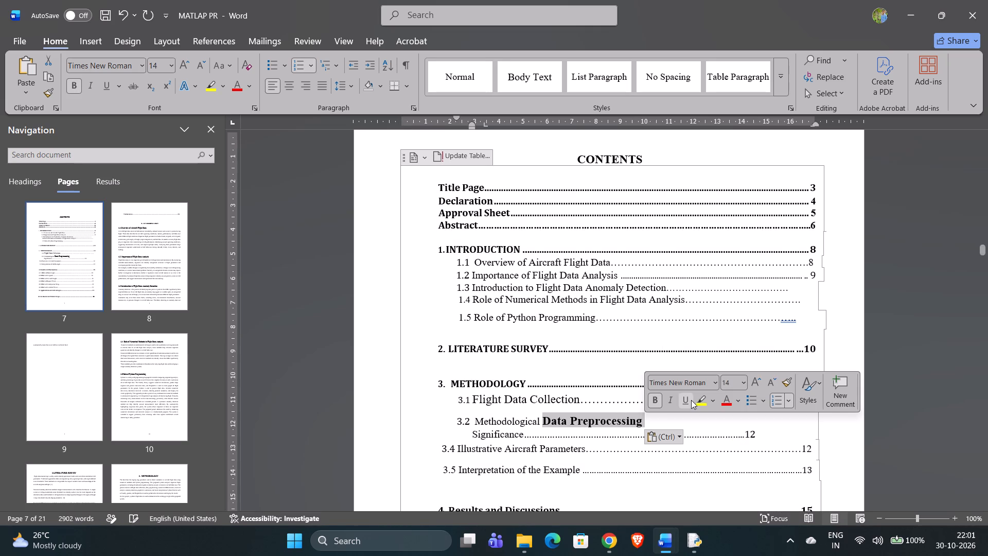
click(655, 396)
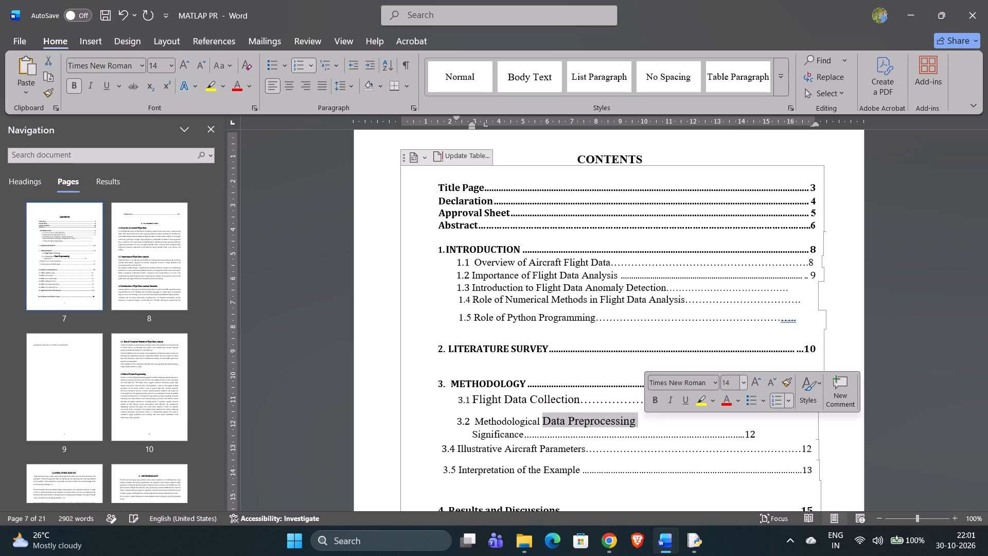
click(772, 381)
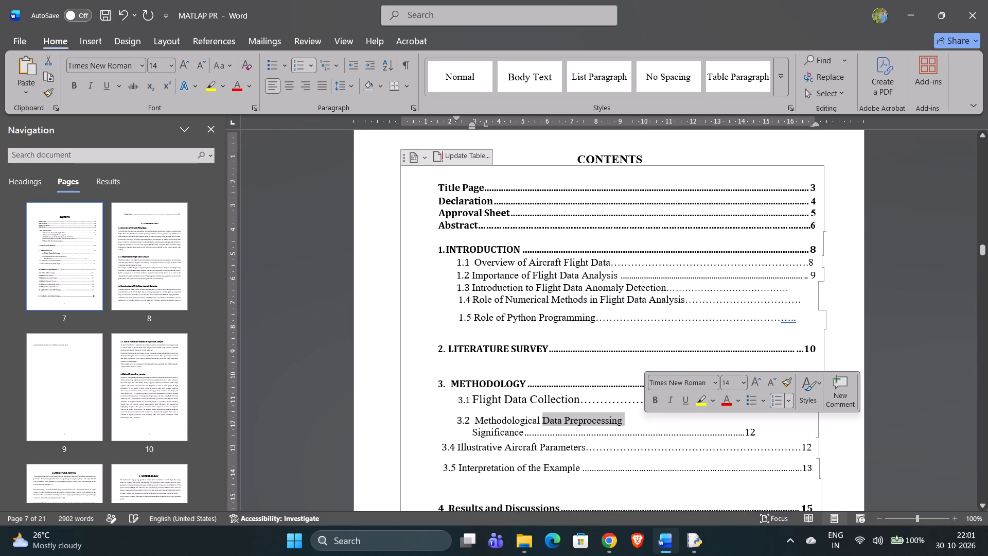
Delete the word "Methodological" and the extra space before "Data Preprocessing" in contents entry 3.2.
click(540, 422)
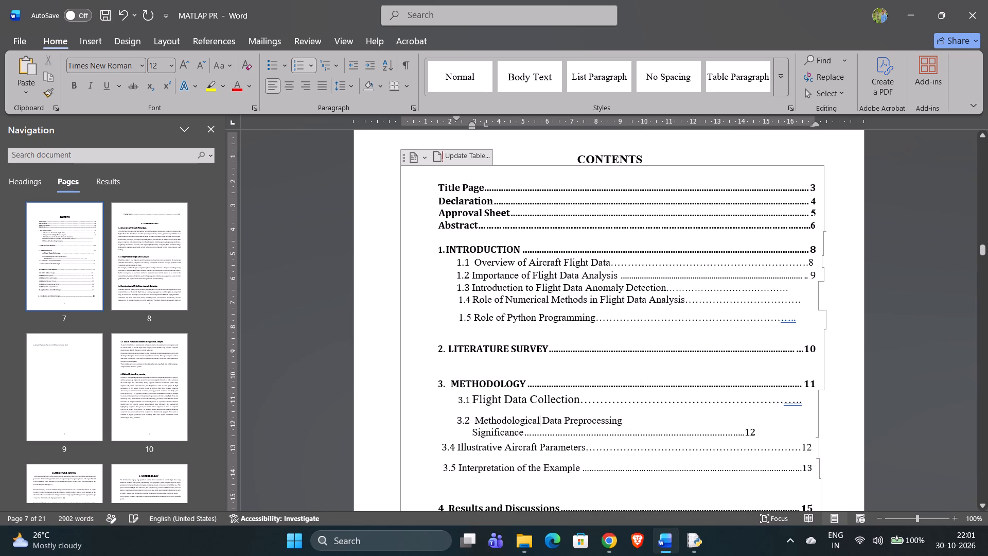
key(BackSpace)
key(BackSpace)
key(BackSpace)
key(BackSpace)
key(BackSpace)
key(BackSpace)
key(BackSpace)
key(BackSpace)
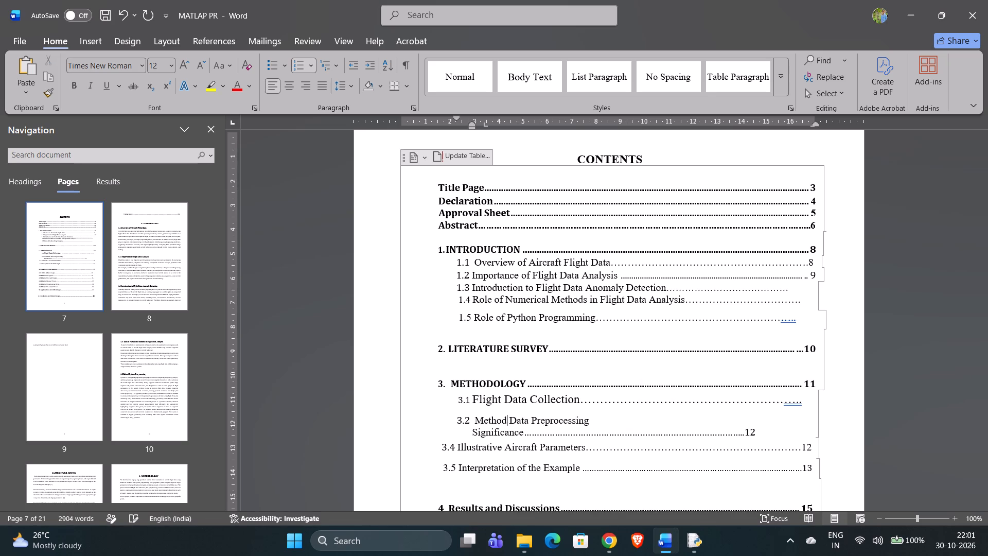
key(BackSpace)
key(BackSpace)
key(BackSpace)
key(BackSpace)
key(BackSpace)
key(BackSpace)
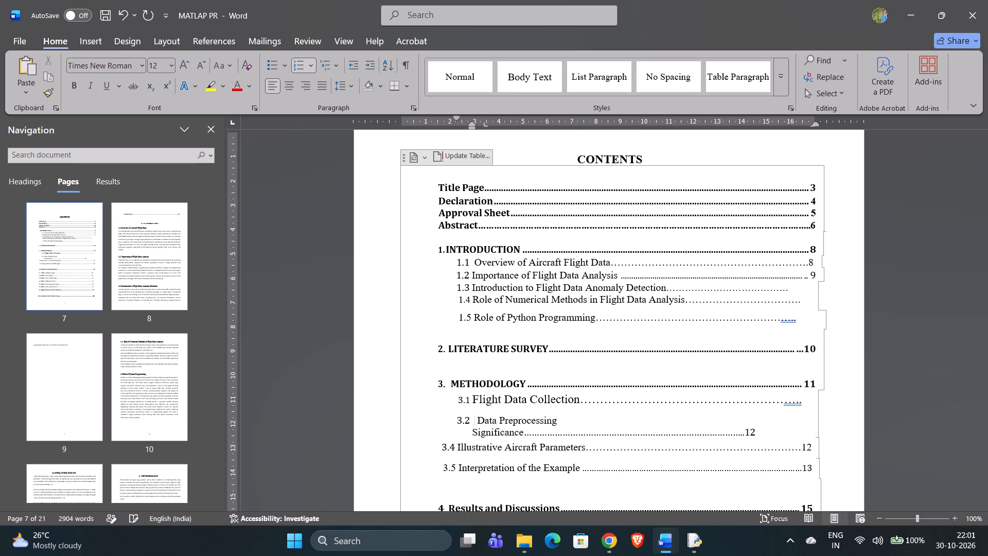
key(BackSpace)
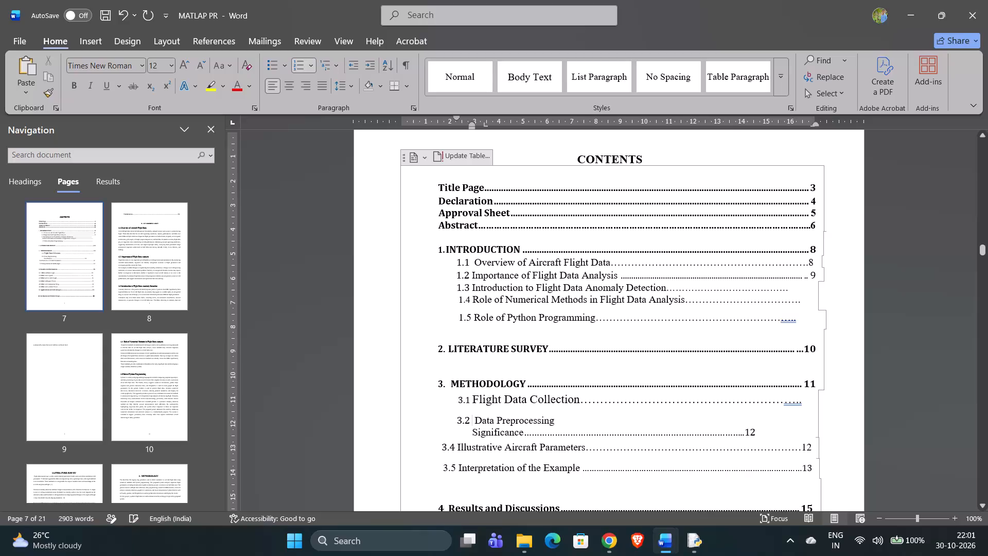
Delete the leftover "Significance" text with its dots and page number from the second line of contents entry 3.2.
drag(470, 431, 730, 429)
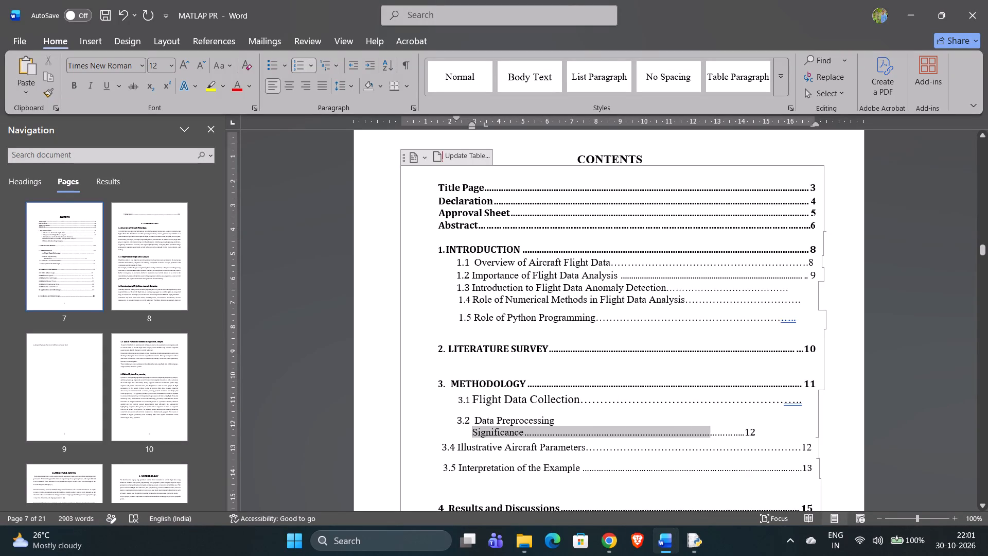
drag(730, 429, 765, 431)
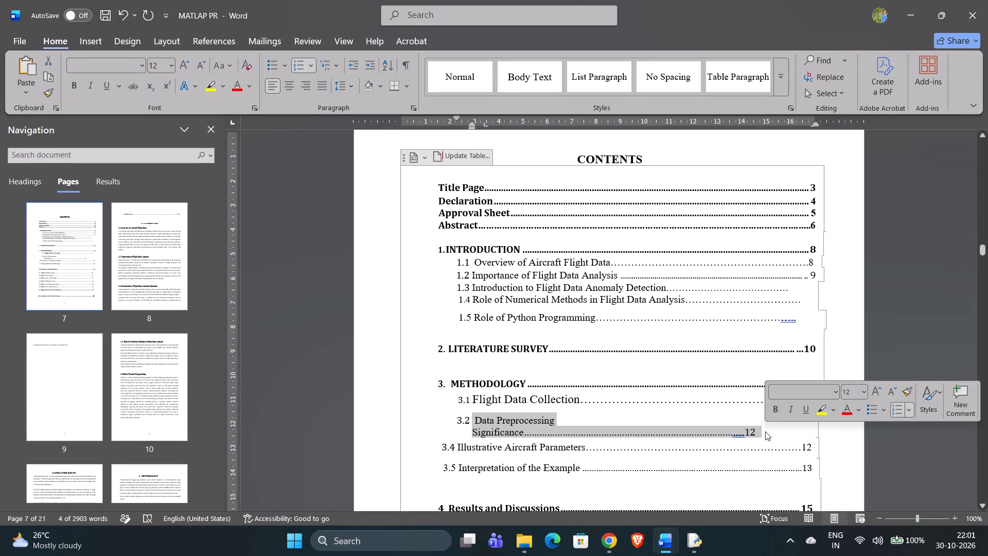
click(763, 432)
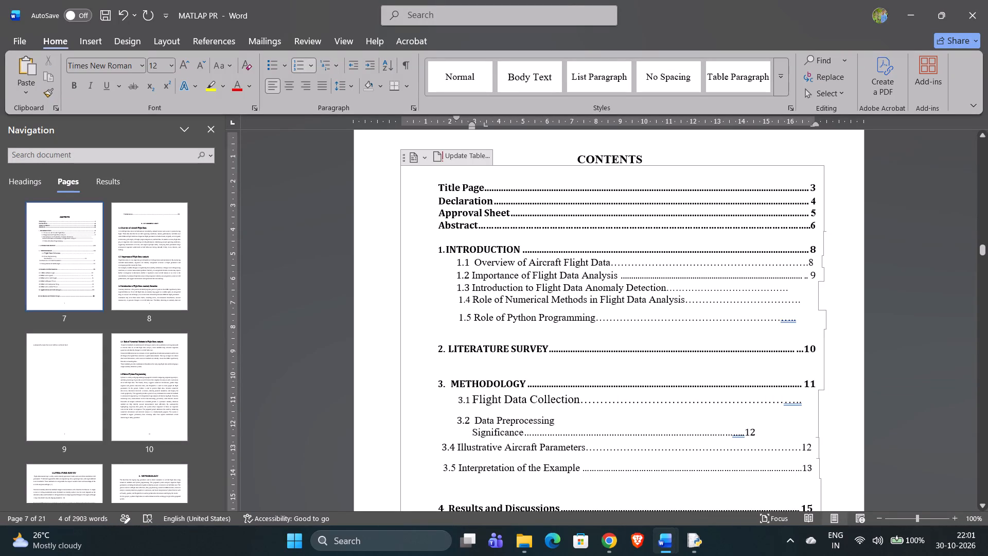
drag(760, 430, 477, 438)
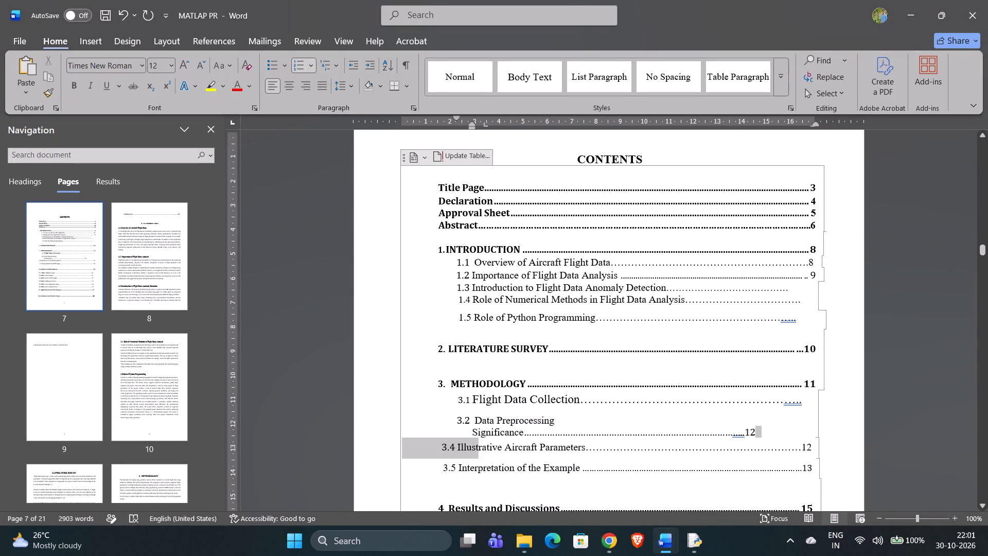
drag(477, 438, 475, 433)
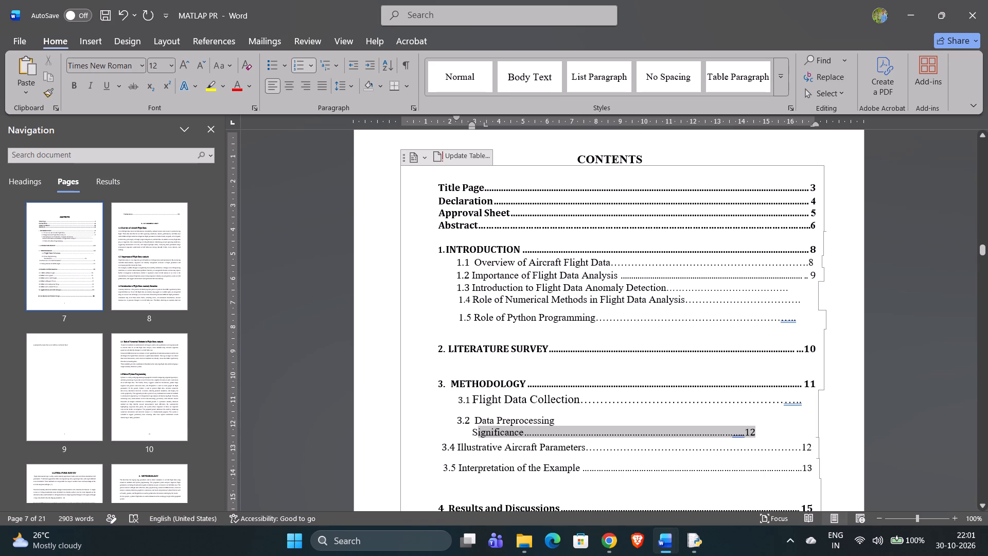
drag(475, 433, 471, 432)
key(BackSpace)
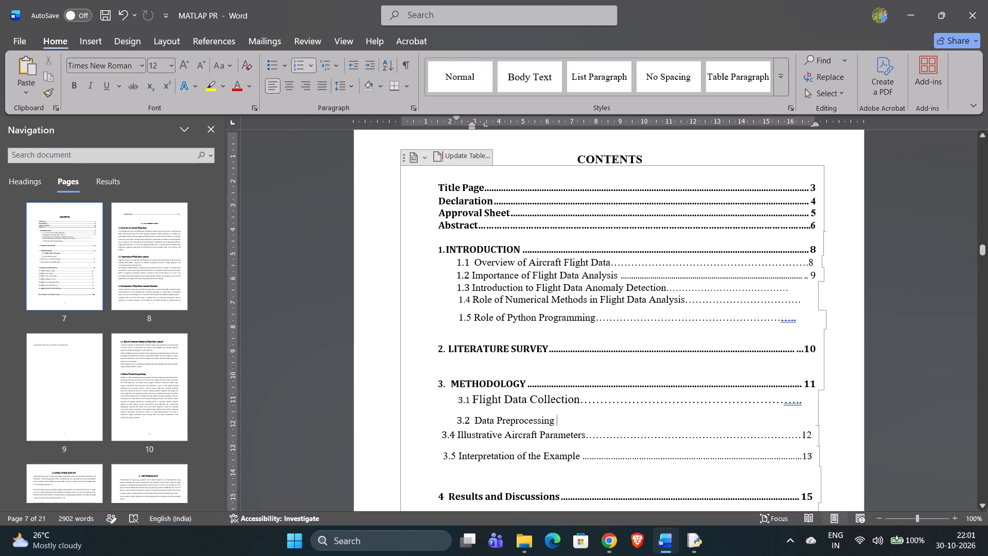
key(BackSpace)
Add a dotted leader after "Data Preprocessing" in contents entry 3.2, reaching the page-number column.
key(period)
key(period)
key(period)
key(period)
key(period)
key(period)
key(period)
key(period)
key(period)
key(period)
key(period)
key(period)
key(period)
key(period)
key(period)
key(period)
key(period)
key(period)
key(period)
key(period)
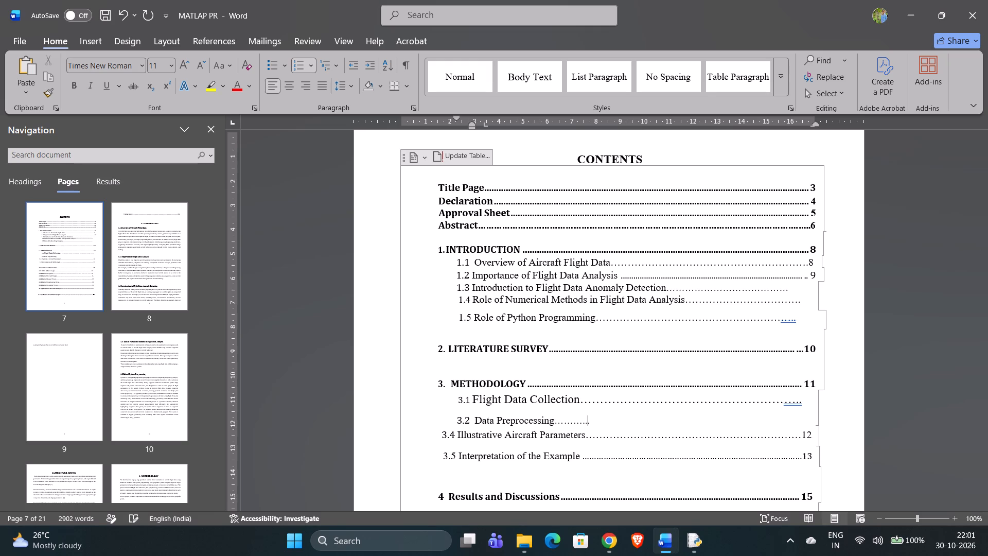
key(period)
key(period)
key(period)
key(period)
key(period)
key(period)
key(period)
key(period)
key(period)
key(period)
key(period)
key(period)
key(period)
key(period)
key(period)
key(period)
key(period)
key(period)
key(period)
key(period)
key(BackSpace)
key(BackSpace)
key(BackSpace)
text(....)
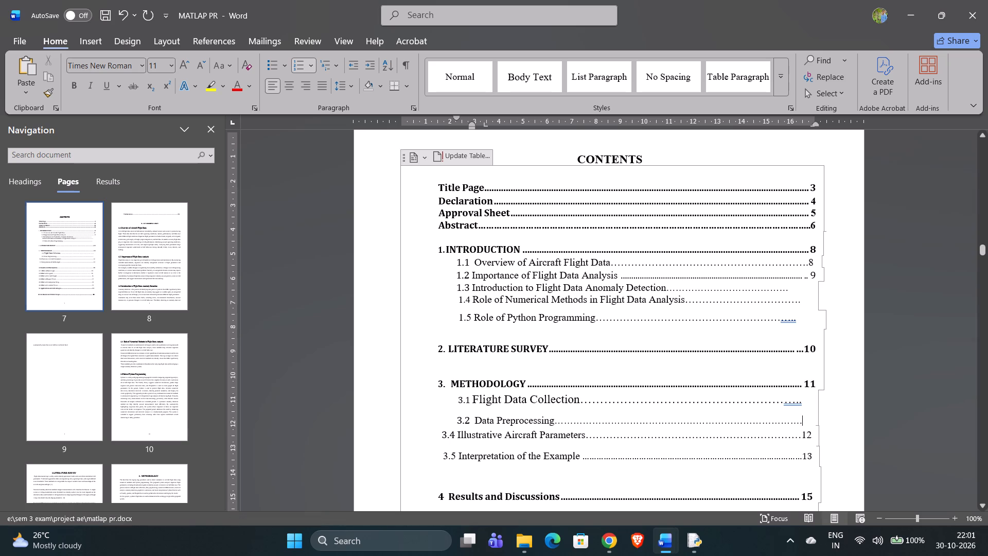
Start a new numbered contents entry 3.3 below "Data Preprocessing".
key(Return)
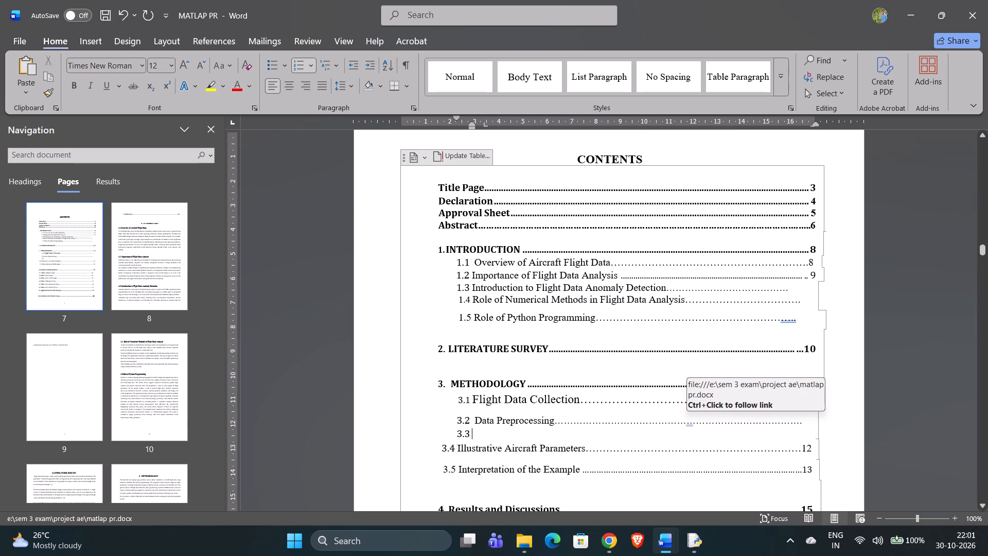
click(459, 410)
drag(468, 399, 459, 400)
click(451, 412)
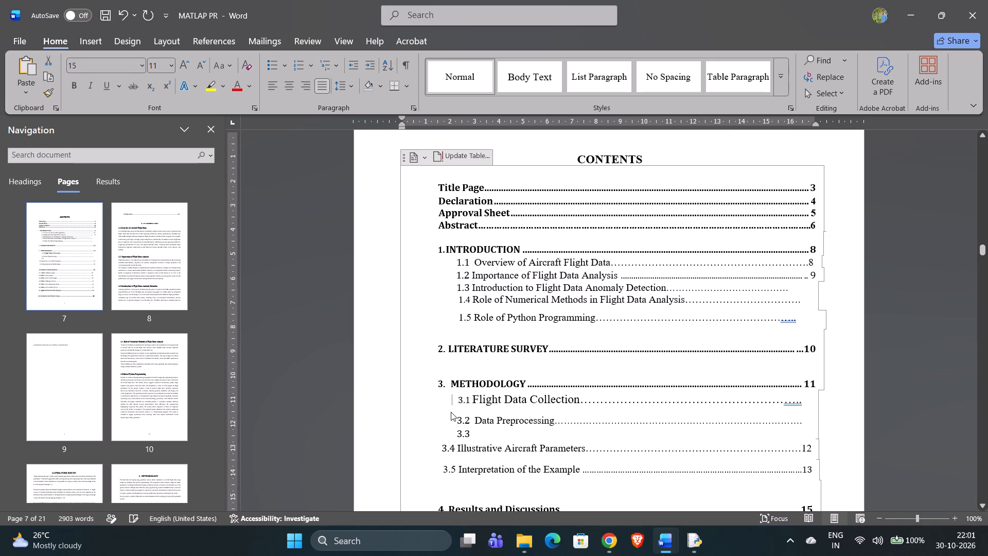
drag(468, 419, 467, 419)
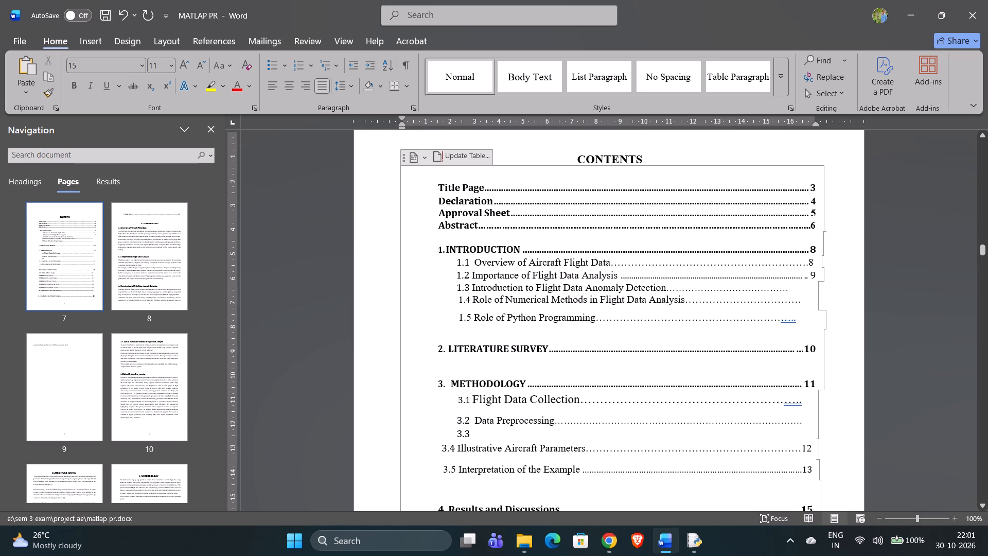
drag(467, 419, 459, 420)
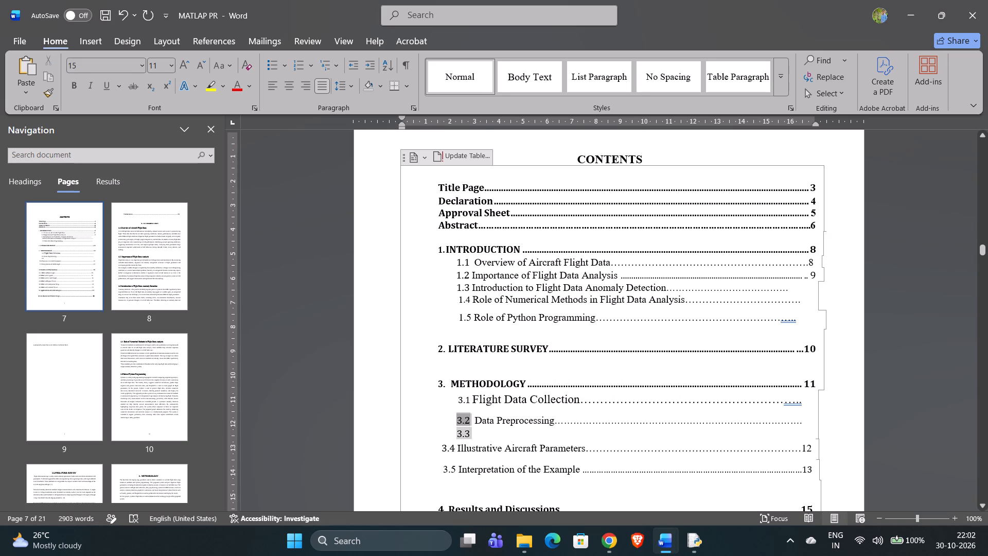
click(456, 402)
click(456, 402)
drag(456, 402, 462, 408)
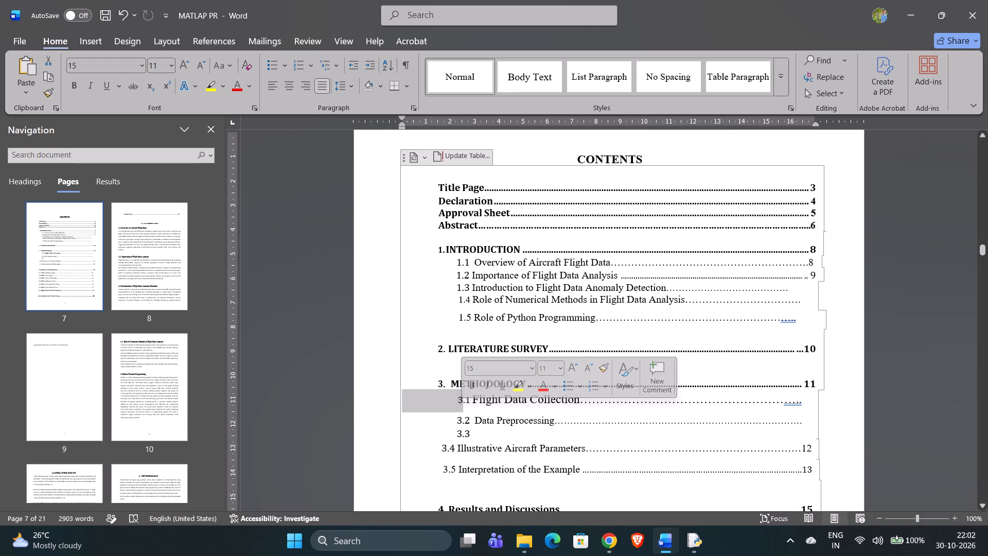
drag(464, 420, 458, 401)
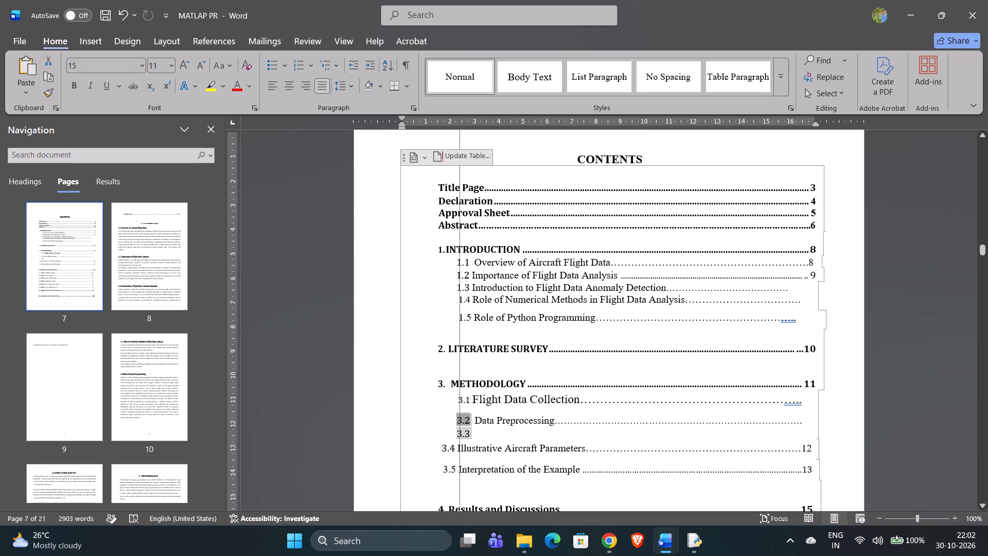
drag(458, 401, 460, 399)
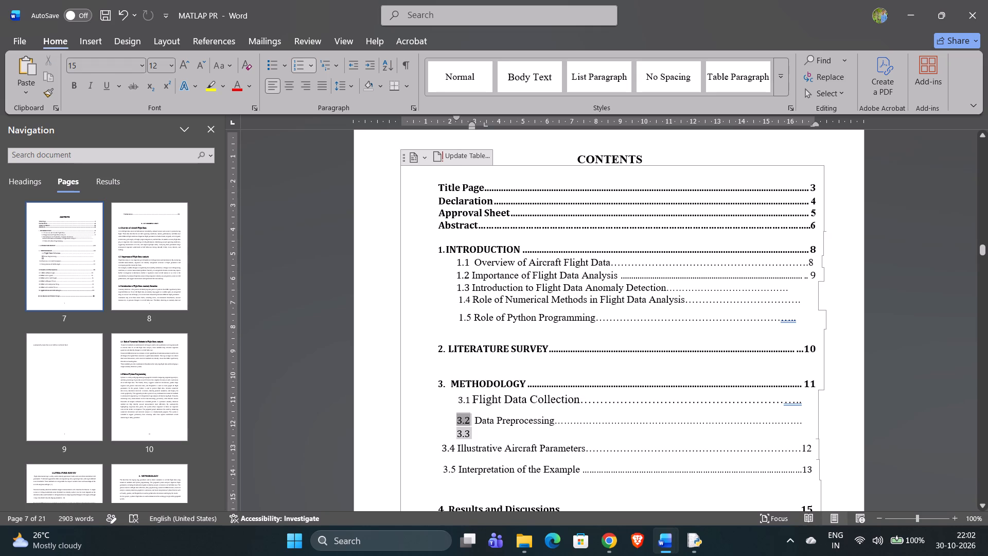
Copy the heading text "Calculation of Vertical Speed" from section 3.3 into contents entry 3.3, with a space after the number.
click(479, 434)
key(space)
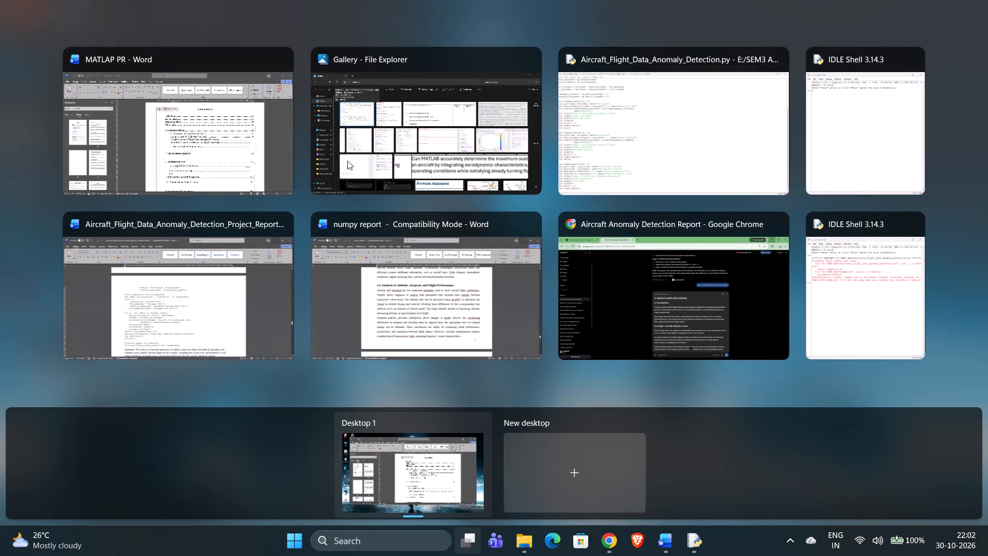
click(232, 138)
scroll(113, 422, down, 1)
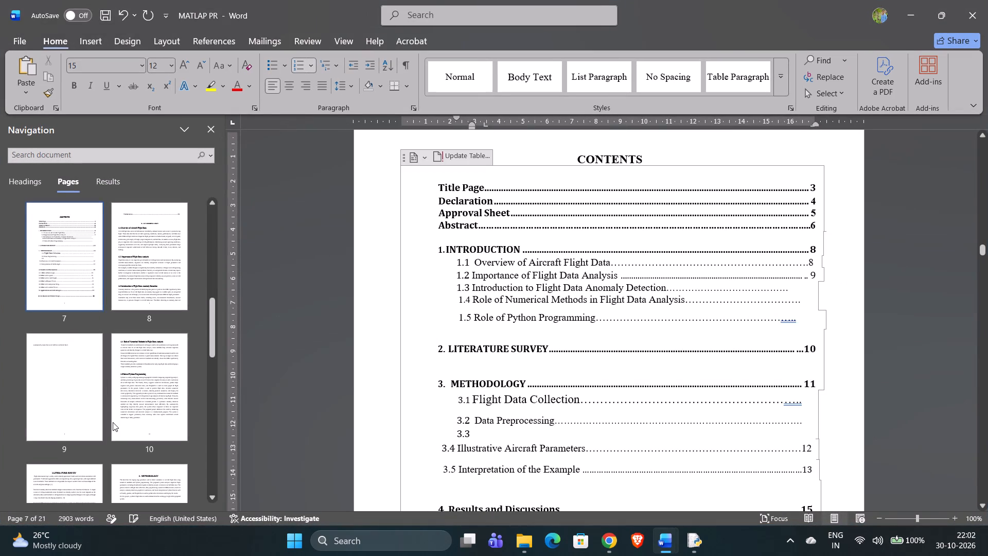
scroll(113, 422, down, 1)
click(89, 307)
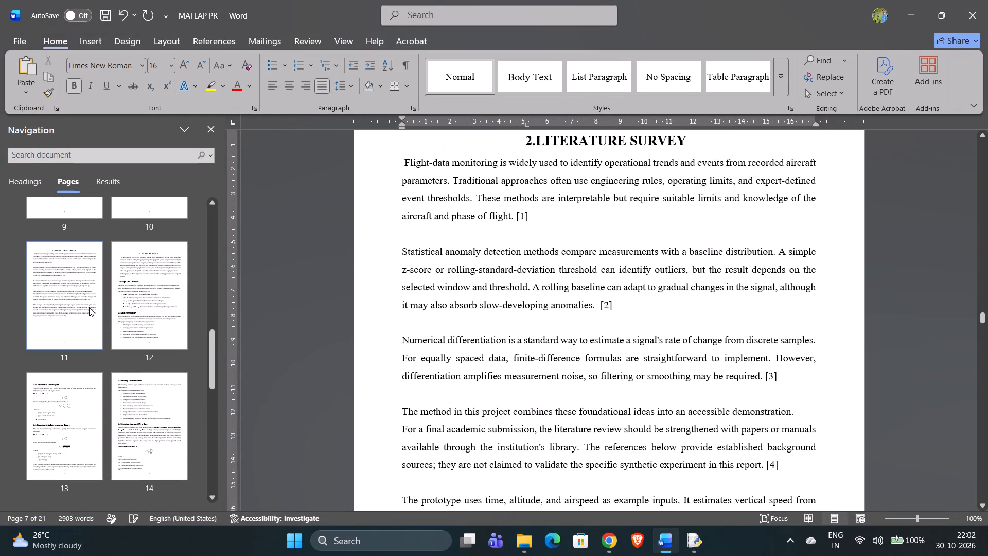
click(156, 308)
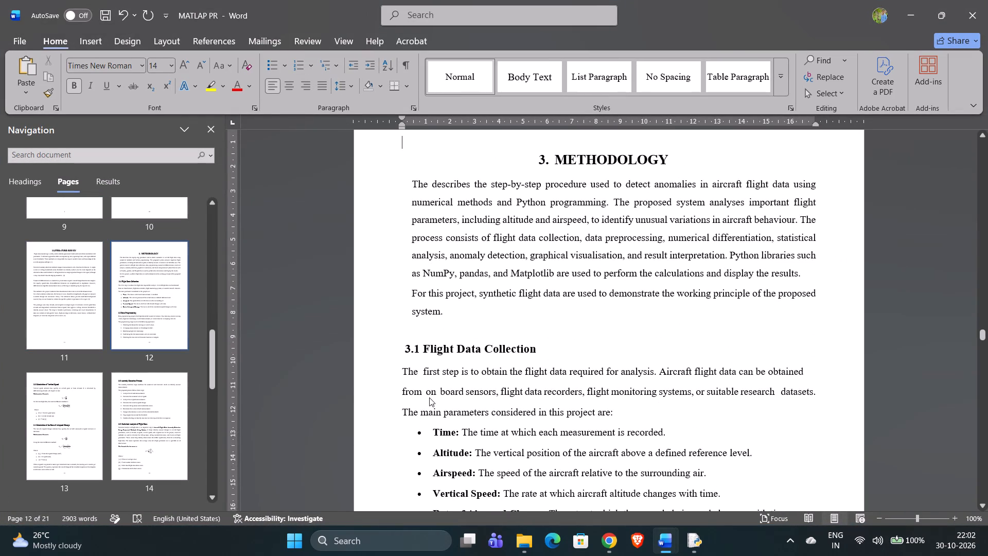
scroll(429, 397, down, 5)
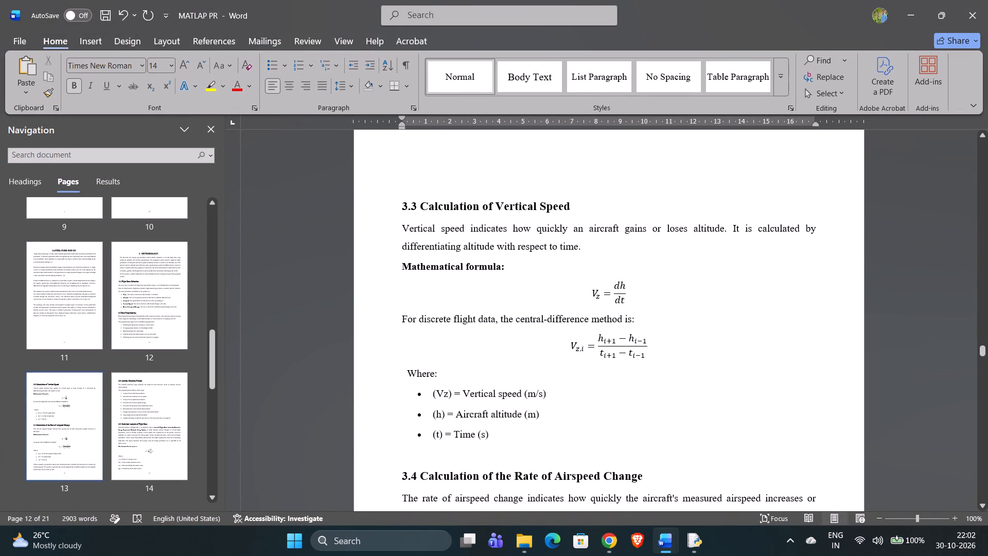
drag(419, 201, 561, 205)
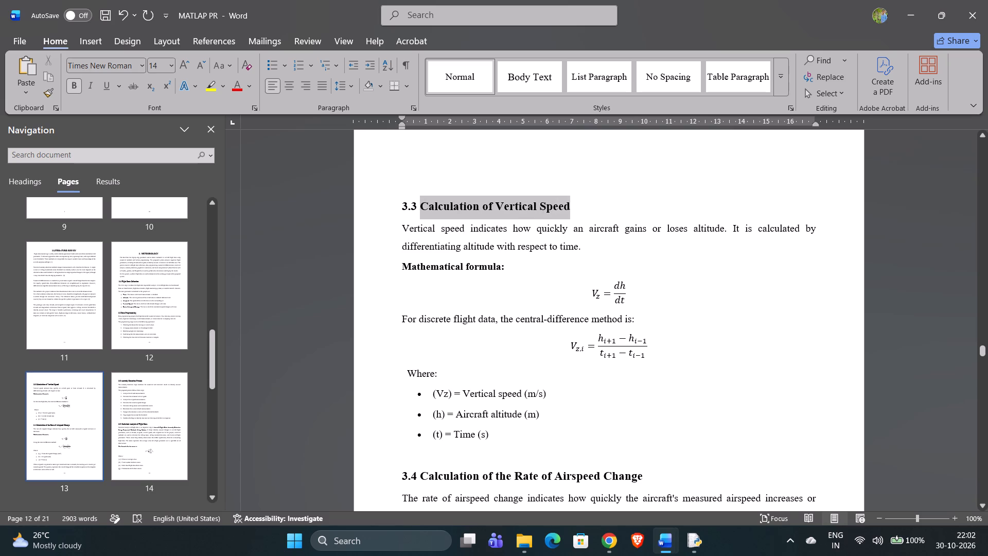
drag(561, 205, 570, 201)
key(ctrl+c)
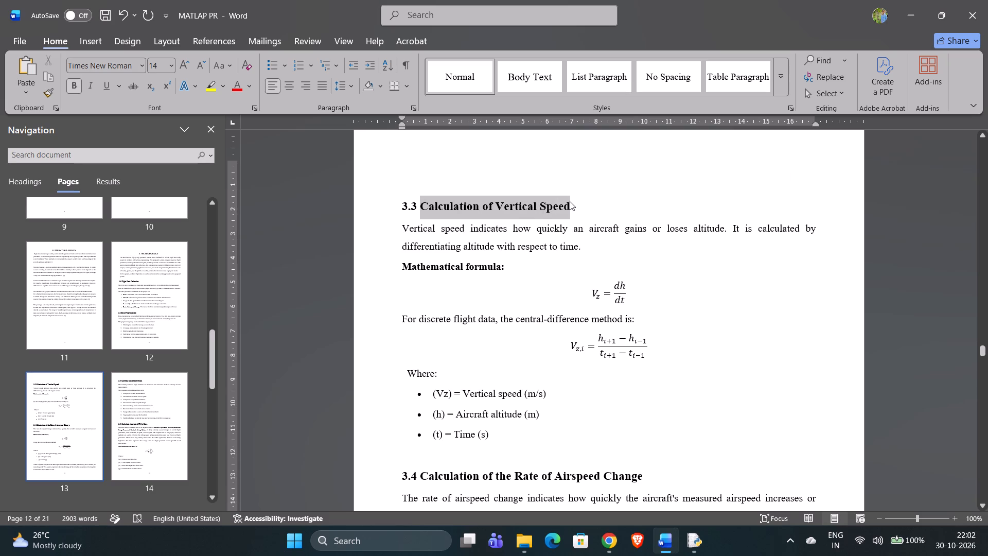
scroll(55, 303, up, 1)
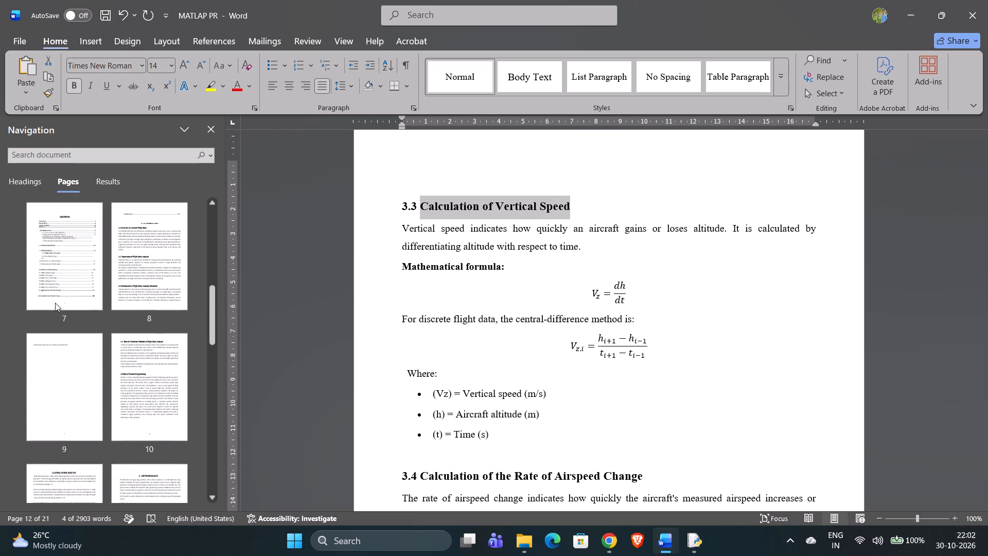
click(55, 303)
scroll(398, 422, down, 1)
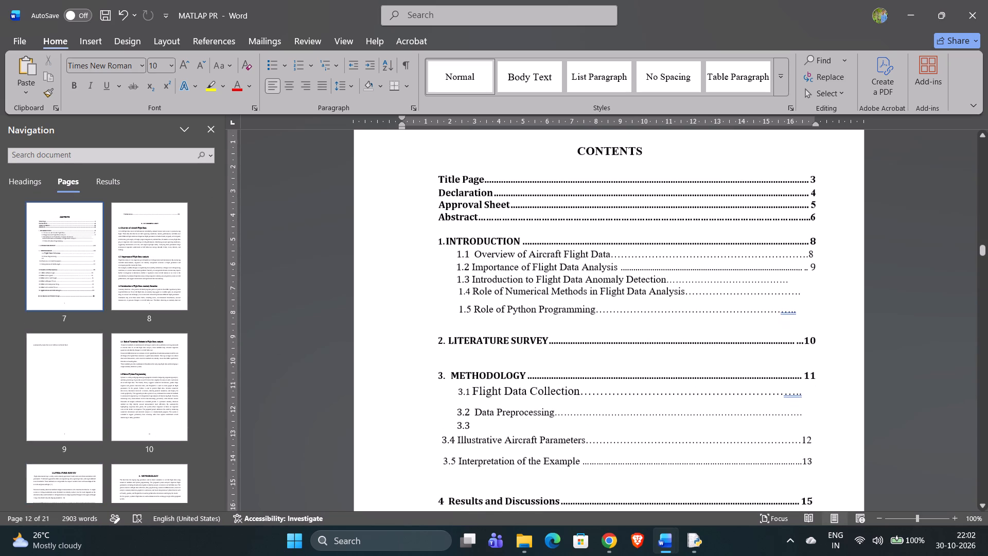
scroll(398, 422, down, 1)
click(486, 419)
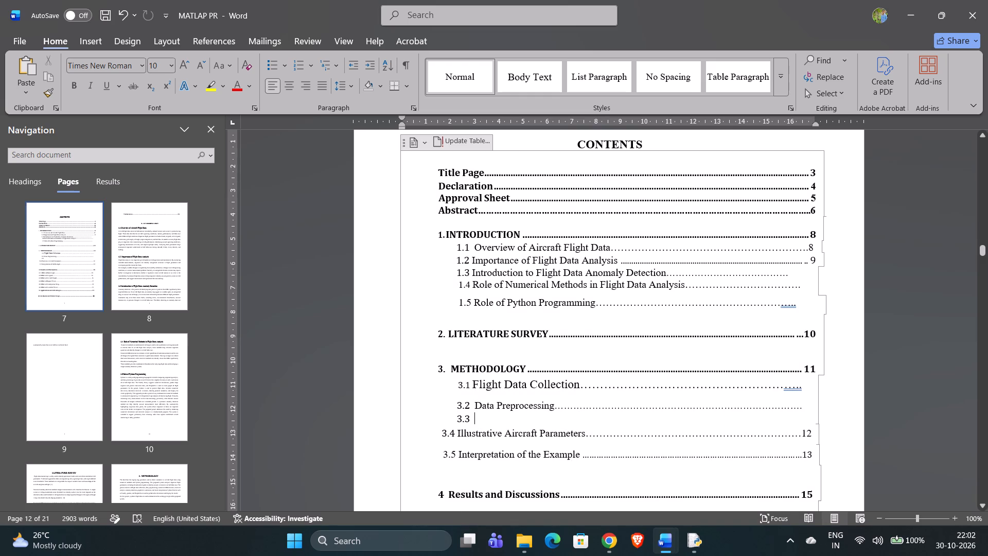
key(ctrl+v)
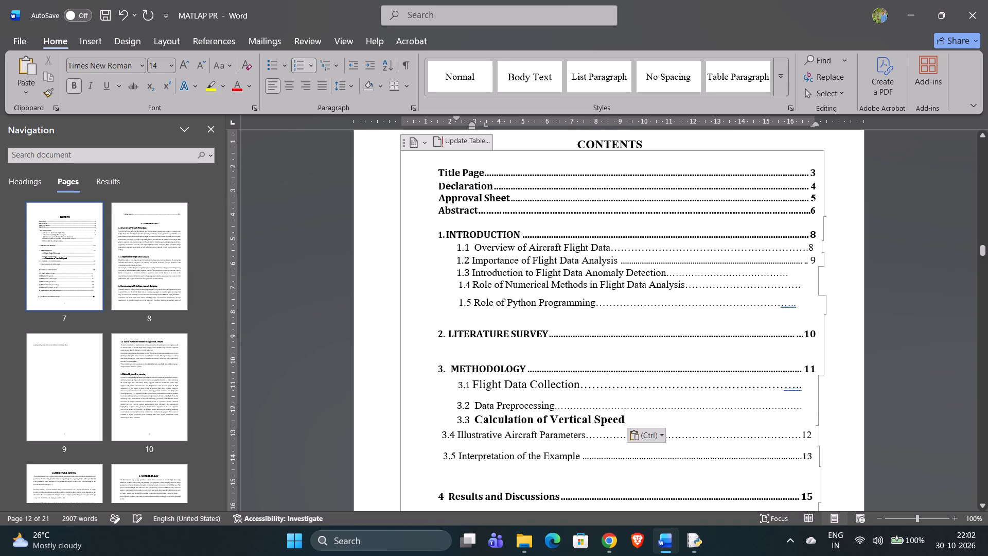
Remove the bold from "Calculation of Vertical Speed" in contents entry 3.3 and reduce its font size to 12.
drag(476, 420, 626, 421)
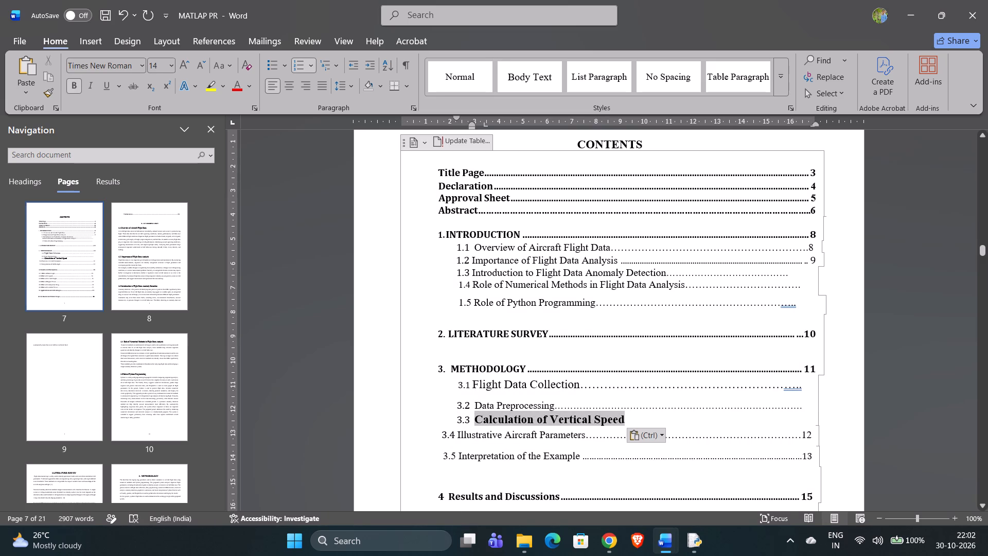
drag(626, 421, 626, 420)
click(637, 398)
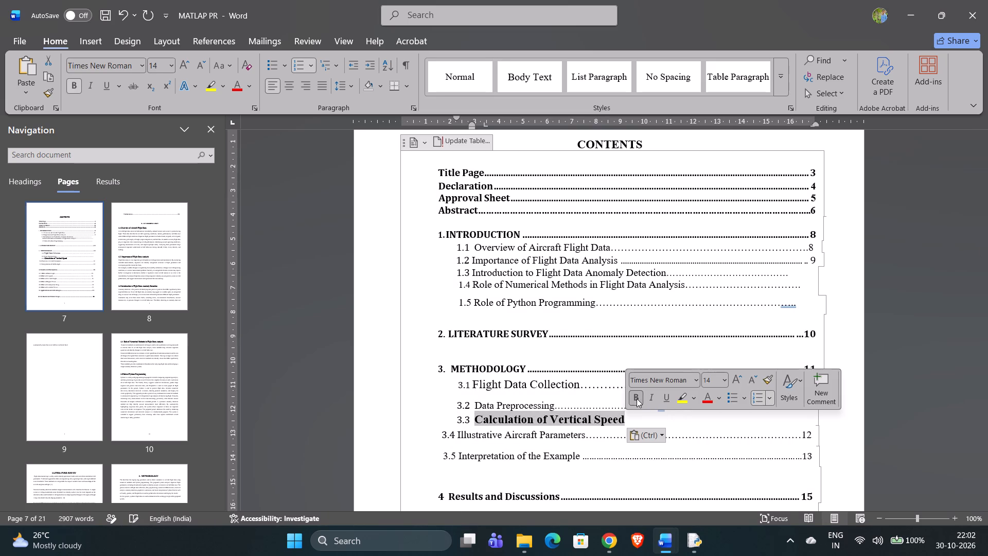
click(756, 380)
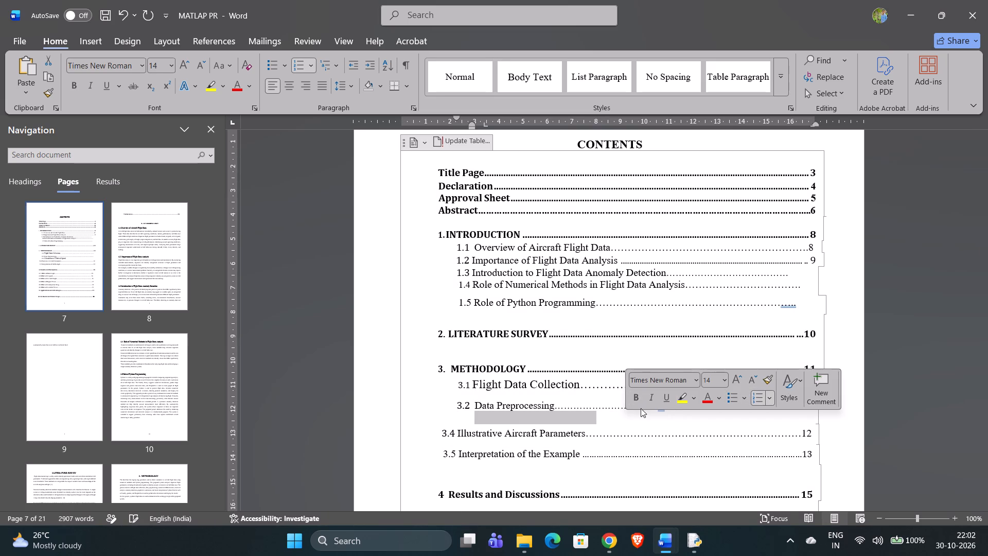
Add a dotted leader after "Calculation of Vertical Speed" in contents entry 3.3, reaching the page-number column.
click(606, 419)
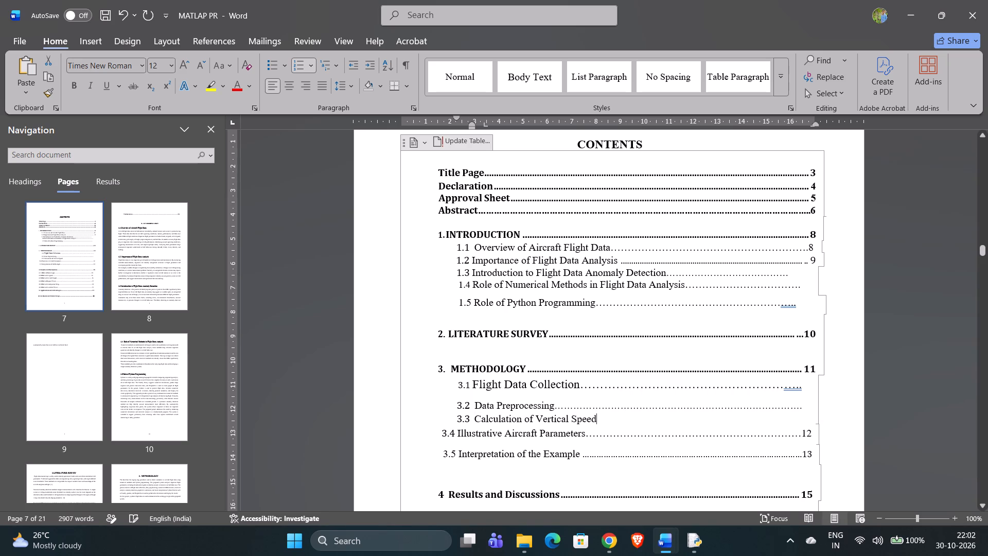
key(period)
key(period)
key(period)
key(period)
key(period)
key(period)
key(period)
key(period)
key(period)
key(period)
key(period)
key(period)
key(period)
key(period)
key(period)
key(period)
key(period)
key(period)
key(period)
key(period)
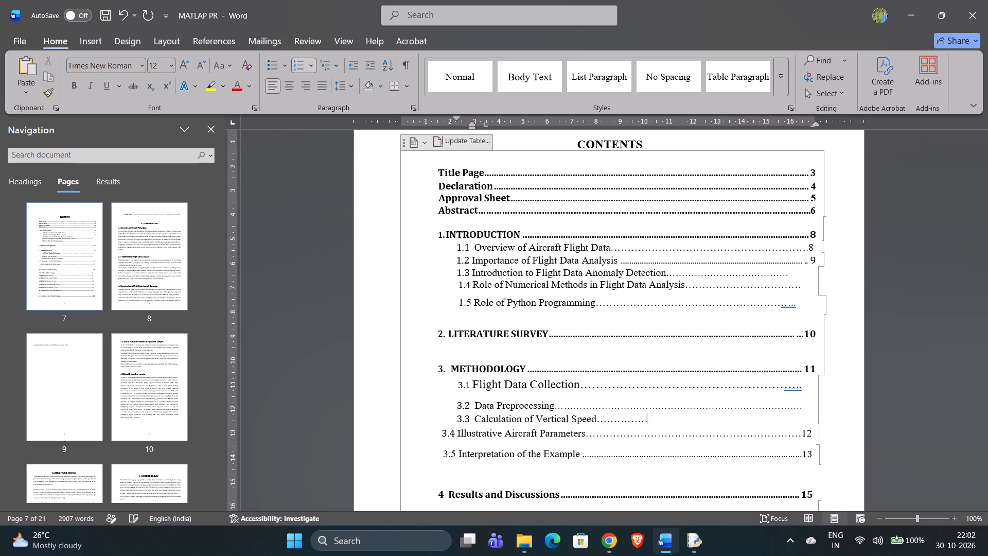
text(...)
key(BackSpace)
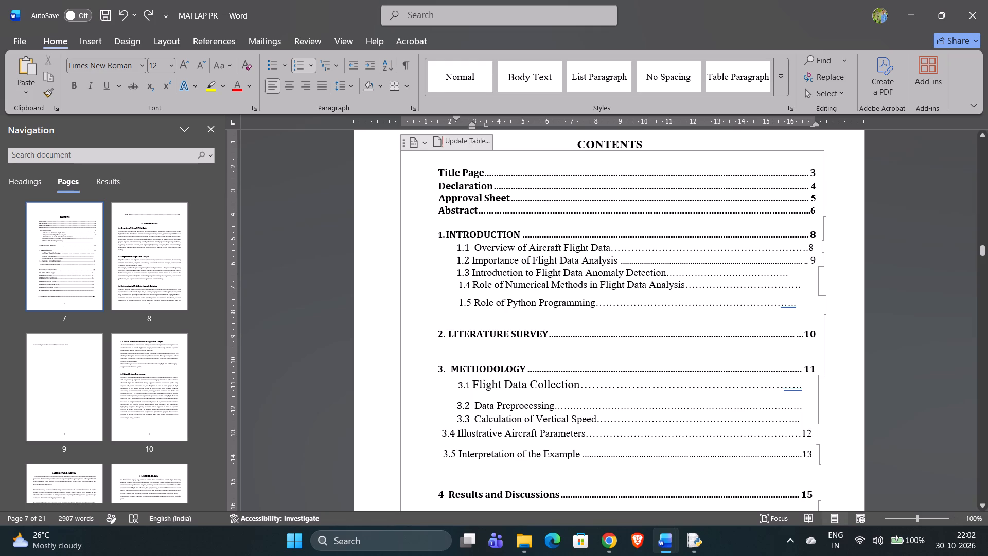
Start a new numbered contents entry 3.4 below "Calculation of Vertical Speed".
key(Return)
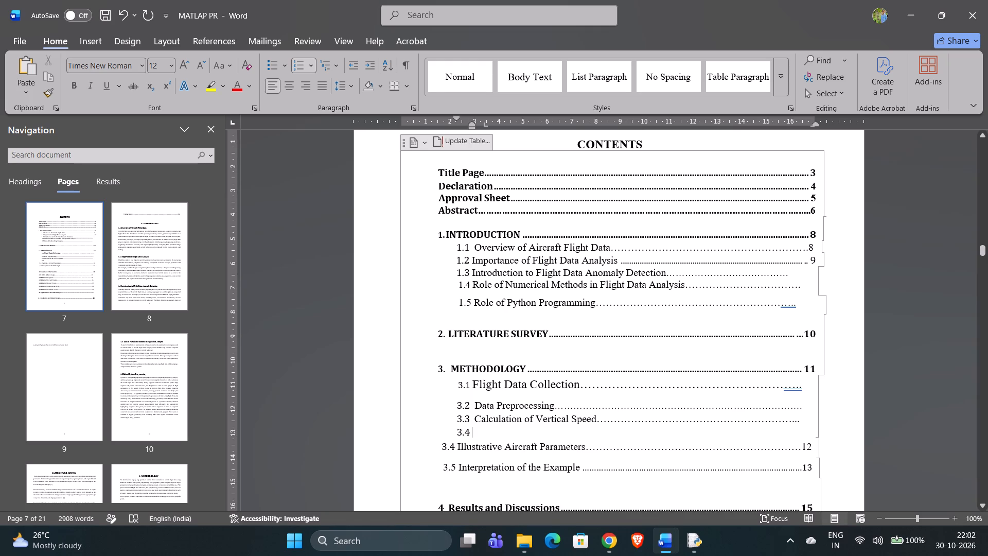
Delete the old contents entries "3.4 Illustrative Aircraft Parameters" and "3.5 Interpretation of the Example".
drag(439, 441, 813, 465)
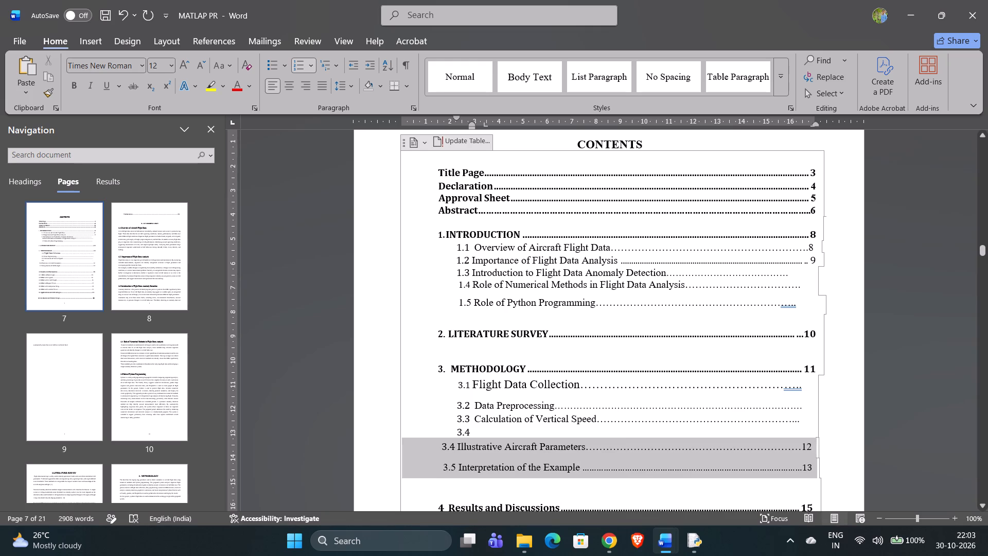
drag(813, 465, 818, 466)
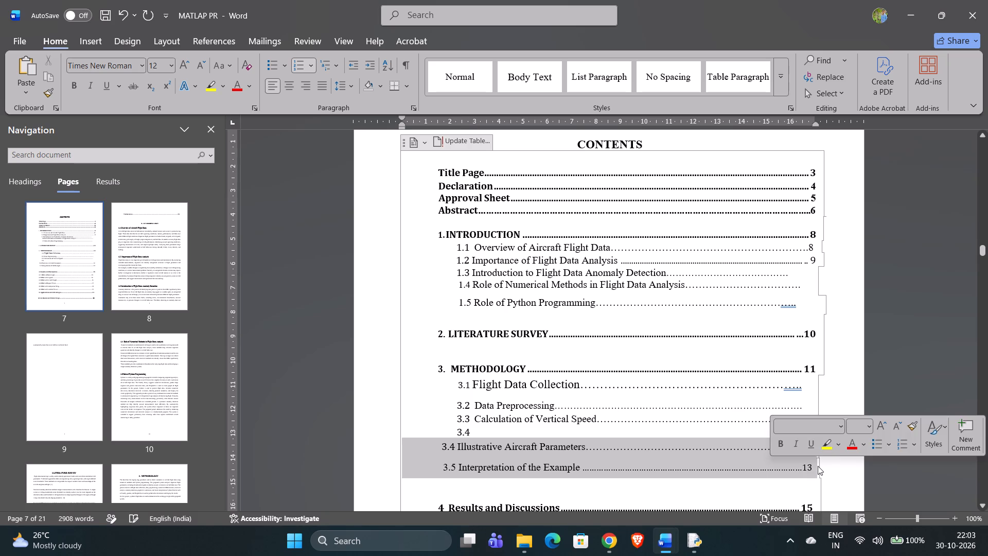
key(BackSpace)
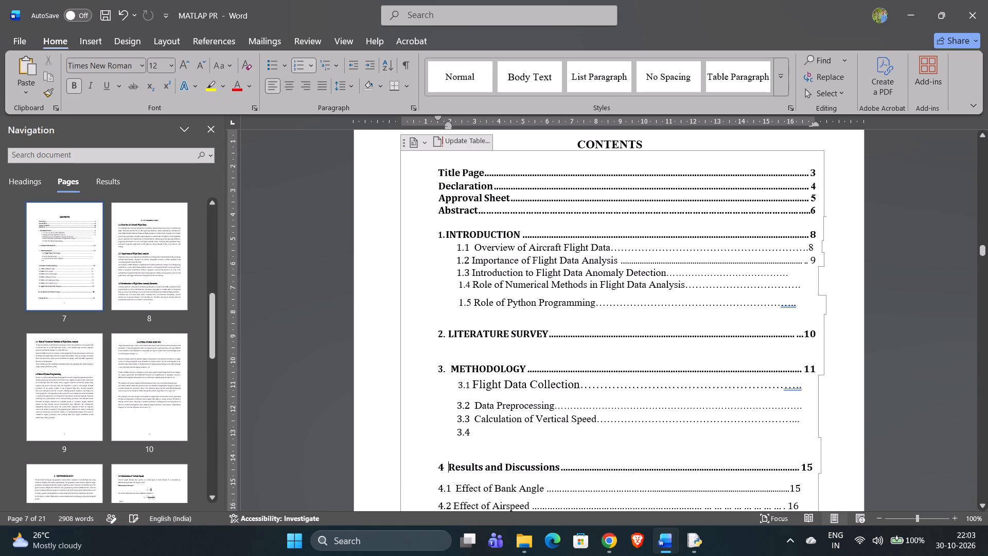
Copy the section heading text "Calculation of the Rate of Airspeed Change" into contents entry 3.4, after a space.
click(520, 429)
key(space)
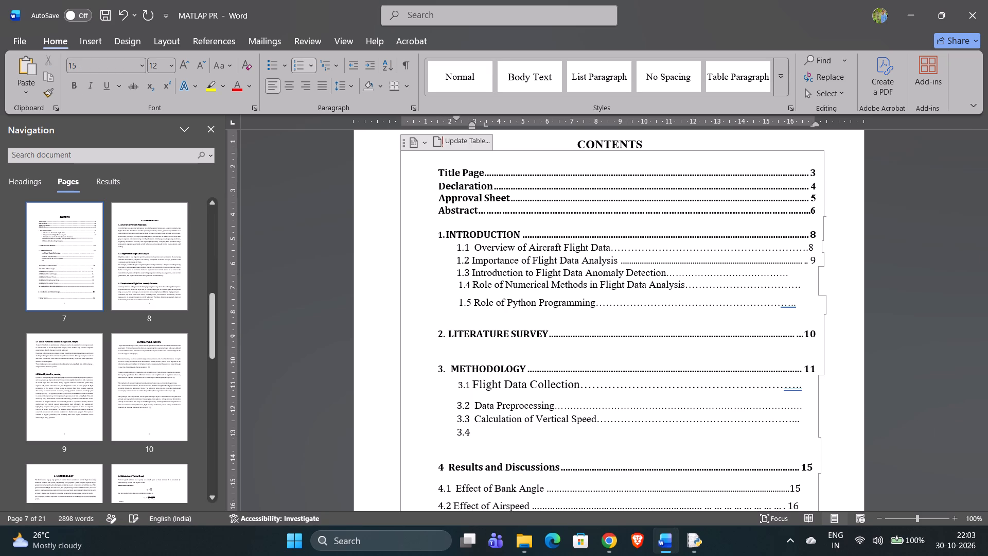
scroll(119, 423, down, 1)
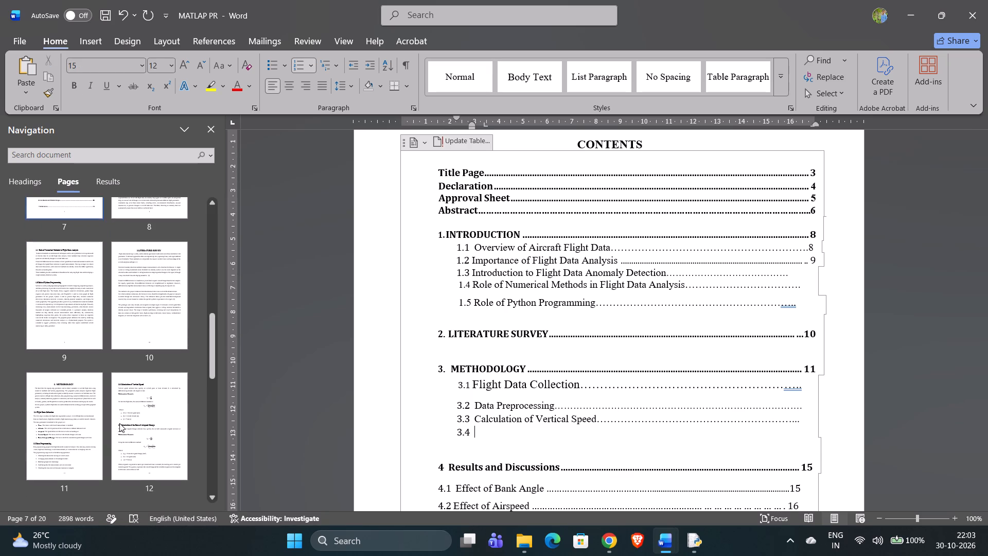
click(129, 428)
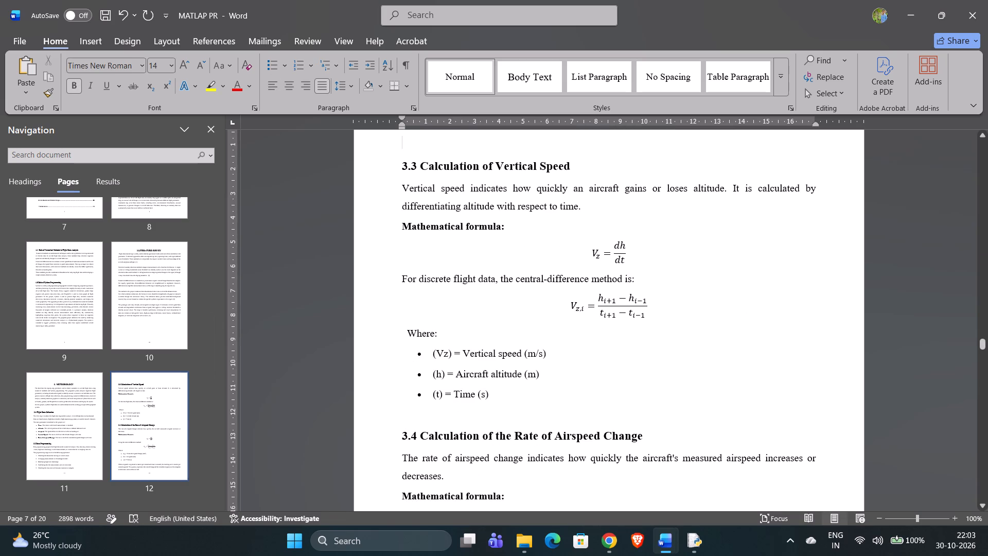
scroll(451, 283, down, 1)
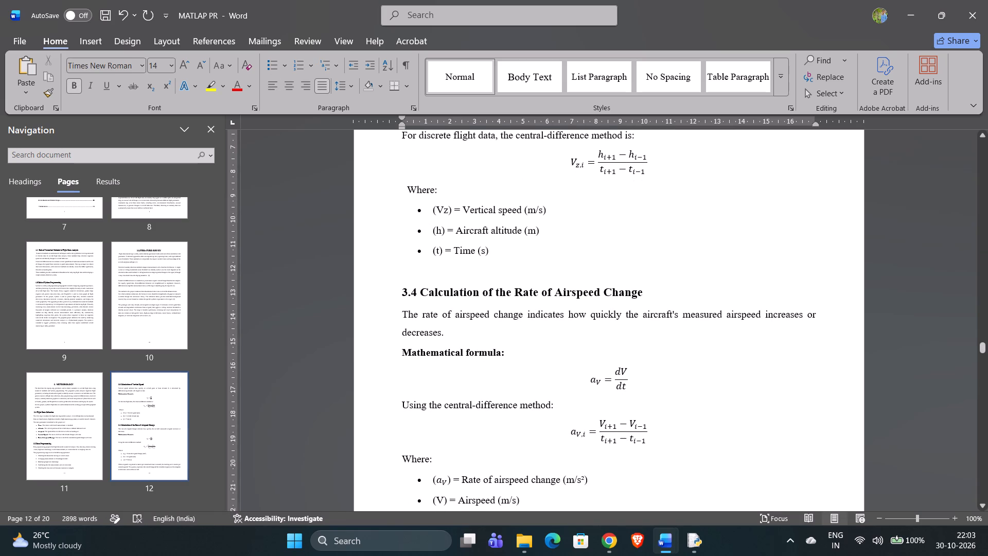
drag(419, 290, 655, 291)
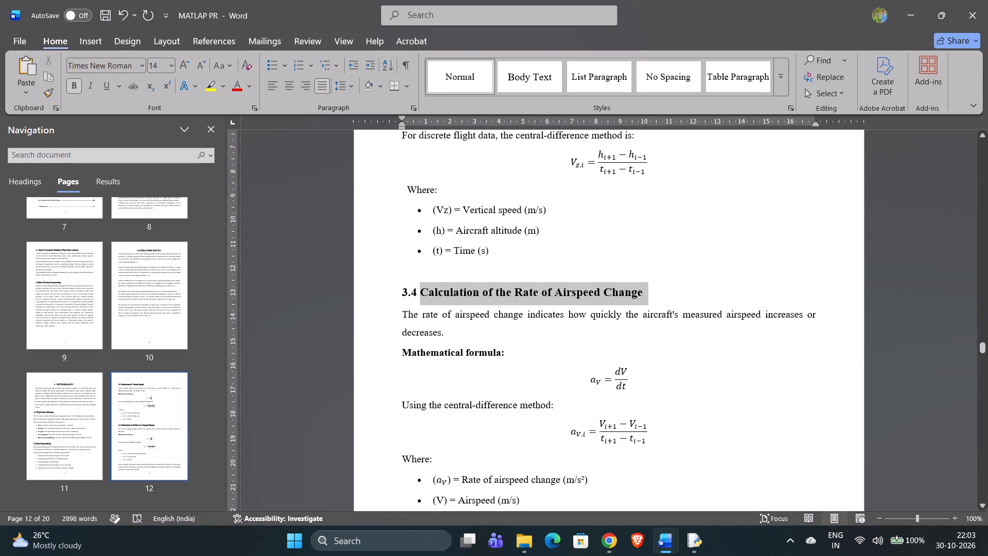
drag(655, 291, 644, 292)
key(ctrl+c)
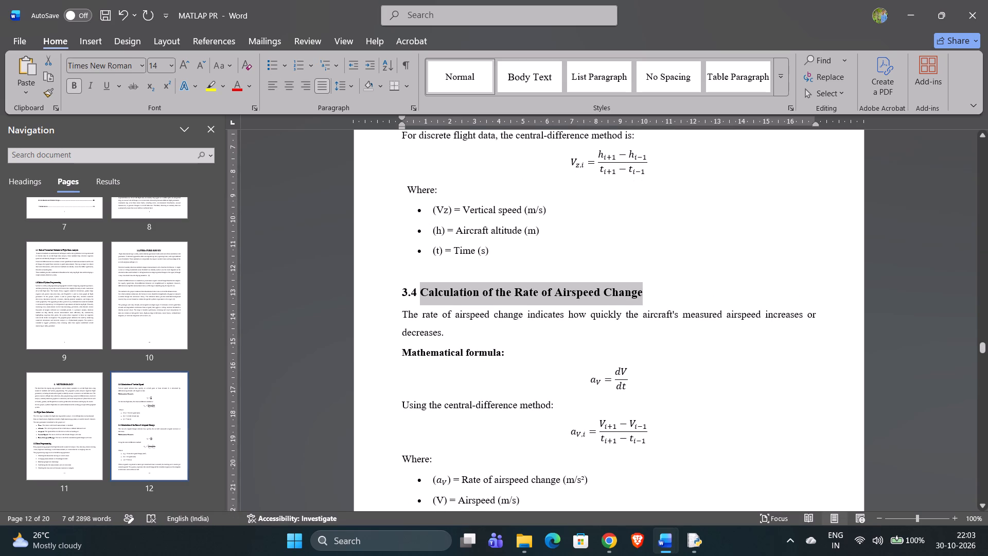
scroll(143, 276, up, 1)
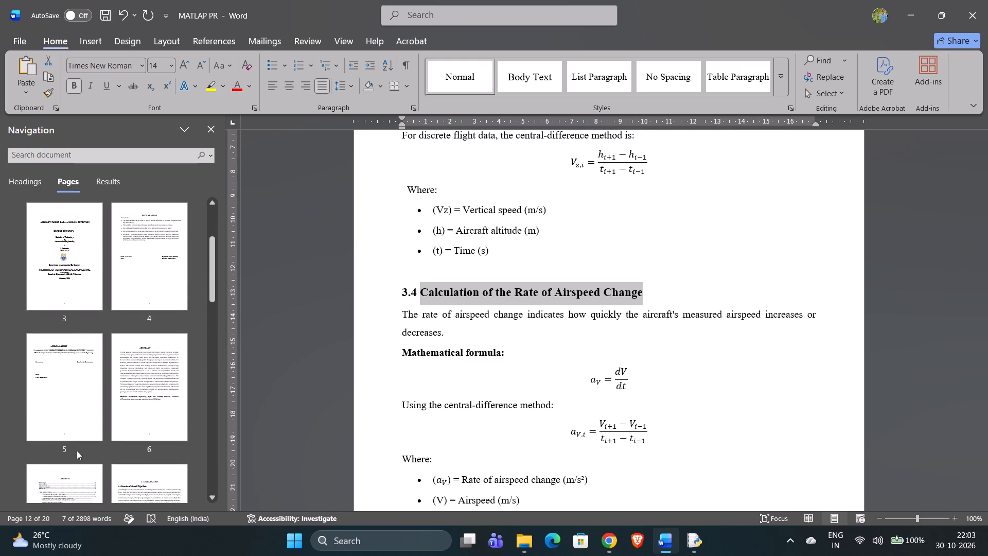
click(73, 474)
scroll(479, 407, down, 1)
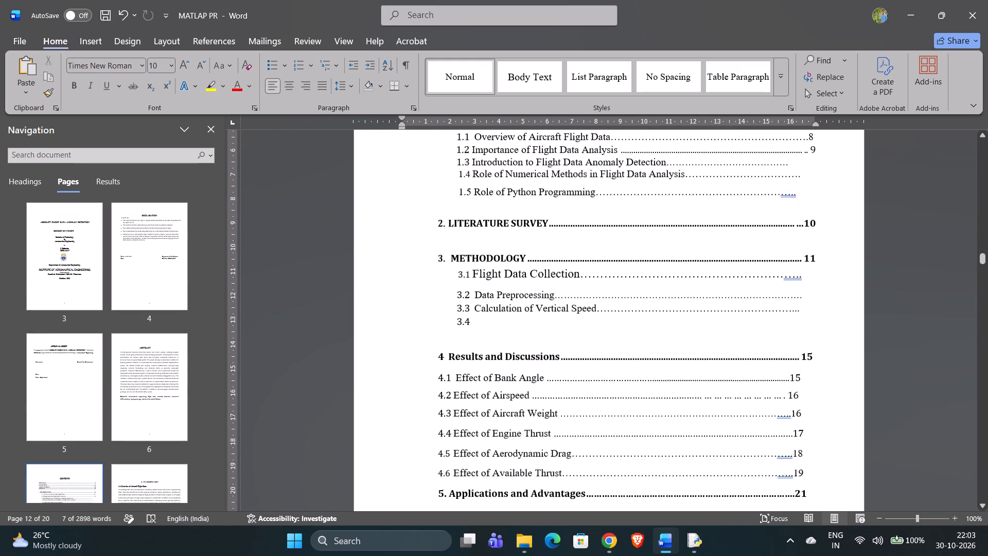
click(491, 319)
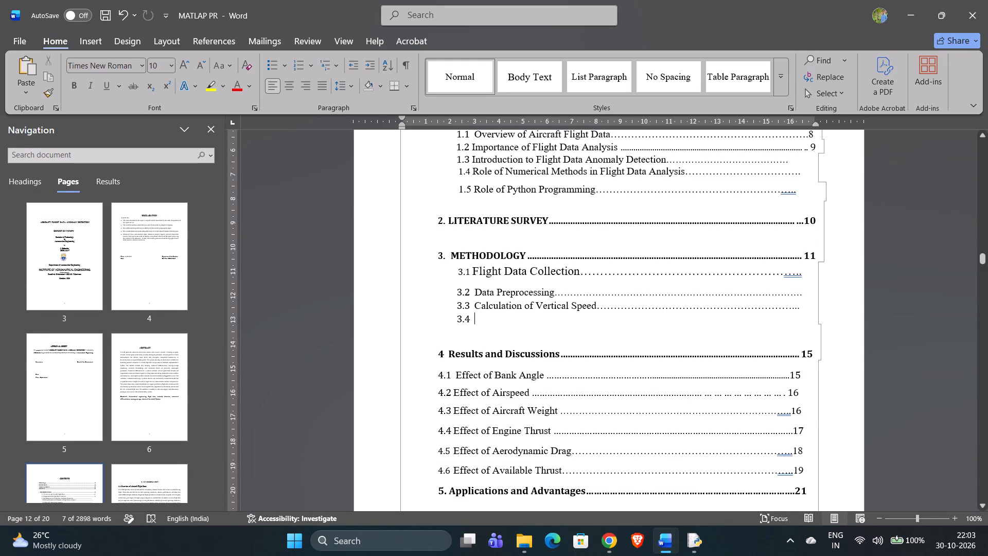
key(ctrl+v)
Remove the bold from "Calculation of the Rate of Airspeed Change" in contents entry 3.4 and reduce its font size to 12.
drag(474, 320, 694, 315)
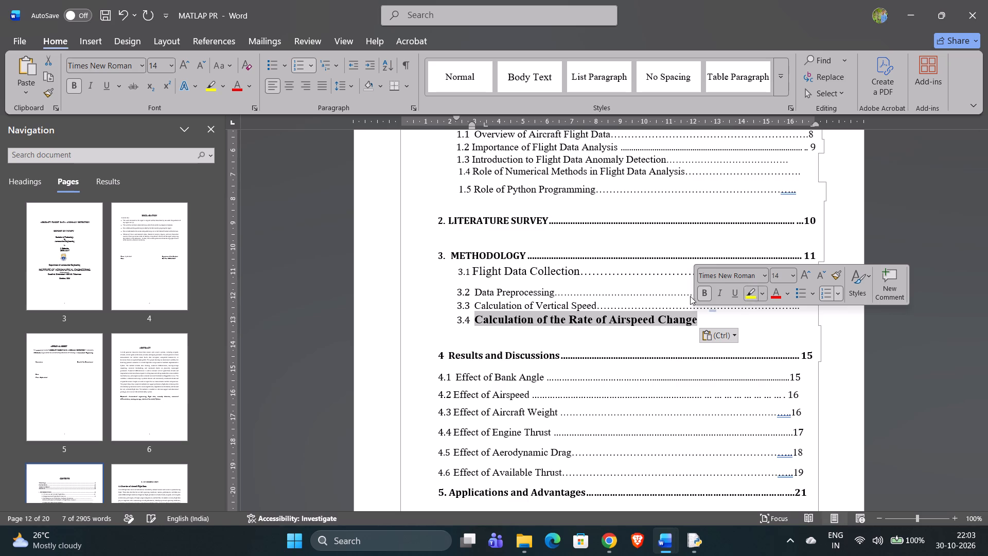
click(704, 293)
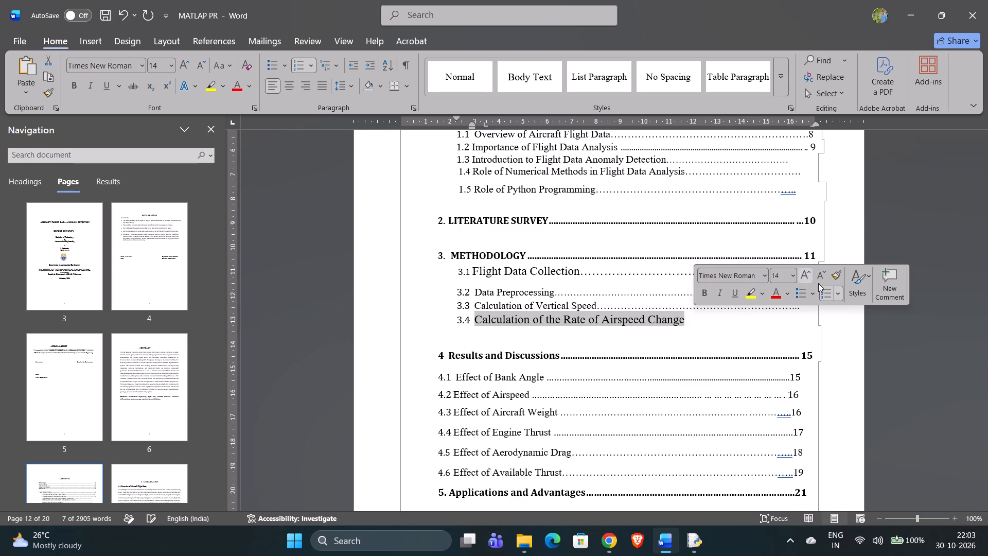
click(815, 277)
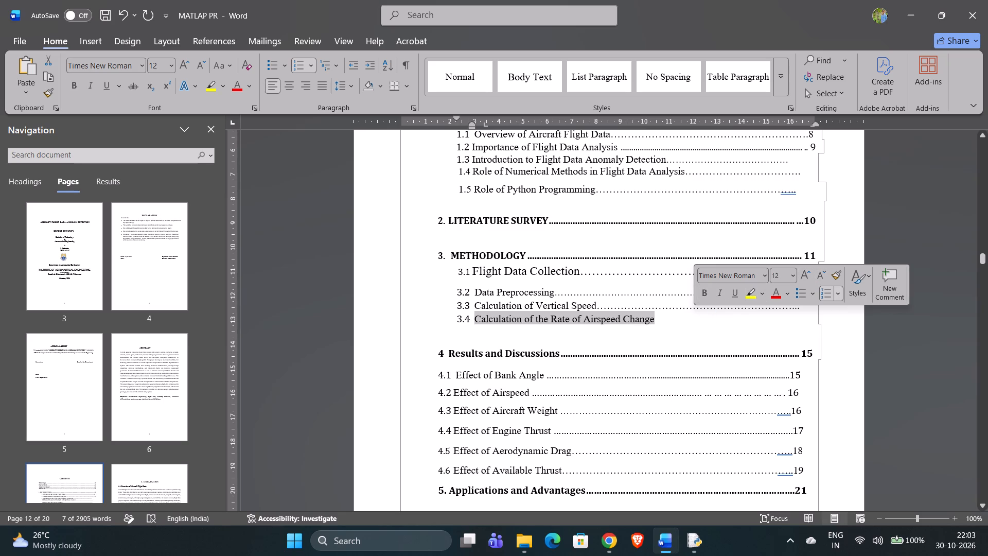
Add a dotted leader after "Calculation of the Rate of Airspeed Change" in contents entry 3.4, reaching the page-number column.
click(673, 322)
key(period)
key(period)
key(period)
key(period)
key(period)
key(period)
key(period)
key(period)
key(period)
key(period)
key(period)
key(period)
key(period)
key(period)
key(period)
key(period)
key(period)
key(period)
key(period)
key(period)
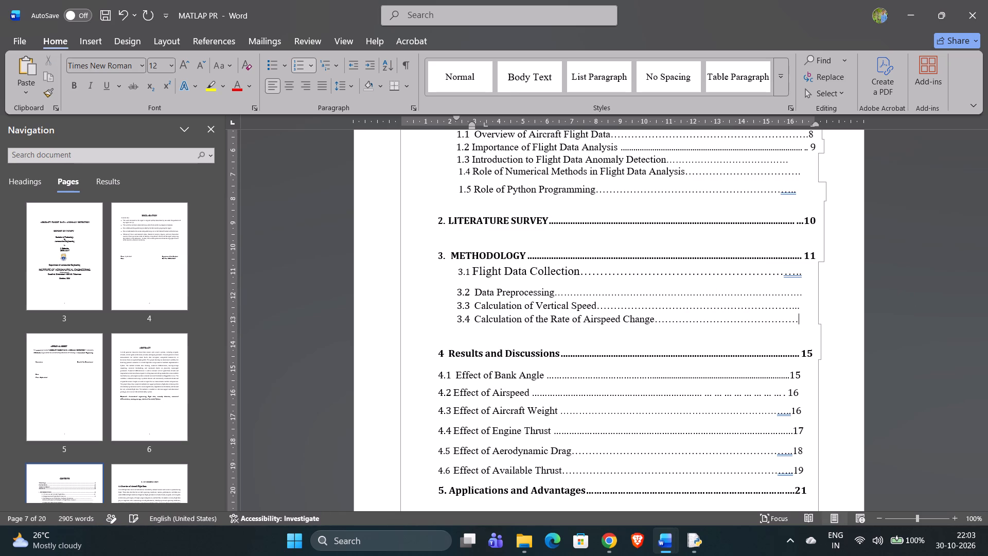
key(BackSpace)
Add contents entry 3.5 below entry 3.4 and copy the section heading text "Anomaly Detection Process" into it.
key(Return)
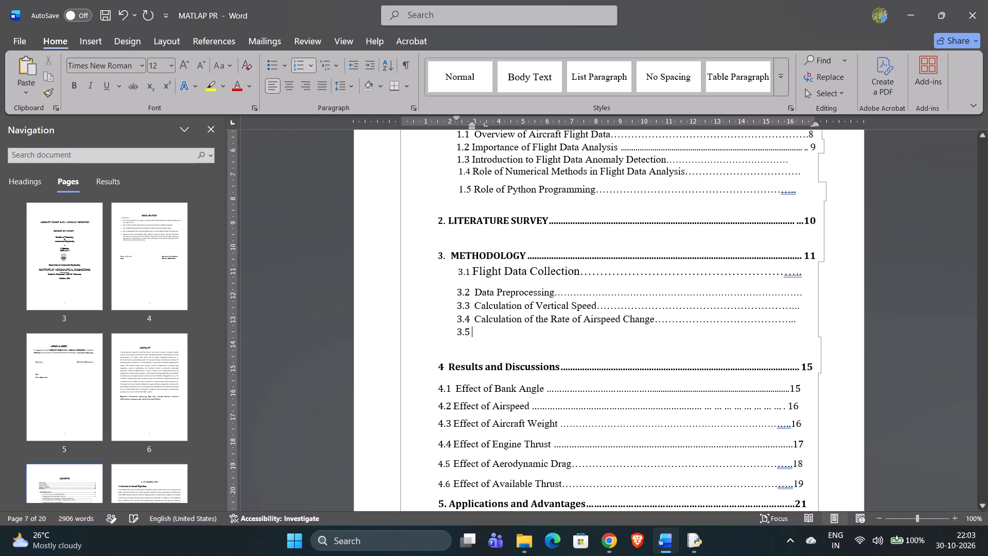
scroll(131, 370, down, 2)
scroll(131, 370, up, 1)
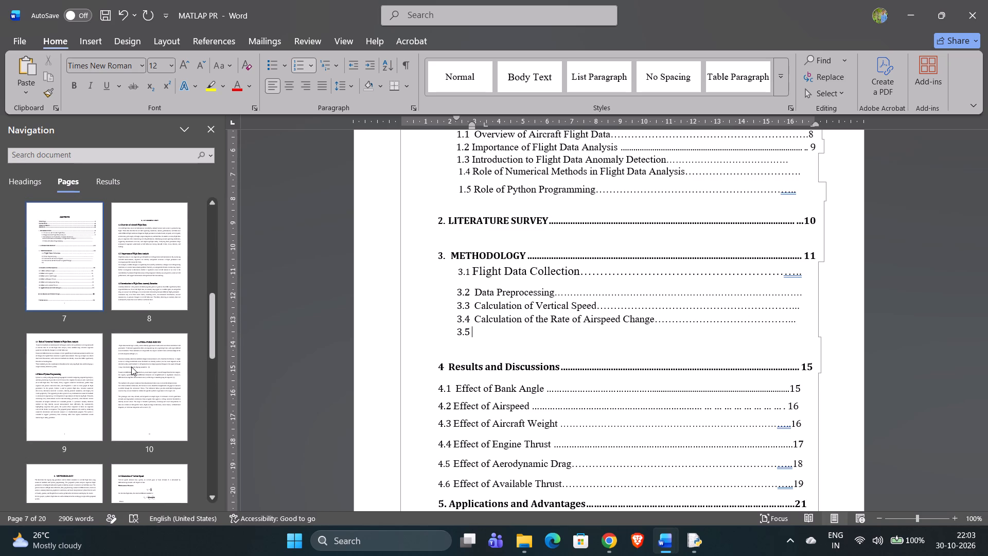
scroll(152, 401, down, 1)
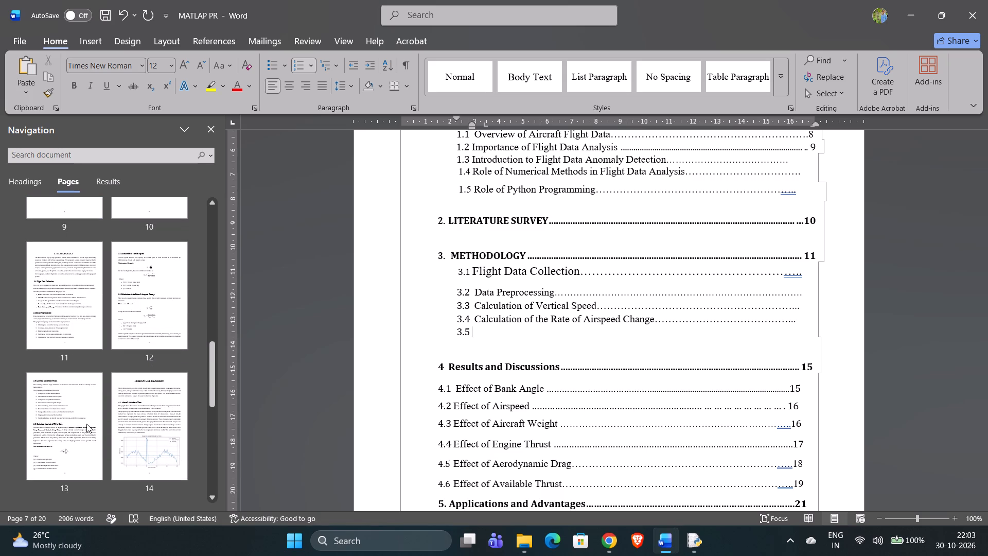
click(86, 424)
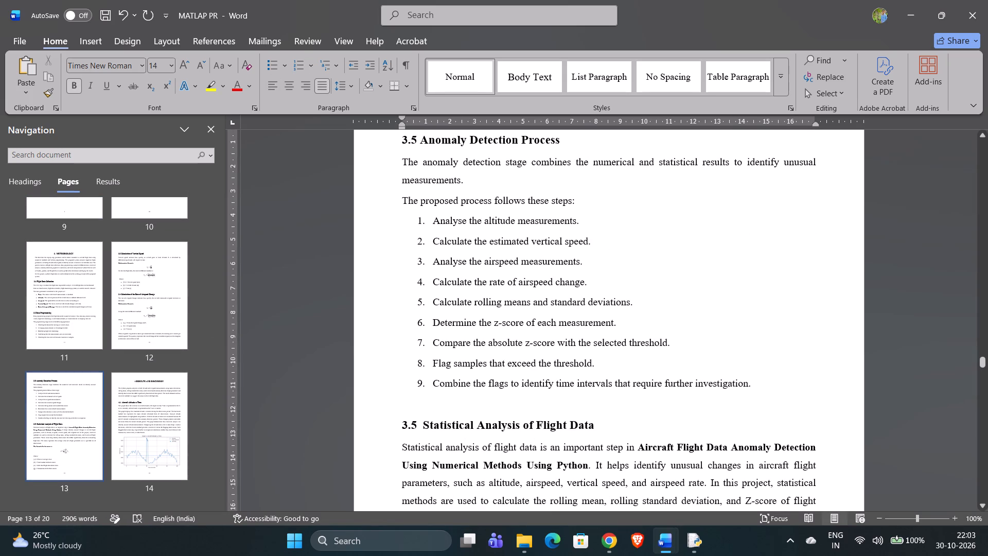
drag(421, 139, 545, 141)
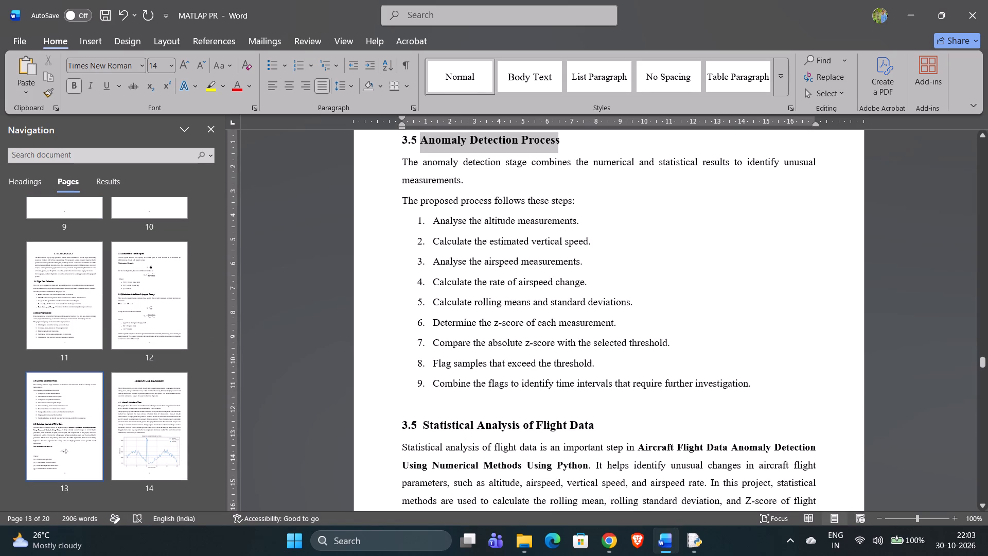
drag(545, 141, 546, 141)
key(ctrl+c)
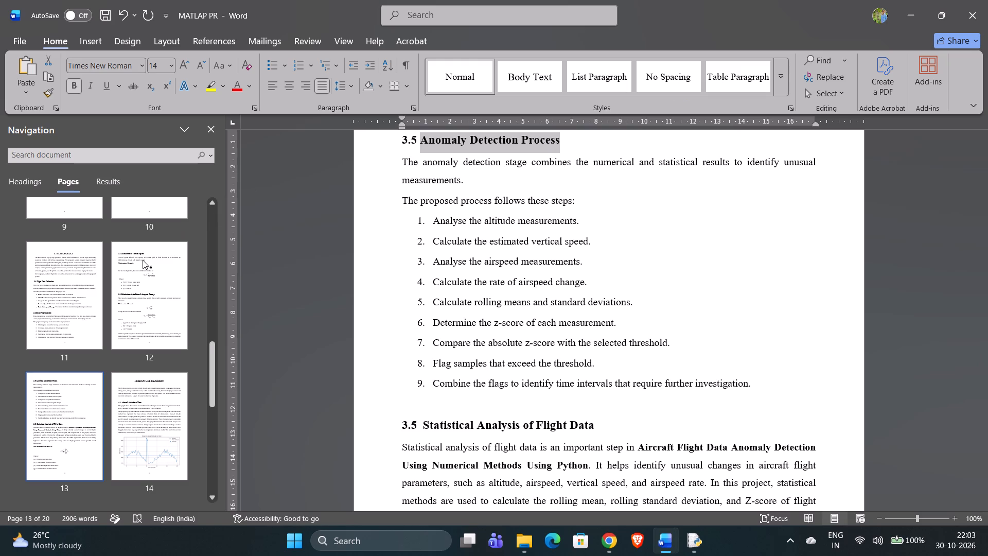
scroll(143, 260, up, 1)
click(84, 264)
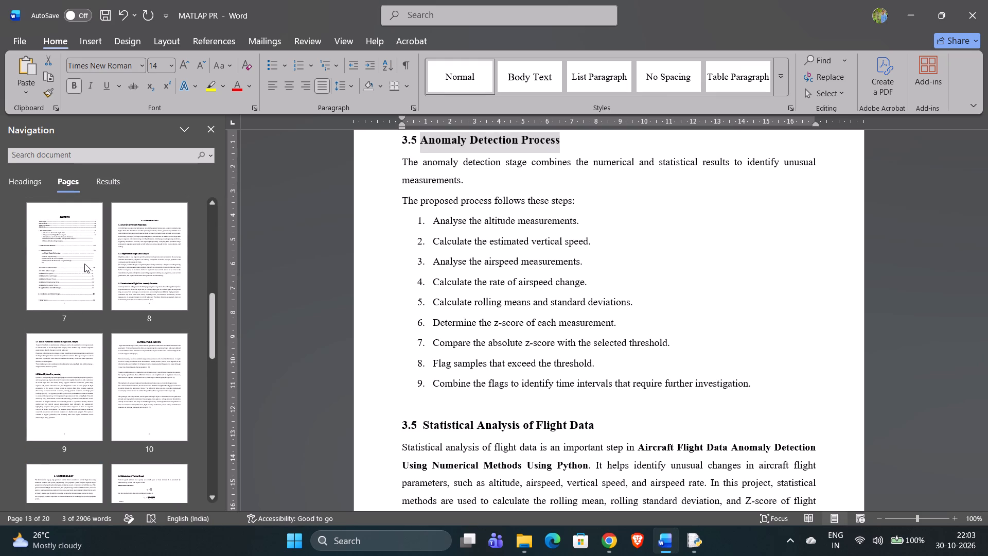
scroll(573, 370, down, 1)
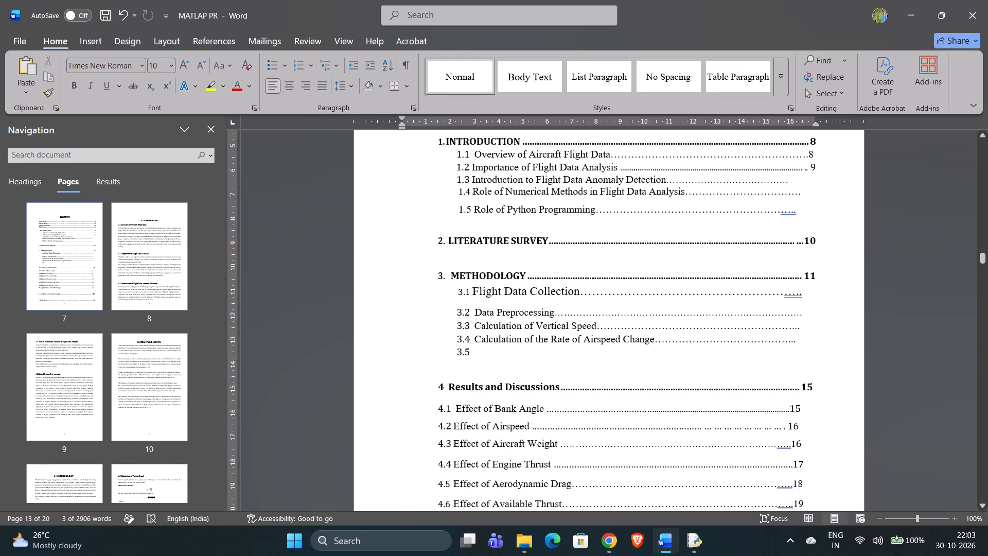
click(476, 355)
key(space)
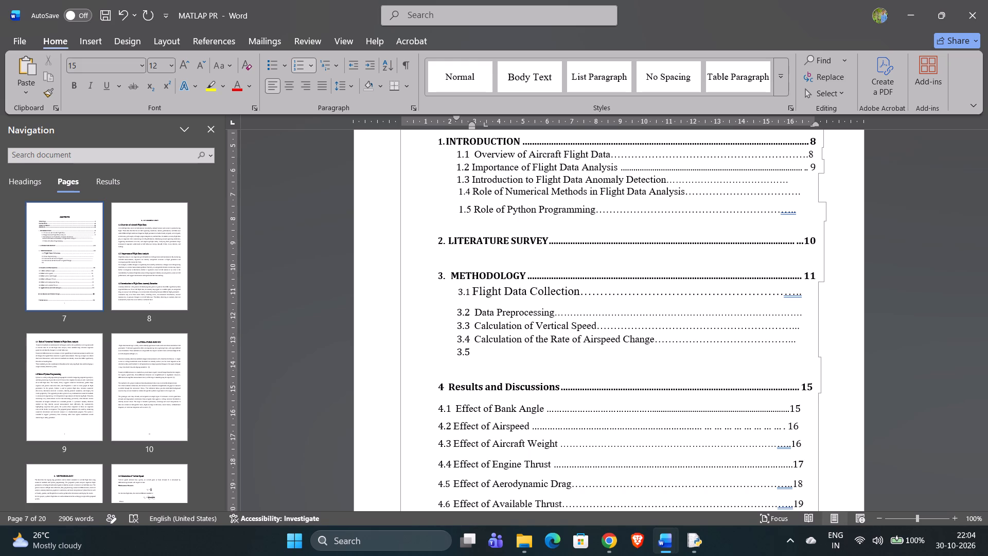
key(ctrl+v)
Remove the bold from "Anomaly Detection Process" in contents entry 3.5 and reduce its font size to 12.
drag(475, 355, 621, 361)
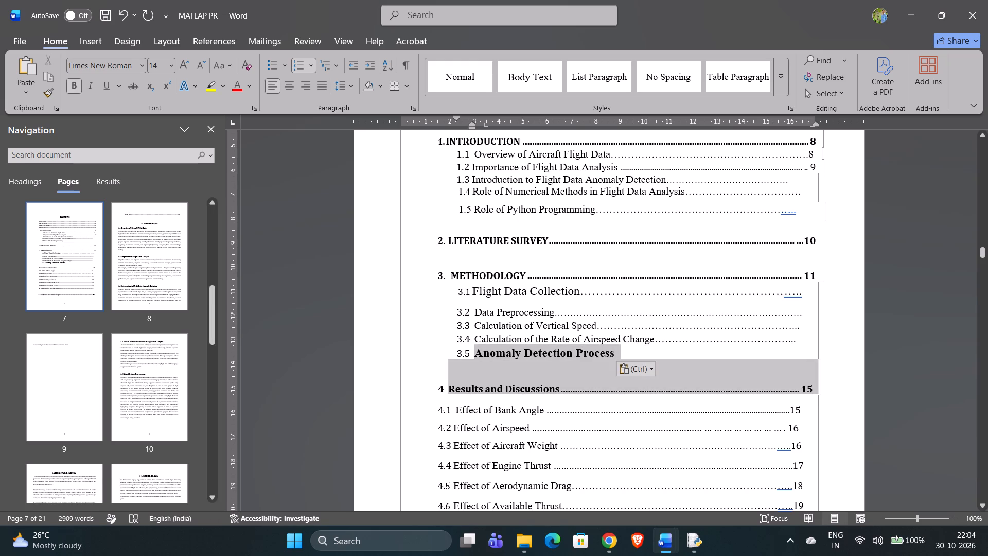
drag(621, 361, 614, 353)
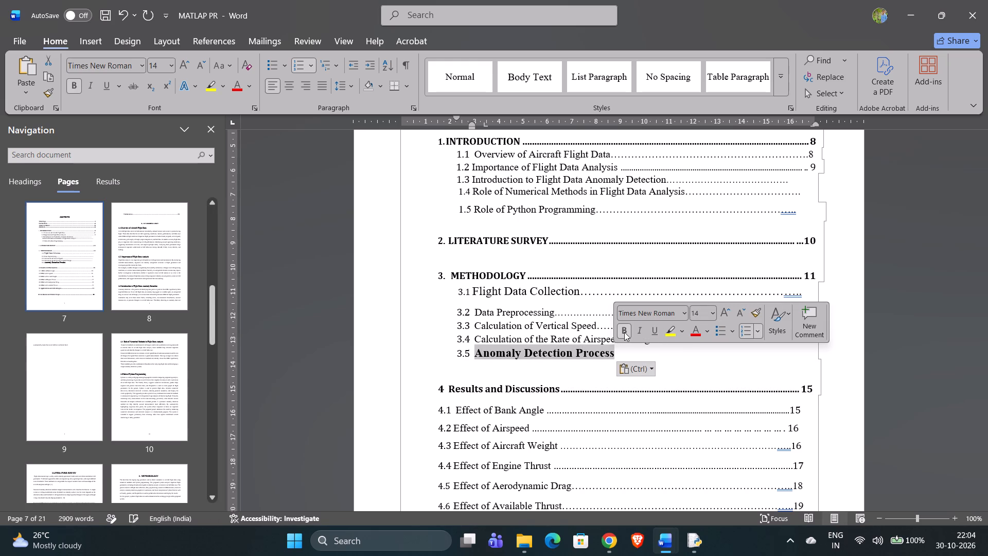
click(622, 332)
click(739, 310)
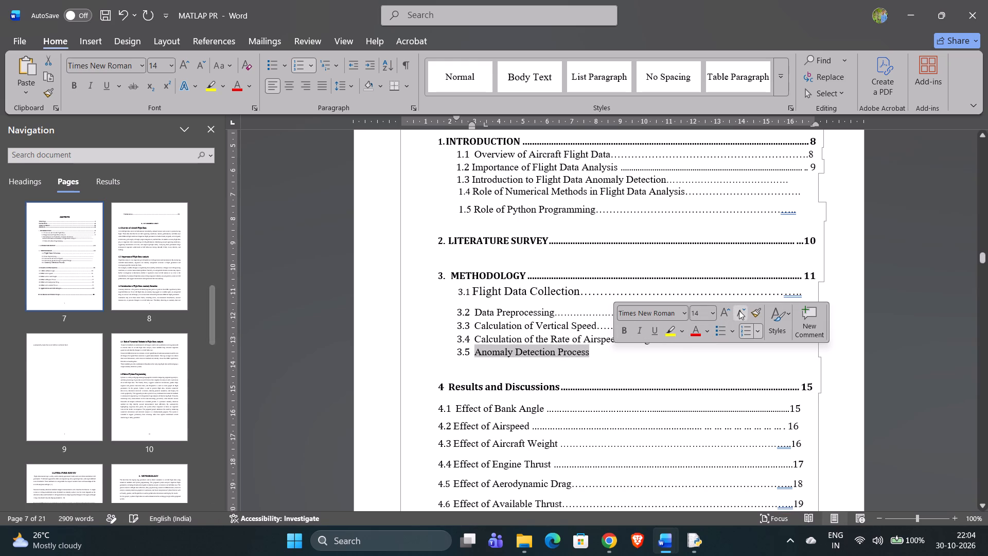
Add a dotted leader after "Anomaly Detection Process" in contents entry 3.5, reaching the page-number column.
click(596, 351)
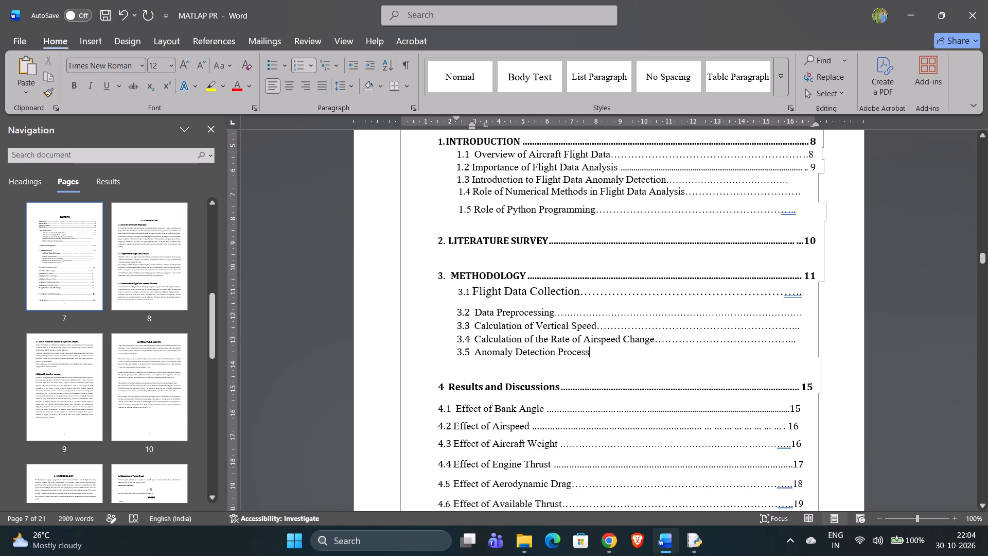
key(period)
key(period)
key(period)
key(period)
key(period)
key(period)
key(period)
key(period)
key(period)
key(period)
key(period)
key(period)
key(period)
key(period)
key(period)
key(period)
key(period)
key(period)
key(period)
key(period)
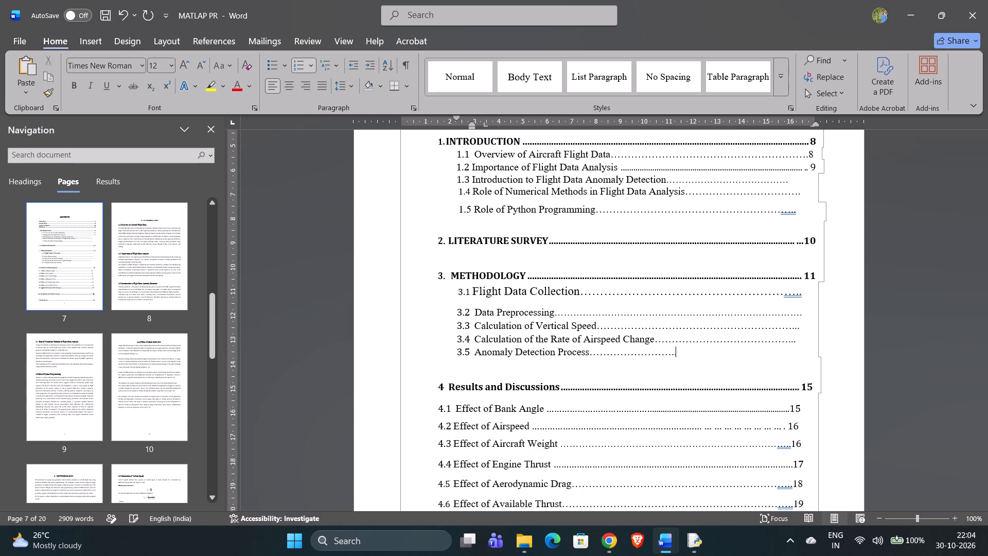
text(.....)
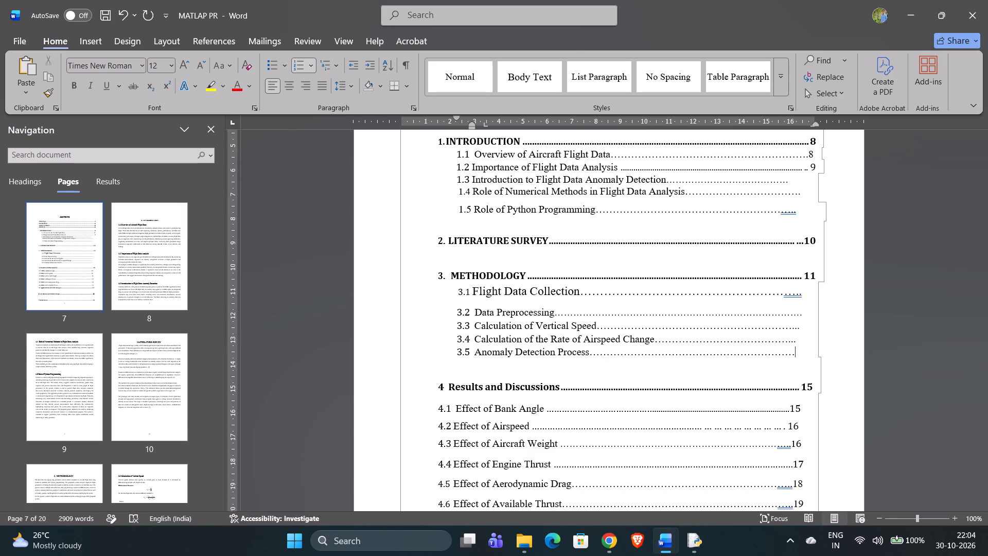
Start a new numbered contents entry 3.6 below "Anomaly Detection Process", followed by a space.
key(Return)
key(space)
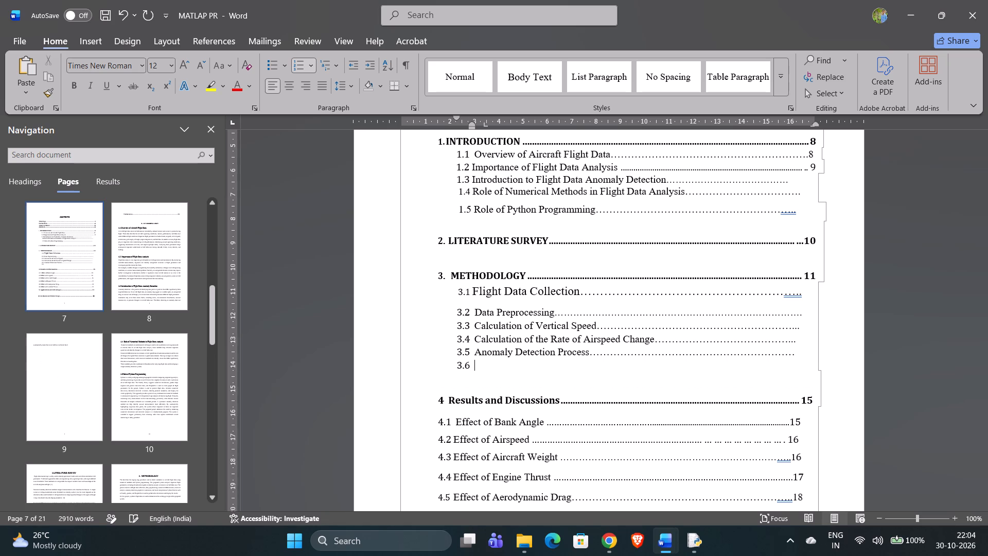
Examine the Methodology section's pages for the numbered headings following "Anomaly Detection Process", checking them against the contents entries.
scroll(110, 366, down, 1)
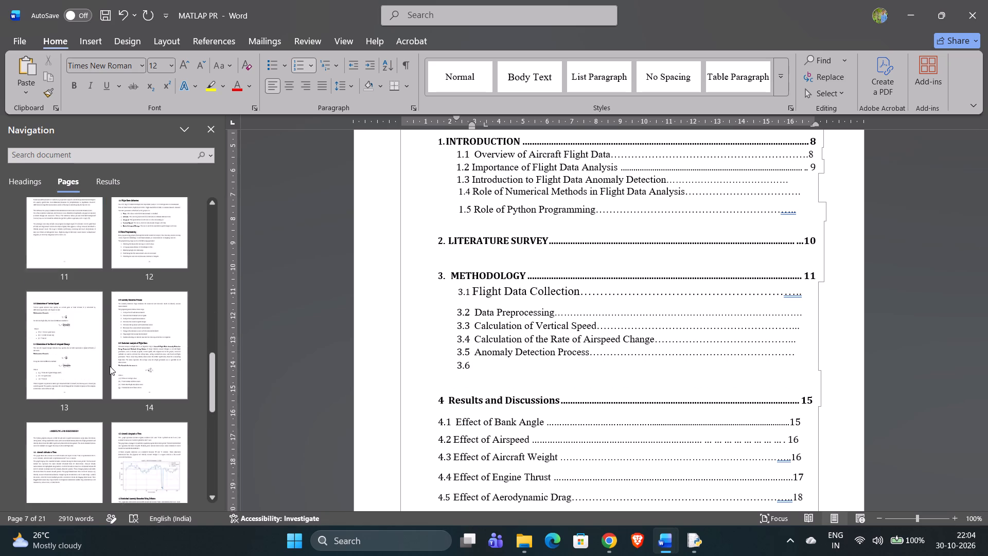
scroll(110, 366, up, 1)
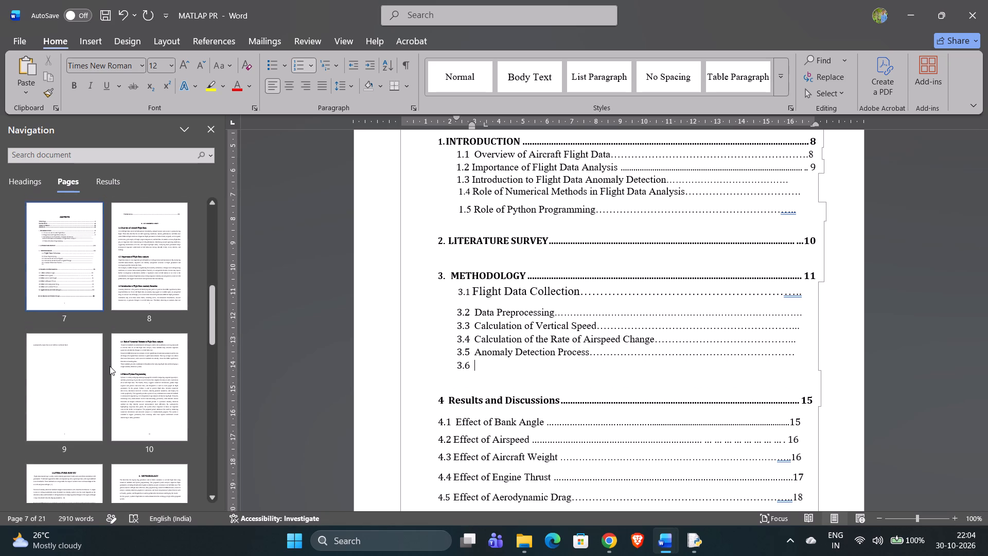
scroll(110, 366, down, 1)
scroll(110, 366, up, 1)
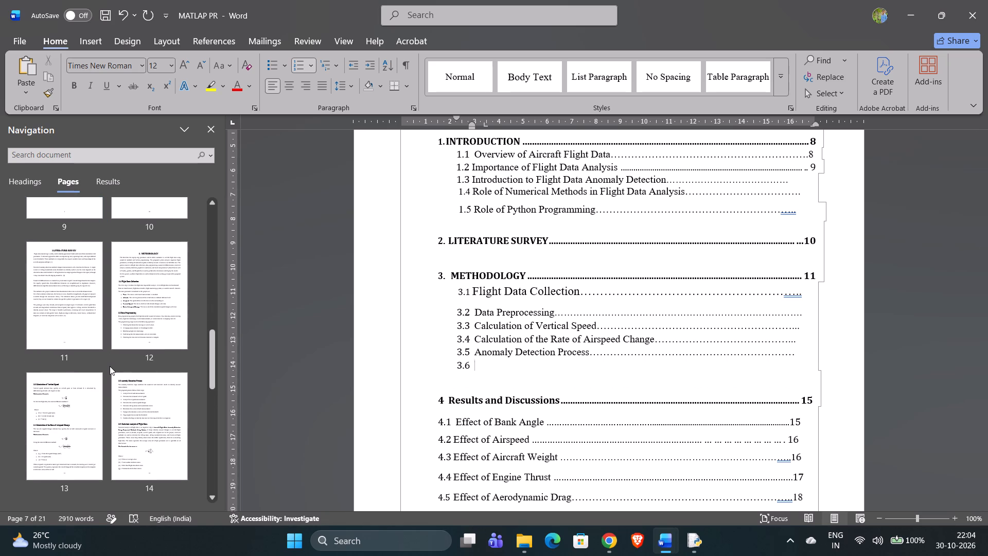
scroll(110, 366, up, 1)
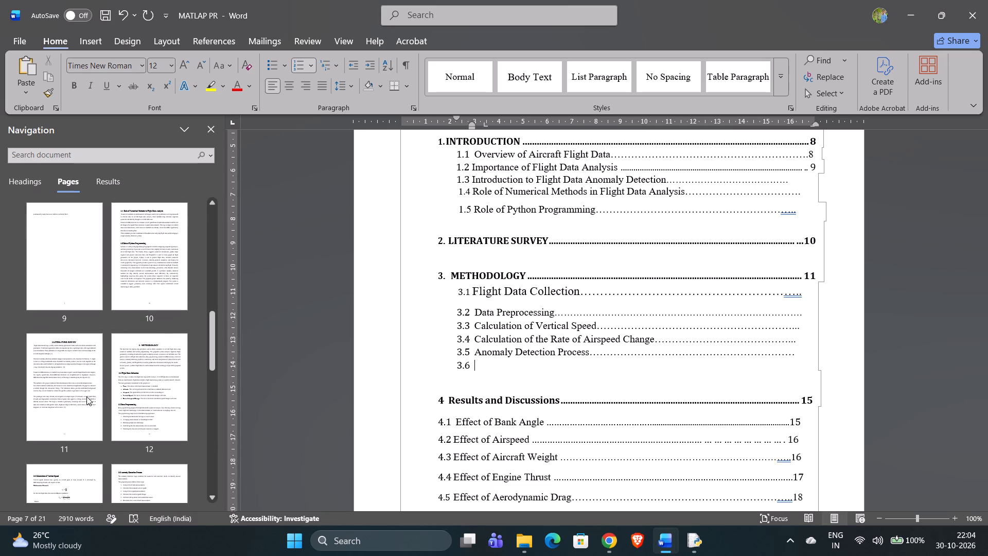
click(127, 411)
scroll(127, 411, down, 1)
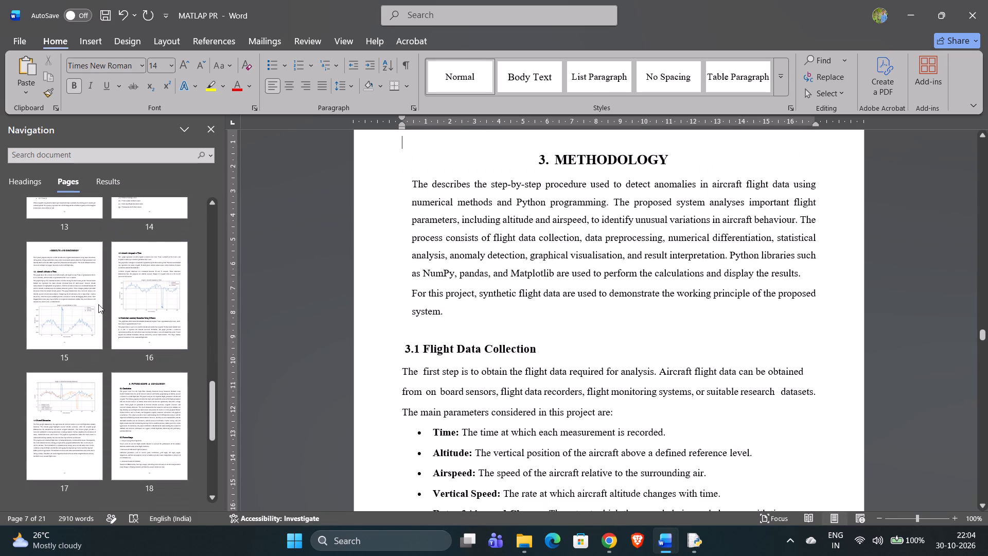
scroll(98, 304, up, 1)
click(58, 286)
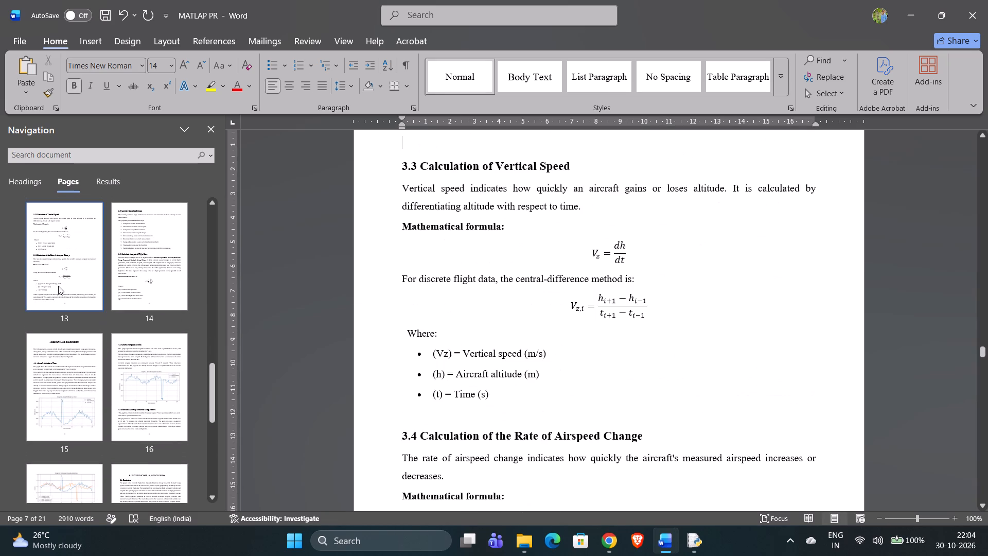
scroll(430, 350, down, 3)
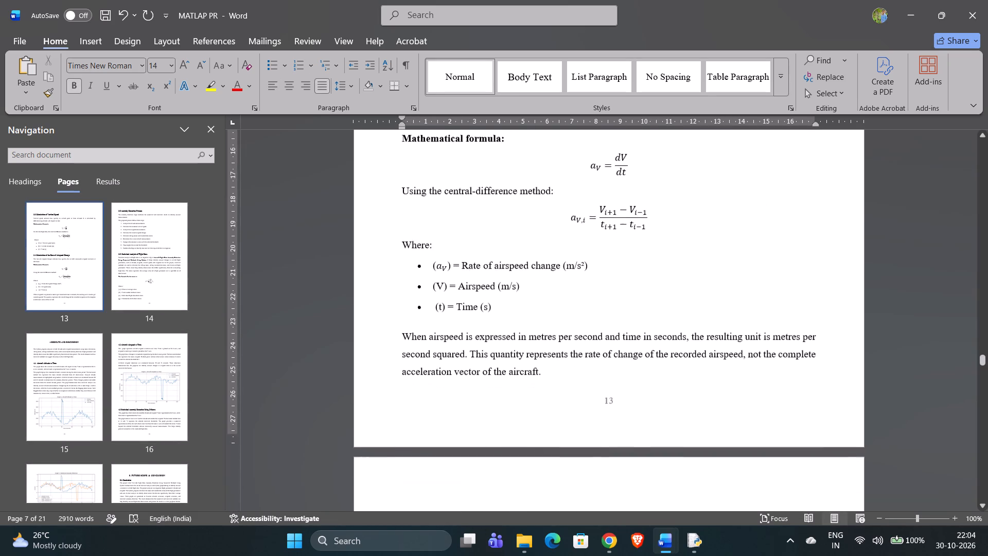
scroll(430, 350, down, 3)
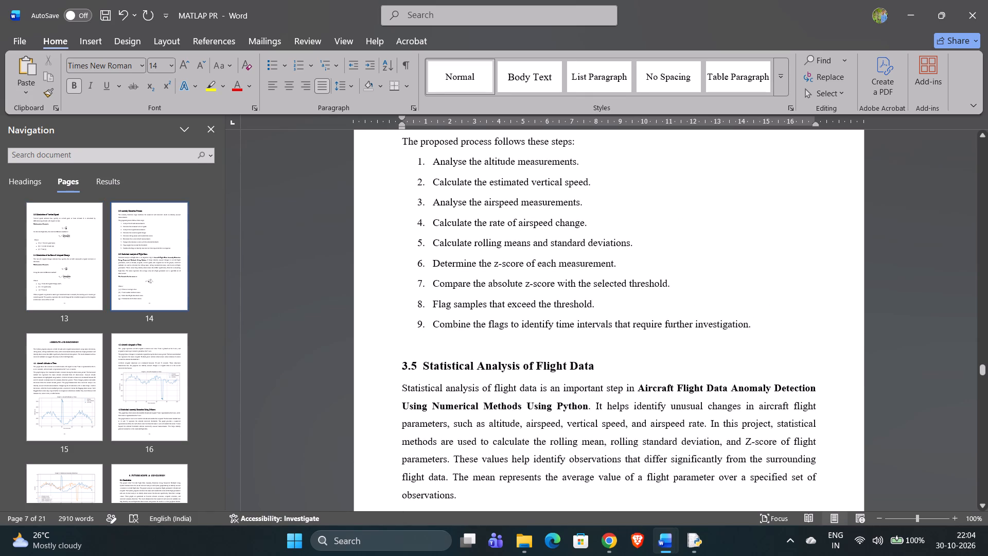
scroll(430, 350, down, 4)
scroll(430, 350, up, 2)
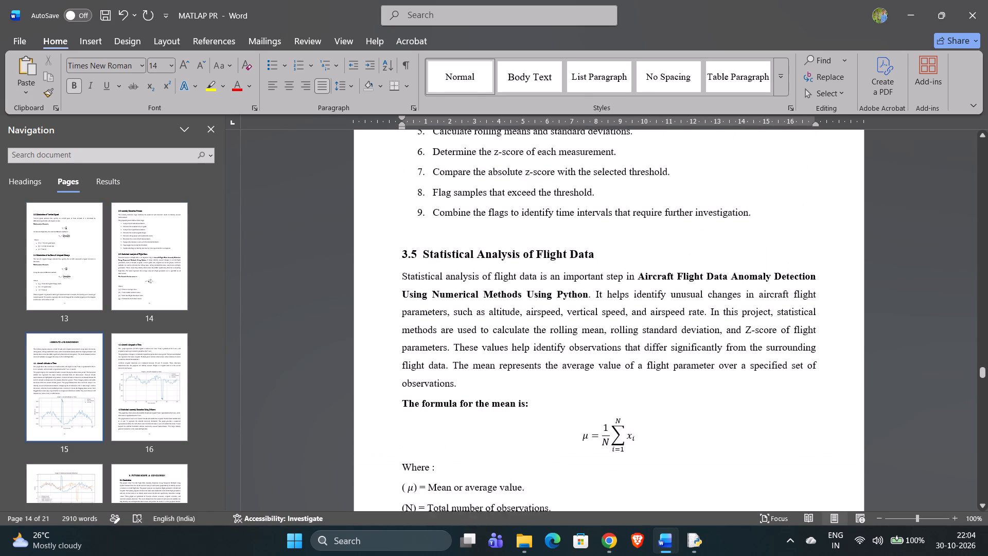
scroll(430, 350, up, 3)
scroll(430, 350, down, 2)
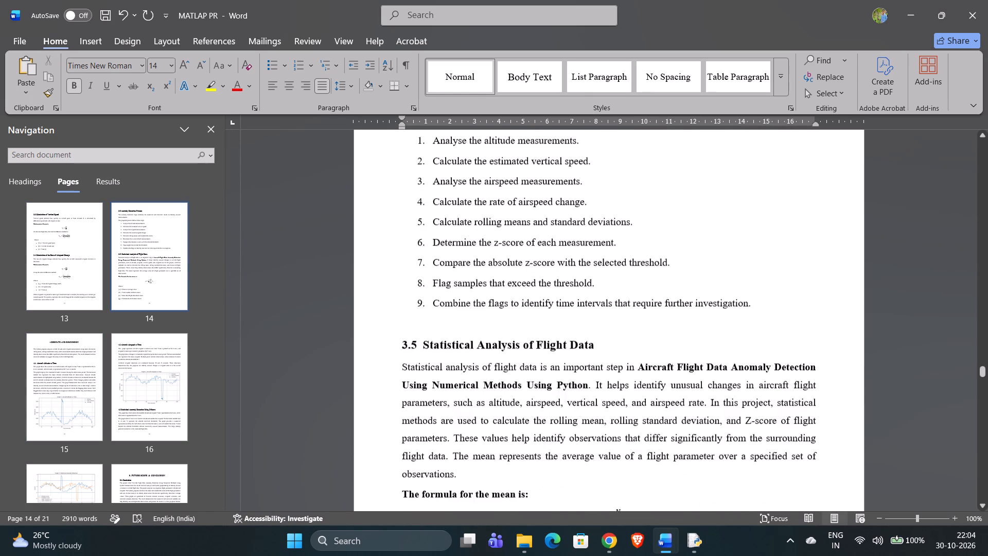
scroll(430, 350, down, 3)
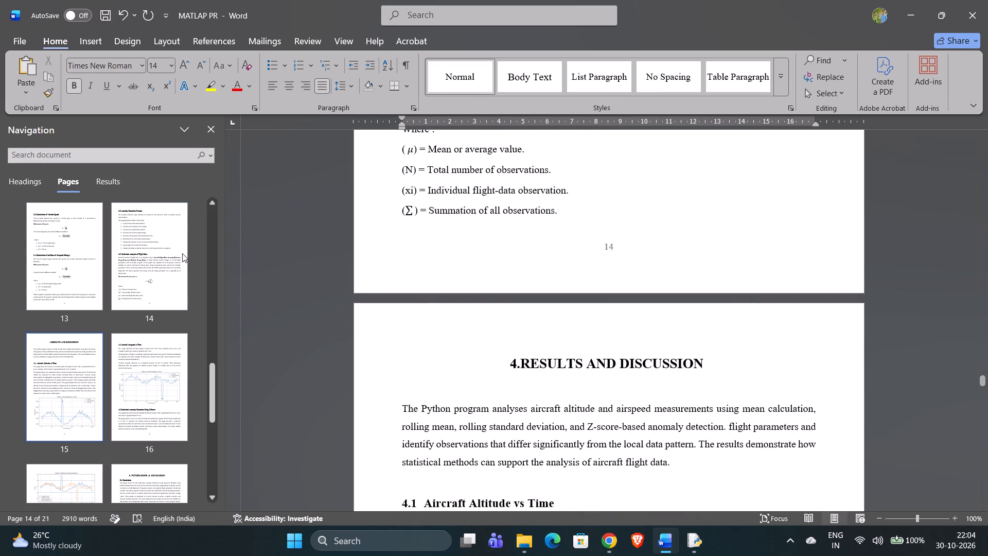
click(182, 253)
Delete the empty contents entry 3.6 and its line below "Anomaly Detection Process" on the contents page.
scroll(138, 268, up, 3)
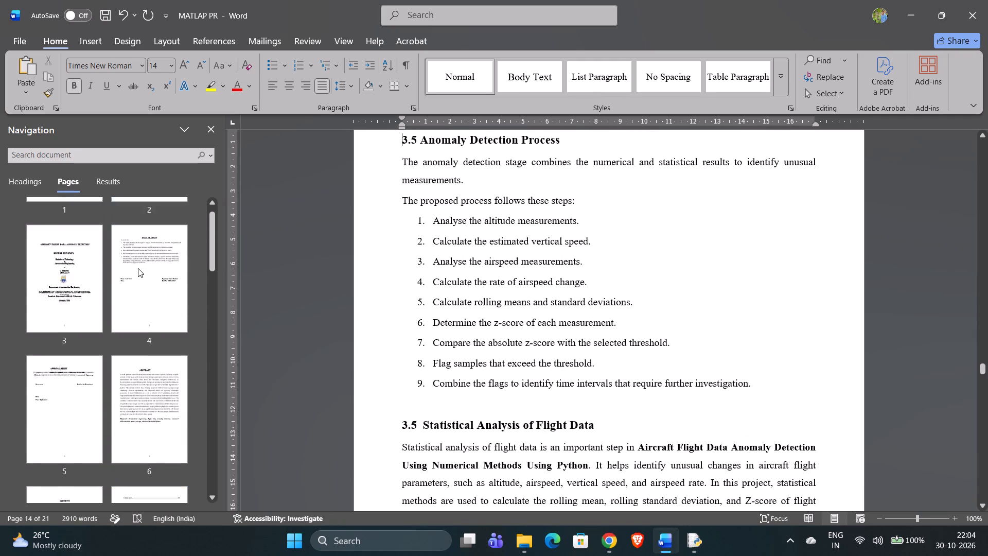
scroll(138, 268, up, 2)
scroll(129, 431, down, 1)
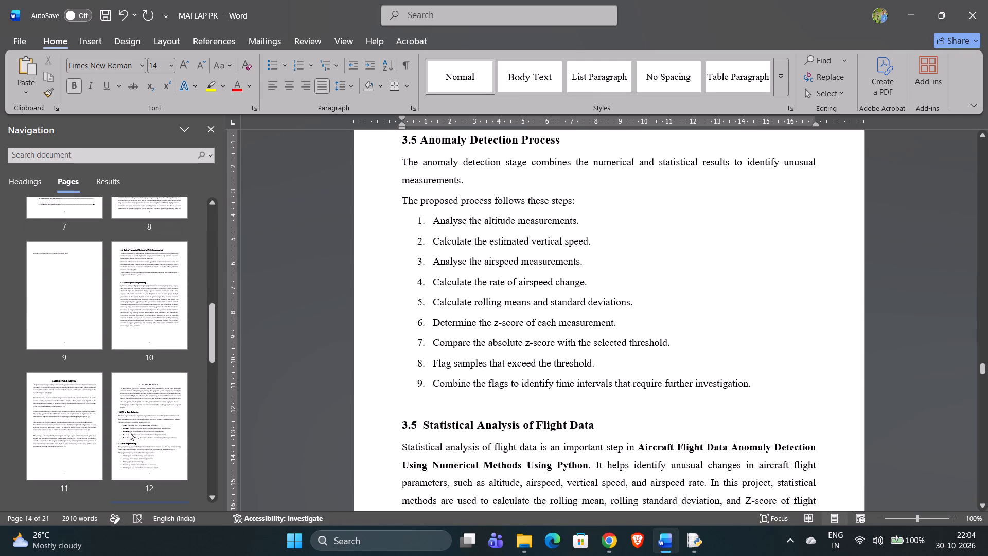
scroll(72, 332, up, 1)
click(49, 293)
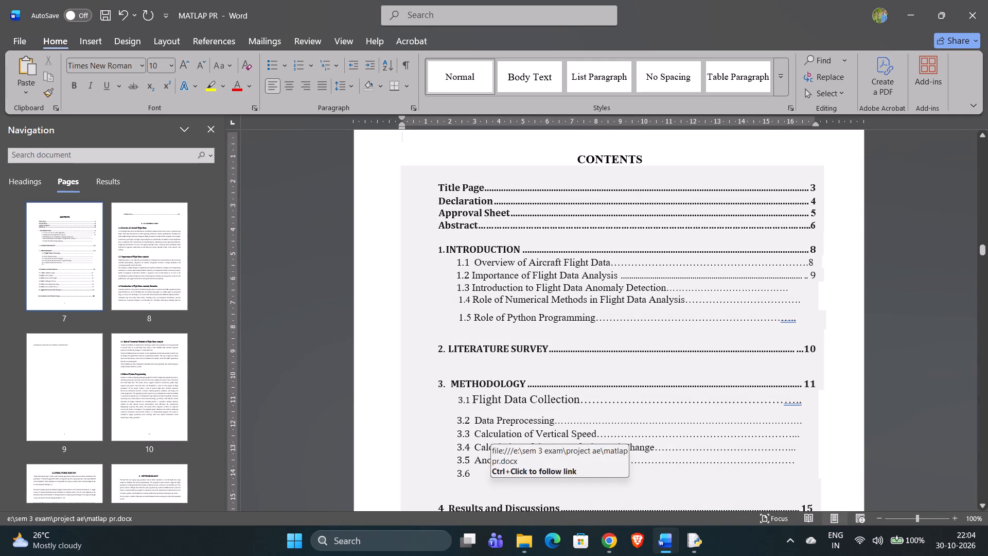
click(480, 477)
key(BackSpace)
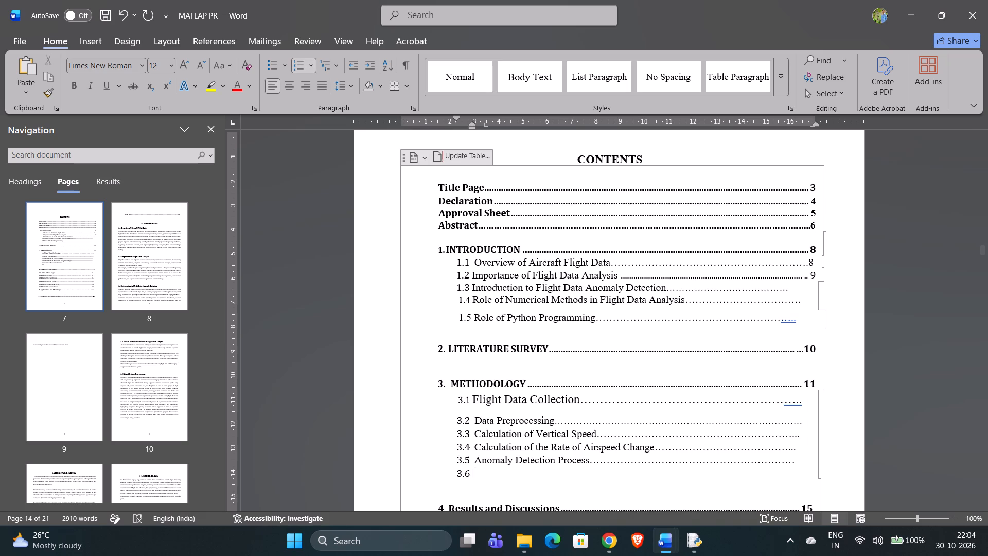
key(BackSpace)
key(BackSpace)
key(BackSpace)
key(BackSpace)
key(BackSpace)
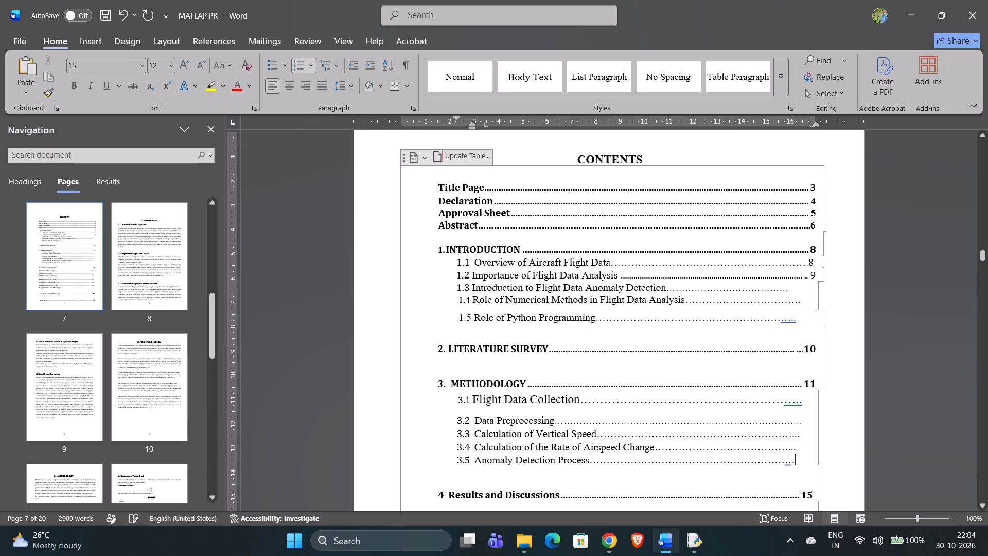
Indent the numbered contents entries from 4.1 onward under "Results and Discussions" so they sit inward from the section title.
scroll(480, 477, down, 1)
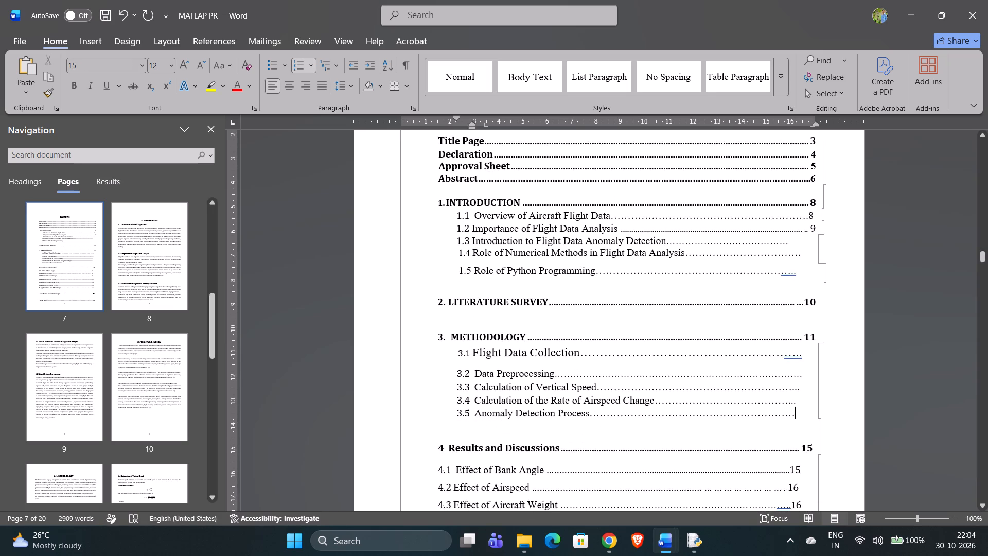
scroll(480, 477, down, 1)
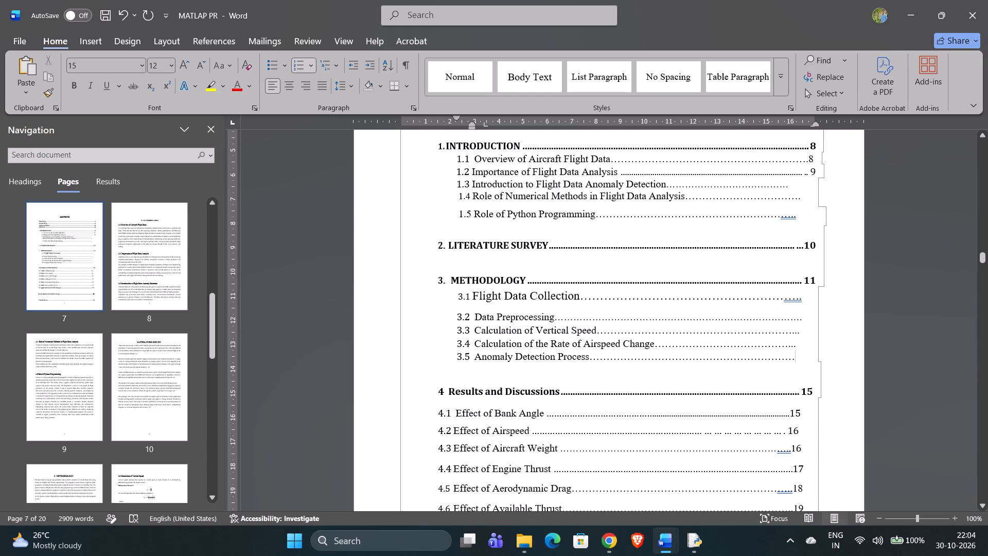
drag(443, 414, 451, 462)
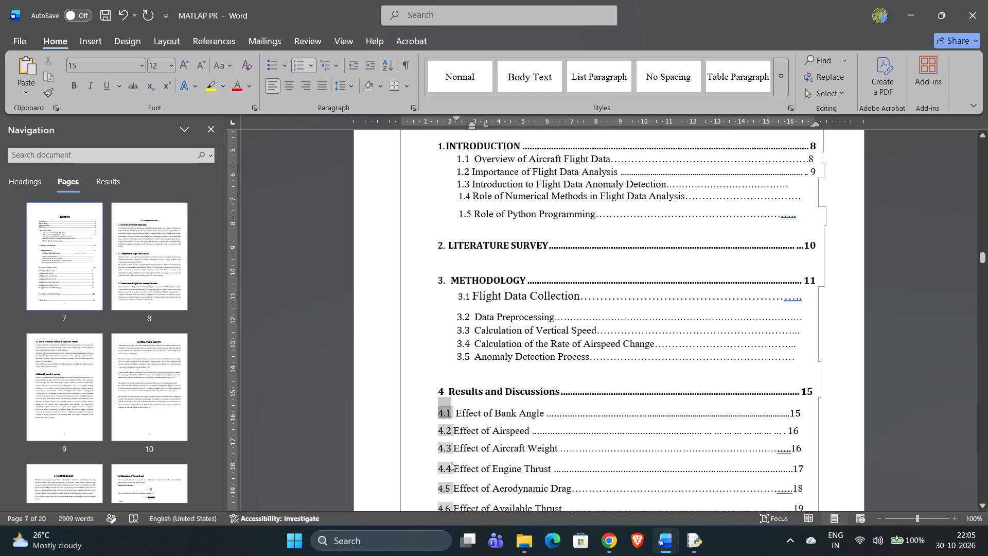
drag(457, 409, 457, 418)
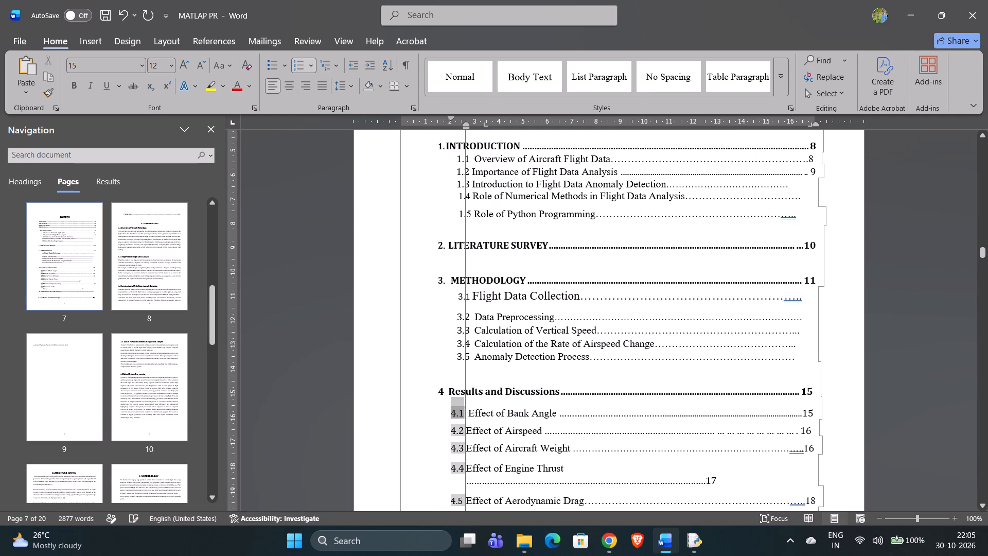
drag(457, 418, 460, 415)
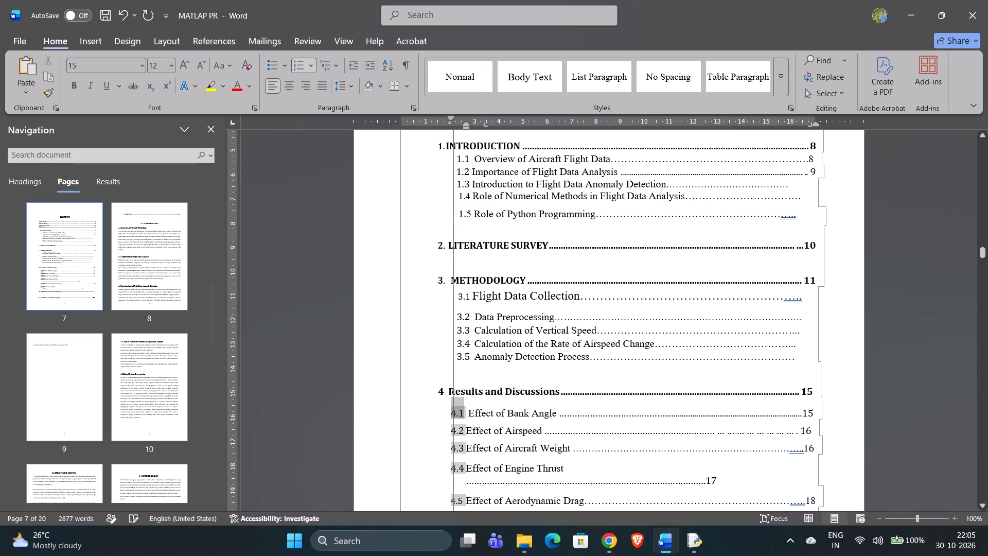
drag(460, 415, 460, 415)
Increase the indent of the contents entries from 4.1 onward by one more small shift of the list numbers.
drag(450, 415, 464, 415)
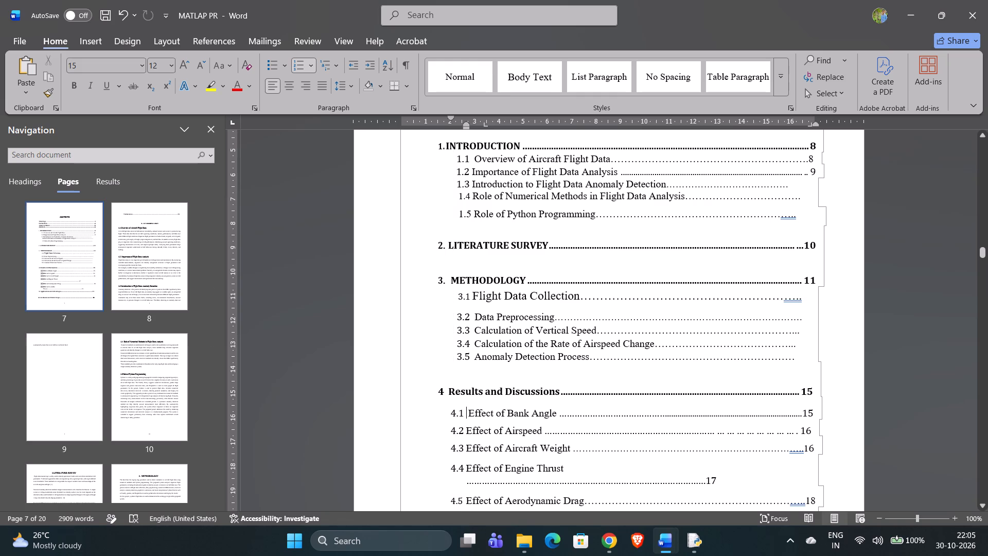
drag(451, 412, 467, 414)
drag(467, 414, 467, 415)
drag(467, 415, 452, 415)
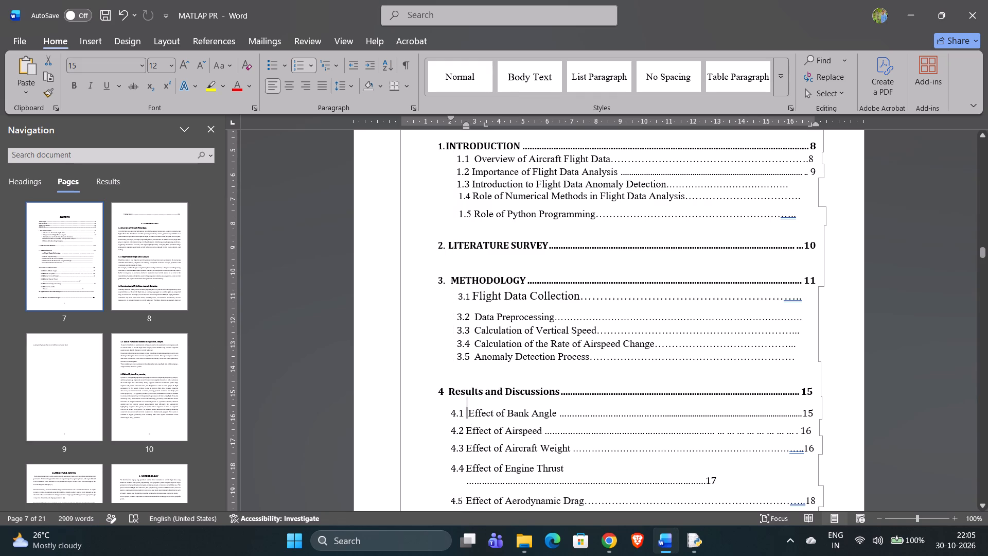
drag(441, 411, 460, 461)
click(427, 440)
click(450, 414)
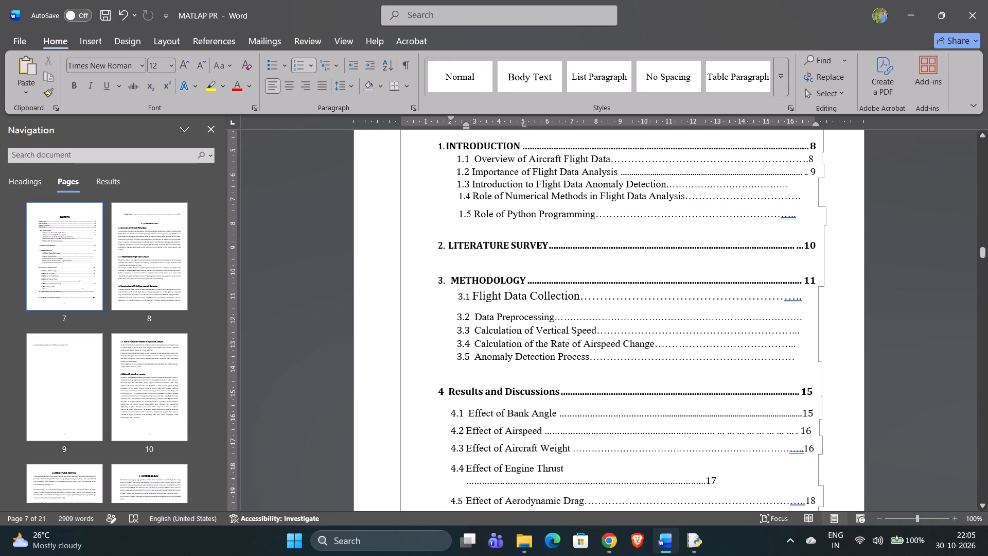
drag(464, 413, 448, 415)
drag(398, 389, 403, 391)
drag(403, 391, 419, 397)
double_click(419, 397)
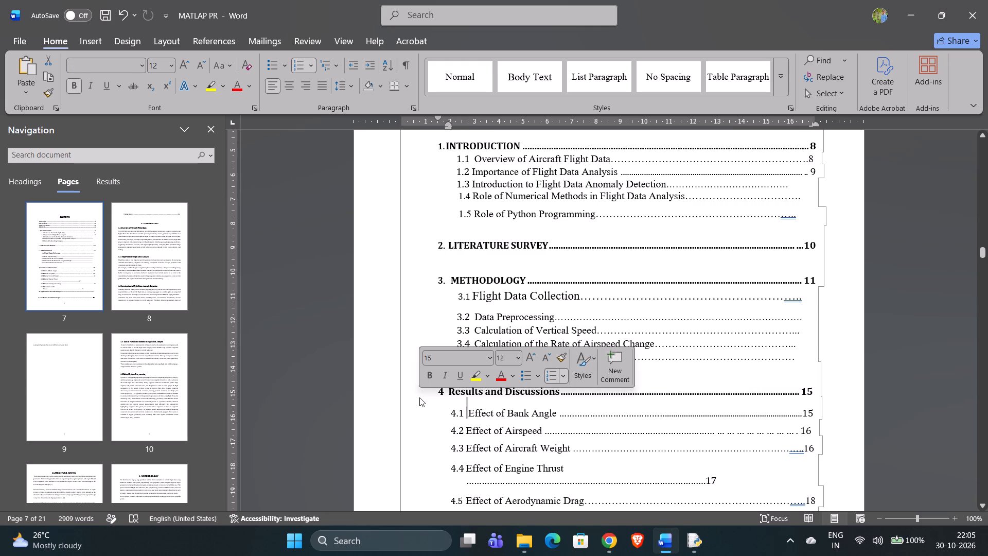
double_click(389, 402)
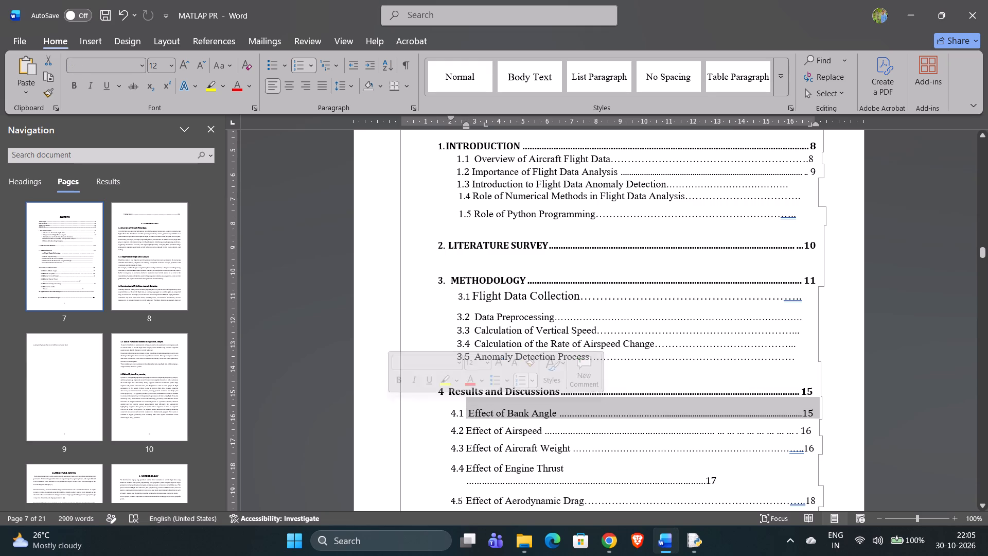
click(454, 427)
drag(454, 412, 463, 412)
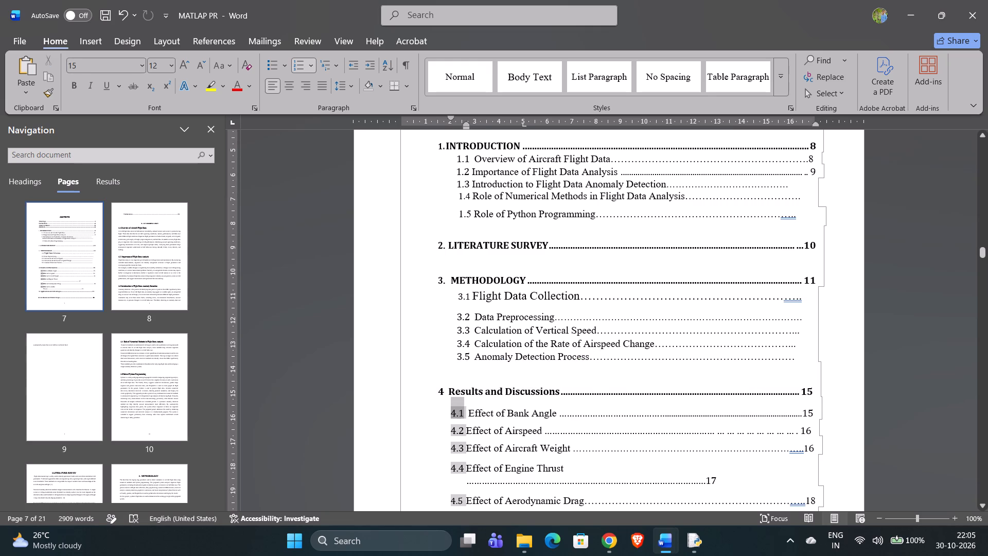
drag(463, 412, 464, 414)
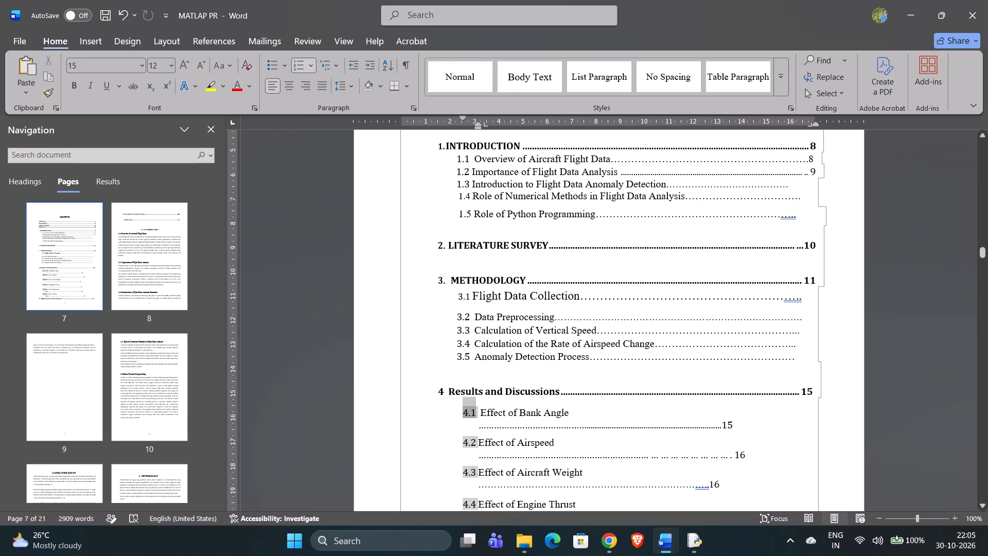
Reduce the indent of the contents entries from 4.1 onward so their numbers line up with the 3.x entries above.
drag(468, 412, 463, 412)
drag(463, 412, 463, 412)
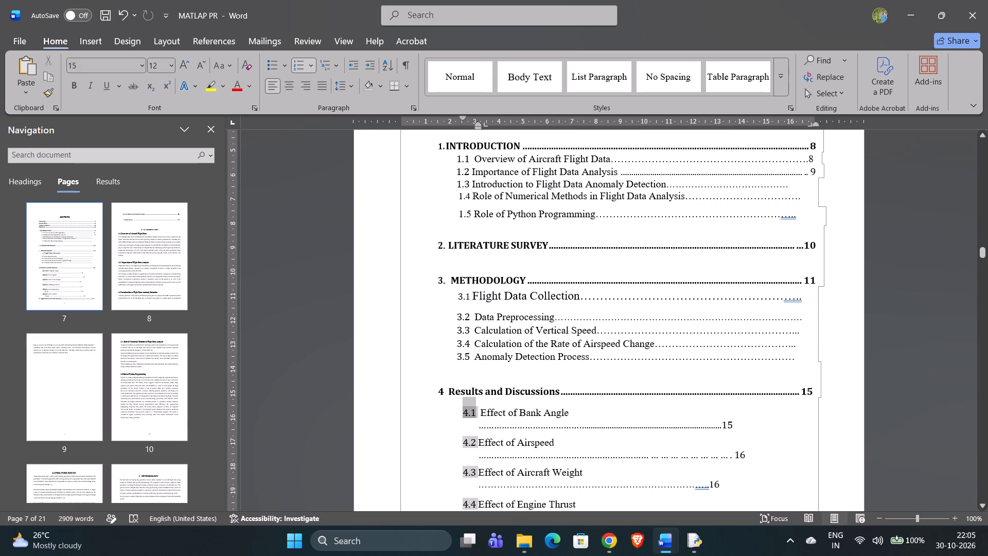
drag(471, 414, 458, 412)
drag(458, 412, 457, 413)
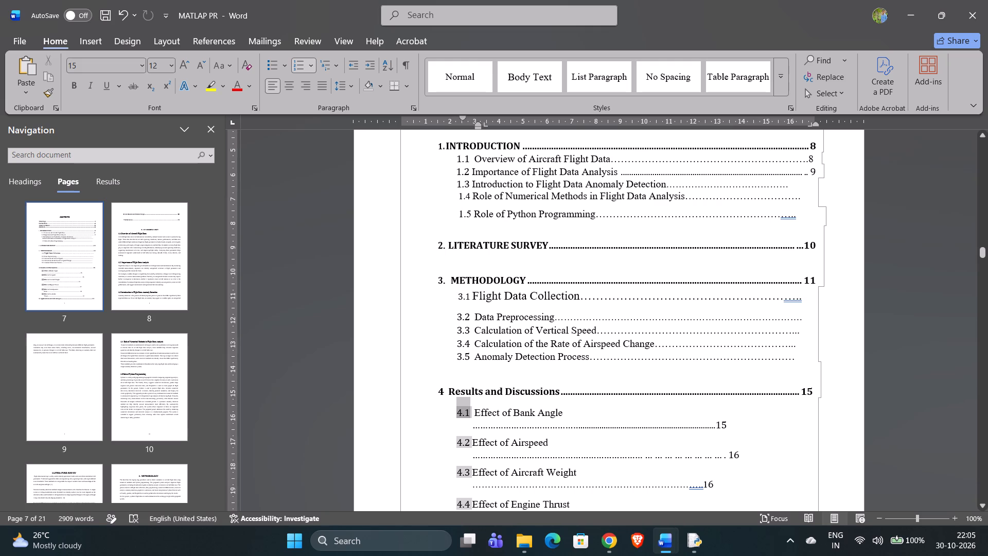
click(424, 433)
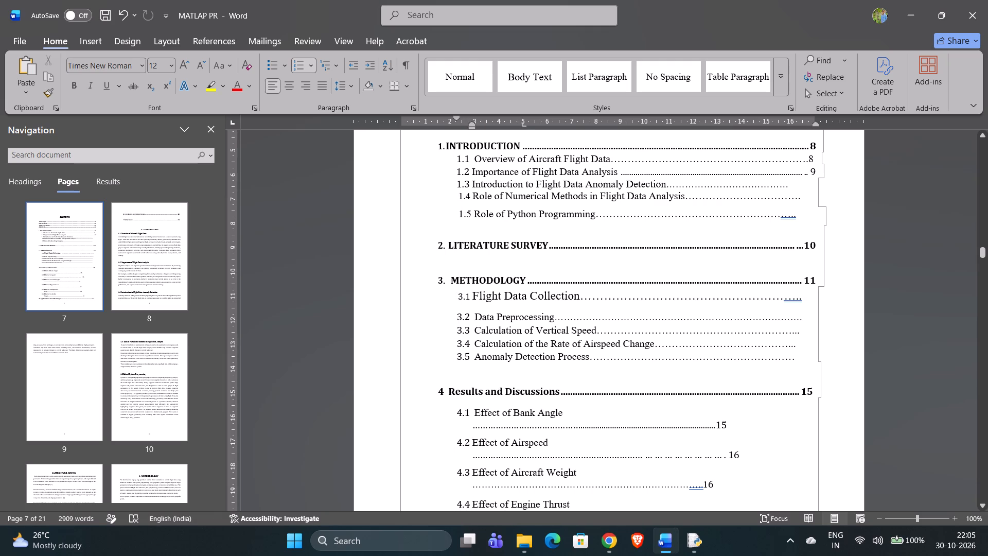
Renumber the "Statistical Analysis of Flight Data" heading in the Methodology section as 3.6.
click(124, 389)
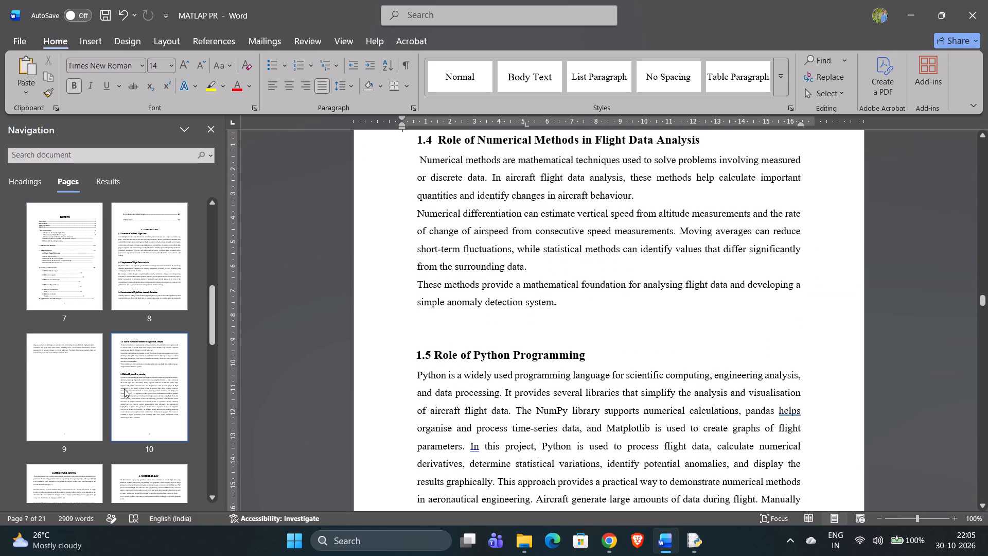
key(Down)
key(Right)
scroll(498, 396, down, 3)
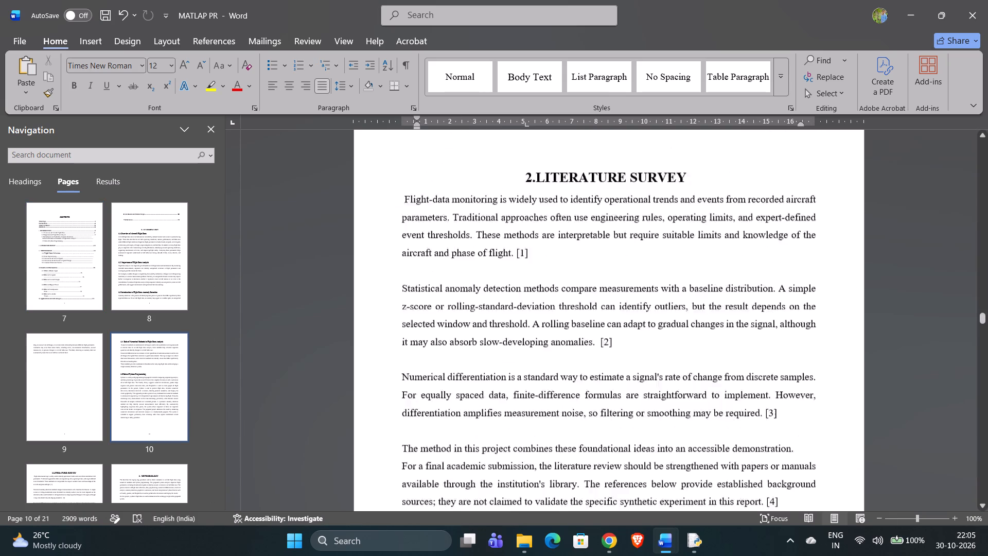
scroll(498, 396, down, 6)
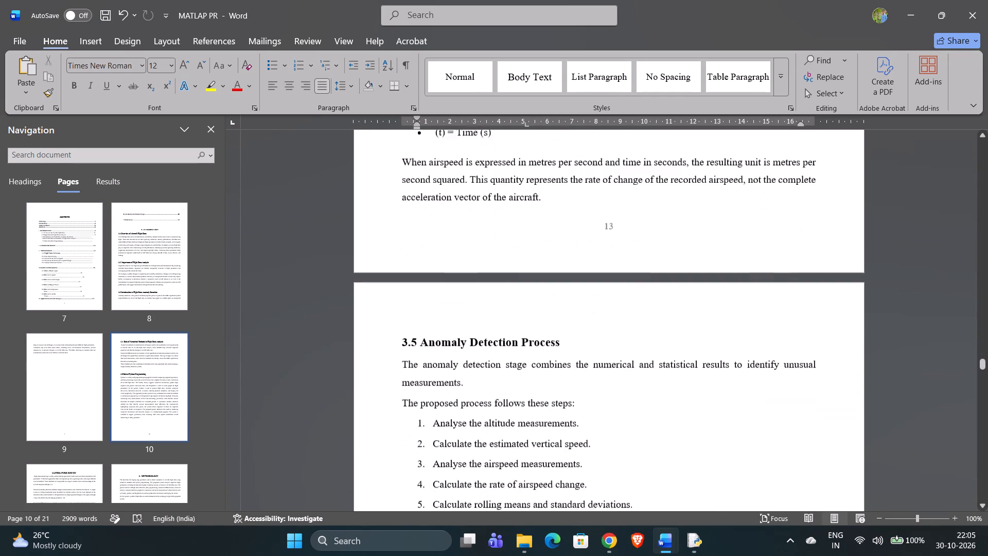
scroll(498, 396, down, 4)
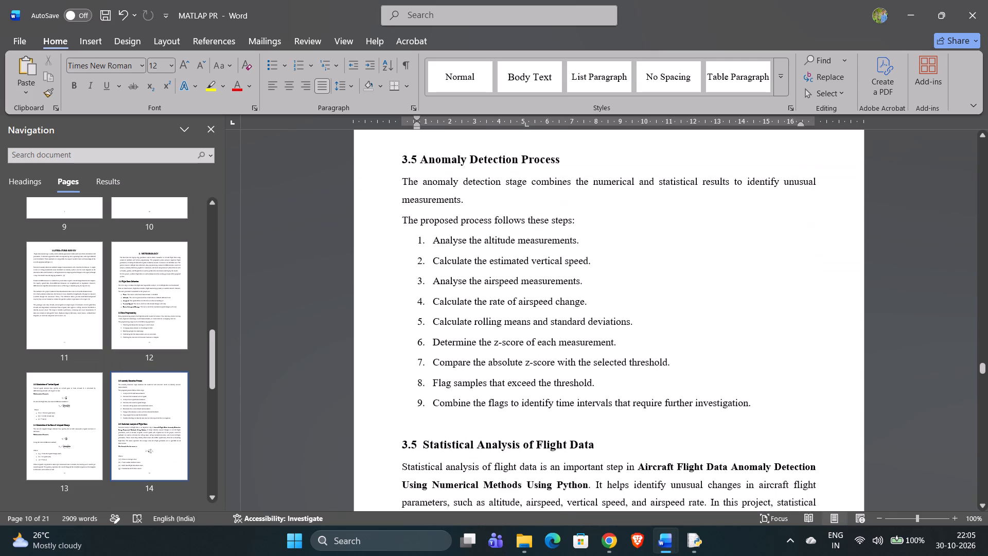
scroll(498, 396, down, 1)
scroll(498, 396, up, 2)
scroll(498, 396, down, 1)
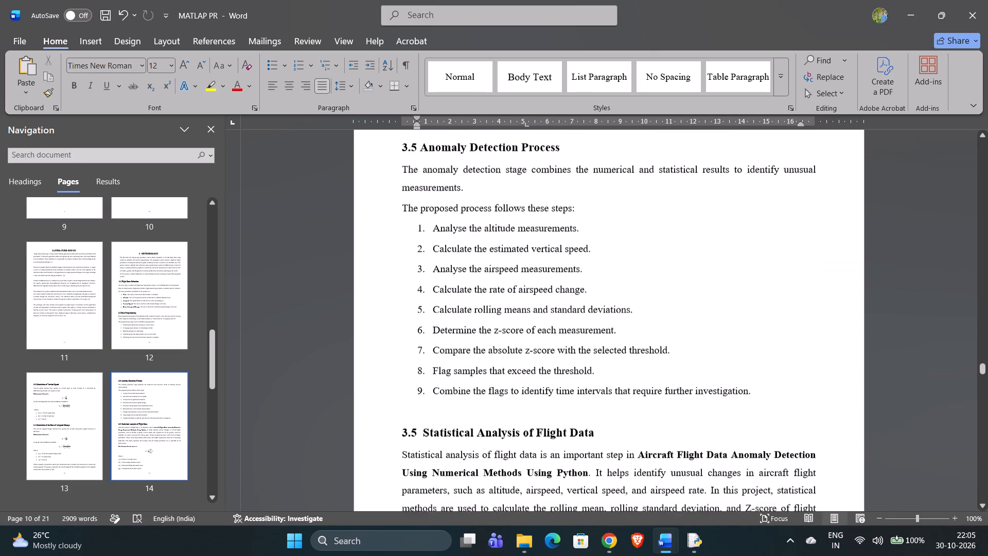
scroll(498, 396, down, 1)
click(416, 409)
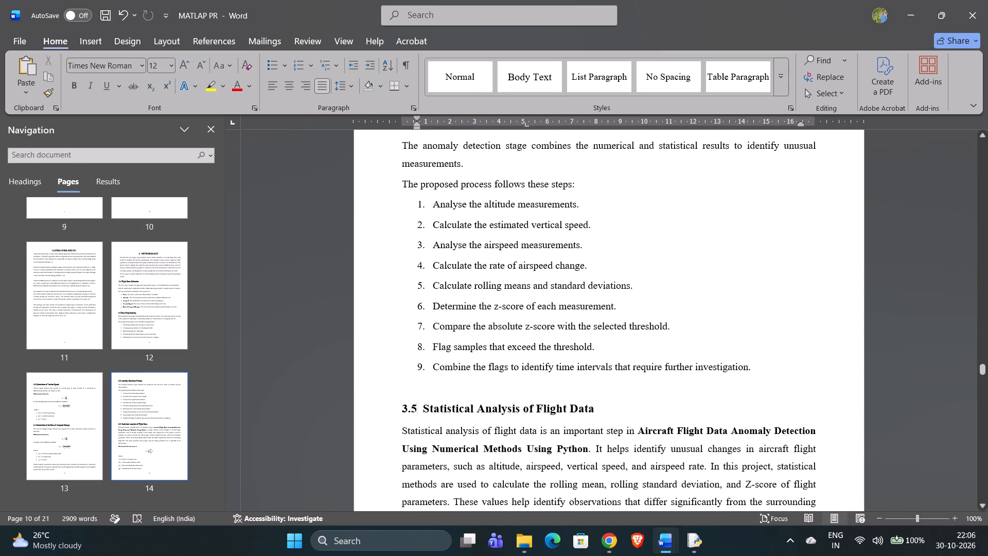
key(BackSpace)
key(6)
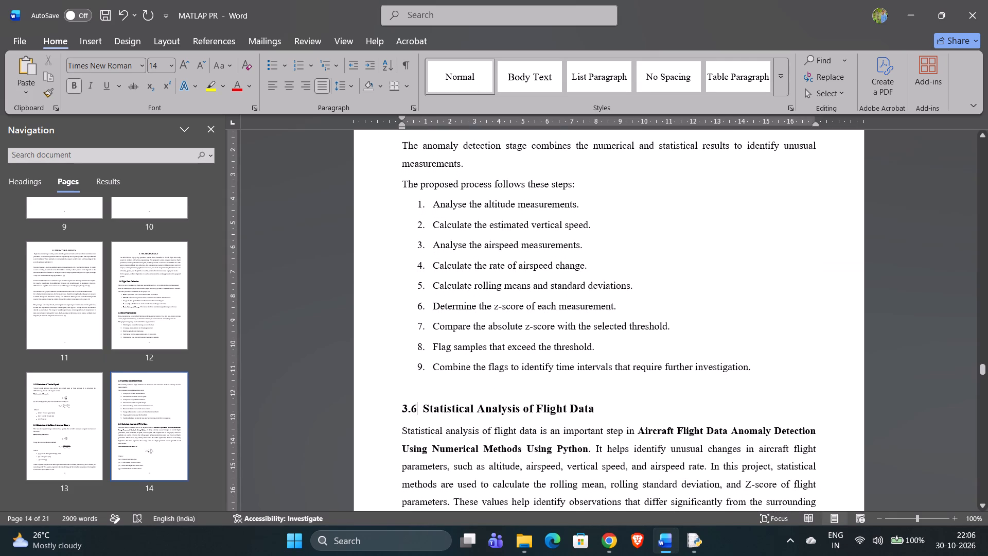
Copy the heading text "Statistical Analysis of Flight Data" into a new contents entry below "Anomaly Detection Process".
drag(425, 411, 604, 412)
key(ctrl+c)
scroll(122, 315, up, 1)
click(62, 286)
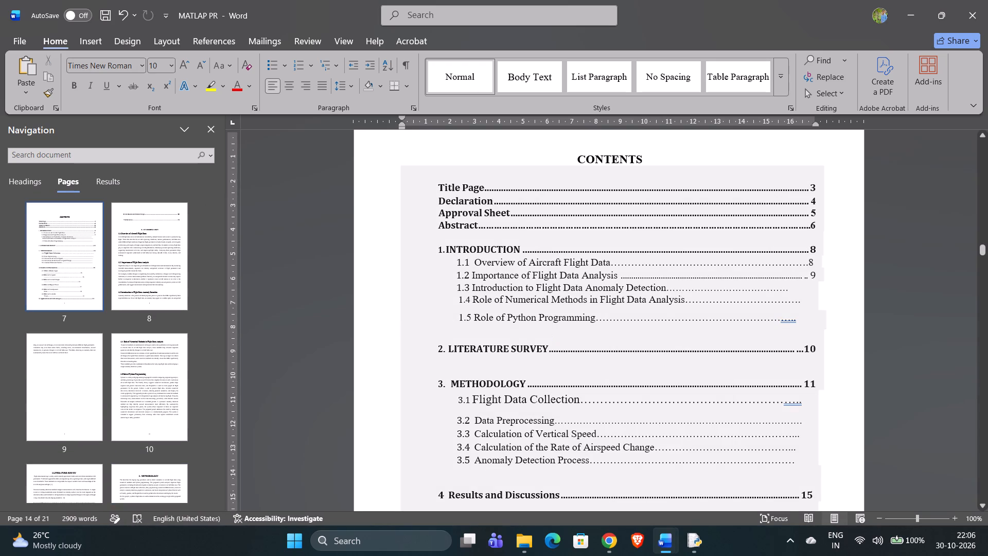
click(795, 465)
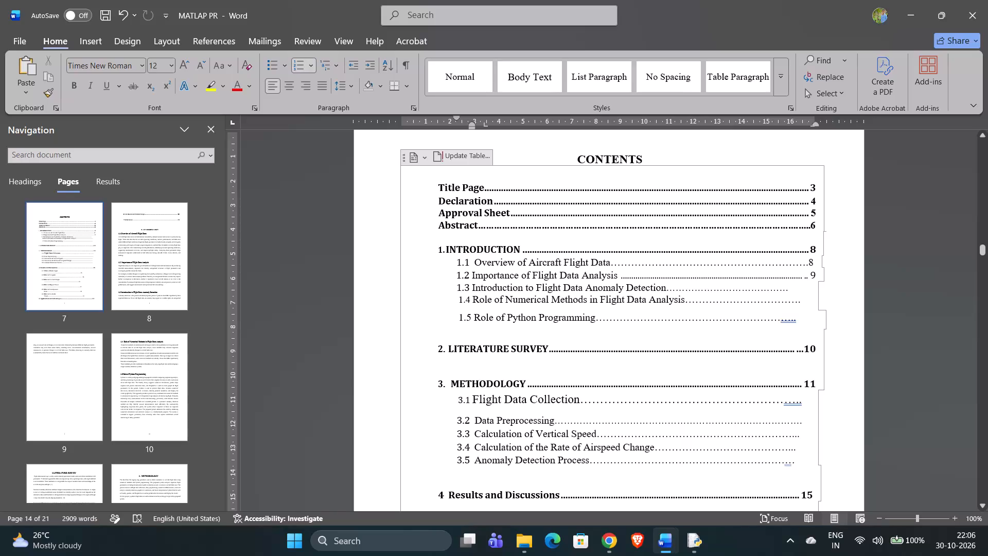
key(Return)
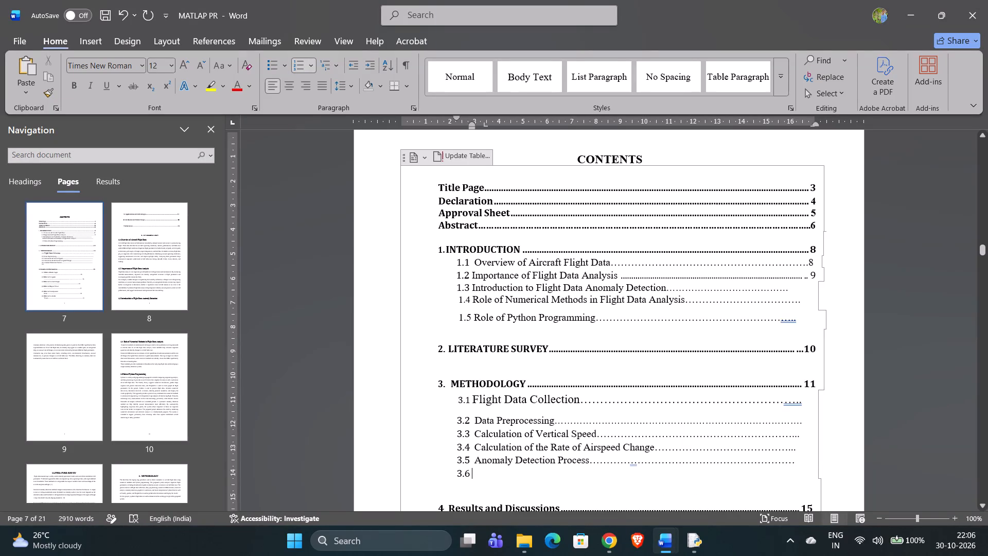
key(space)
key(ctrl+v)
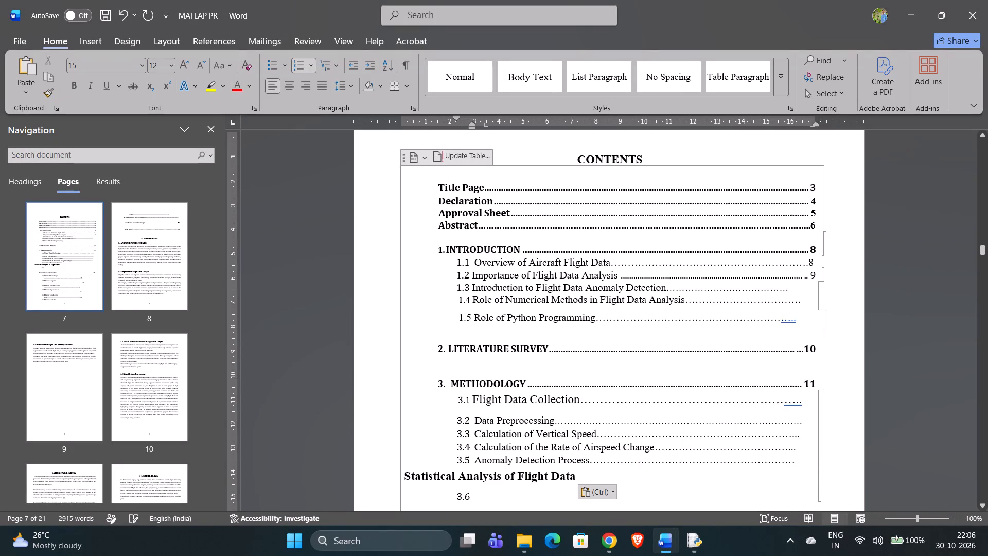
Remove the bold from the pasted "Statistical Analysis of Flight Data" contents text and reduce it to 12 pt.
drag(405, 476, 587, 477)
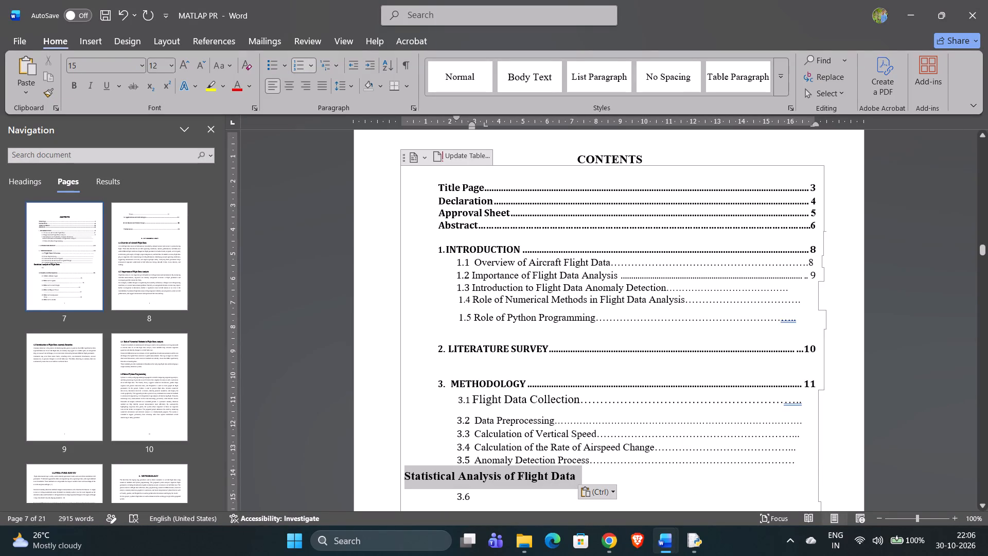
drag(587, 477, 577, 478)
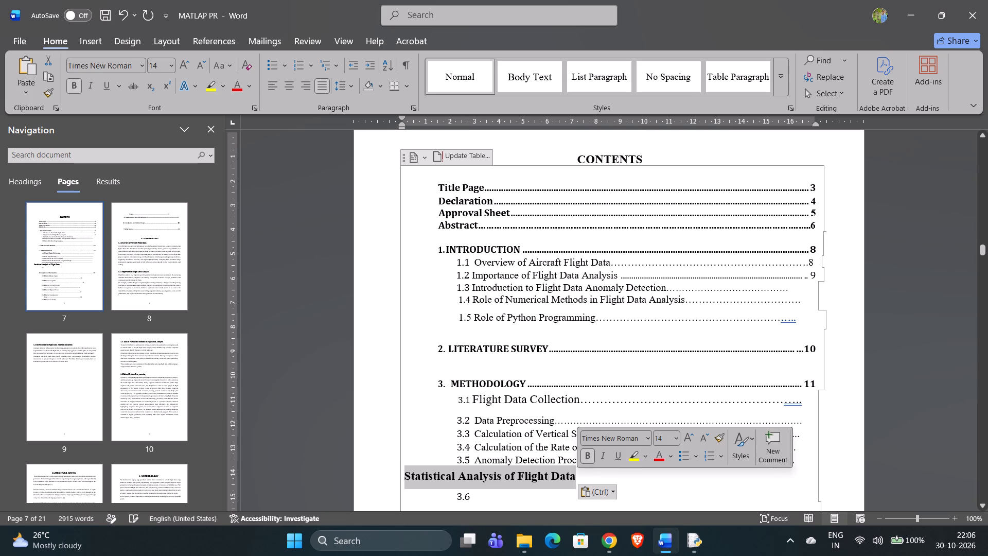
click(590, 457)
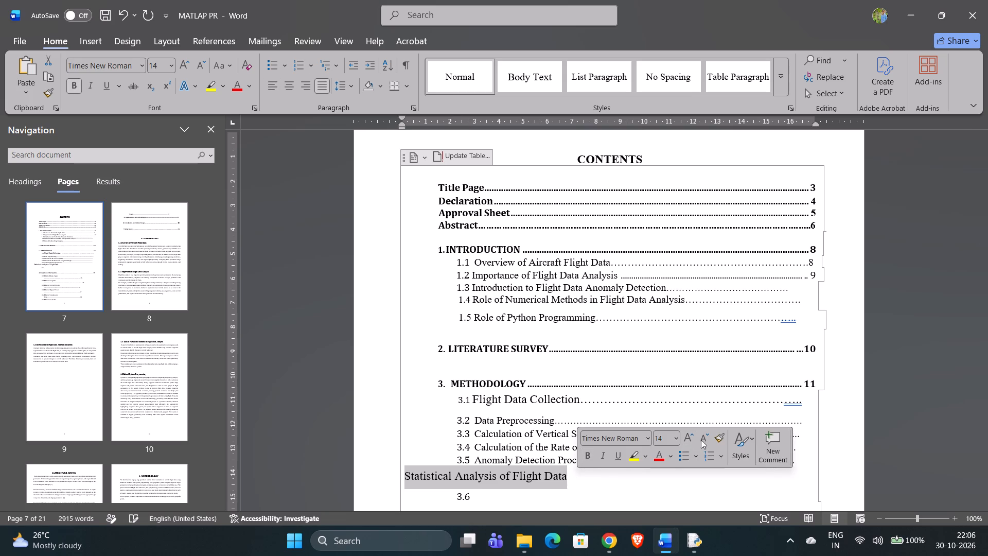
click(703, 440)
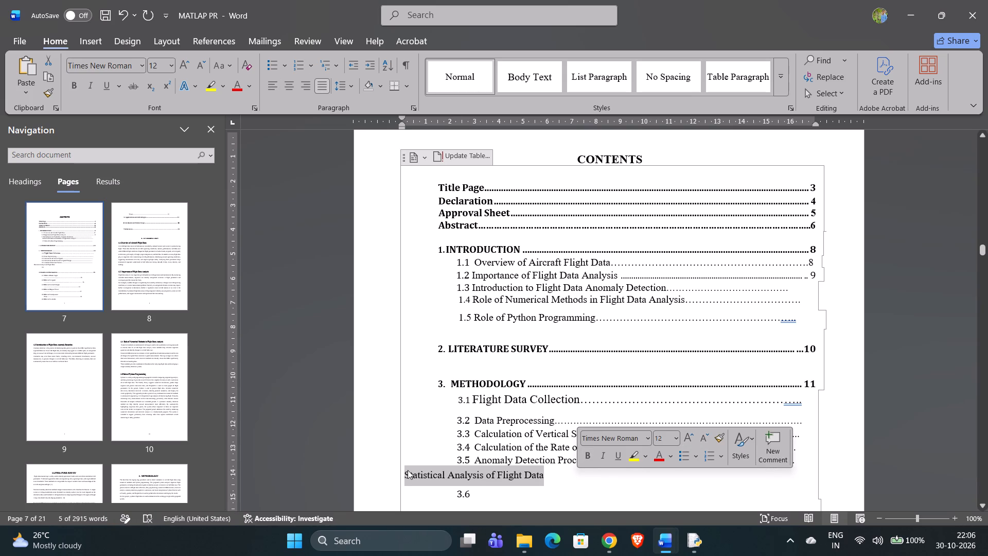
Turn the "Statistical Analysis of Flight Data" line into numbered contents entry 3.6, aligned directly below entry 3.5.
click(408, 472)
click(407, 472)
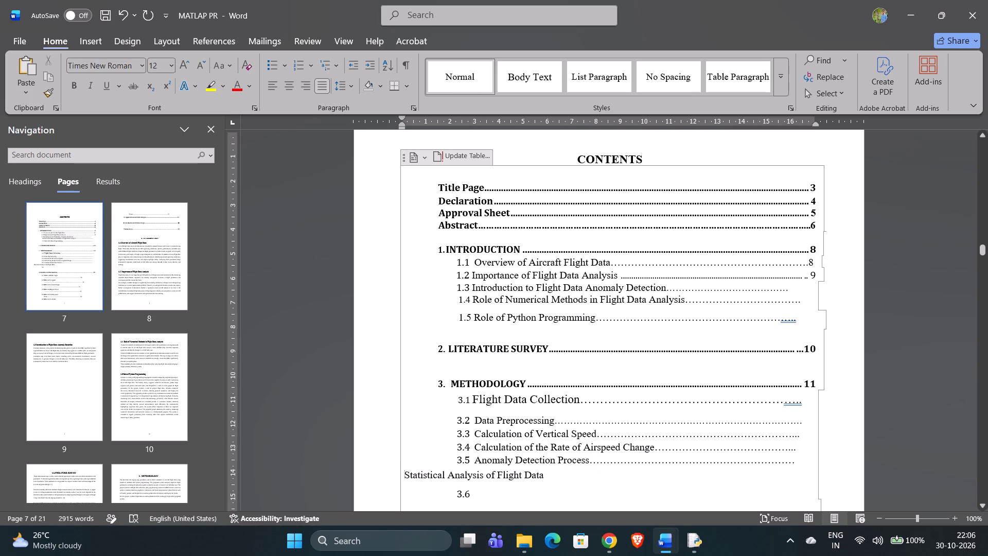
key(space)
key(space)
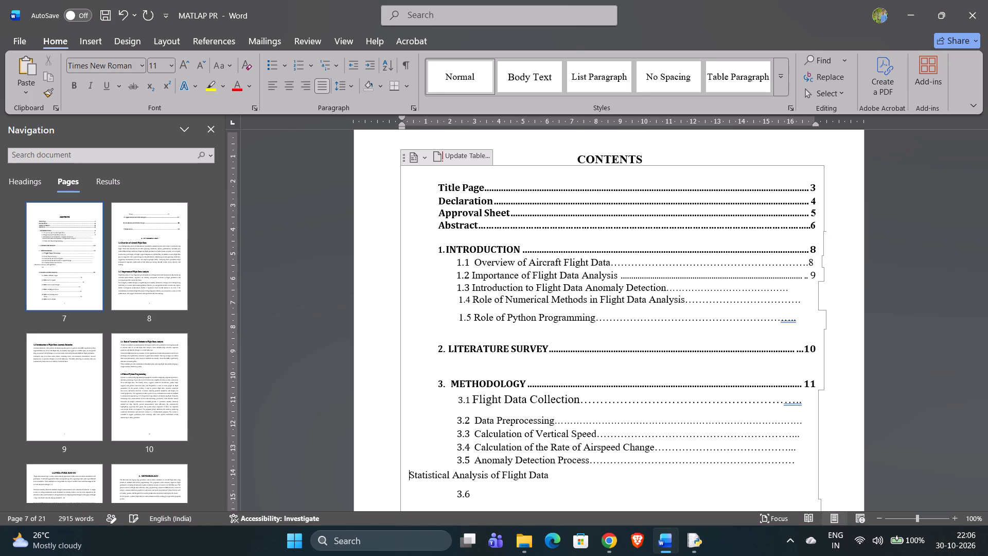
key(space)
key(space)
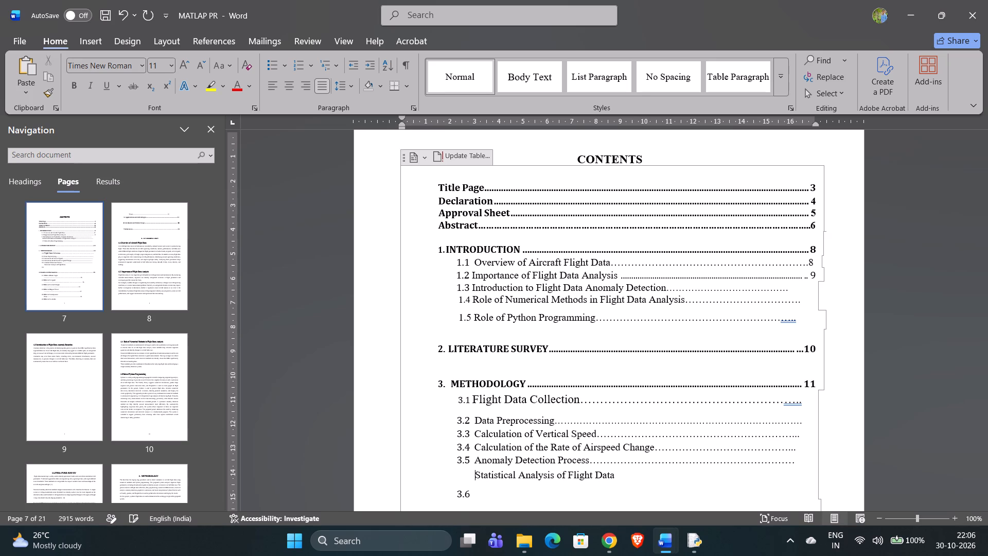
key(Return)
key(BackSpace)
key(BackSpace)
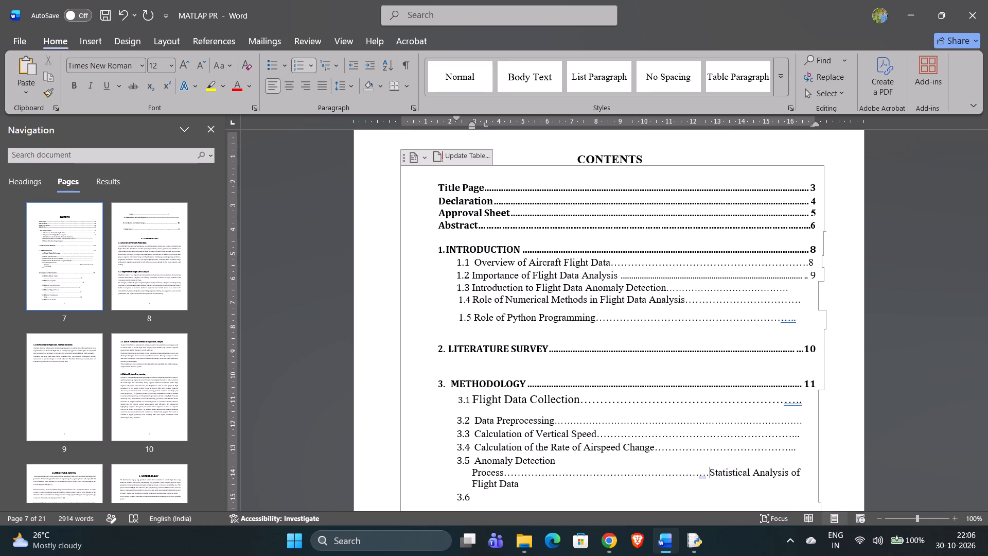
key(Return)
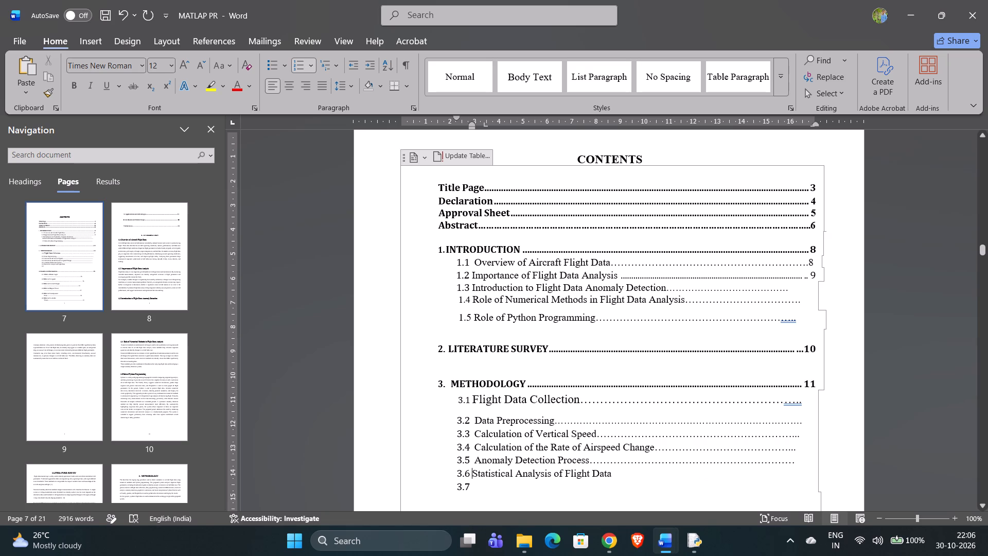
Add a dotted leader after "Statistical Analysis of Flight Data" in the contents, reaching about as far as the entry above.
click(610, 473)
key(period)
key(period)
key(period)
key(period)
key(period)
key(period)
key(period)
key(period)
key(period)
key(period)
key(period)
key(period)
key(period)
key(period)
key(period)
key(period)
key(period)
key(period)
key(period)
key(period)
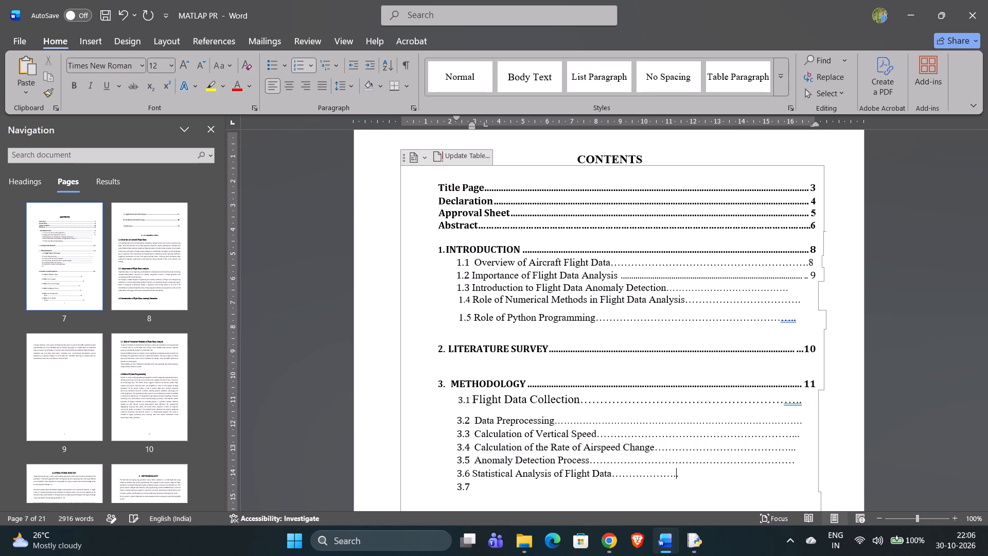
text(..)
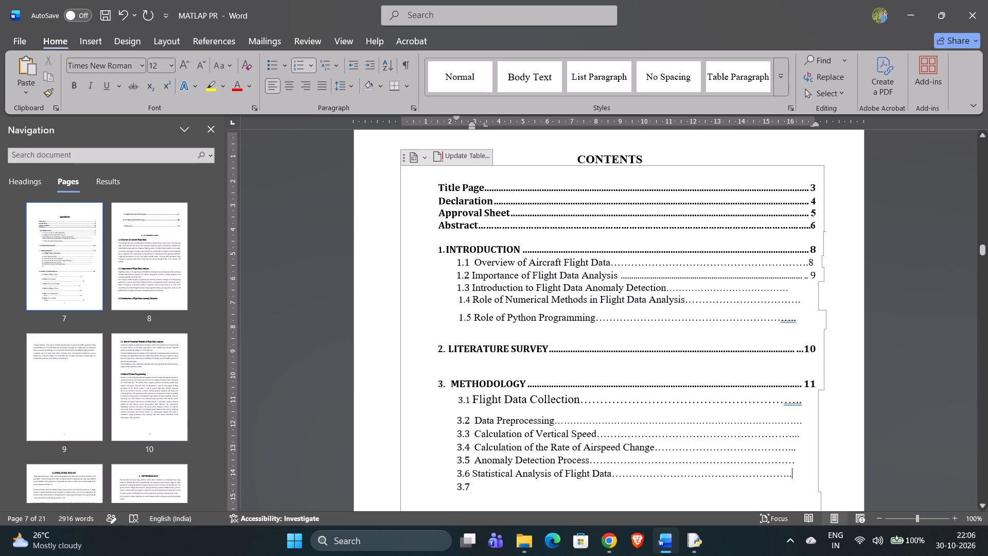
Delete the empty contents entry 3.7 and its line below "Statistical Analysis of Flight Data".
click(547, 492)
key(BackSpace)
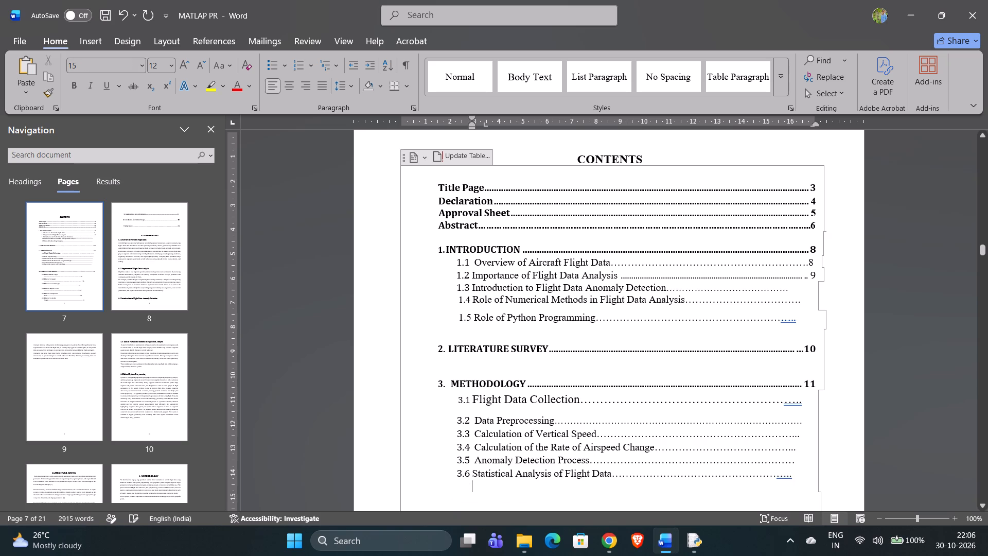
key(BackSpace)
key(BackSpace)
key(BackSpace)
key(BackSpace)
Copy the heading text "Aircraft Altitude vs Time" from section 4.1 of the Results and Discussion chapter.
scroll(547, 492, down, 1)
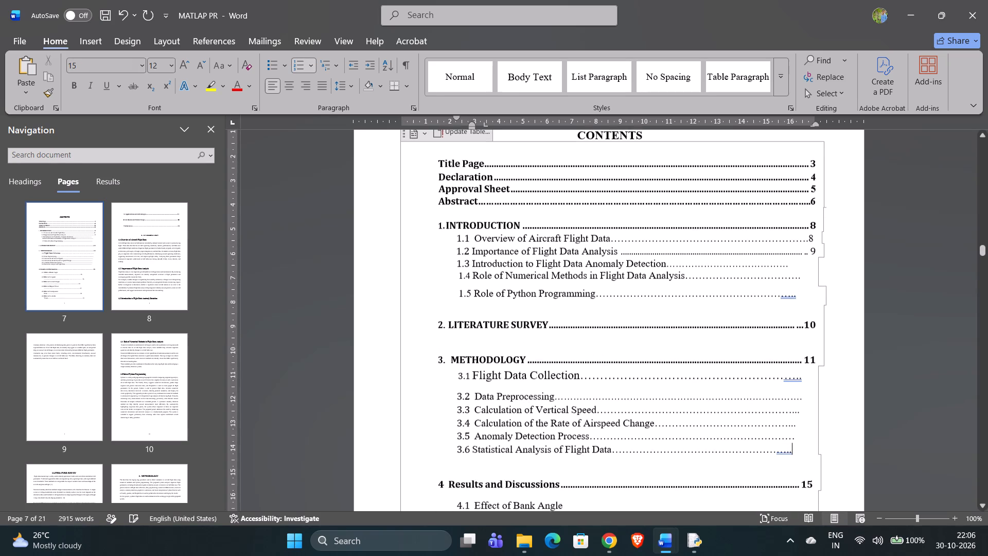
scroll(547, 492, down, 1)
scroll(73, 407, down, 1)
scroll(73, 407, up, 1)
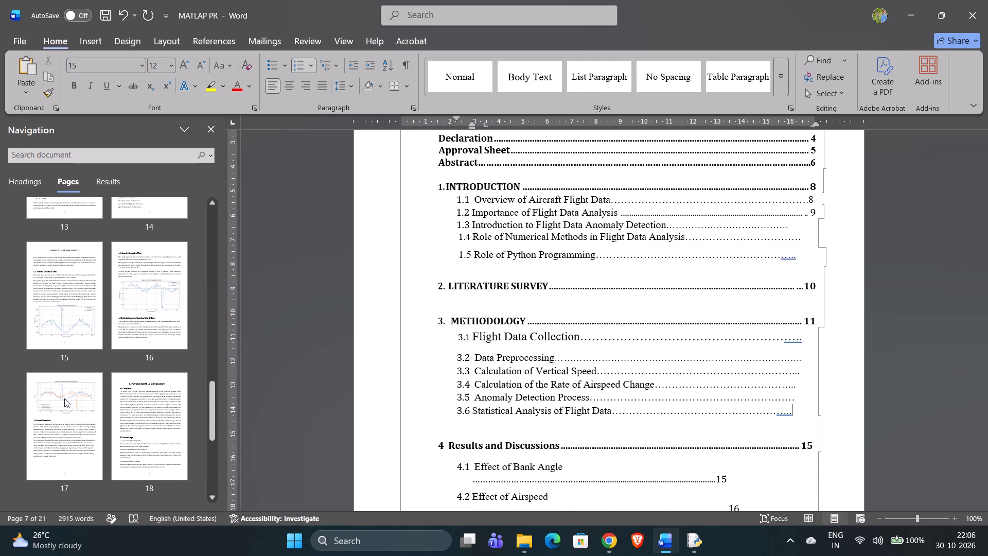
drag(1, 312, 48, 309)
click(48, 309)
scroll(48, 309, up, 1)
click(121, 271)
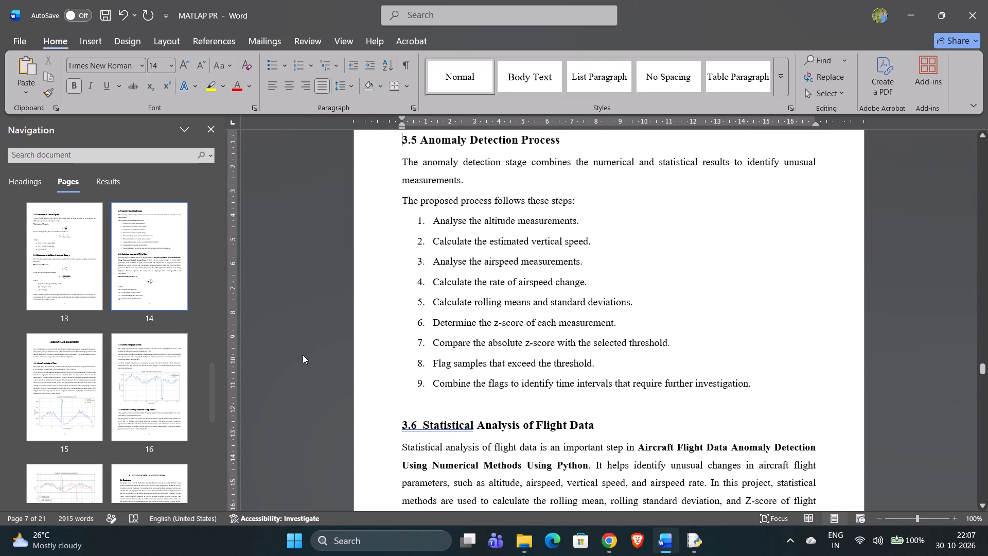
scroll(427, 353, up, 1)
scroll(427, 353, down, 2)
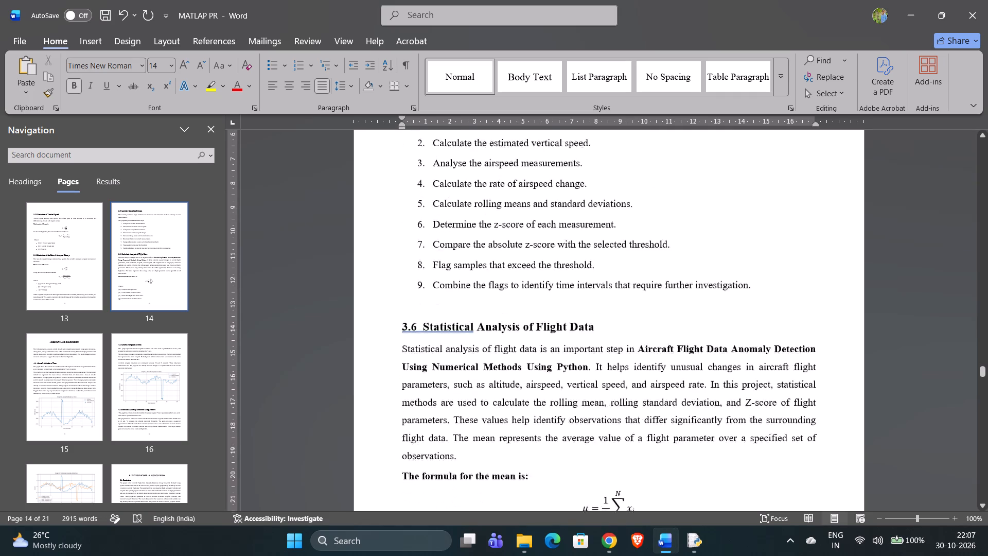
scroll(427, 353, down, 1)
click(92, 355)
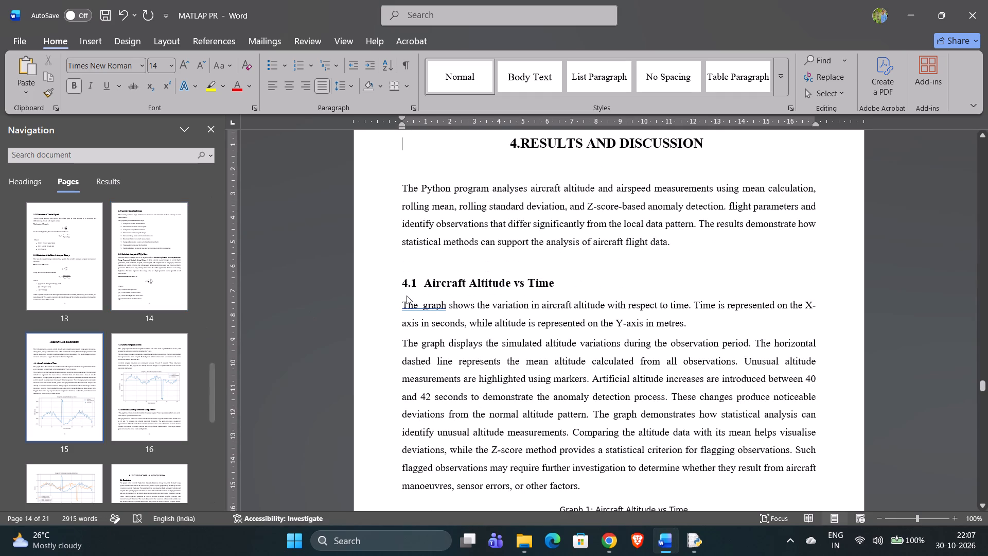
drag(429, 280, 530, 288)
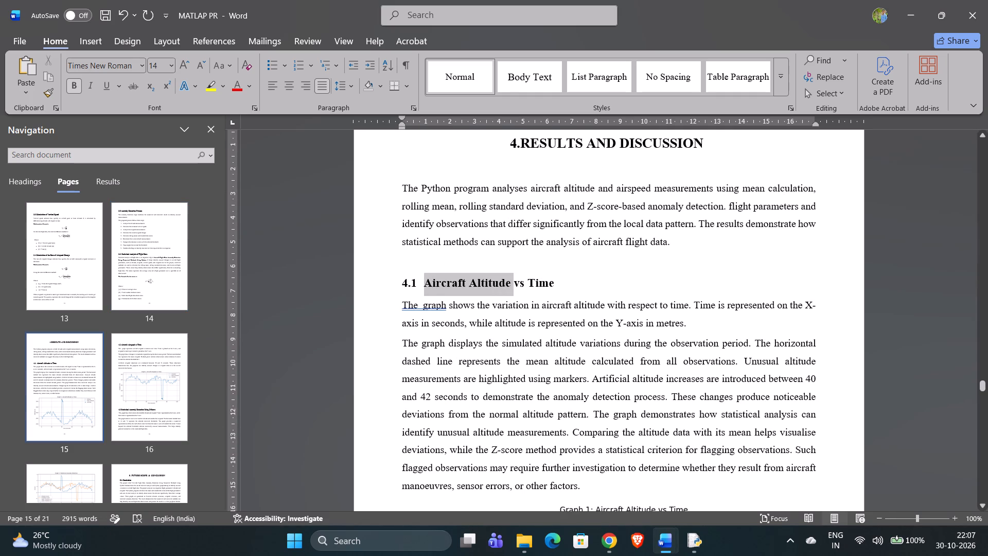
drag(530, 288, 555, 285)
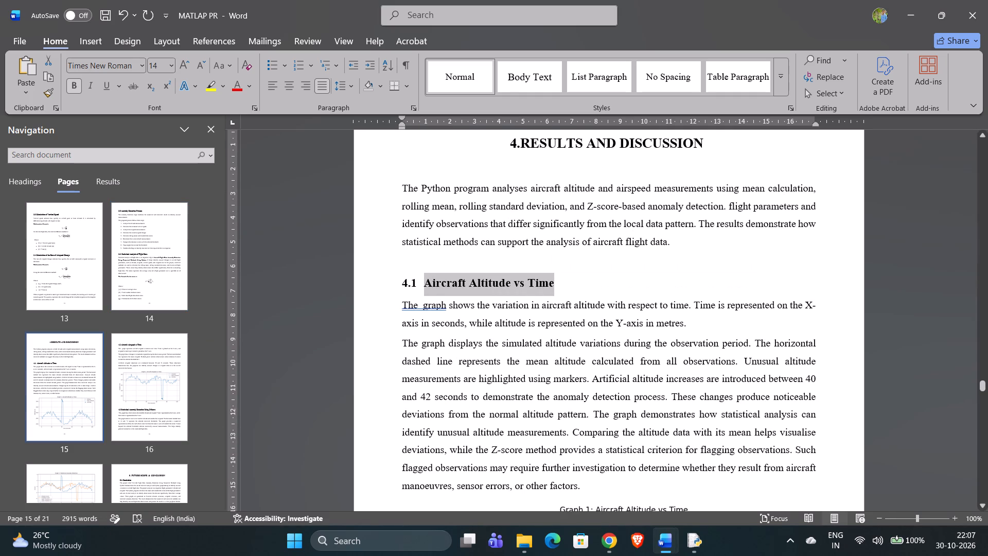
key(ctrl+c)
Replace "Effect of Bank Angle" in contents entry 4.1 with the copied "Aircraft Altitude vs Time" text.
scroll(94, 289, up, 3)
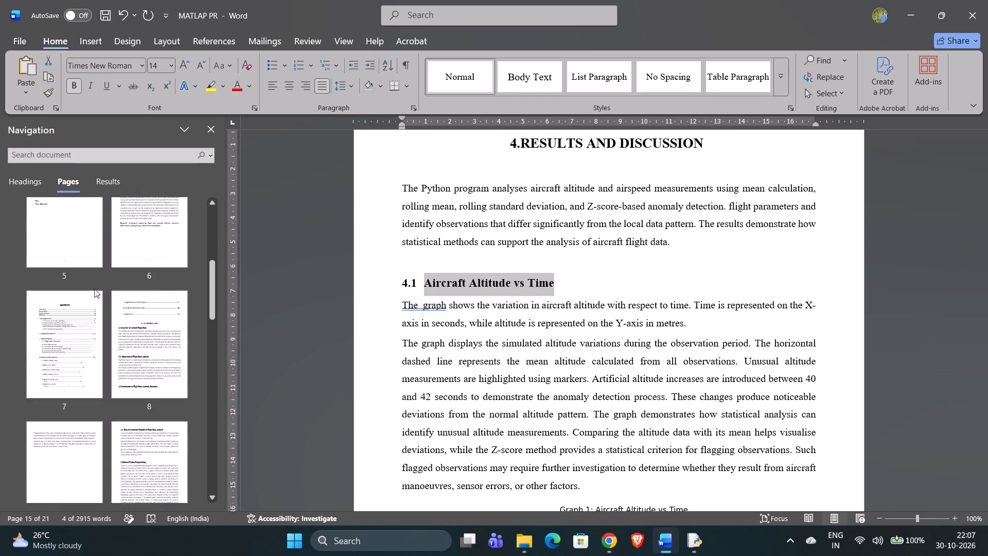
click(66, 361)
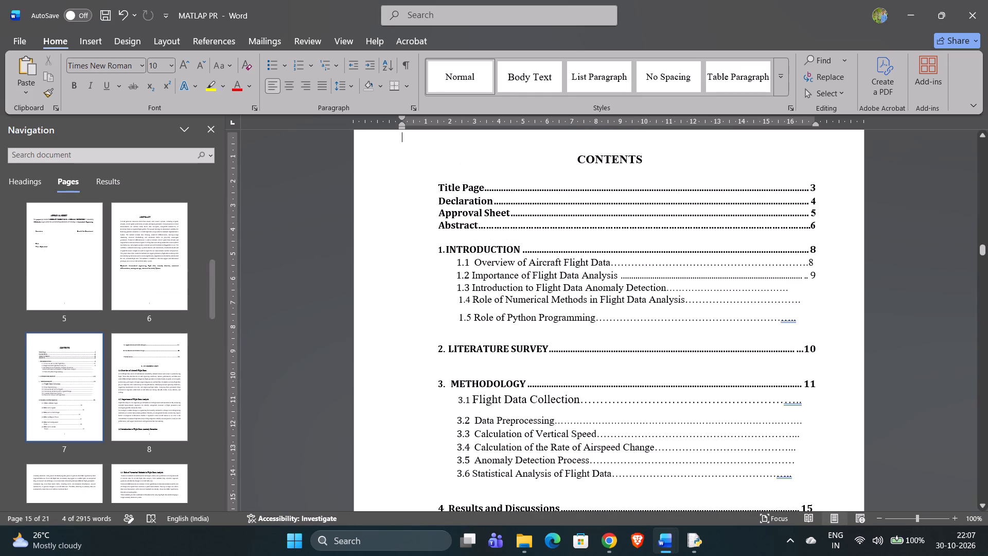
scroll(438, 410, down, 2)
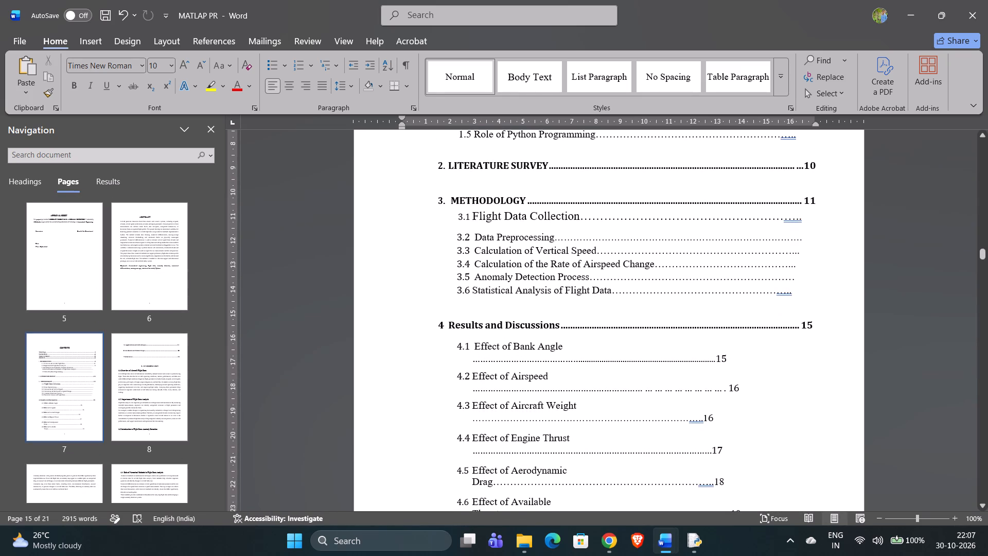
drag(481, 344, 570, 350)
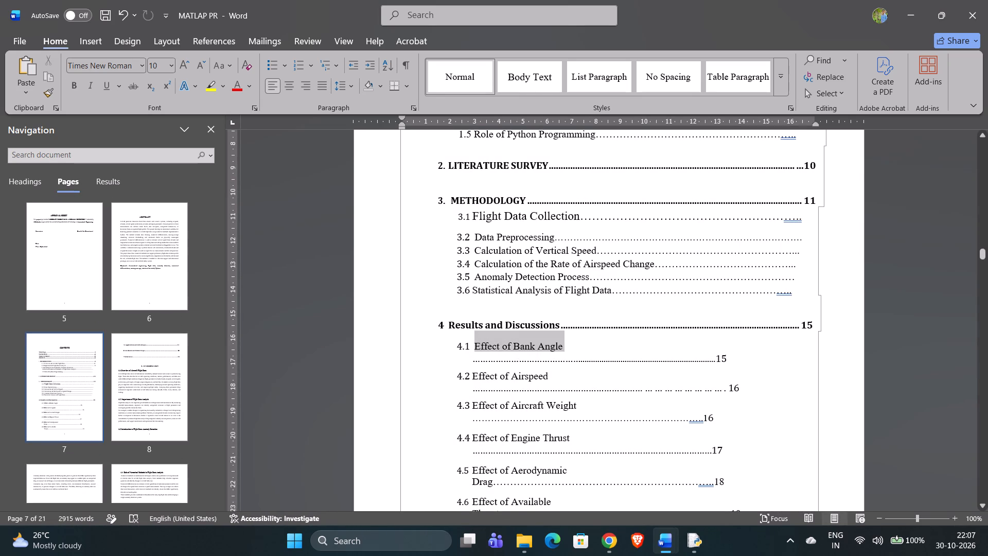
drag(570, 350, 697, 364)
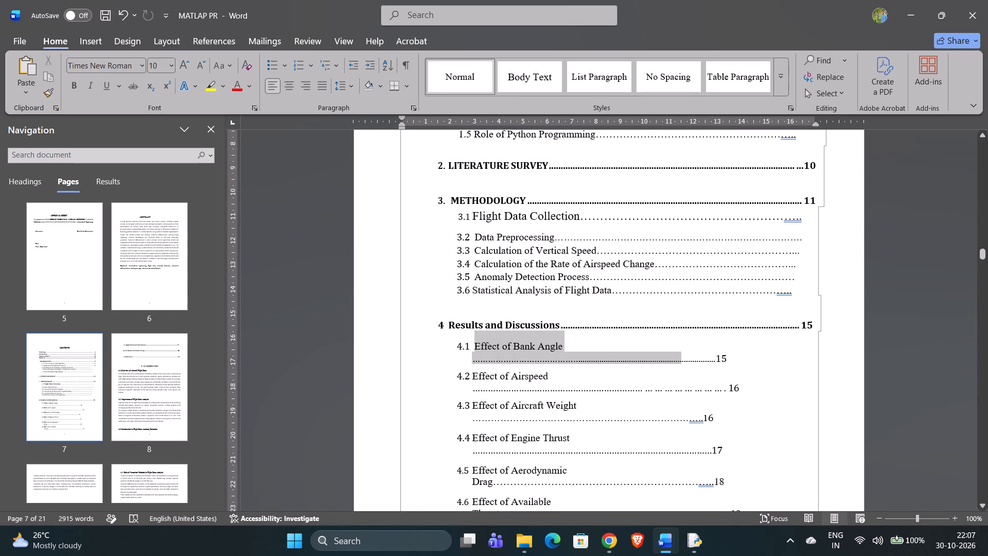
drag(697, 364, 718, 360)
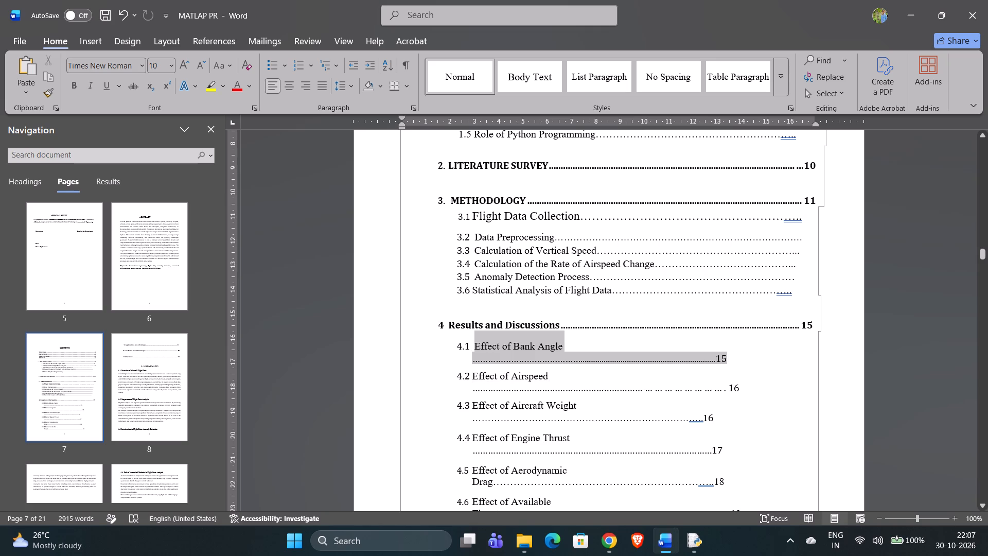
drag(718, 360, 566, 350)
key(BackSpace)
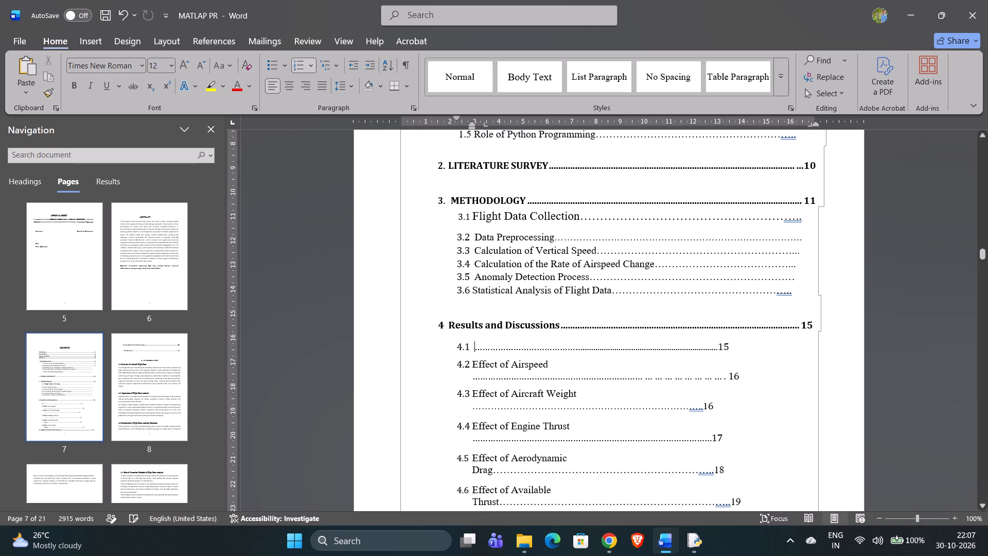
key(ctrl+v)
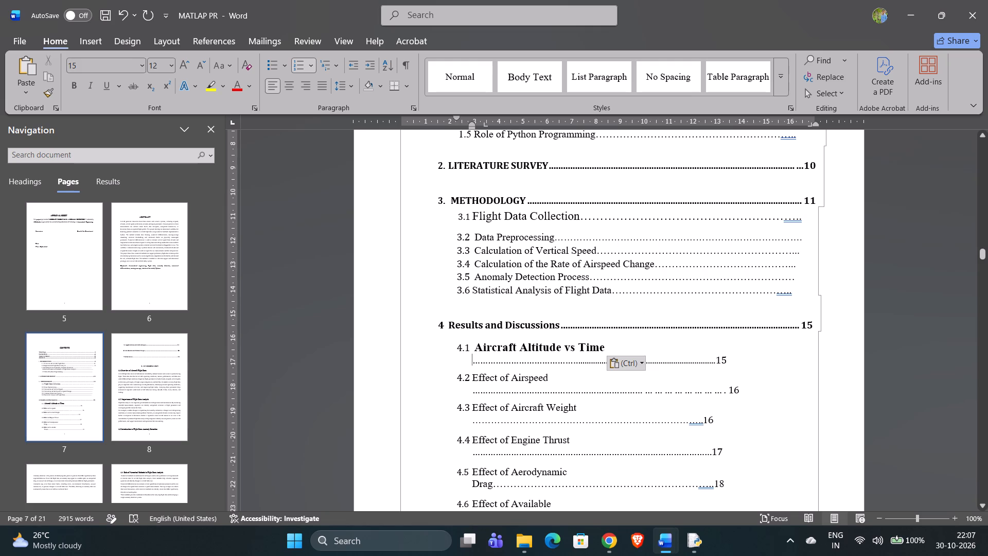
Reduce the pasted "Aircraft Altitude vs Time" contents text to 12 pt and remove its bold.
drag(475, 346, 604, 345)
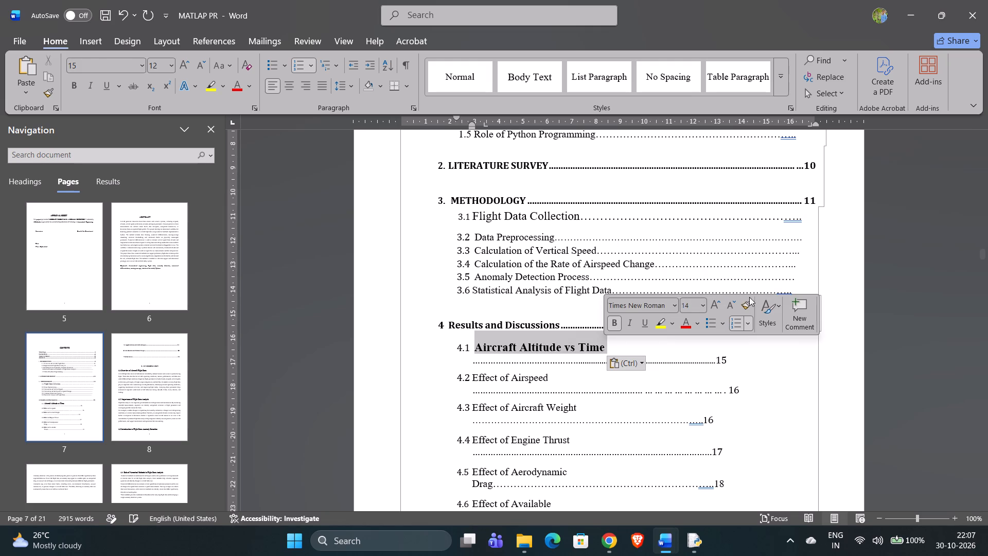
click(728, 304)
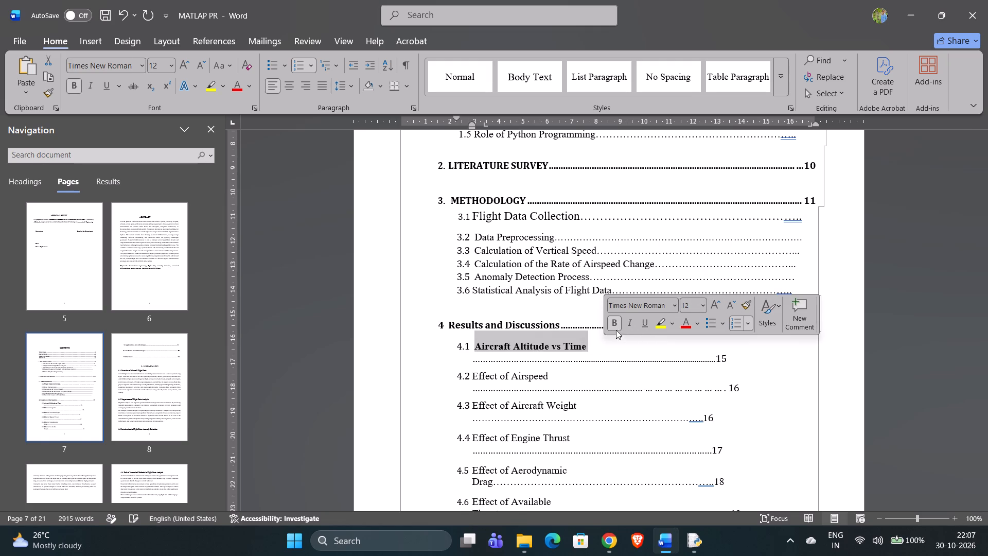
click(613, 325)
click(574, 359)
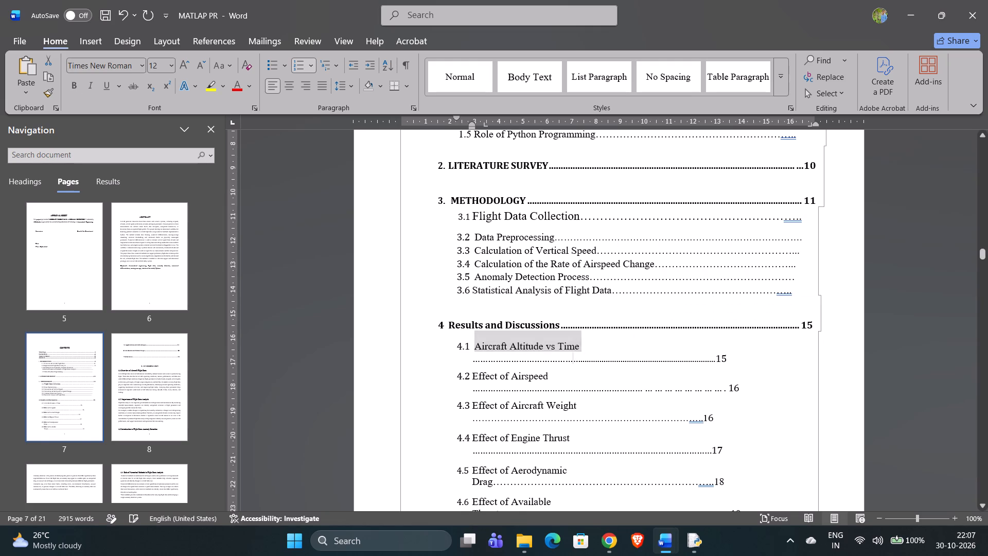
Adjust entry 4.1's dotted leader so it fits on the title's line, with page number 15 aligned under the chapter's page number.
click(714, 362)
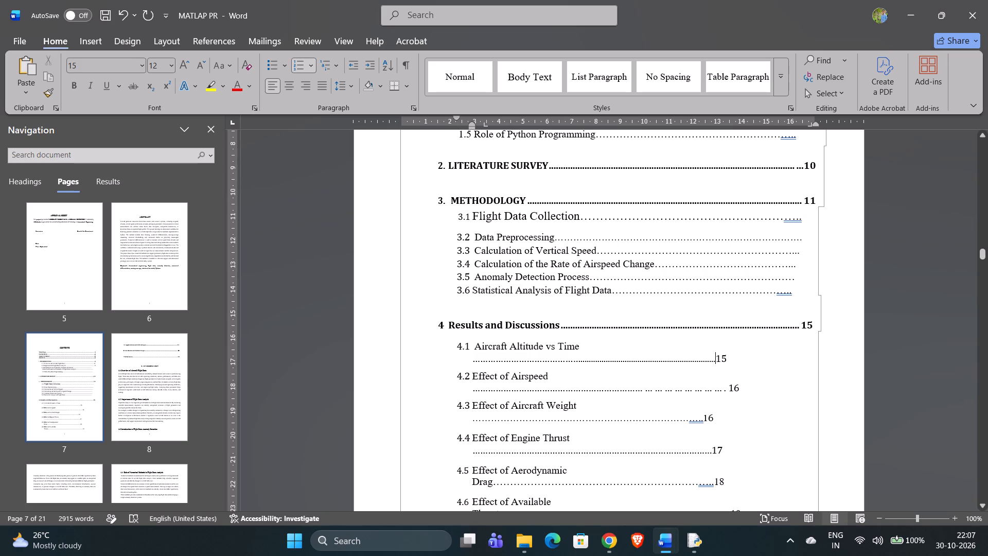
key(BackSpace)
key(BackSpace)
key(BackSpace)
key(BackSpace)
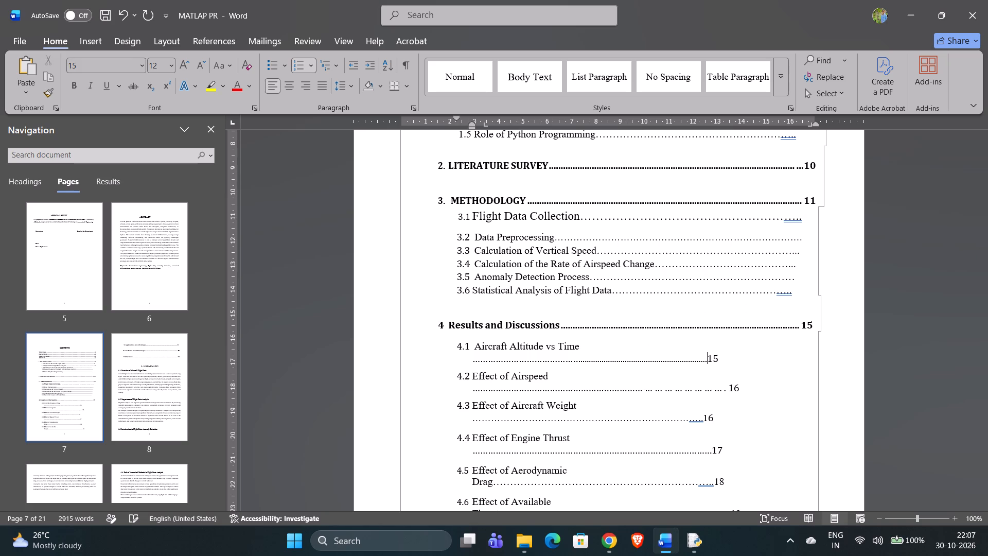
key(BackSpace)
key(BackSpace)
key(BackSpace)
key(BackSpace)
key(BackSpace)
key(BackSpace)
key(BackSpace)
key(BackSpace)
key(BackSpace)
key(BackSpace)
key(BackSpace)
key(BackSpace)
key(BackSpace)
key(BackSpace)
key(BackSpace)
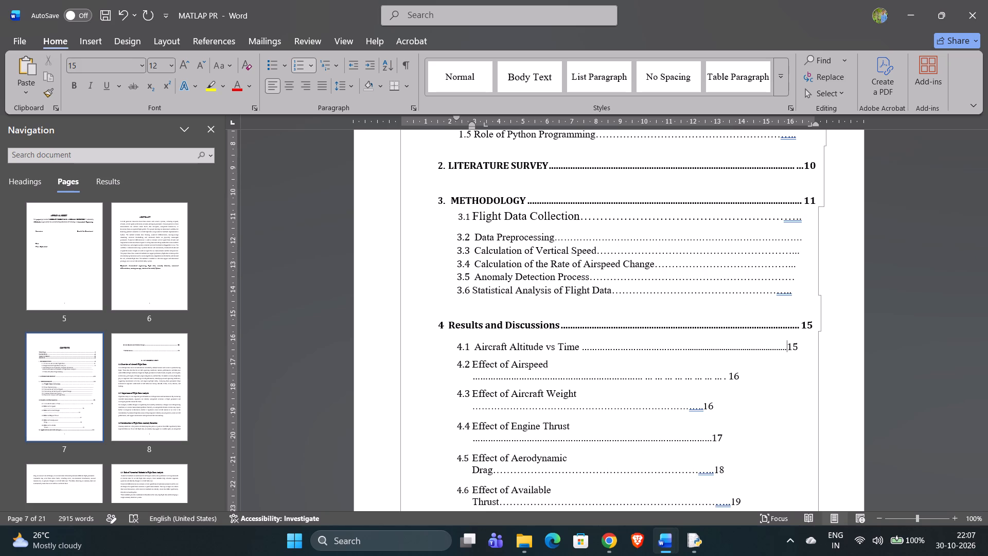
text(......)
key(period)
Copy the heading text "Aircraft Airspeed vs Time" from section 4.2 of the Results and Discussion chapter.
scroll(142, 429, down, 1)
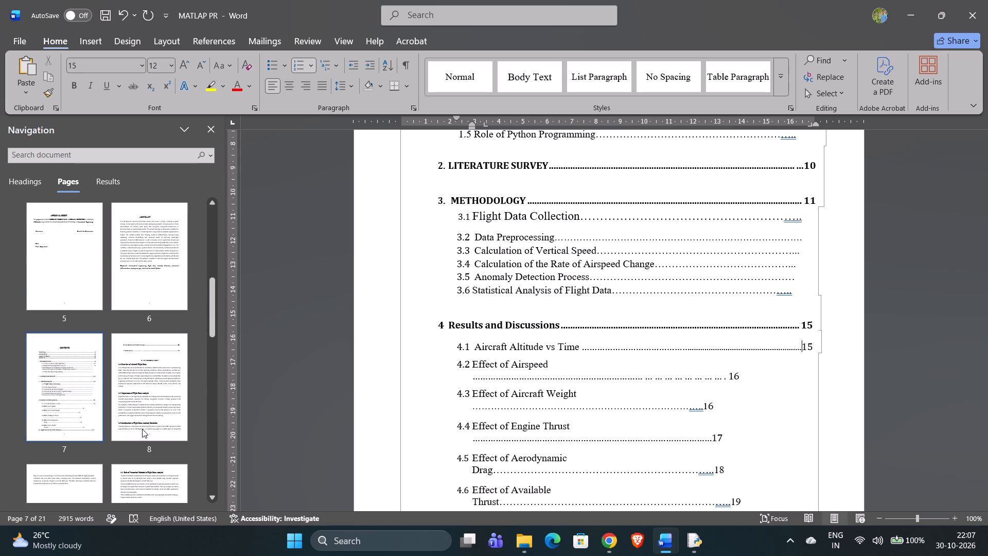
scroll(142, 429, down, 2)
scroll(142, 429, up, 1)
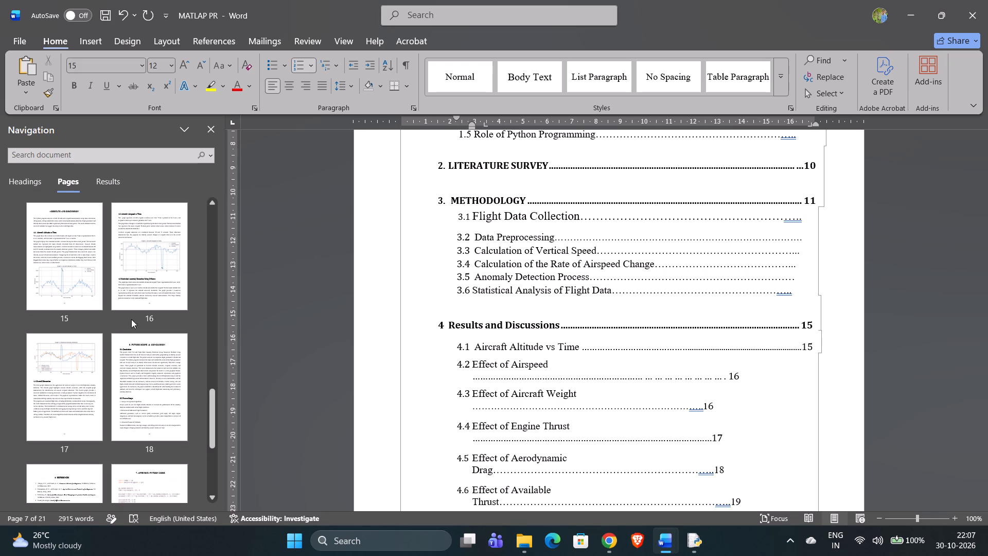
click(39, 274)
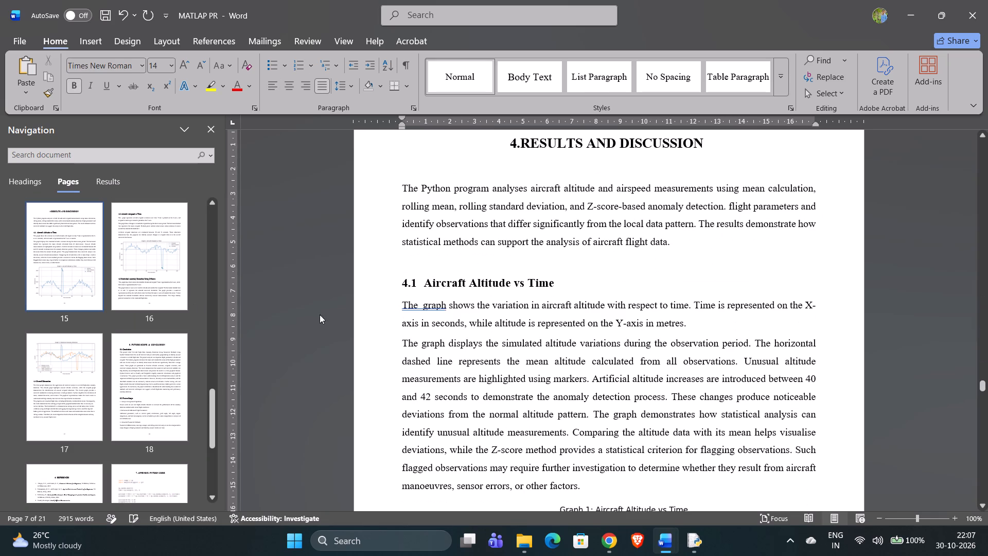
scroll(385, 336, down, 3)
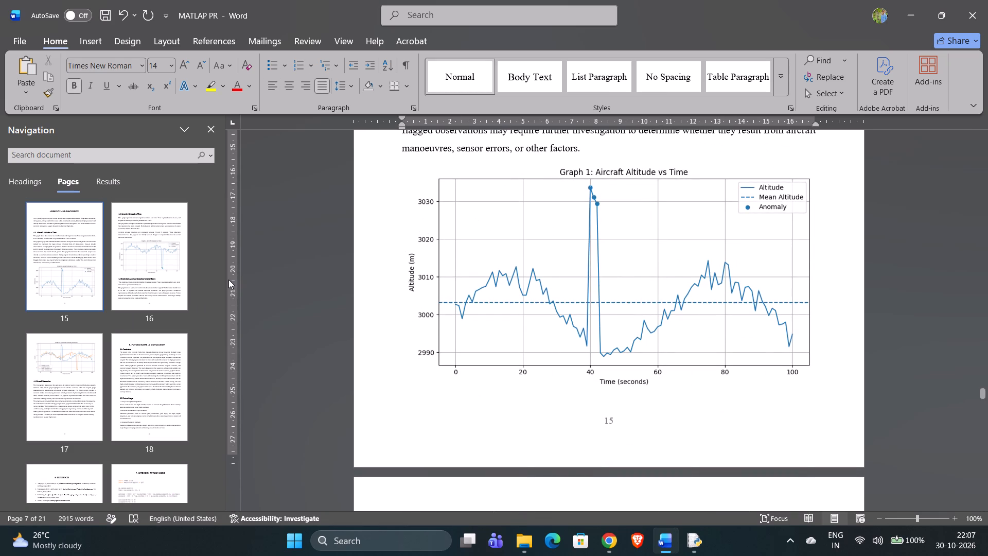
click(163, 280)
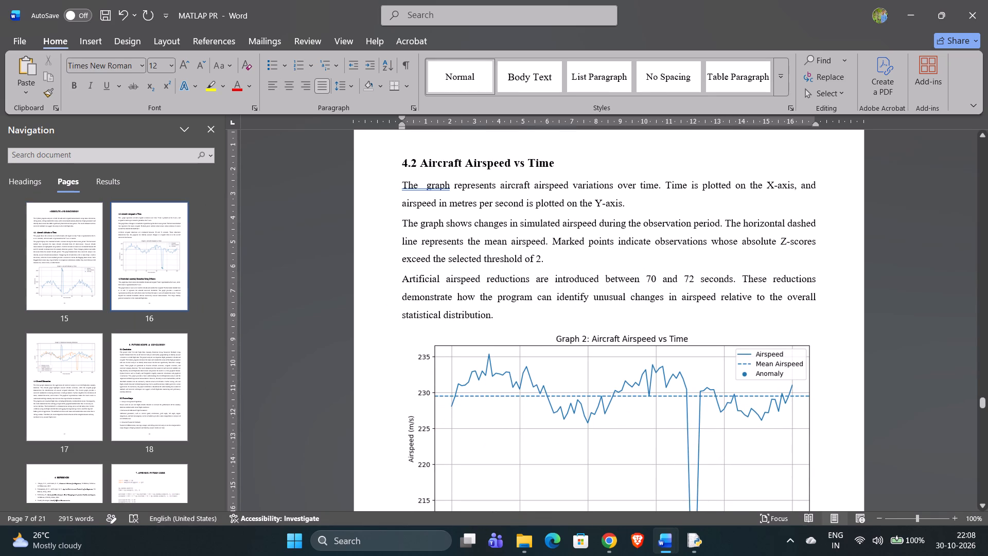
drag(422, 160, 559, 173)
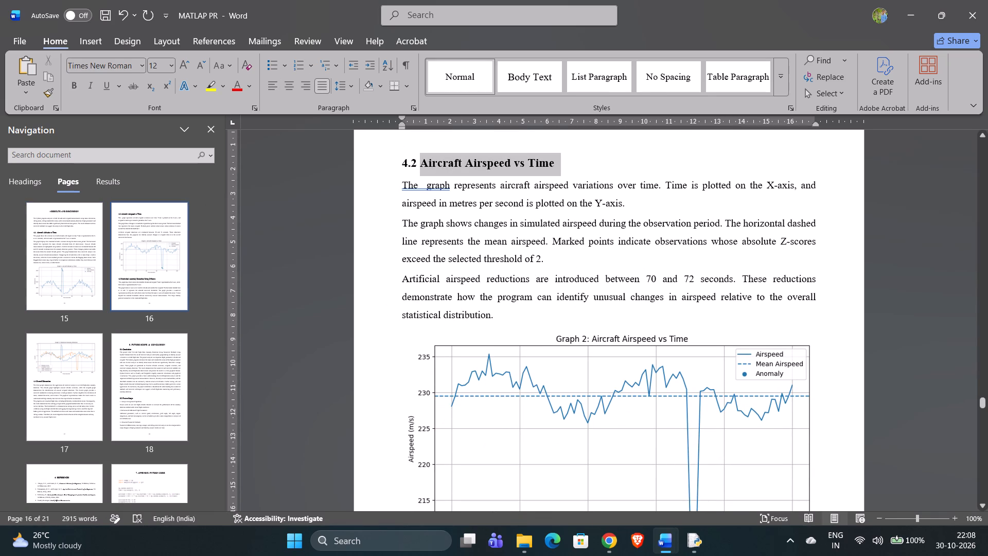
drag(559, 173, 560, 172)
key(ctrl+c)
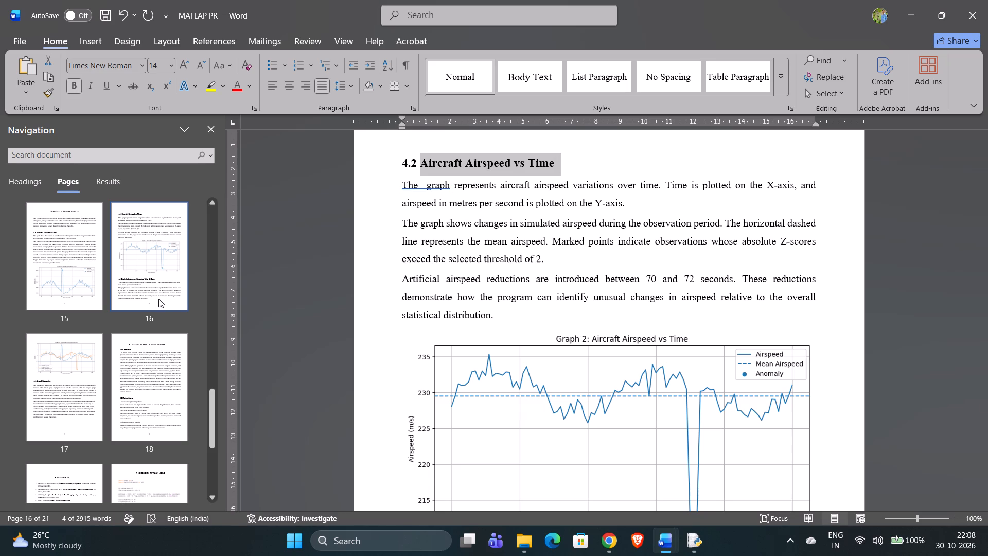
Replace "Effect of Airspeed" in contents entry 4.2 with the copied "Aircraft Airspeed vs Time" text.
scroll(131, 478, up, 3)
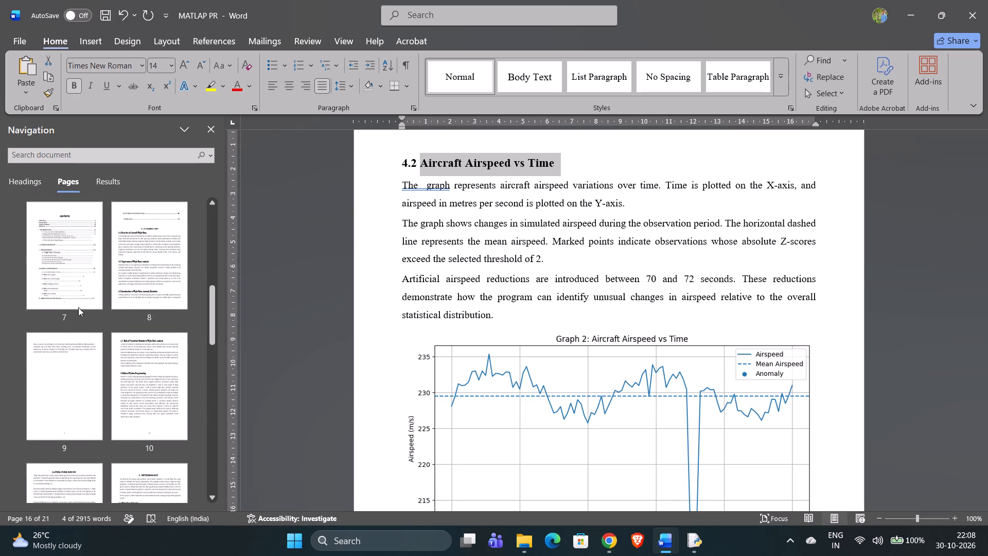
click(83, 287)
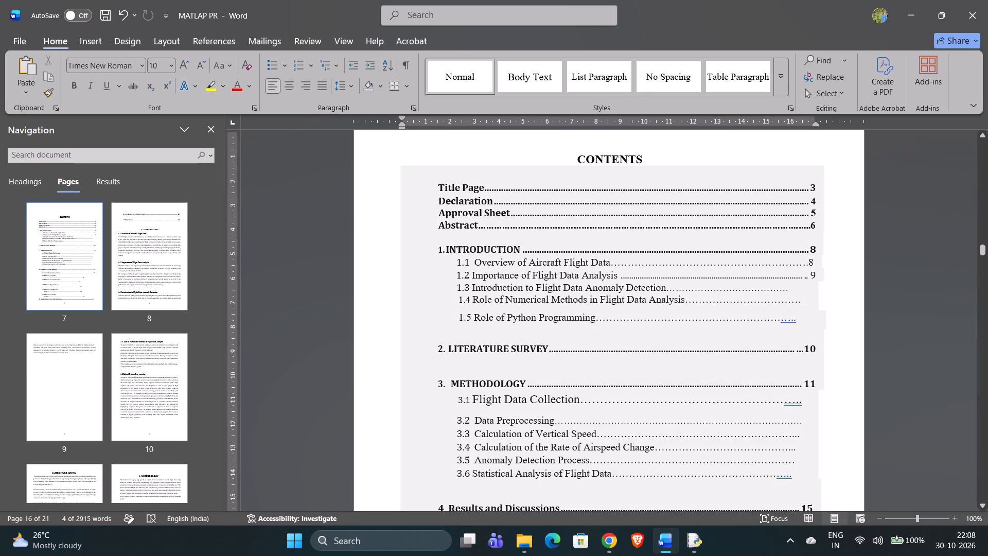
scroll(505, 414, down, 2)
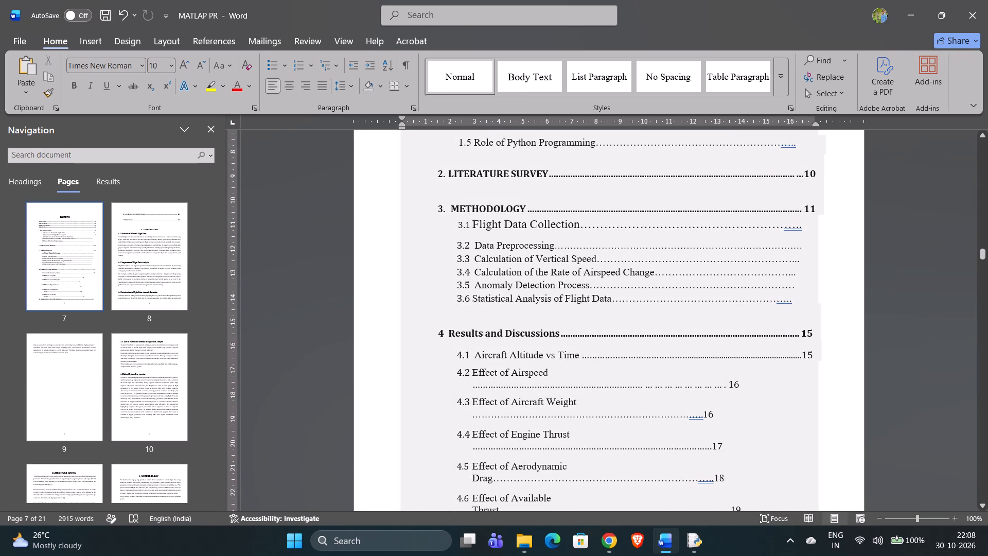
drag(475, 370, 532, 373)
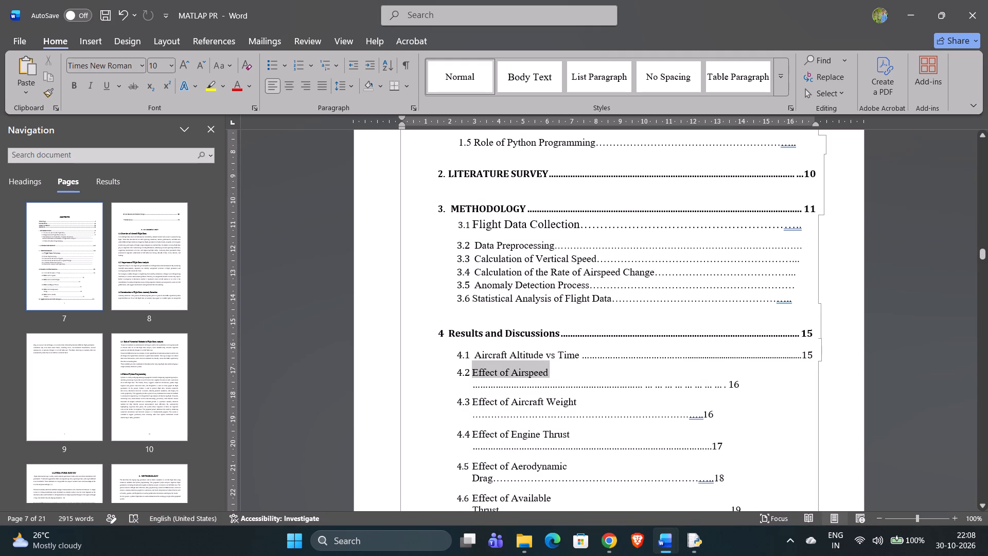
drag(532, 373, 543, 374)
key(BackSpace)
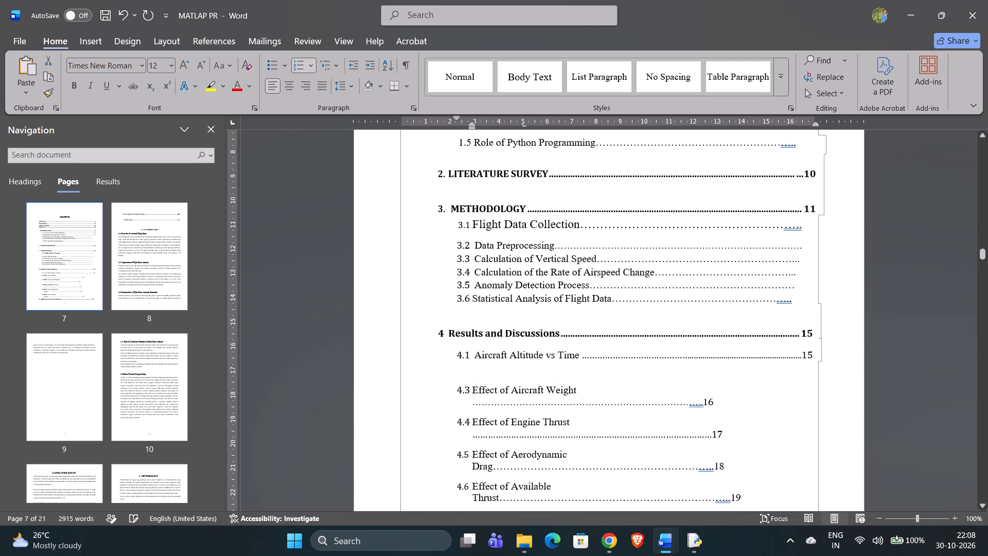
key(space)
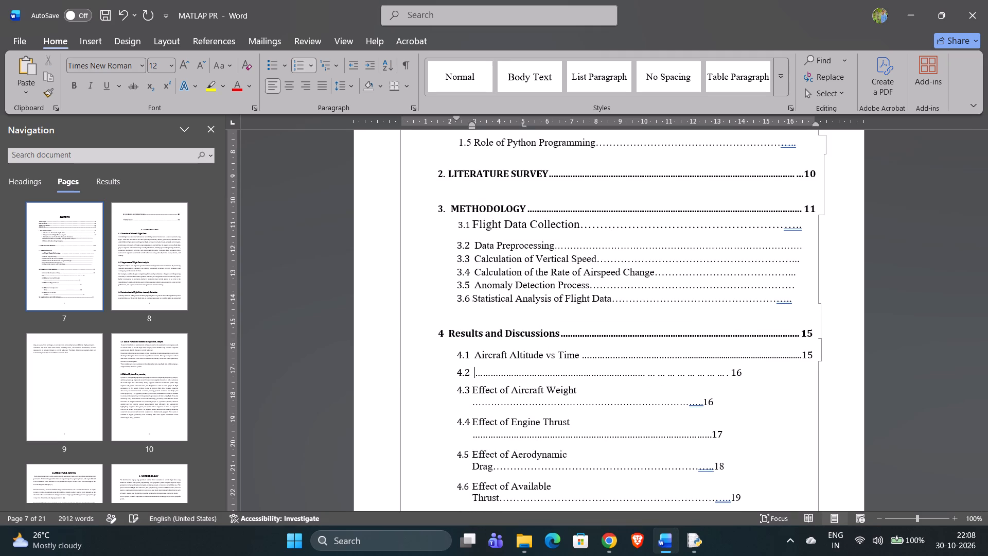
key(ctrl+v)
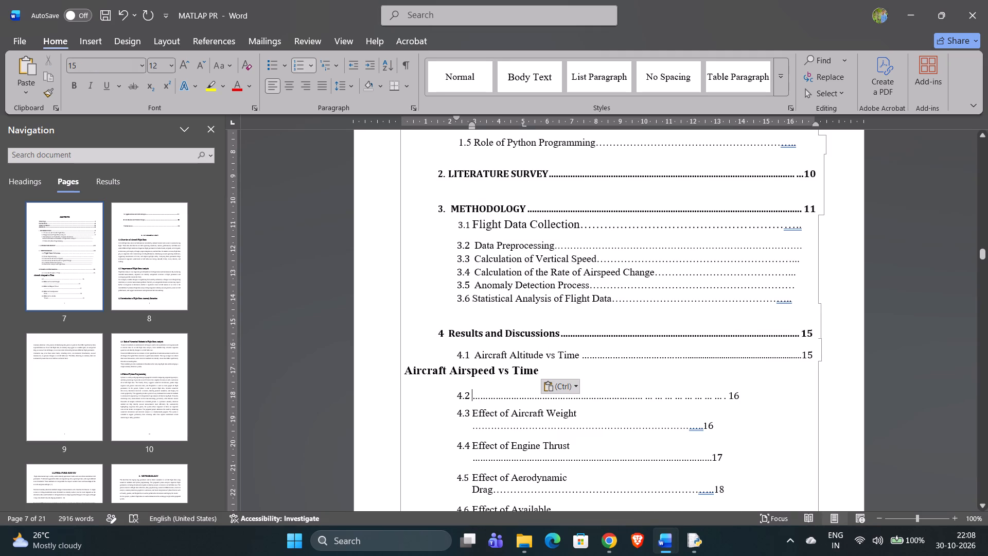
Reduce the pasted "Aircraft Airspeed vs Time" contents text to 12 pt and remove its bold.
drag(405, 370, 545, 378)
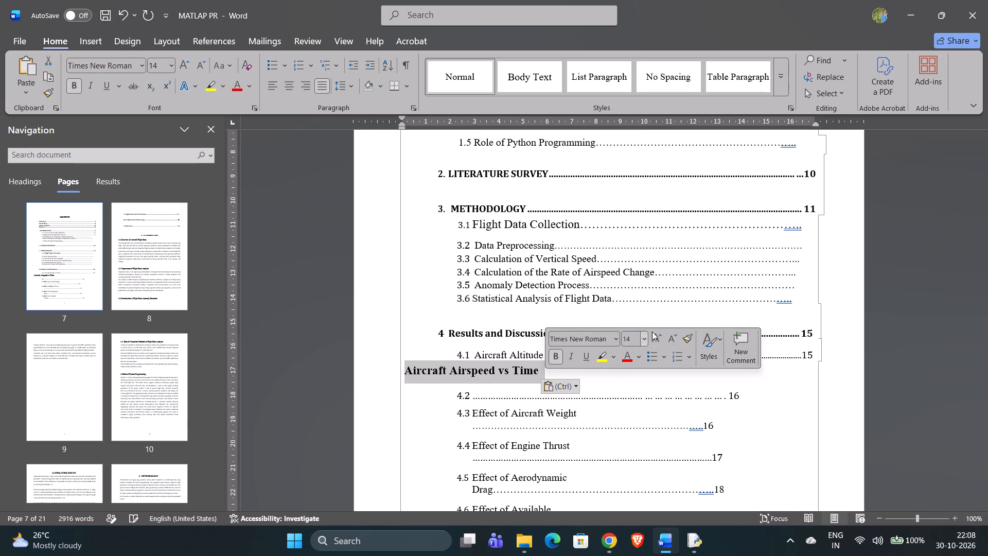
click(667, 338)
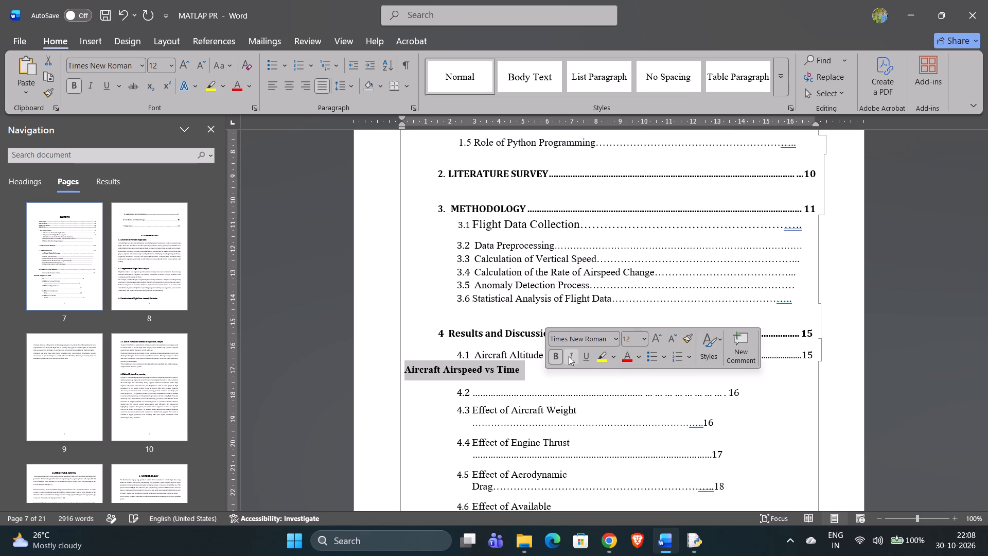
click(553, 355)
click(515, 374)
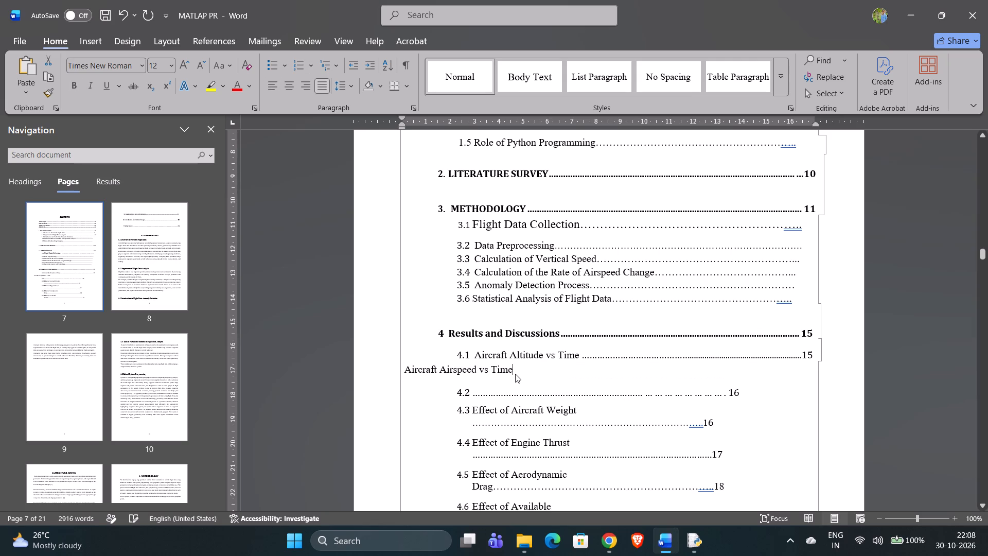
key(Return)
key(BackSpace)
key(BackSpace)
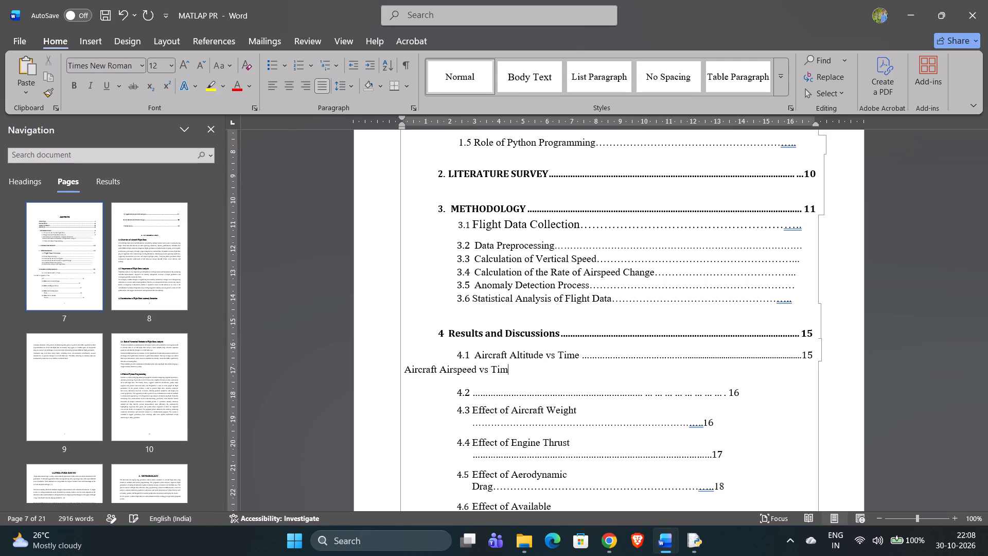
key(e)
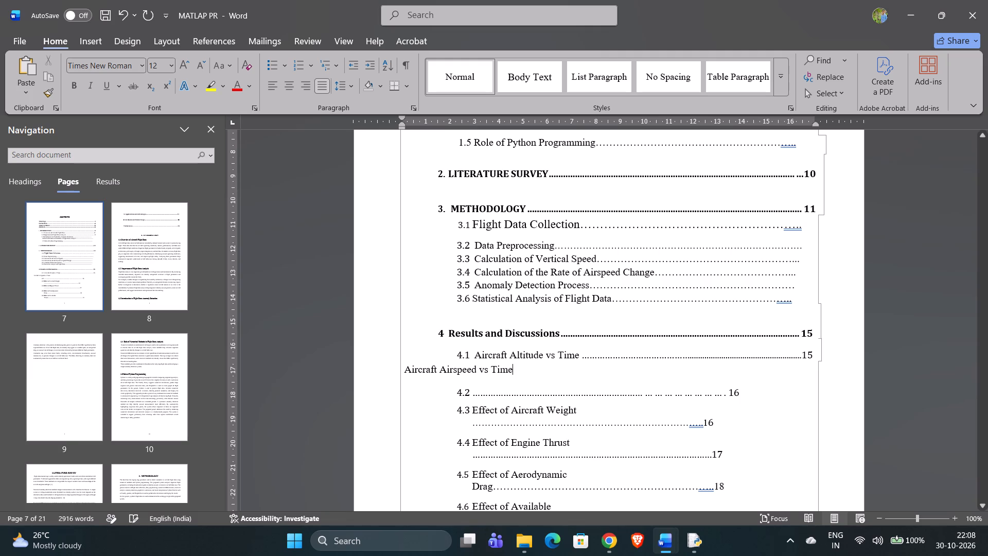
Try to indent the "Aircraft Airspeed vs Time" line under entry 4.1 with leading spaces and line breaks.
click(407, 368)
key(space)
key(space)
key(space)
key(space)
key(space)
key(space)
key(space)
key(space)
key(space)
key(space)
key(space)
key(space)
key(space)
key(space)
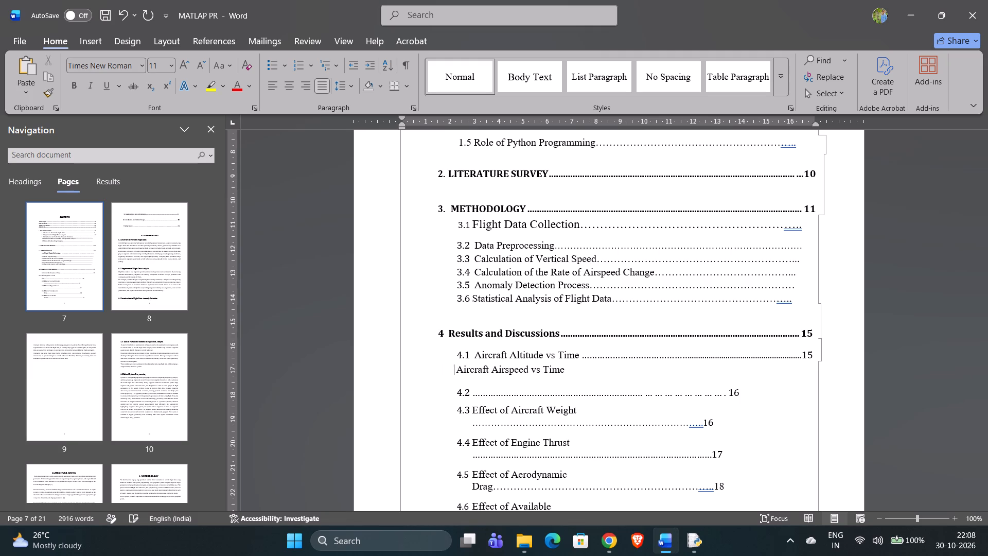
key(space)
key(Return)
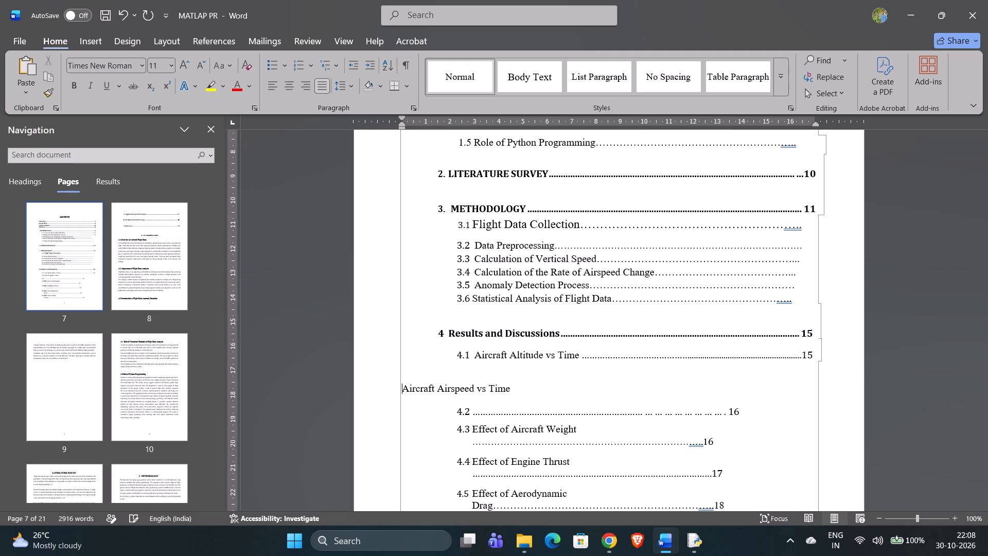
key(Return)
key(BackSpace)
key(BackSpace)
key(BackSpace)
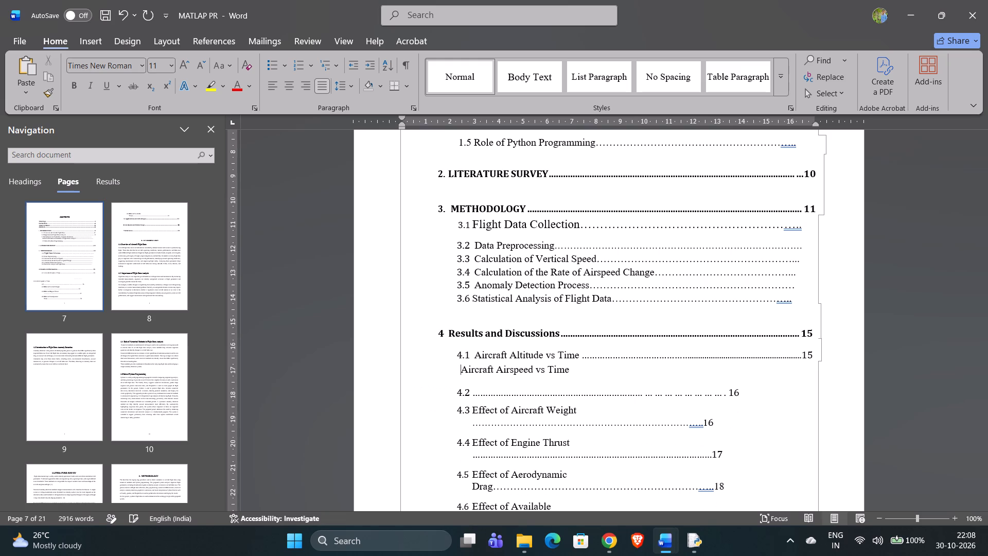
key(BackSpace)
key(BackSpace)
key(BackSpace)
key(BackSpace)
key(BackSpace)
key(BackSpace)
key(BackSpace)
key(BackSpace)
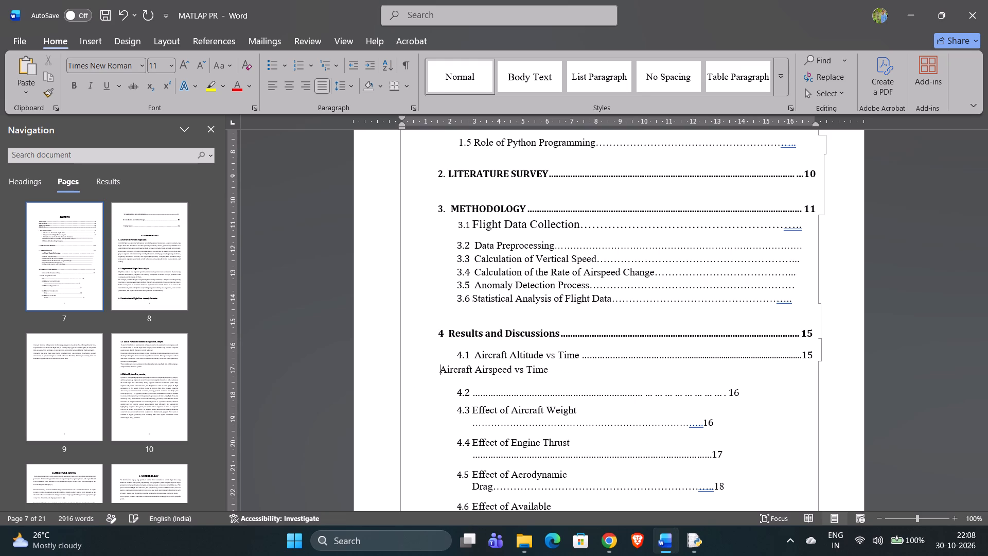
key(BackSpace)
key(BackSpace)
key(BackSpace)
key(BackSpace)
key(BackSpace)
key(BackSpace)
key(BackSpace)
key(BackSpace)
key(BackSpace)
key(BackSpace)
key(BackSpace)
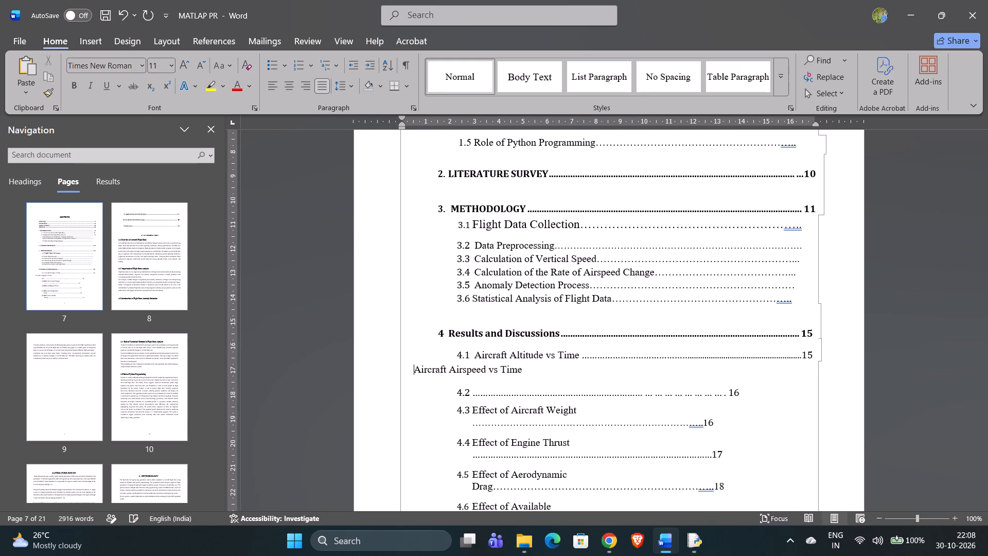
Join the "Aircraft Airspeed vs Time" line to entry 4.1 and split it off as numbered contents entry 4.2.
key(BackSpace)
key(BackSpace)
key(BackSpace)
key(BackSpace)
key(BackSpace)
key(BackSpace)
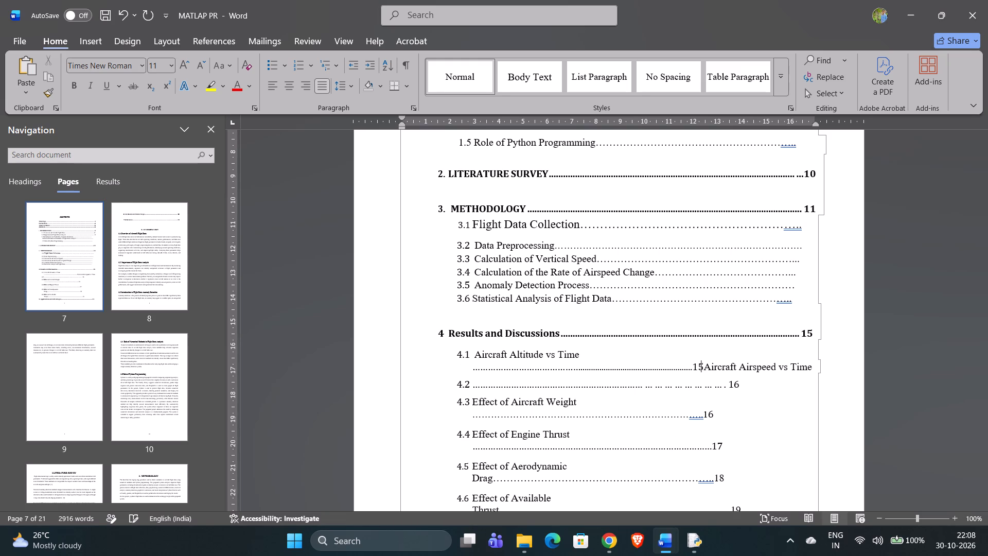
key(Return)
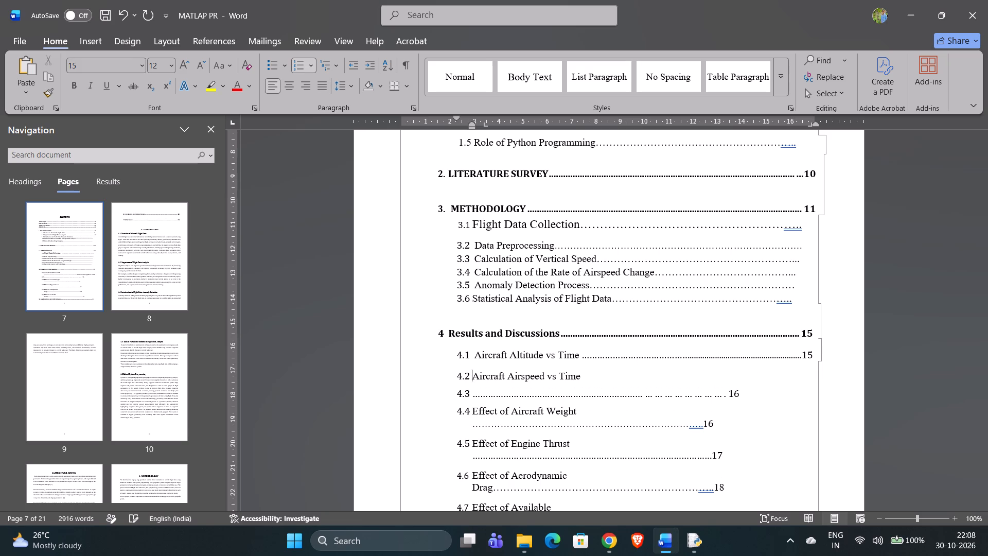
Add a dotted leader after "Aircraft Airspeed vs Time" in contents entry 4.2, extending to the page-number column.
click(585, 376)
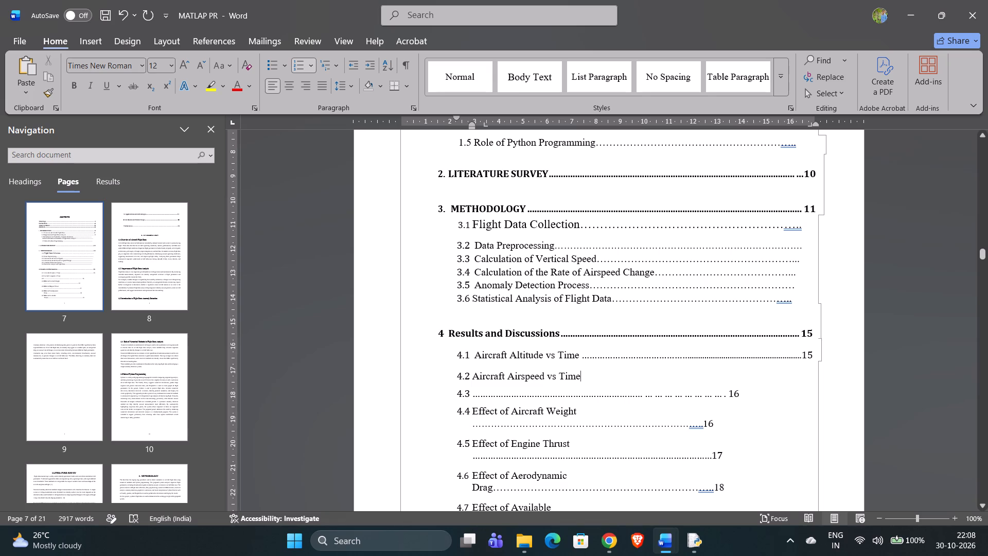
key(period)
key(period)
key(period)
key(period)
key(period)
key(period)
key(period)
key(period)
key(period)
key(period)
key(period)
key(period)
key(period)
key(period)
key(period)
key(period)
key(period)
key(period)
key(period)
key(period)
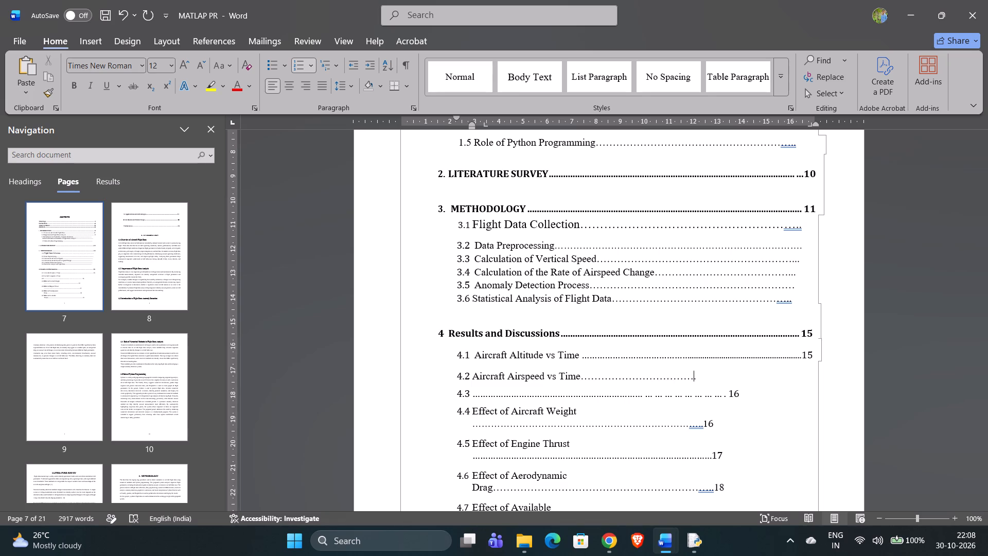
text(....)
key(BackSpace)
Copy the heading text "Statistical Anomaly Detection Using Z-Score" from section 4.3 of the Results and Discussion chapter.
click(474, 395)
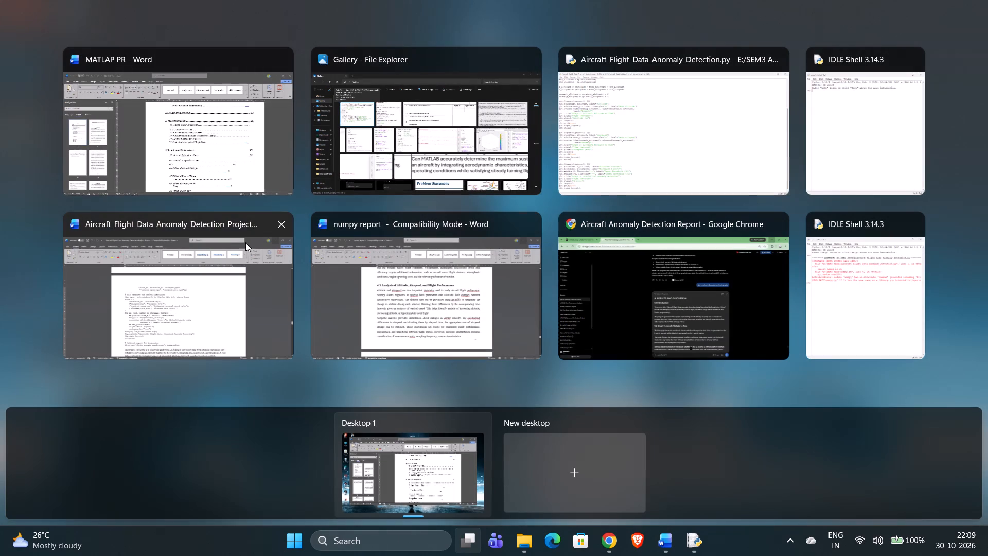
click(179, 107)
scroll(129, 393, down, 2)
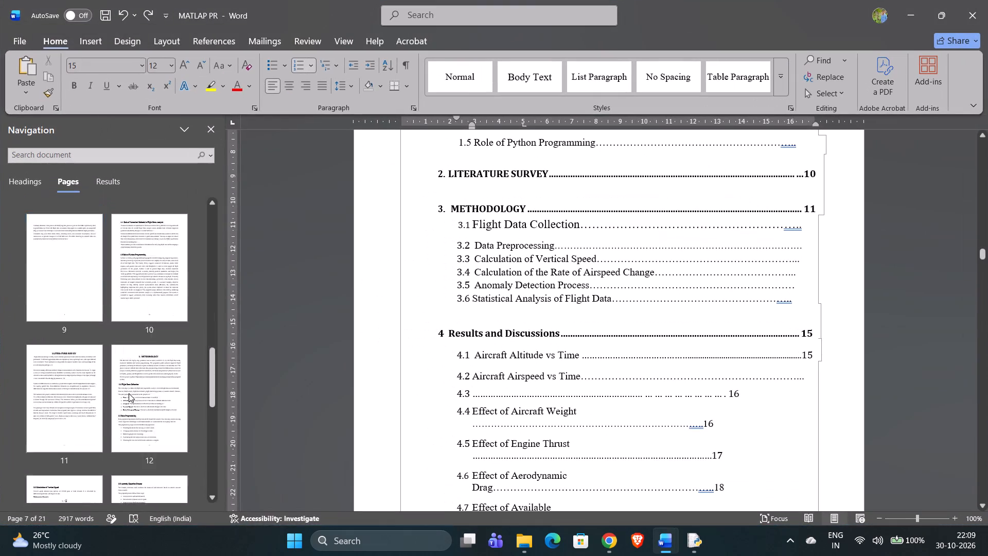
scroll(129, 393, down, 2)
scroll(129, 393, up, 1)
click(137, 281)
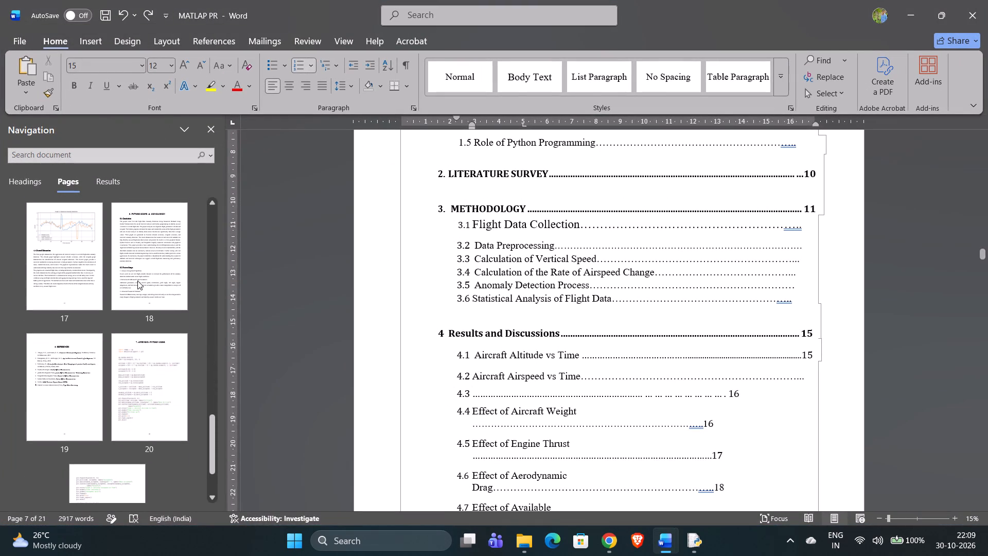
click(80, 259)
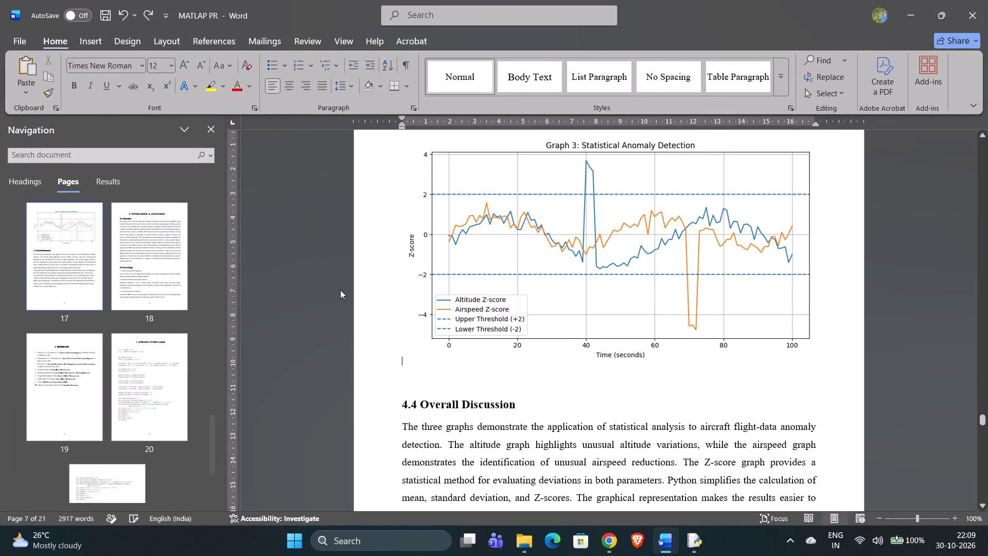
click(340, 290)
scroll(158, 279, up, 1)
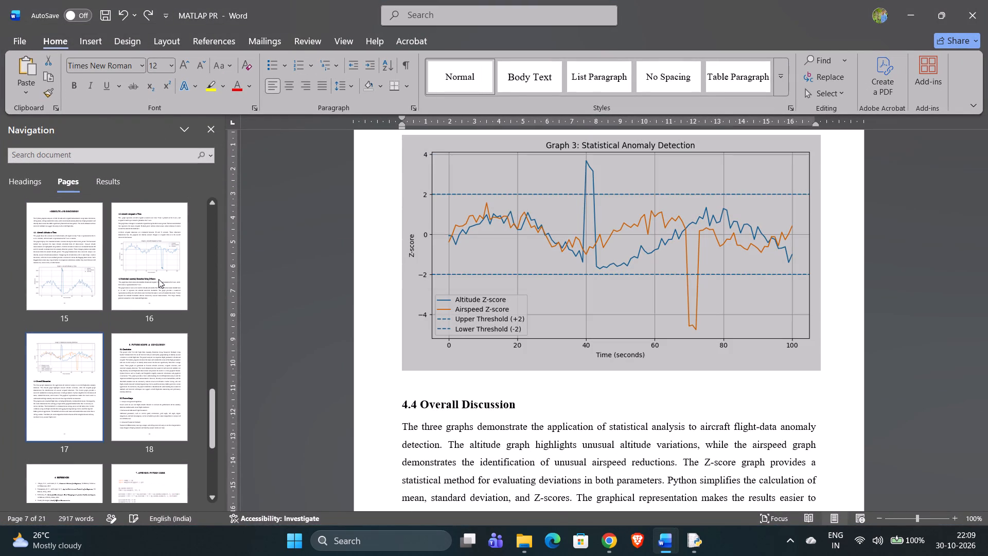
click(149, 247)
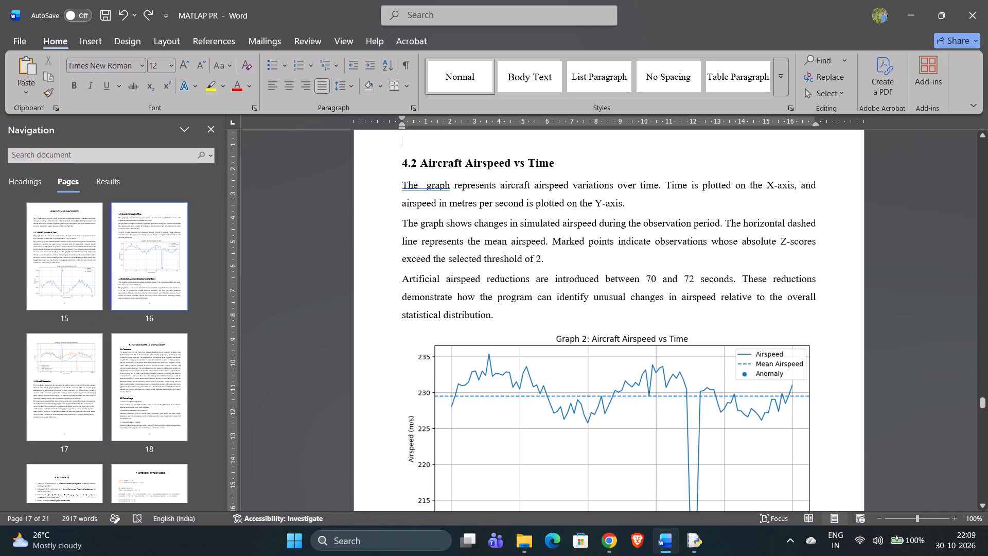
scroll(435, 278, down, 1)
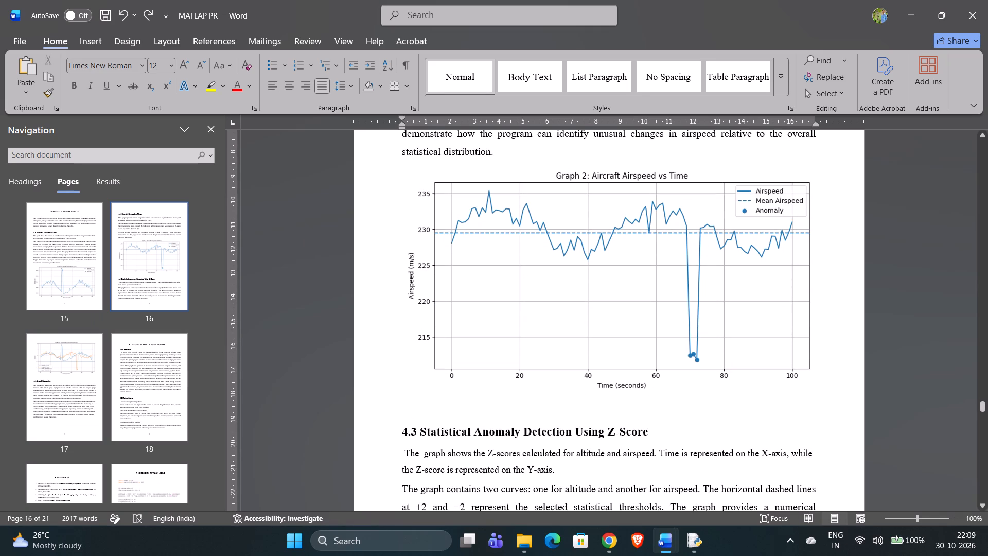
drag(421, 433, 658, 430)
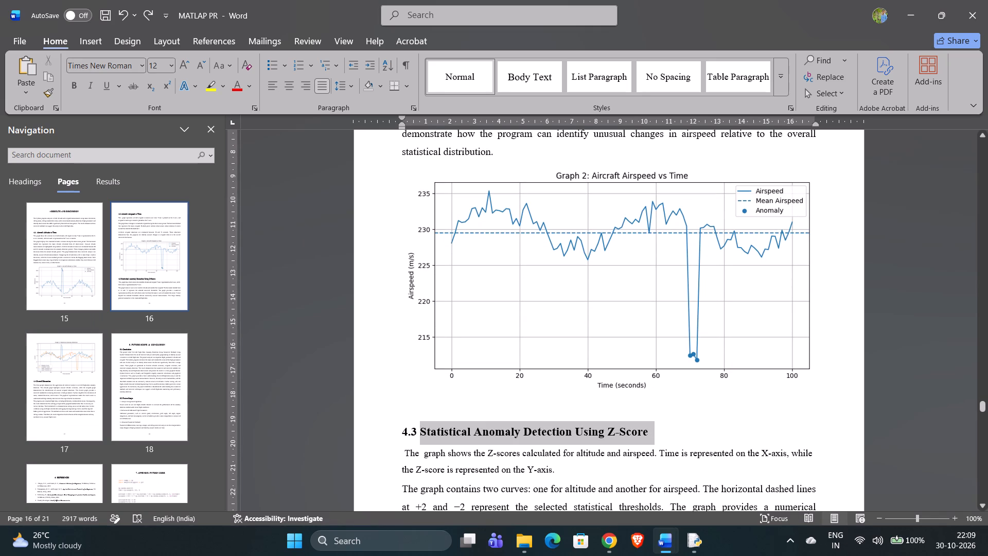
drag(658, 430, 651, 429)
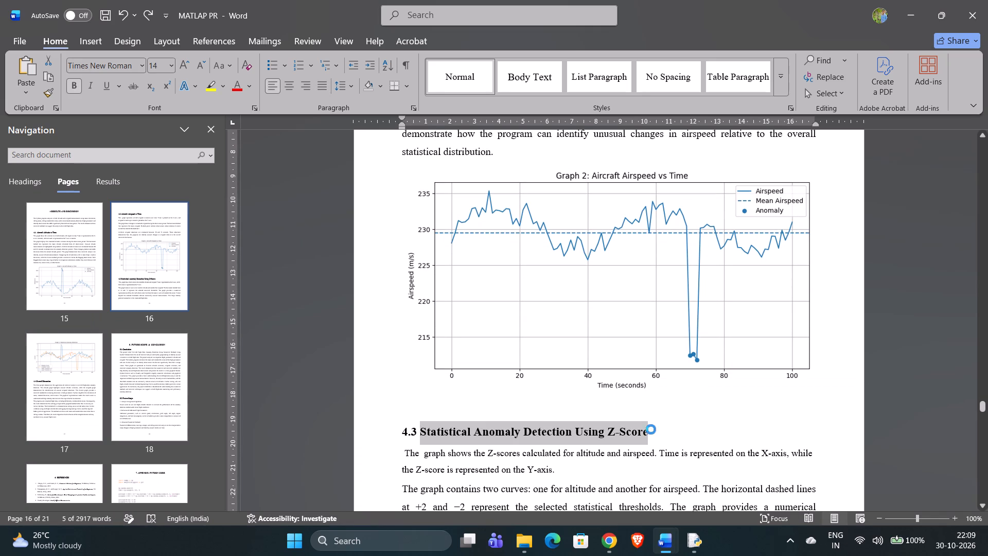
key(ctrl+c)
Paste "Statistical Anomaly Detection Using Z-Score" into contents entry 4.3 and format it as non-bold 12 pt text.
scroll(99, 273, up, 2)
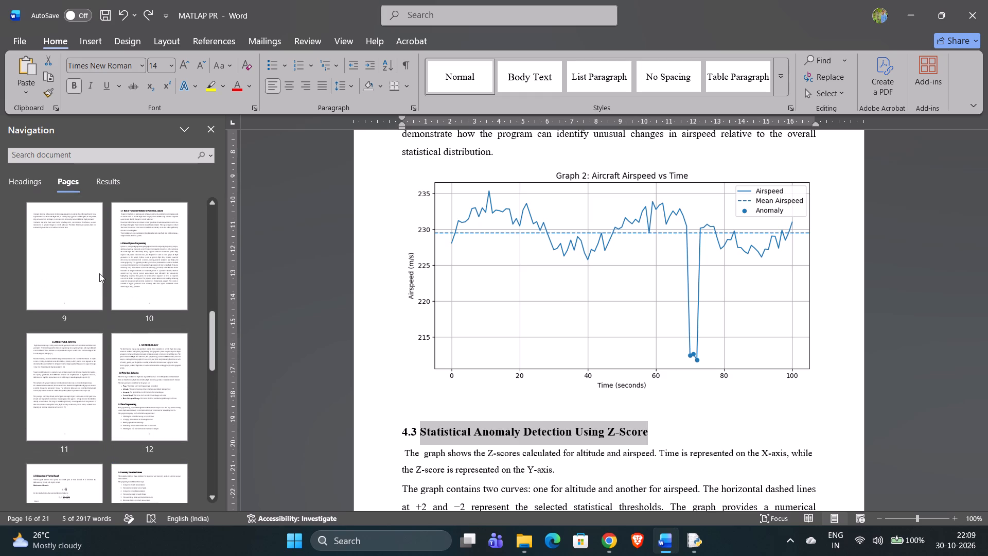
scroll(116, 327, up, 1)
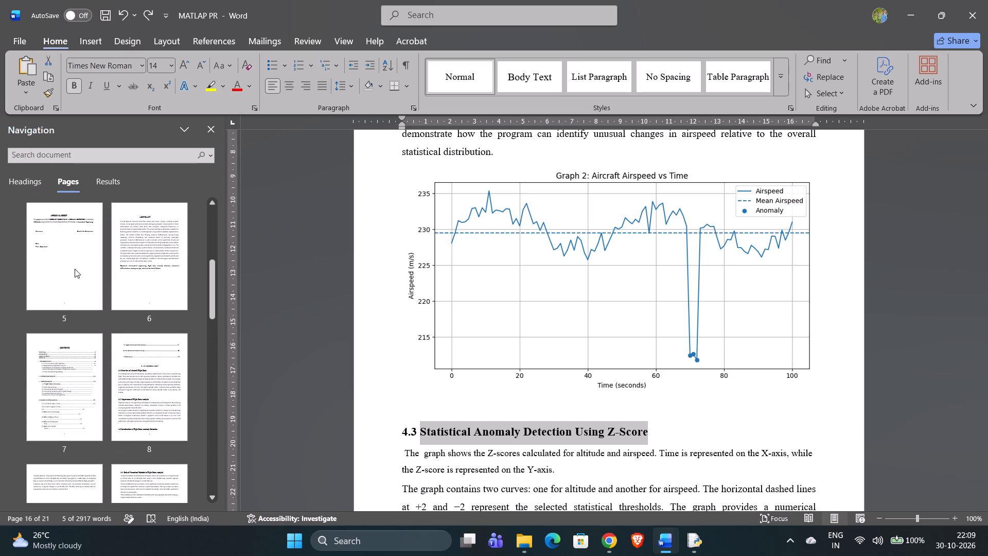
click(84, 360)
scroll(498, 407, down, 2)
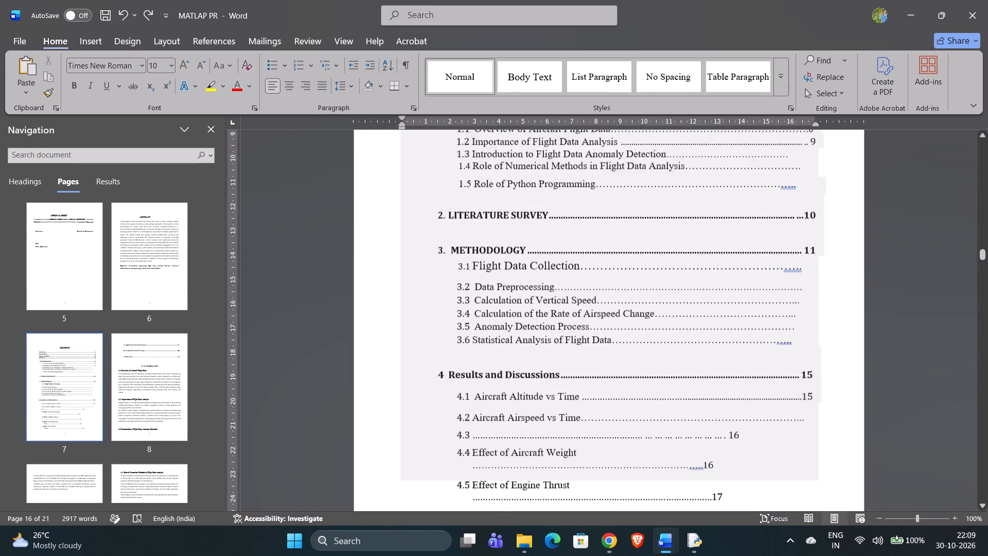
scroll(498, 407, down, 1)
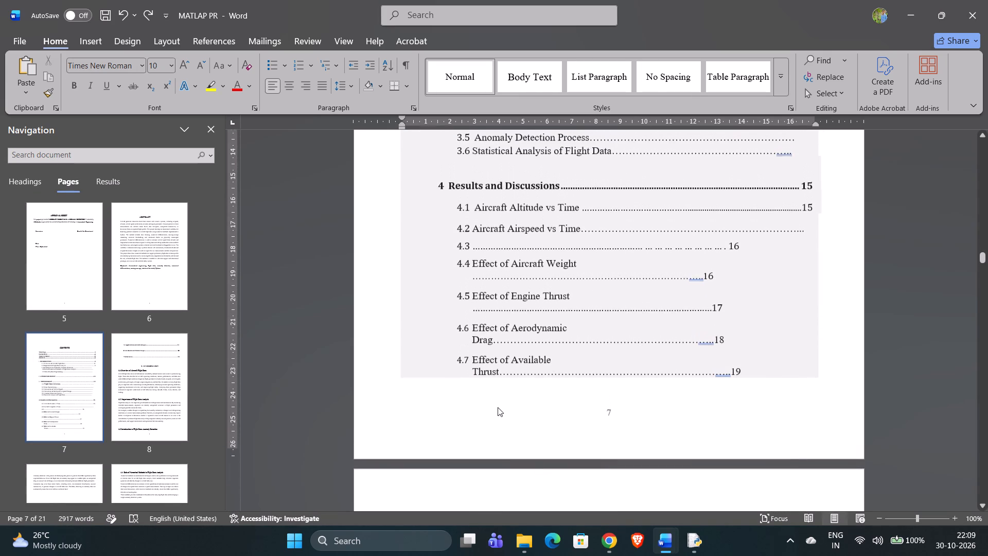
click(475, 249)
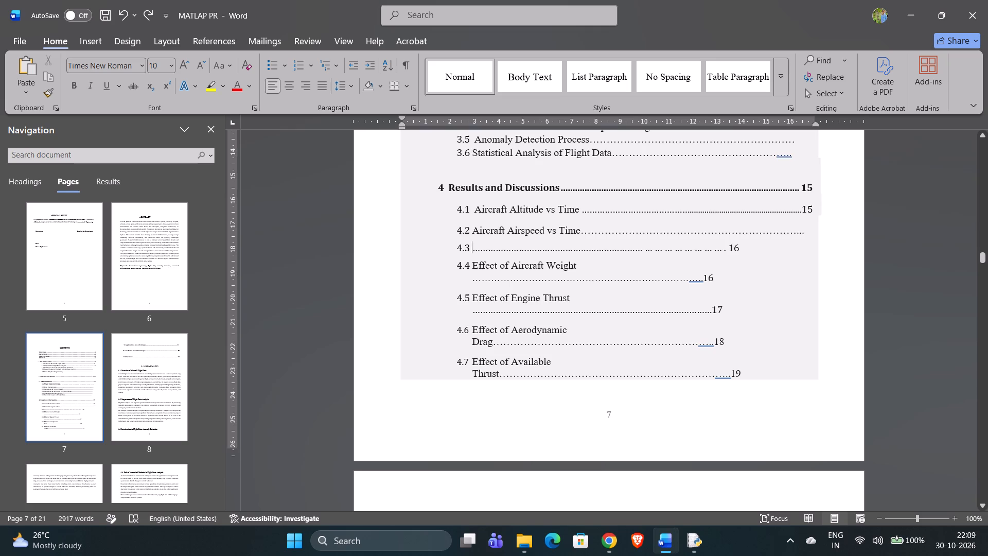
key(ctrl+v)
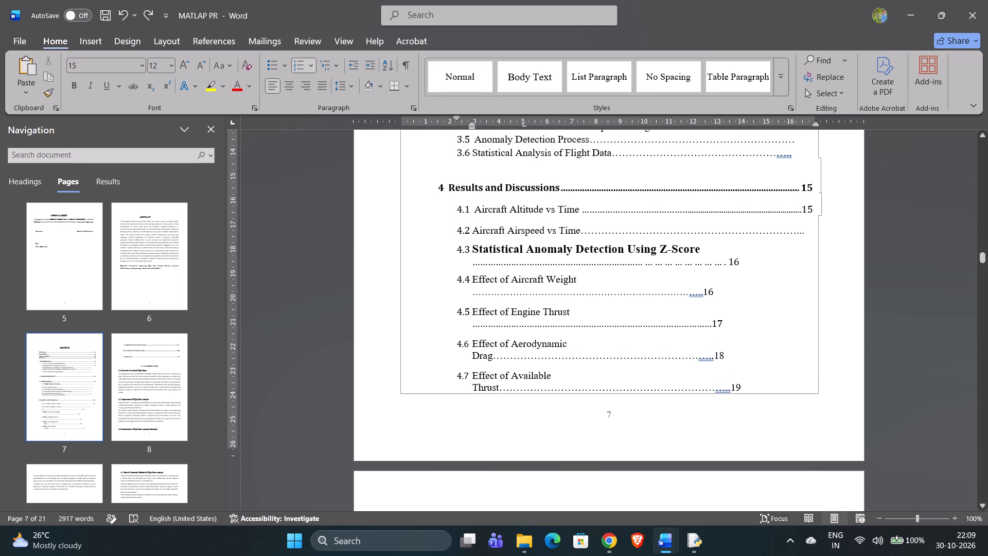
drag(473, 246, 698, 234)
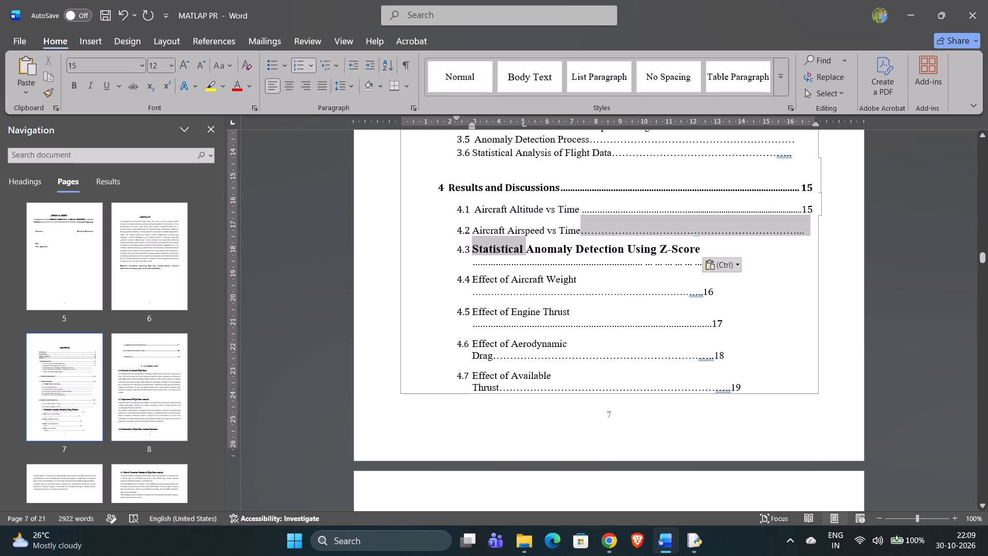
drag(698, 234, 700, 245)
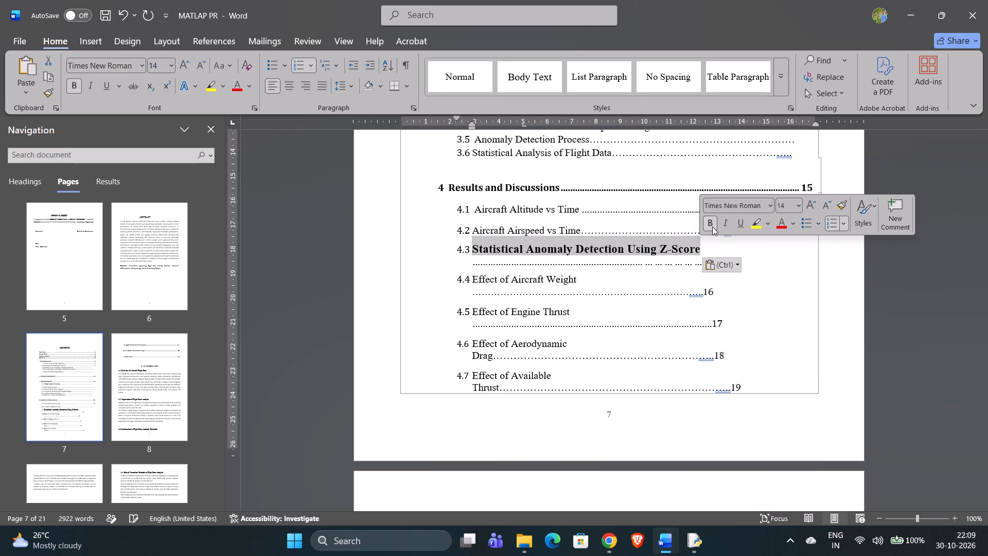
click(712, 227)
click(823, 205)
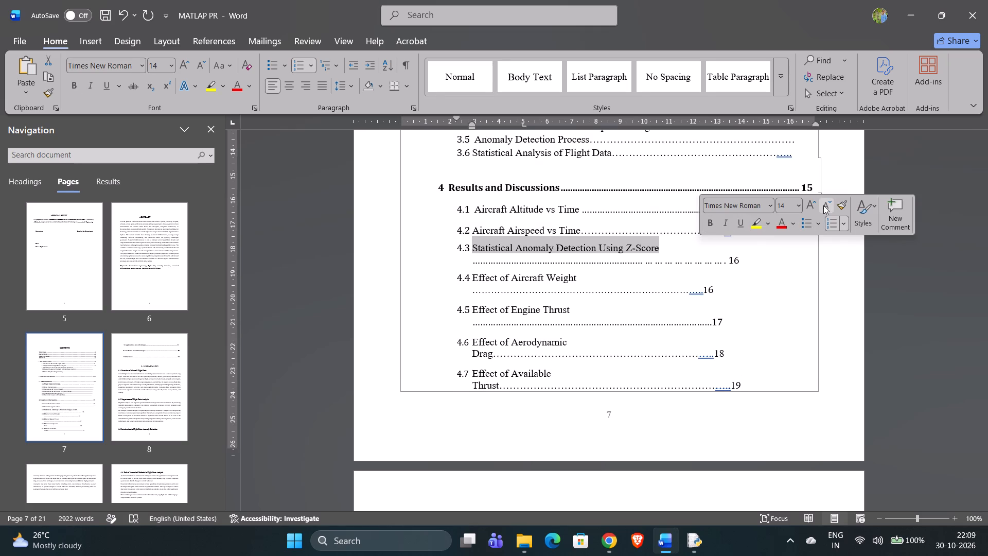
Shorten the dotted leader of contents entry 4.3 so page number 16 sits on the same line as the title.
click(727, 258)
key(BackSpace)
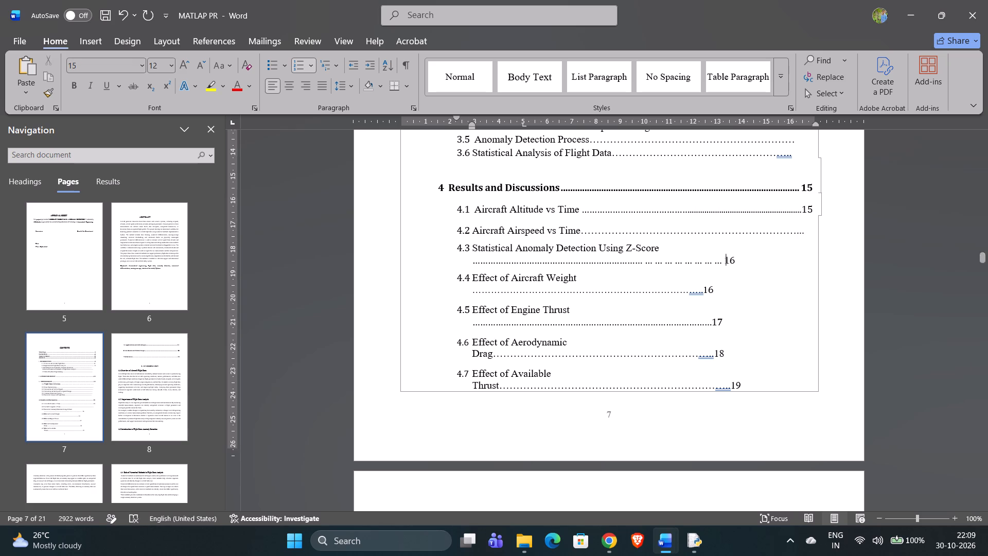
key(BackSpace)
key(BackSpace)
key(BackSpace)
key(BackSpace)
key(BackSpace)
key(BackSpace)
key(BackSpace)
key(BackSpace)
key(BackSpace)
key(BackSpace)
key(BackSpace)
key(BackSpace)
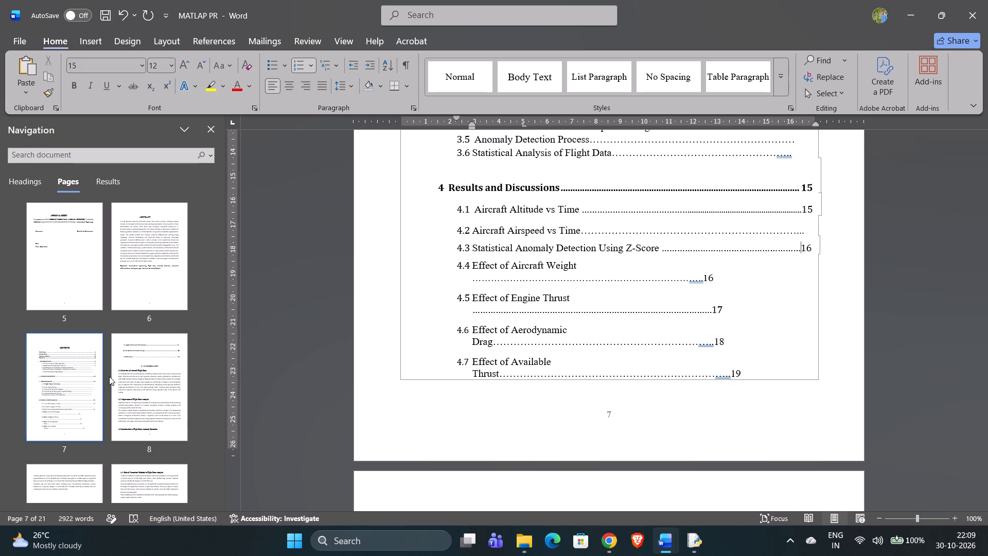
Copy the heading text "Overall Discussion" from section 4.4 of the Results and Discussion chapter.
scroll(154, 391, down, 1)
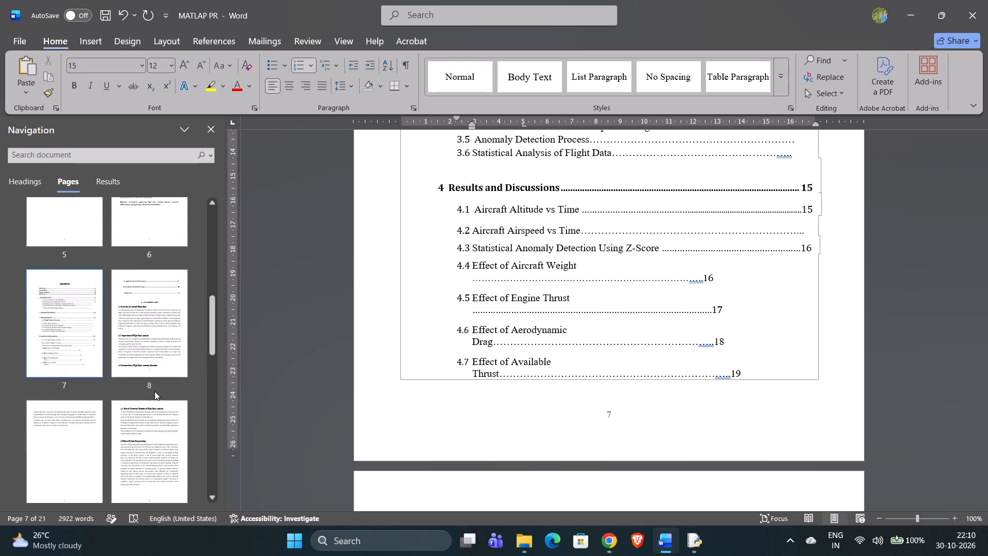
scroll(154, 391, down, 1)
scroll(125, 308, down, 2)
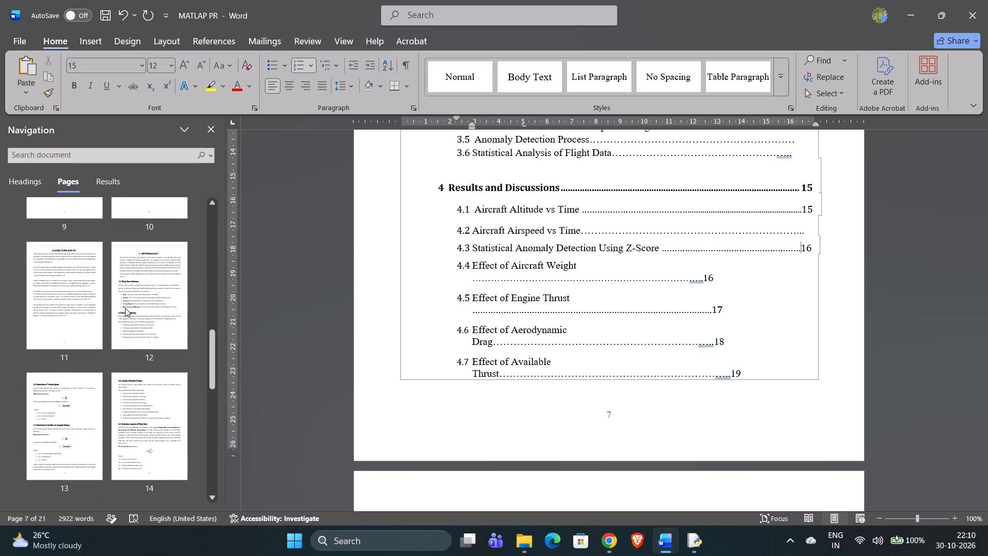
scroll(125, 308, down, 1)
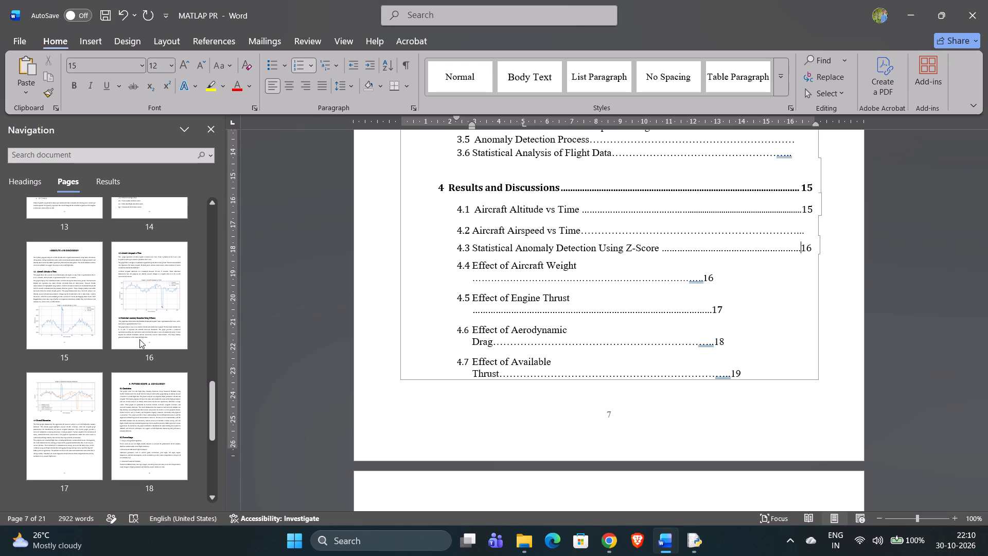
click(139, 339)
scroll(482, 298, down, 3)
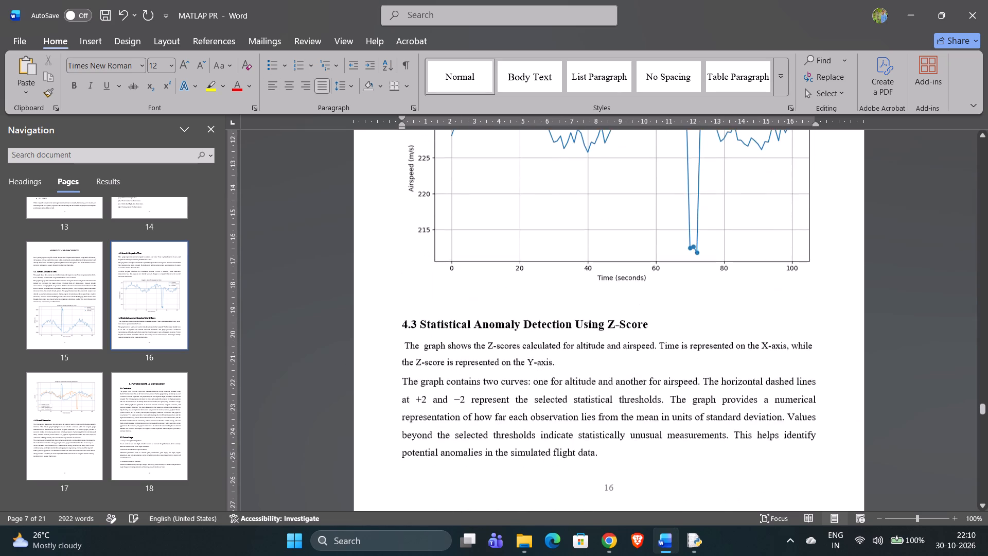
scroll(482, 298, down, 4)
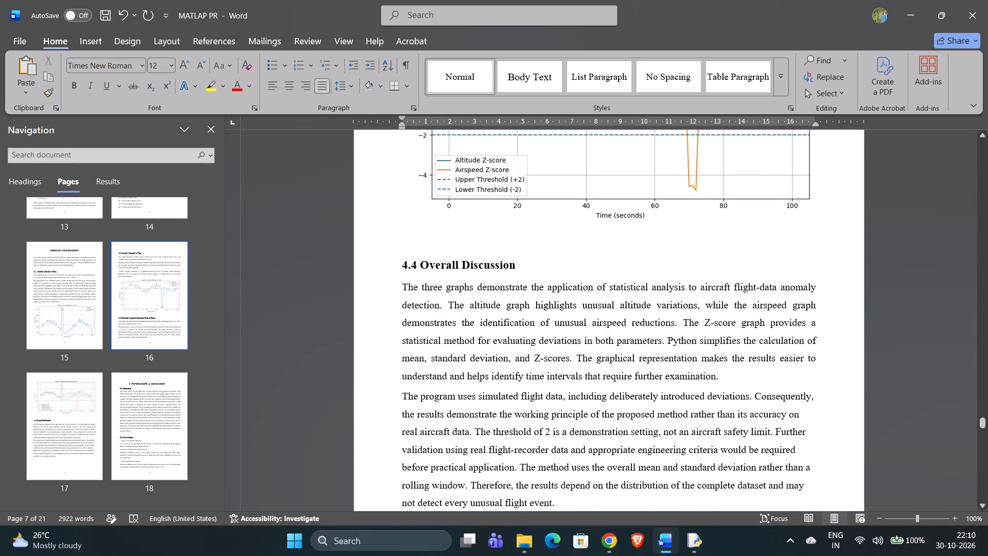
drag(420, 258, 521, 264)
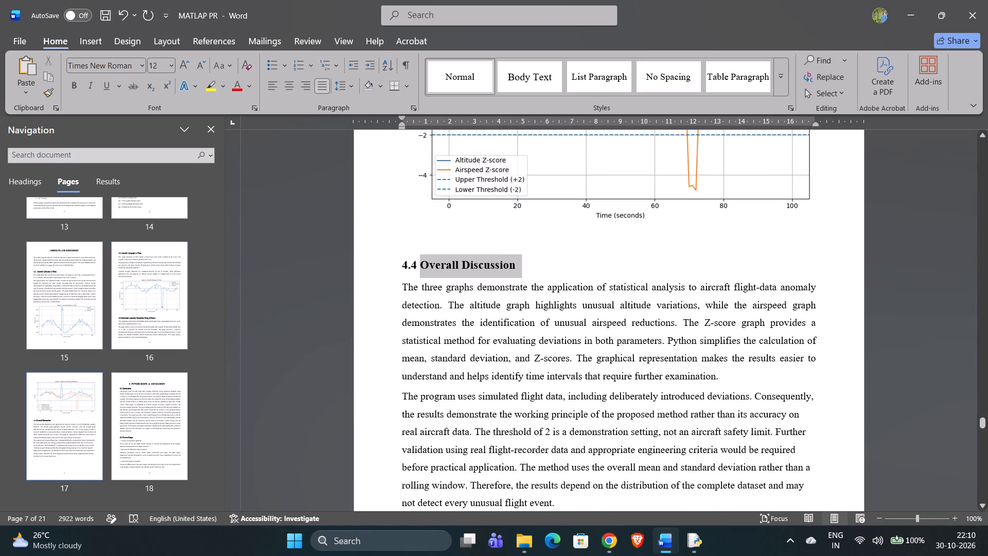
drag(521, 264, 515, 263)
key(ctrl+c)
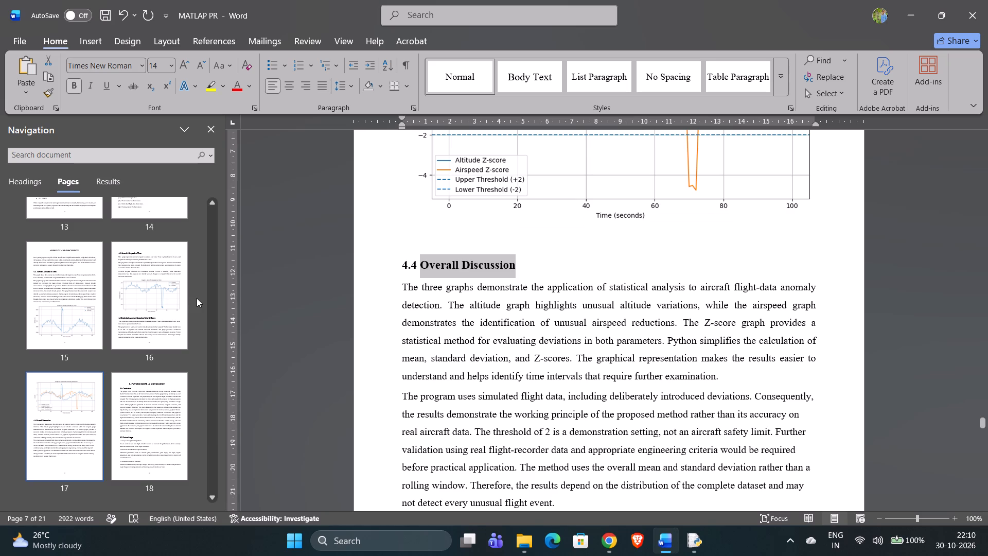
Paste "Overall Discussion" at the start of contents entry 4.4 and format it as non-bold 12 pt text.
scroll(197, 298, up, 4)
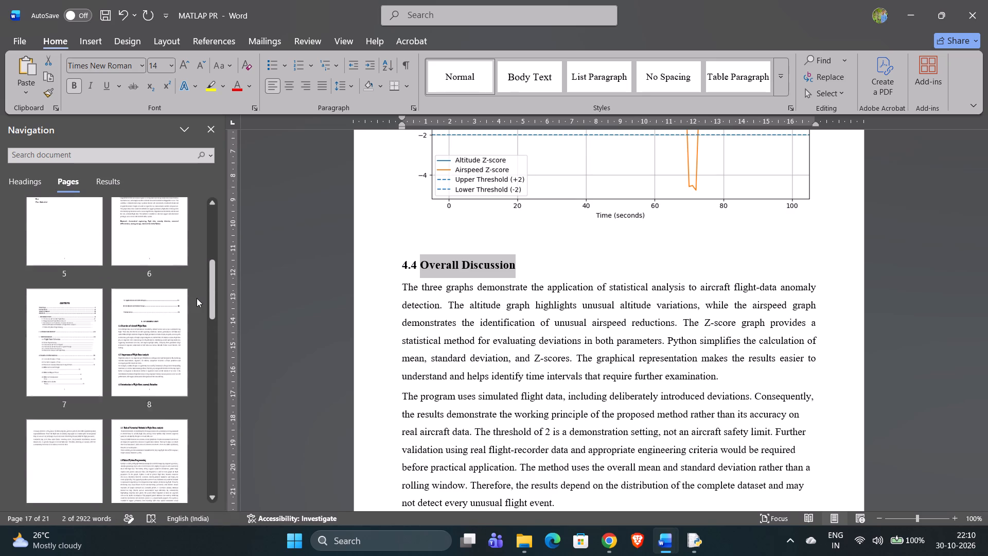
click(59, 376)
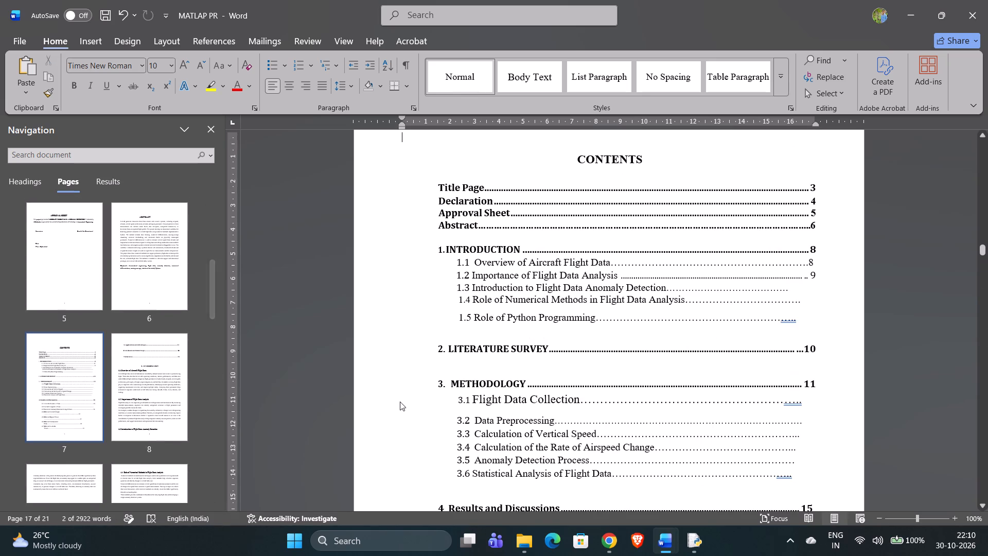
scroll(547, 406, down, 4)
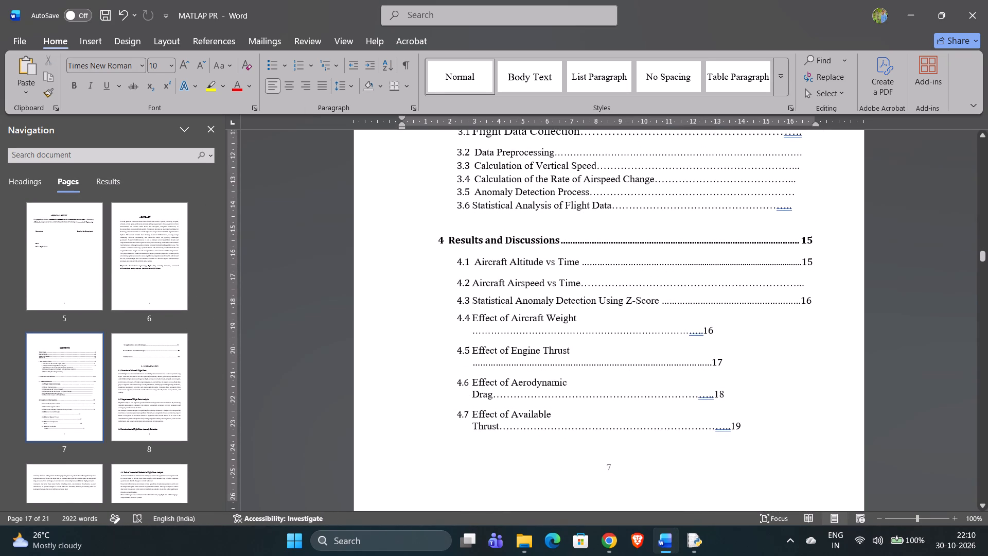
click(473, 317)
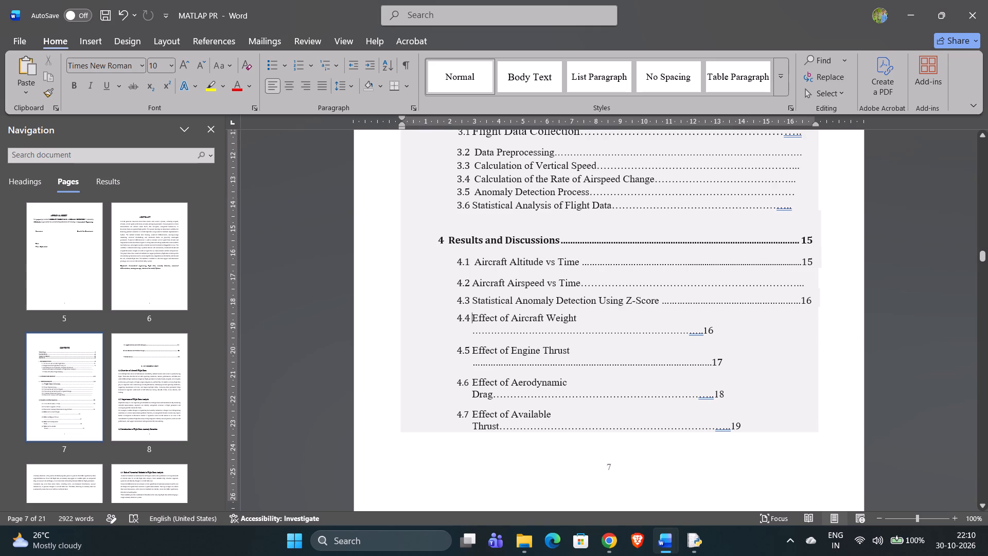
key(ctrl+v)
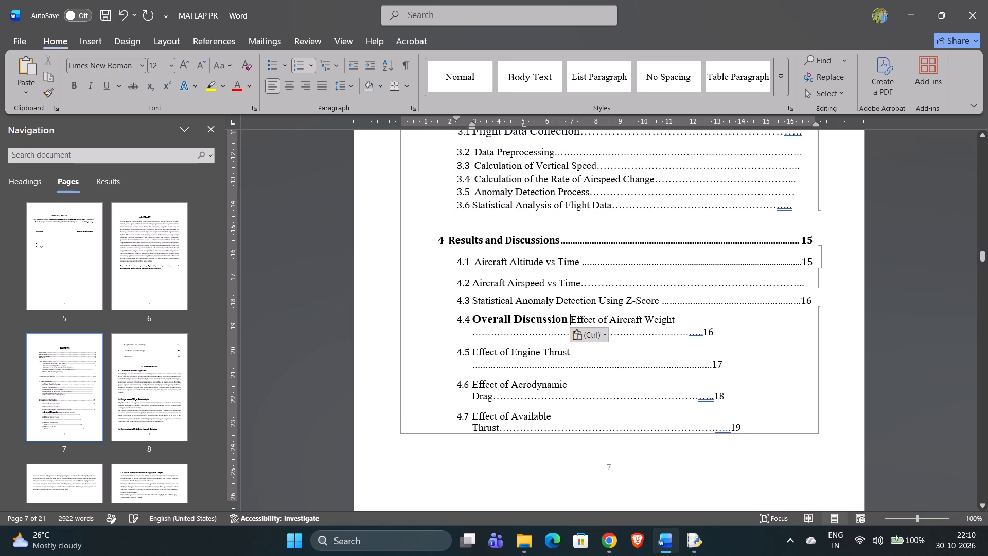
drag(473, 317, 565, 316)
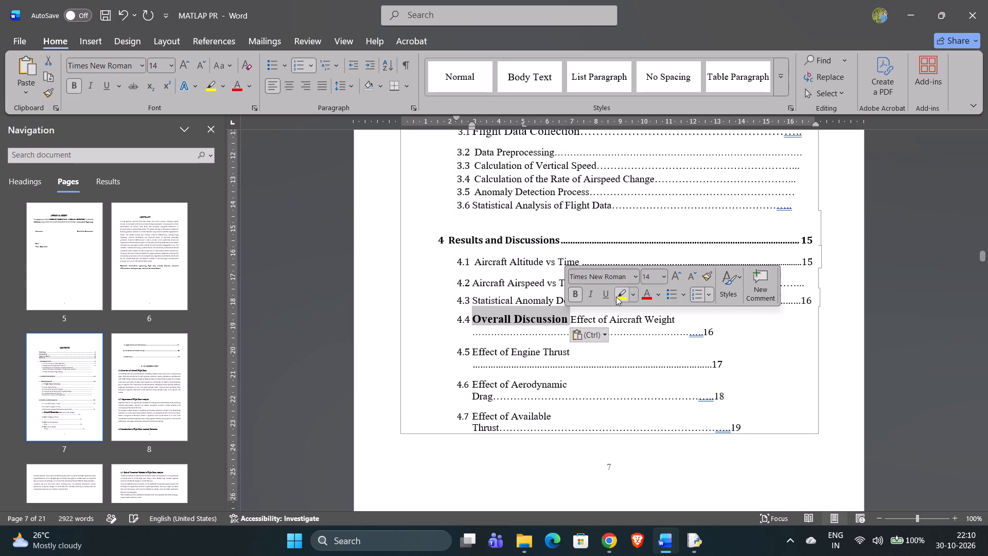
click(575, 296)
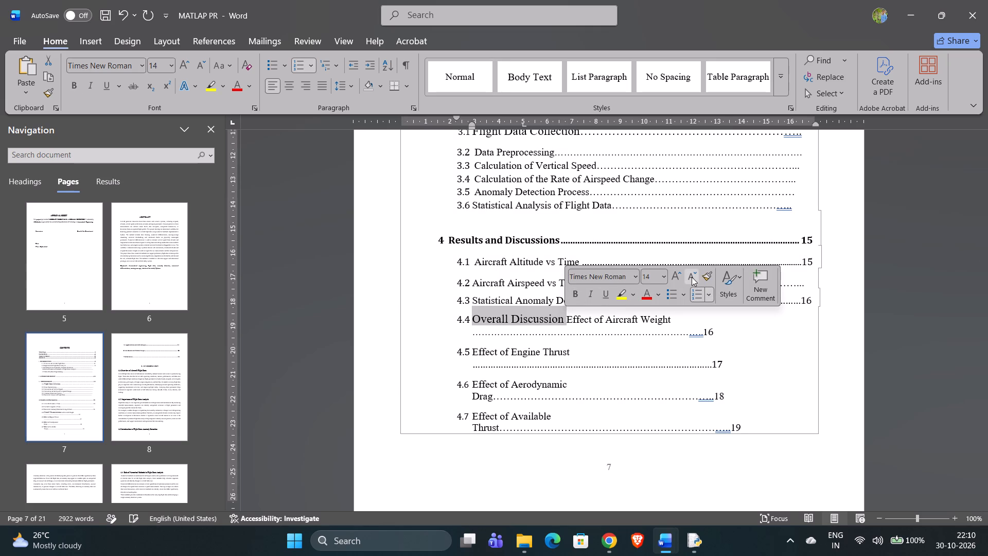
click(692, 277)
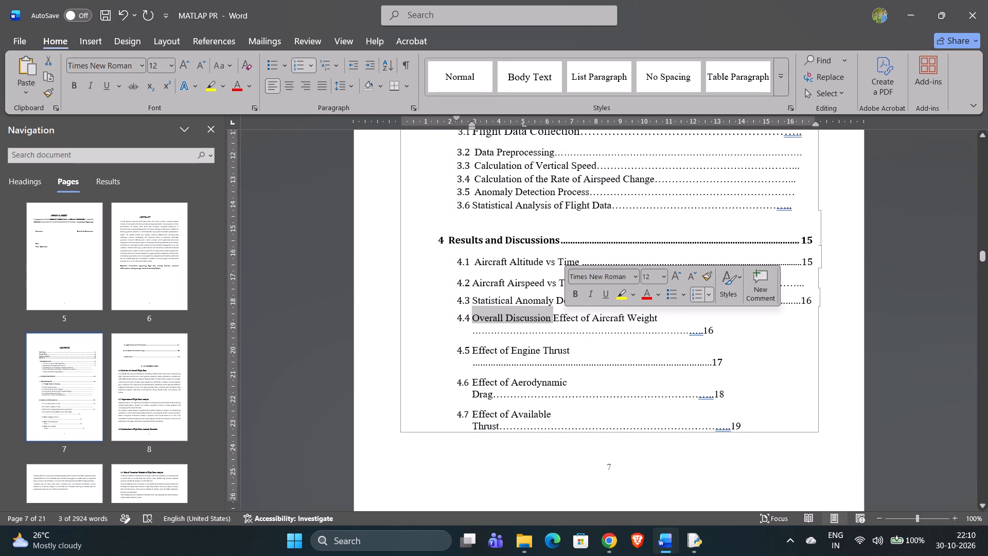
Delete "Effect of Aircraft Weight" from contents entry 4.4 and extend its dotted leader to the page-number column.
drag(665, 322, 565, 318)
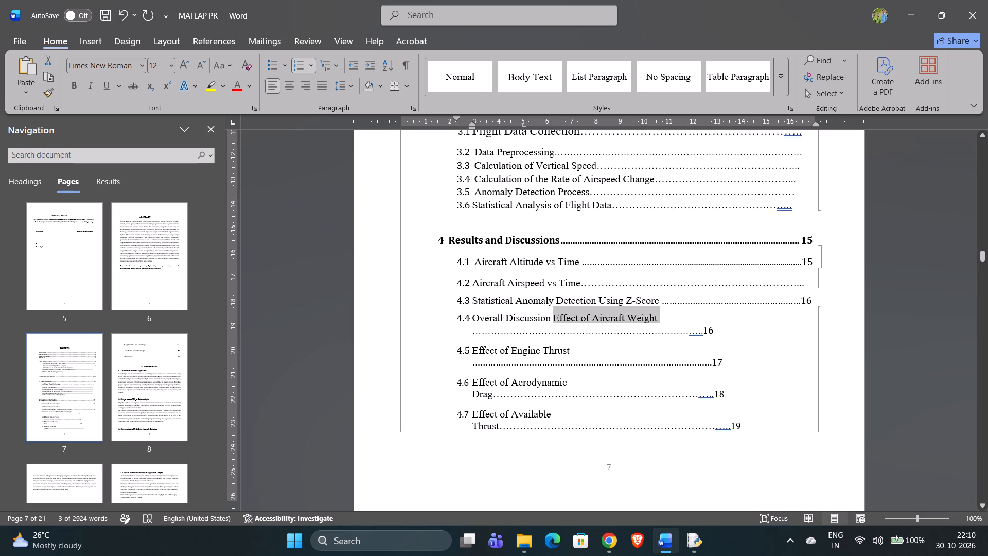
drag(565, 318, 564, 318)
key(BackSpace)
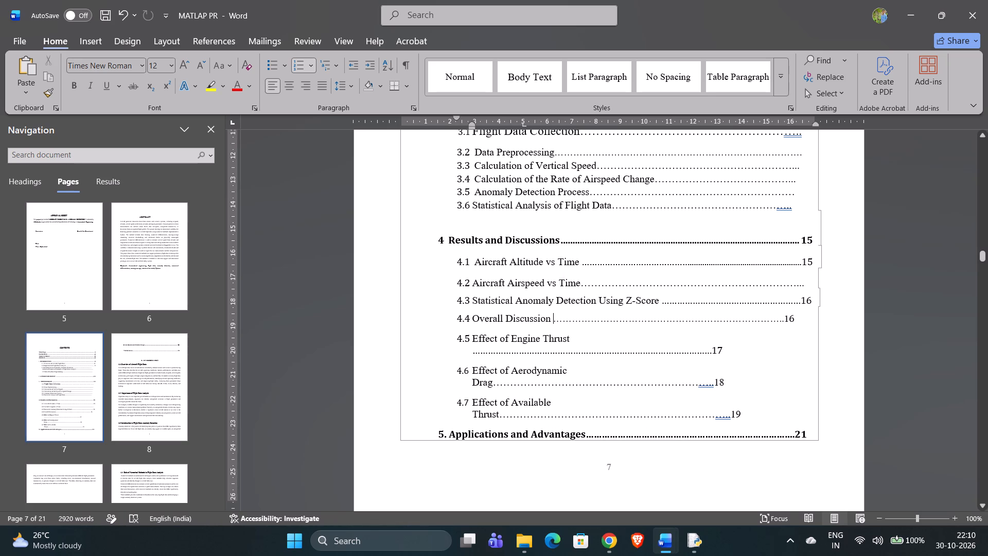
text(......)
key(BackSpace)
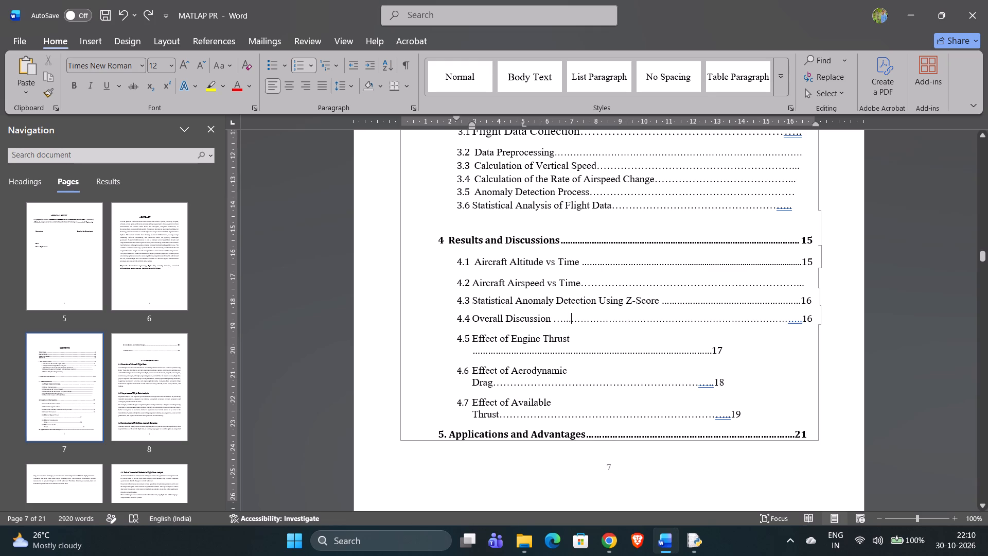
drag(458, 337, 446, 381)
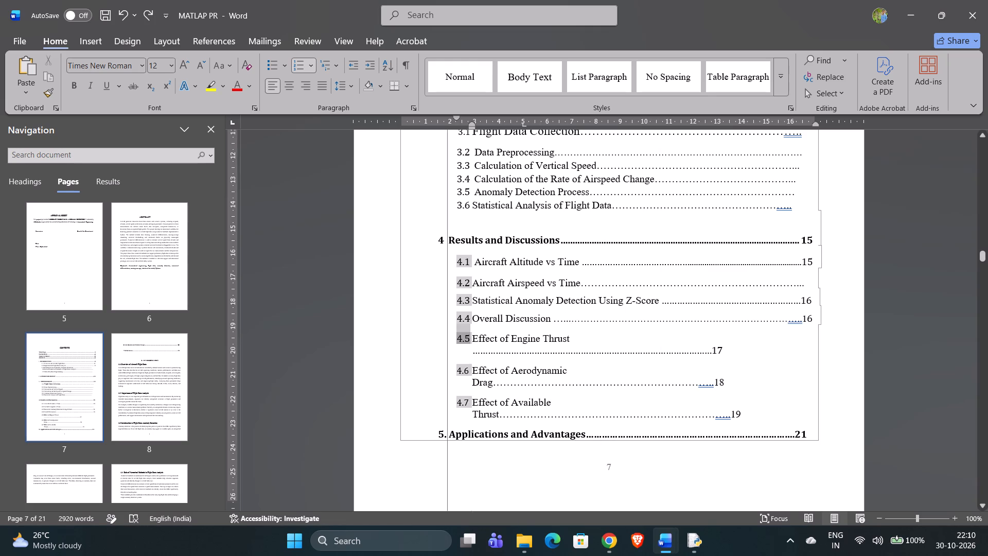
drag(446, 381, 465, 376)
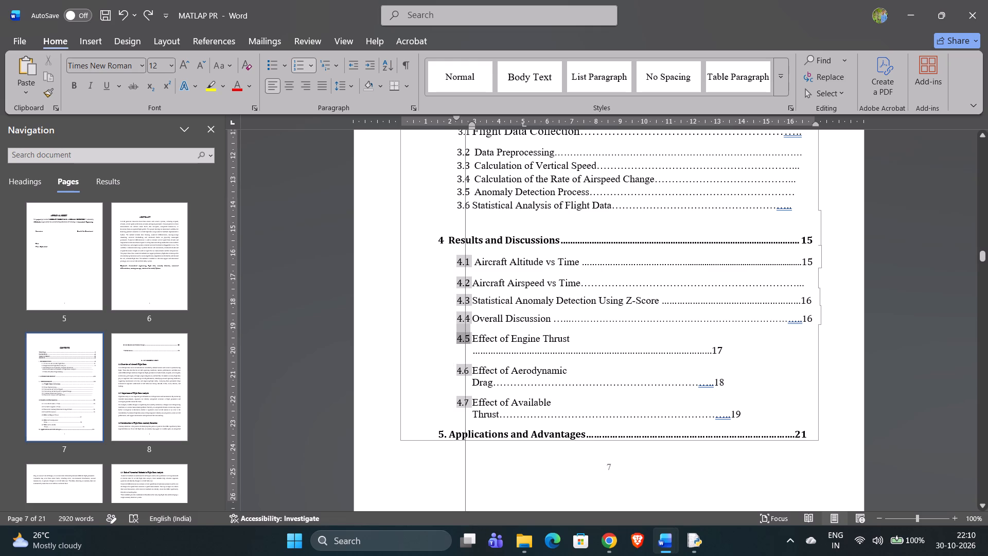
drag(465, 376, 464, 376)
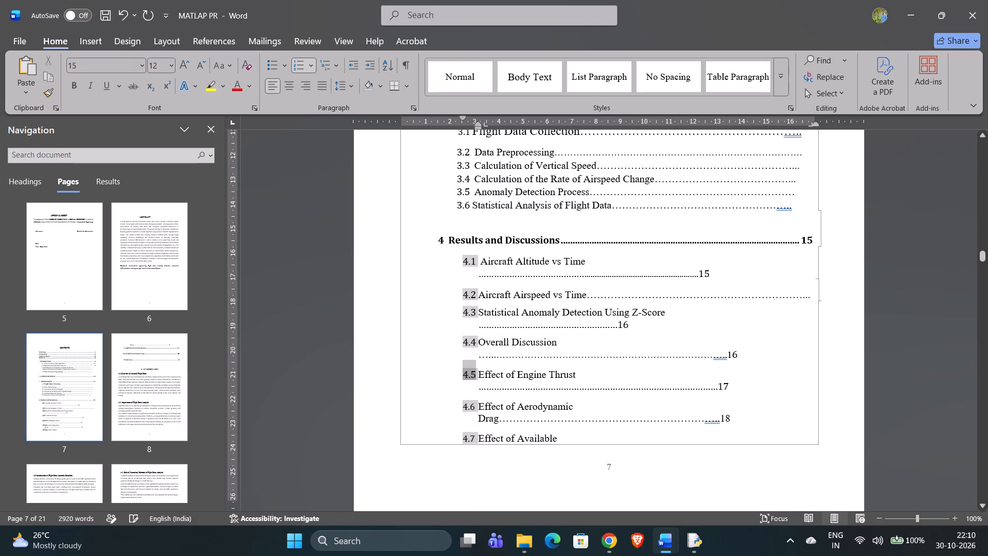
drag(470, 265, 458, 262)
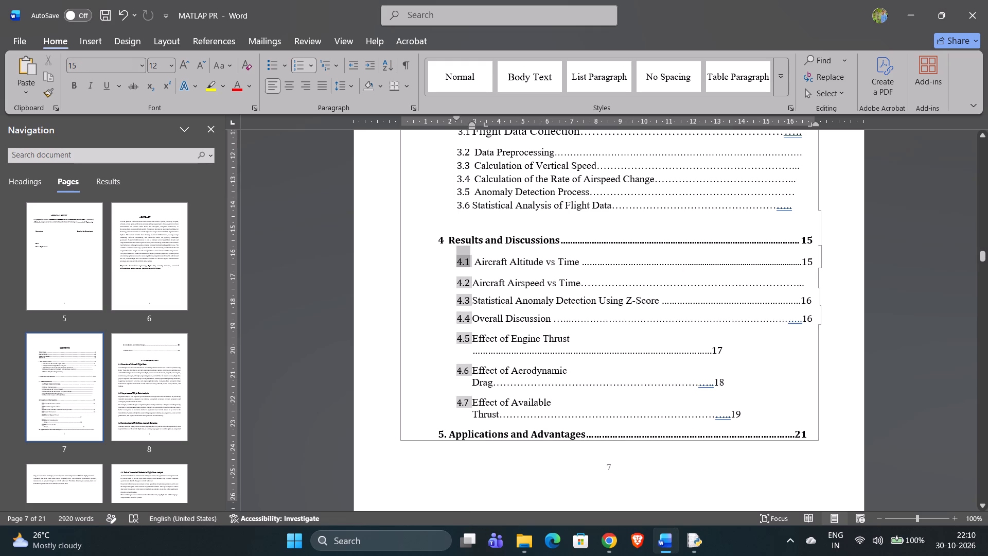
Delete contents entries 4.5 Effect of Engine Thrust, 4.6 Effect of Aerodynamic Drag and 4.7 Effect of Available Thrust, including their leaders and page numbers.
click(654, 433)
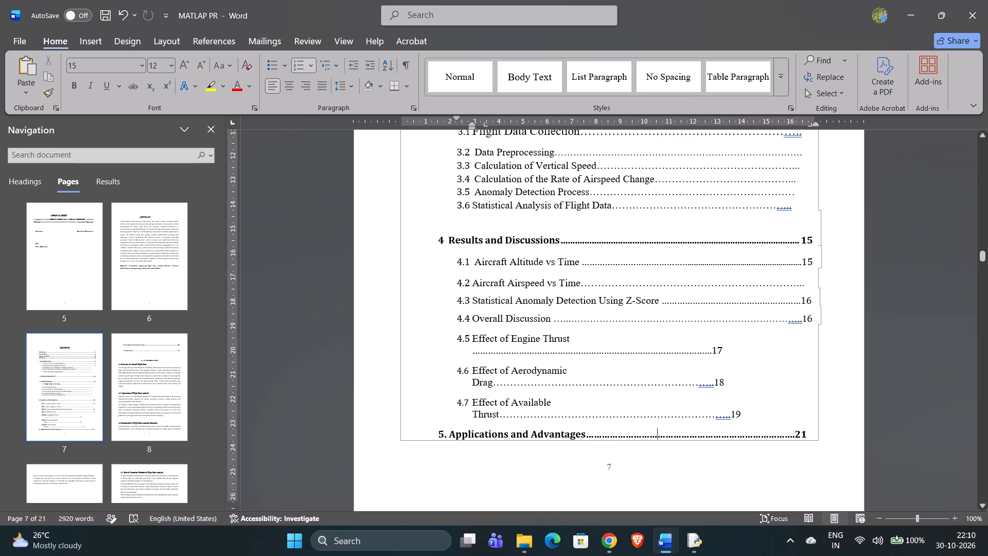
drag(746, 415, 609, 374)
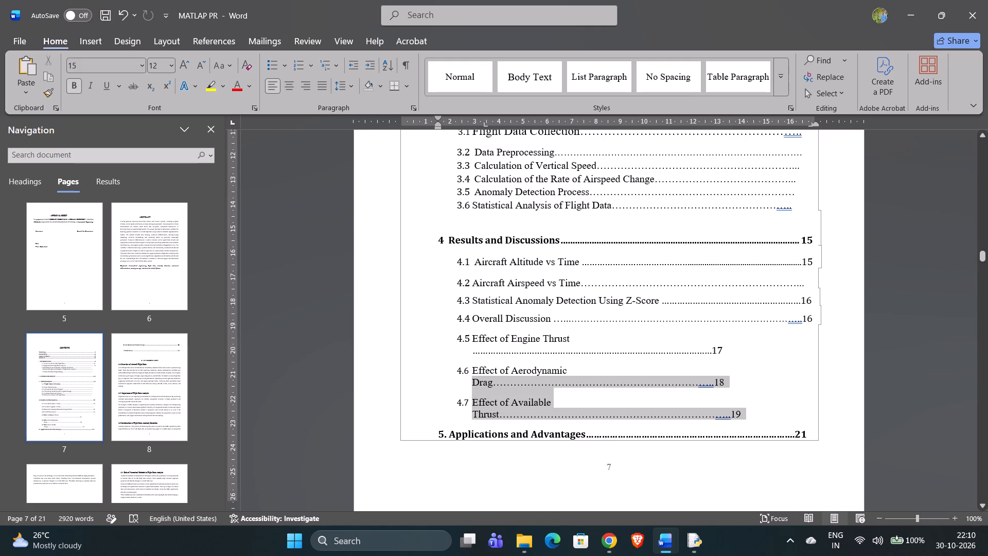
drag(609, 374, 499, 346)
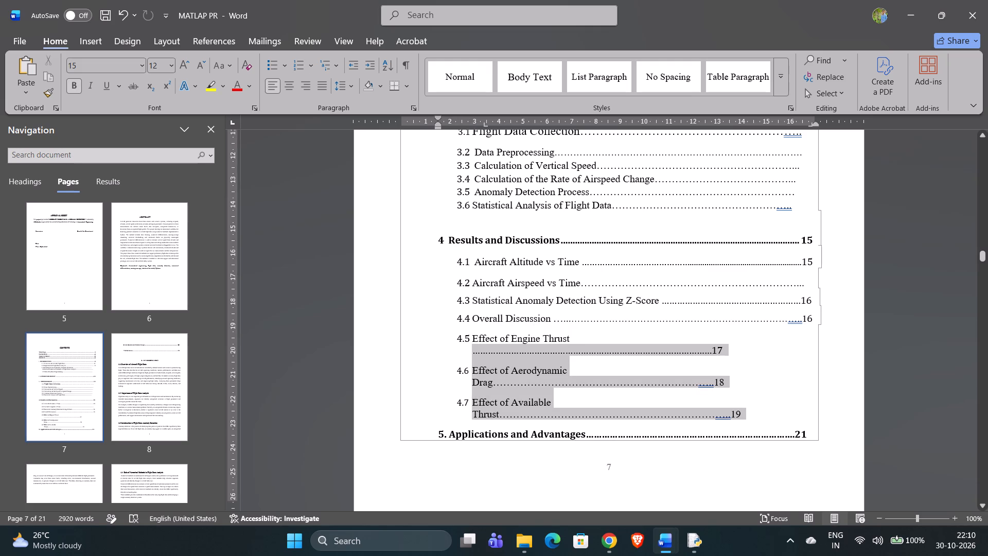
drag(499, 346, 473, 341)
key(BackSpace)
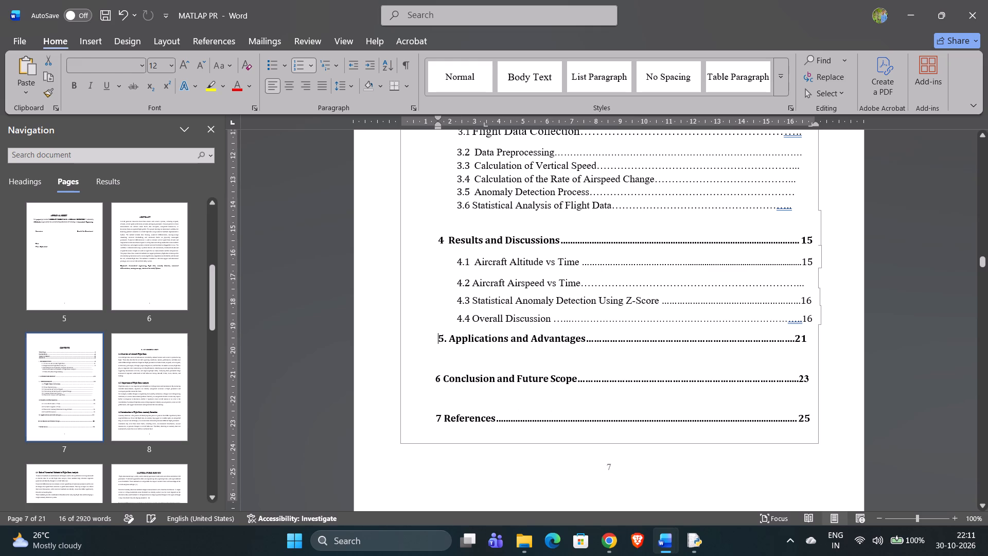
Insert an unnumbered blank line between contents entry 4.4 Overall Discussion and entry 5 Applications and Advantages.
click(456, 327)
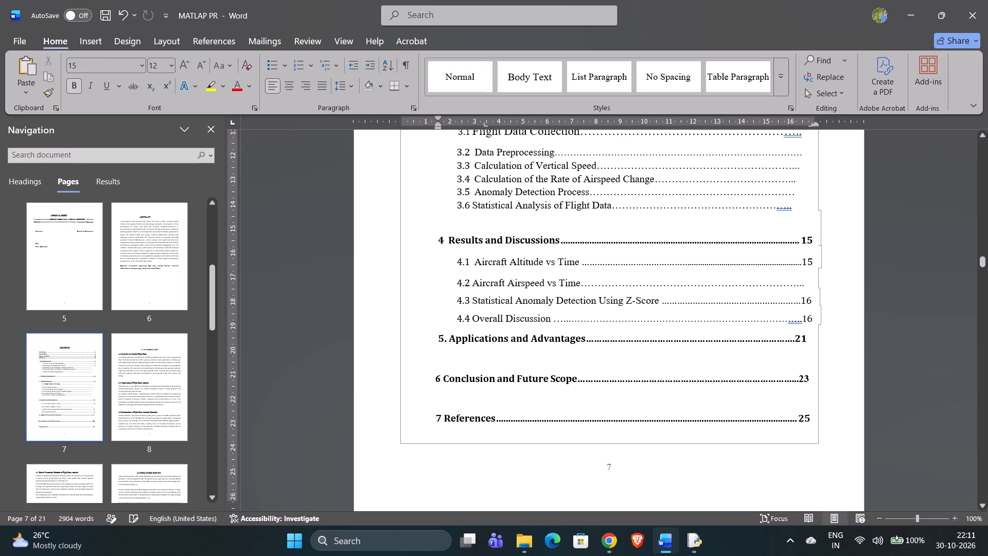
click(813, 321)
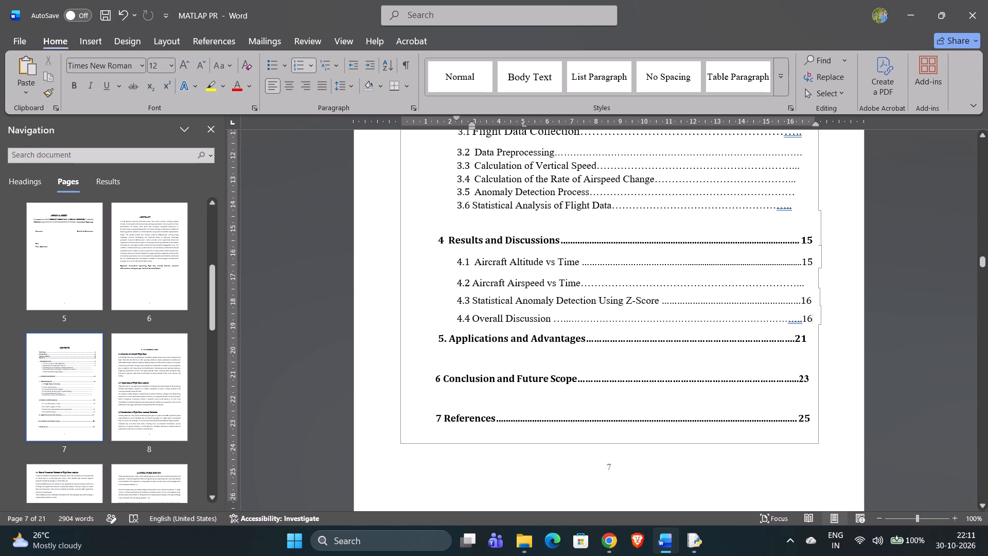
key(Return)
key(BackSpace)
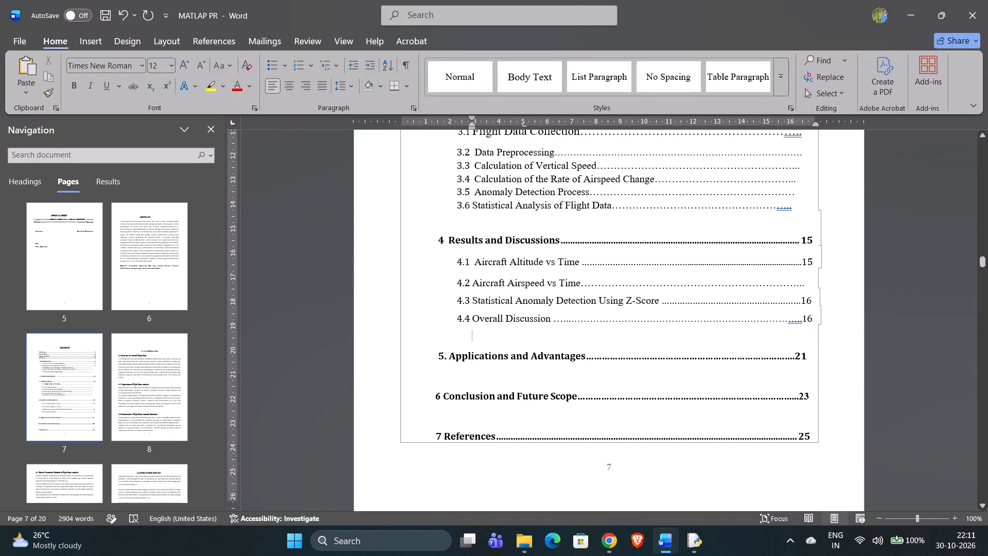
Delete the "5. Applications and Advantages" entry from the contents, including its dotted leader and page number.
drag(444, 355, 438, 359)
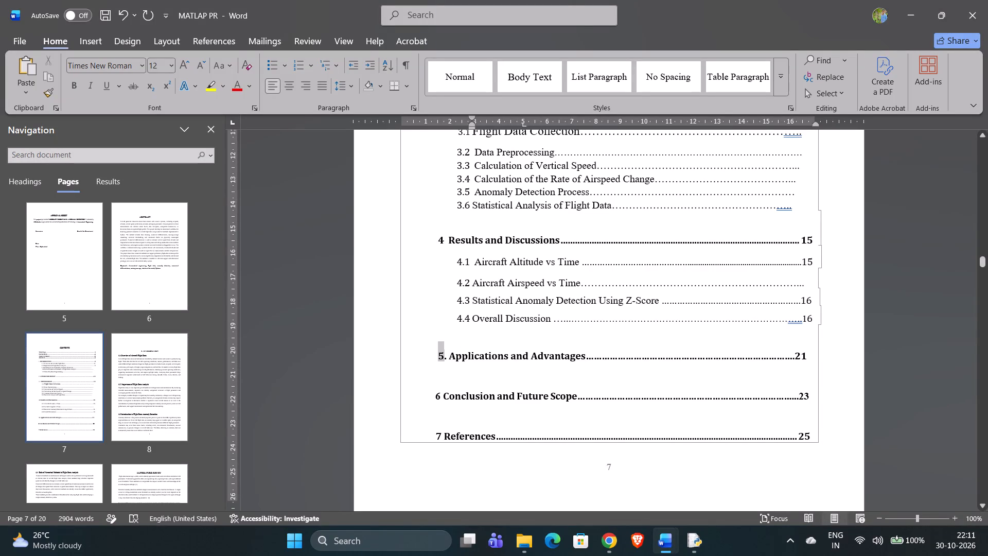
drag(438, 359, 439, 359)
click(435, 359)
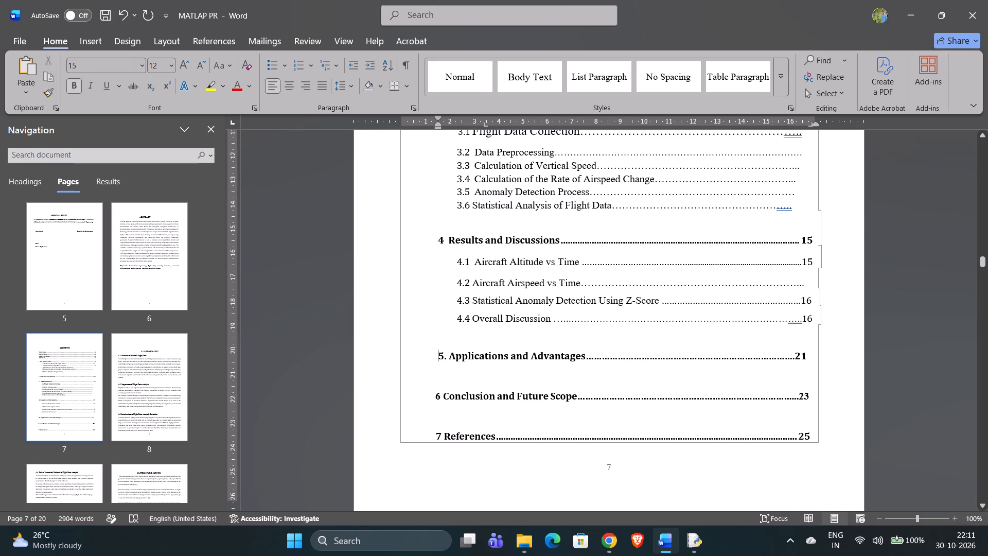
drag(439, 359, 690, 353)
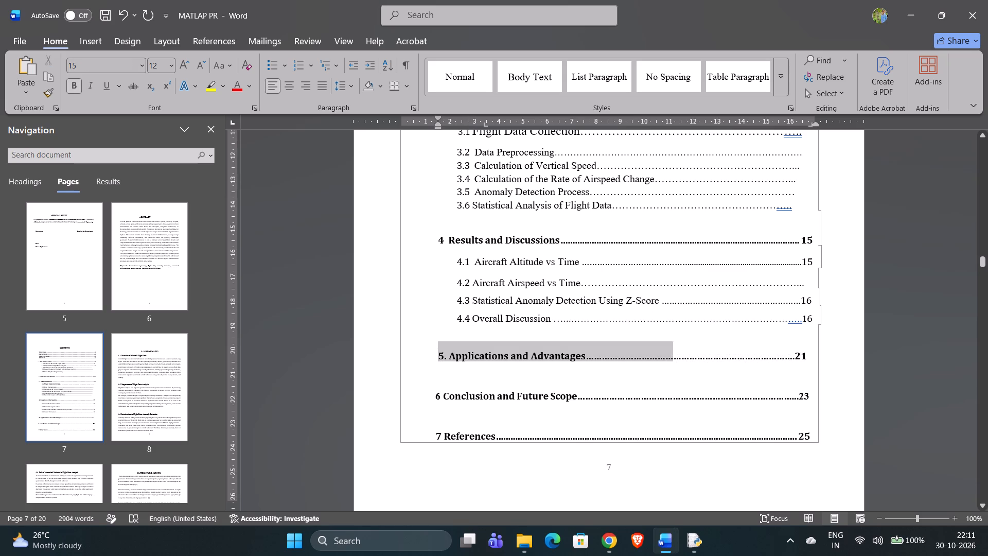
drag(690, 353, 812, 354)
key(BackSpace)
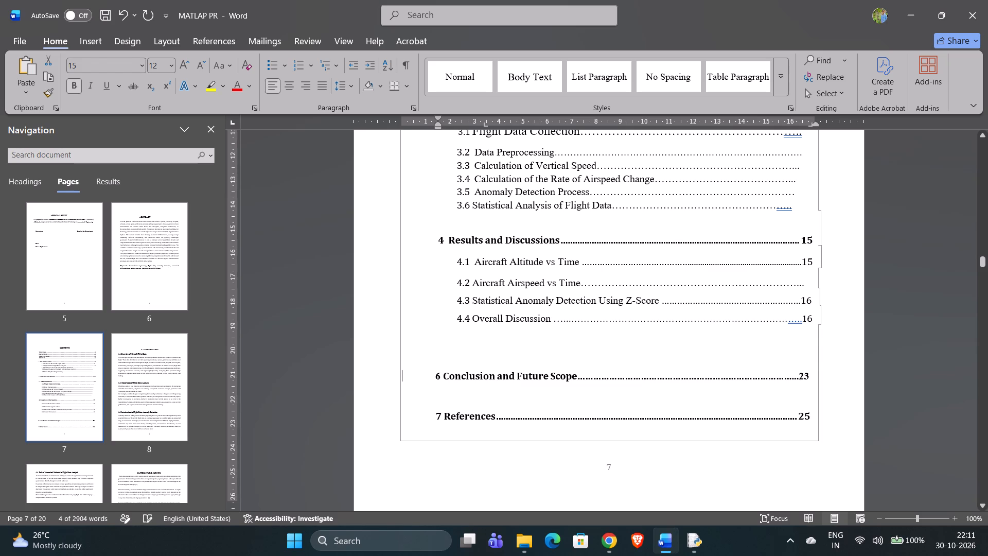
Remove the extra blank line between contents entries 4.4 Overall Discussion and Conclusion and Future Scope, keeping a single blank line.
click(438, 363)
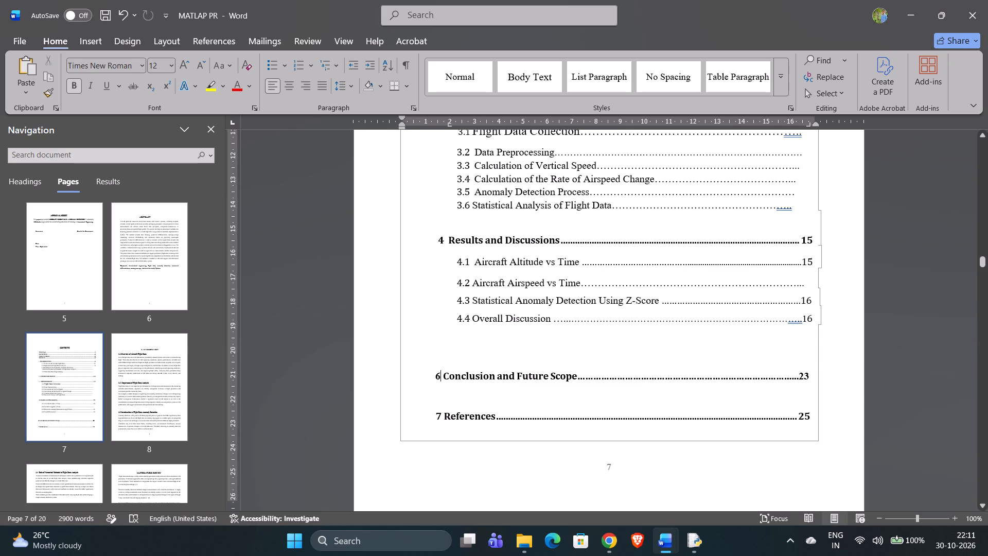
click(431, 372)
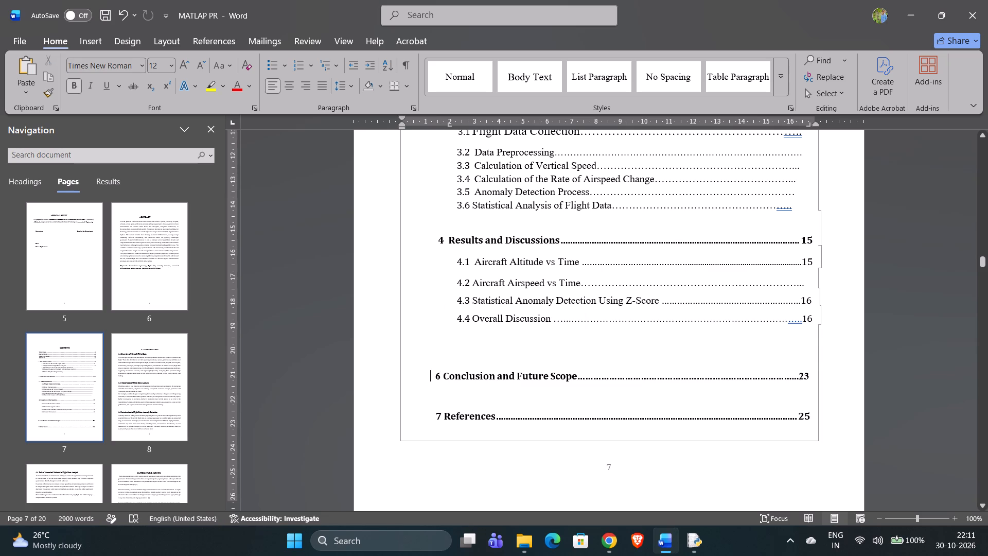
click(424, 351)
click(430, 335)
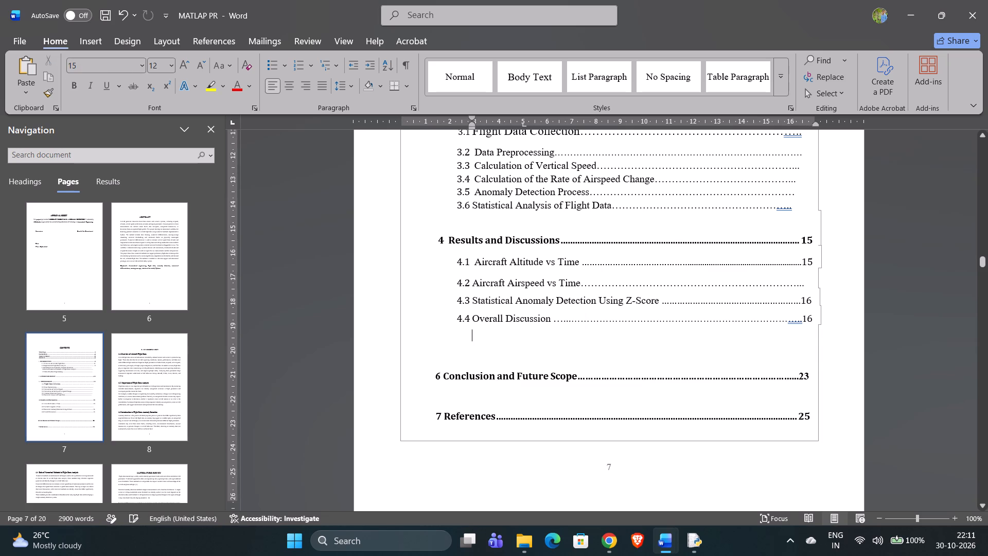
key(BackSpace)
key(BackSpace)
key(BackSpace)
key(BackSpace)
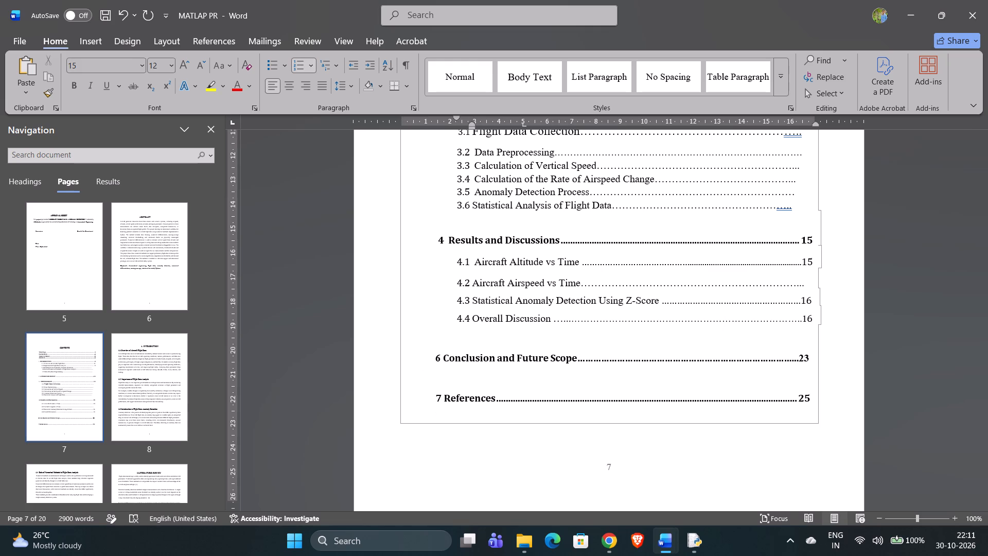
key(BackSpace)
click(468, 347)
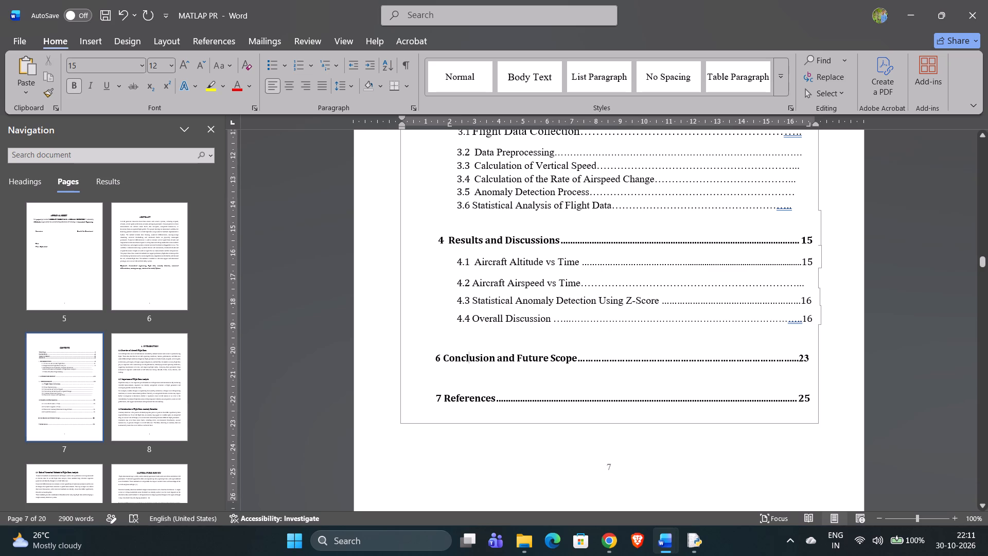
Add a new line below the References contents entry and indent it with spaces to align with the chapter numbers.
click(814, 396)
key(Return)
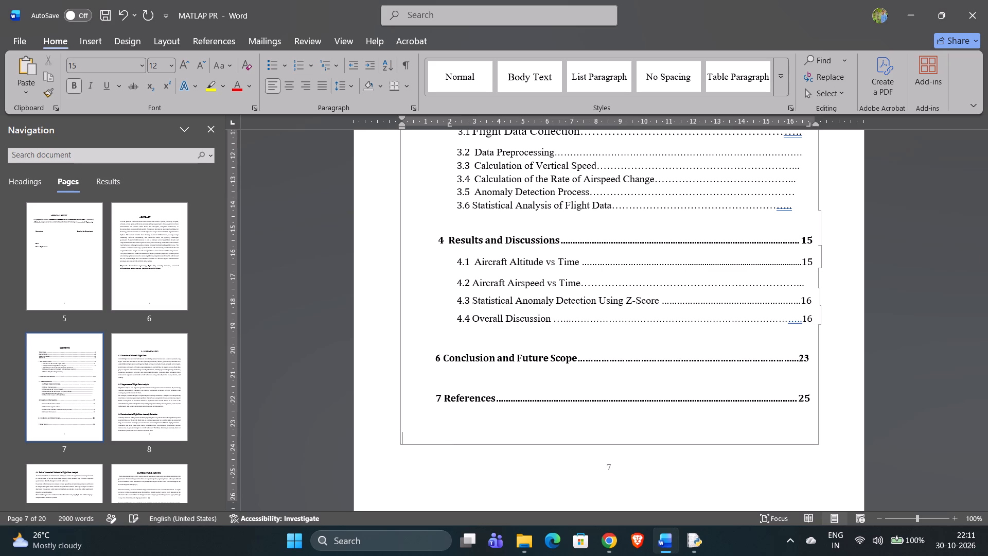
key(space)
key(space)
key(space)
key(space)
key(space)
key(space)
key(space)
key(space)
key(space)
key(space)
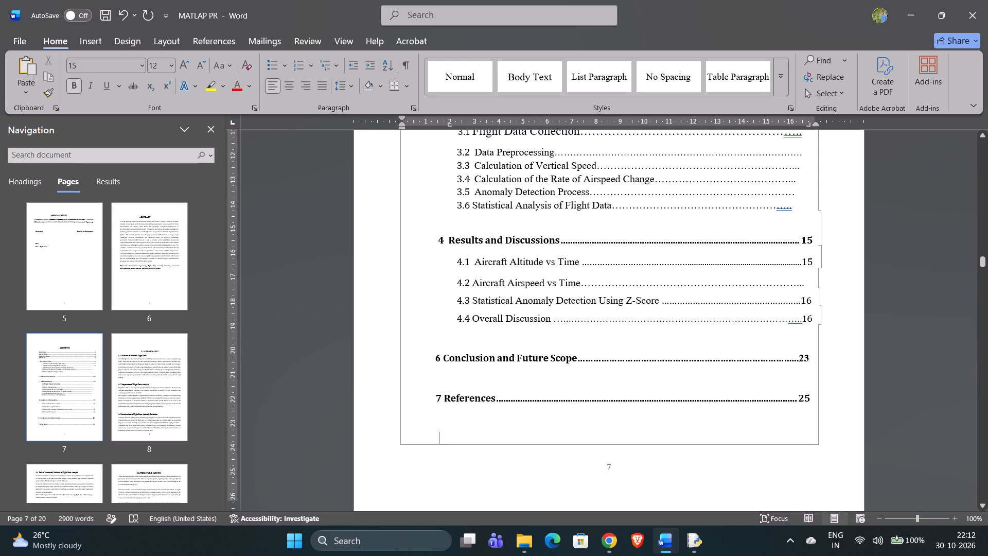
Renumber the Conclusion and Future Scope contents entry as 5, adding an extra space after the number.
click(439, 360)
key(BackSpace)
key(5)
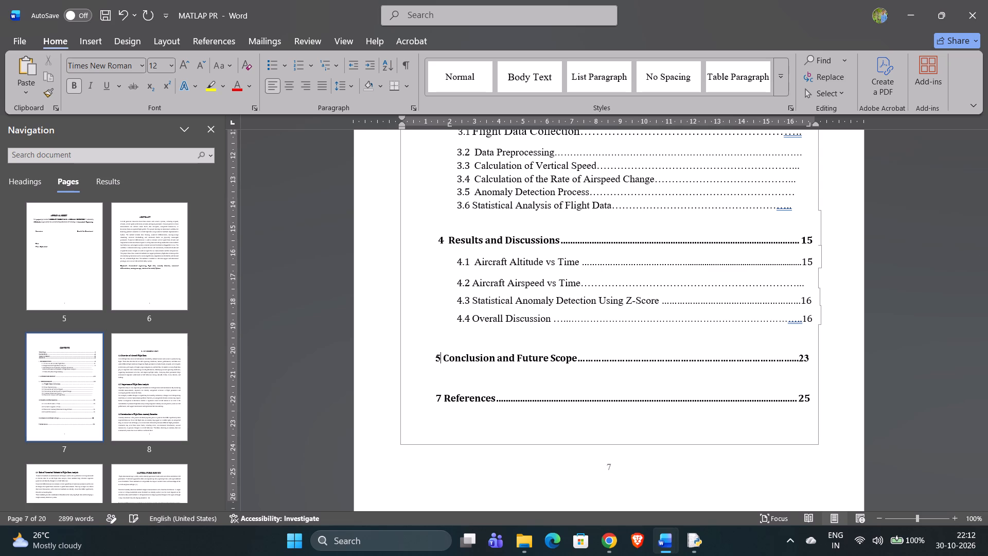
key(space)
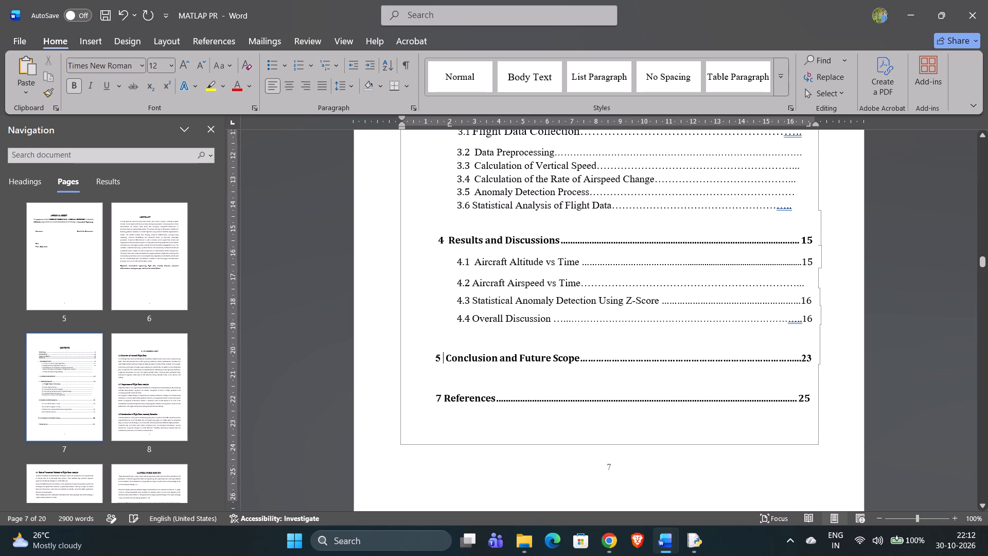
Renumber the References contents entry as 6 and widen the space between the number and the title.
click(445, 403)
key(BackSpace)
key(BackSpace)
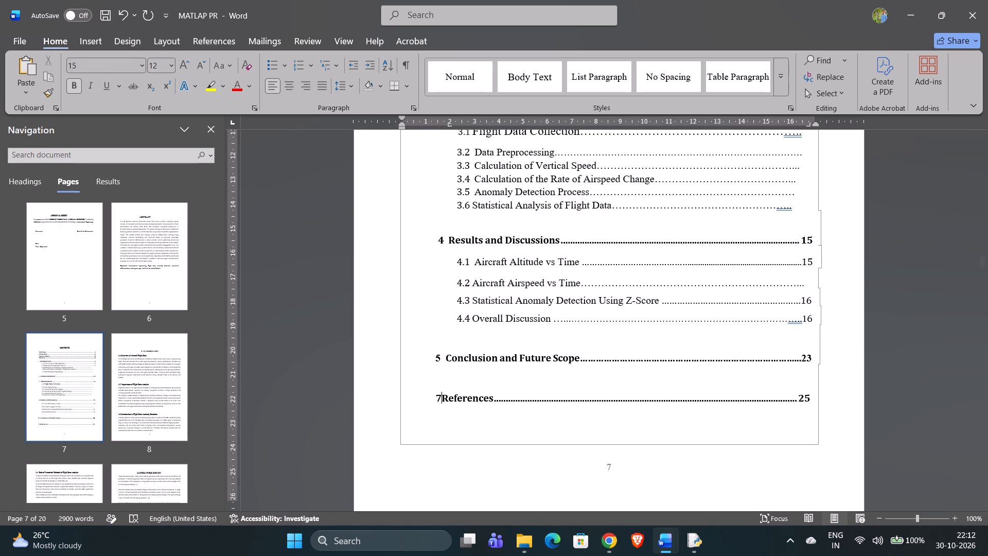
text(6)
key(space)
key(space)
key(space)
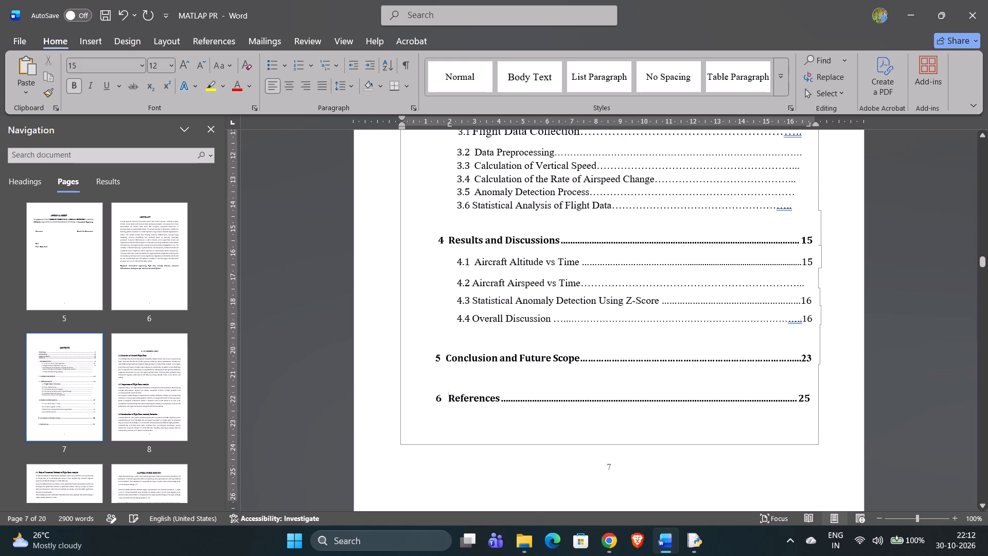
Add a new line below the References contents entry, indented with spaces to align with the chapter numbers, and number it 7.
click(813, 395)
key(Return)
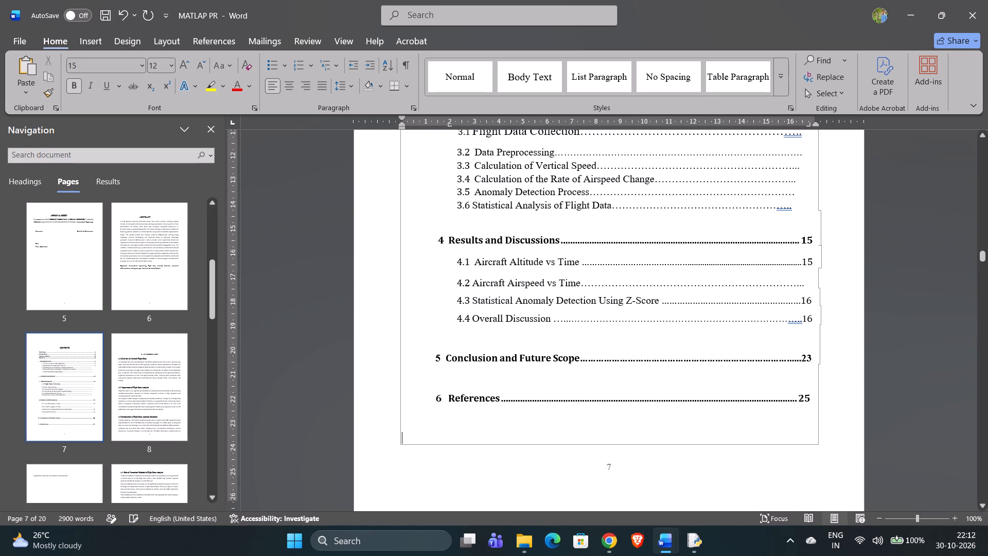
key(space)
key(space)
key(space)
key(space)
key(space)
key(space)
key(space)
key(space)
key(space)
key(space)
key(space)
key(space)
key(space)
key(space)
key(space)
key(space)
key(space)
key(space)
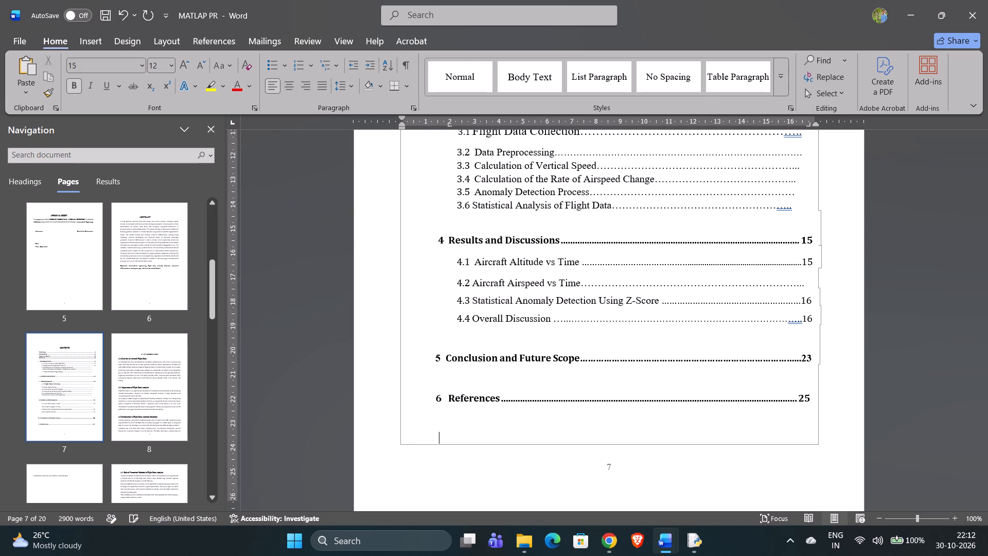
text(7)
key(space)
key(BackSpace)
key(BackSpace)
key(BackSpace)
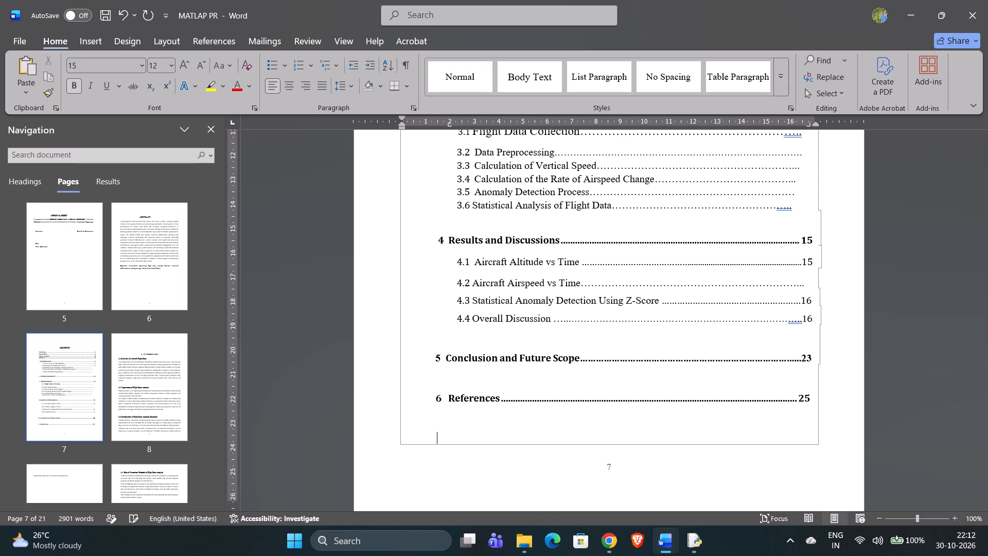
text(7)
key(space)
key(space)
Title contents entry 7 "Appendix: python code".
key(a)
key(p)
text(ee)
key(BackSpace)
key(BackSpace)
text(pendix)
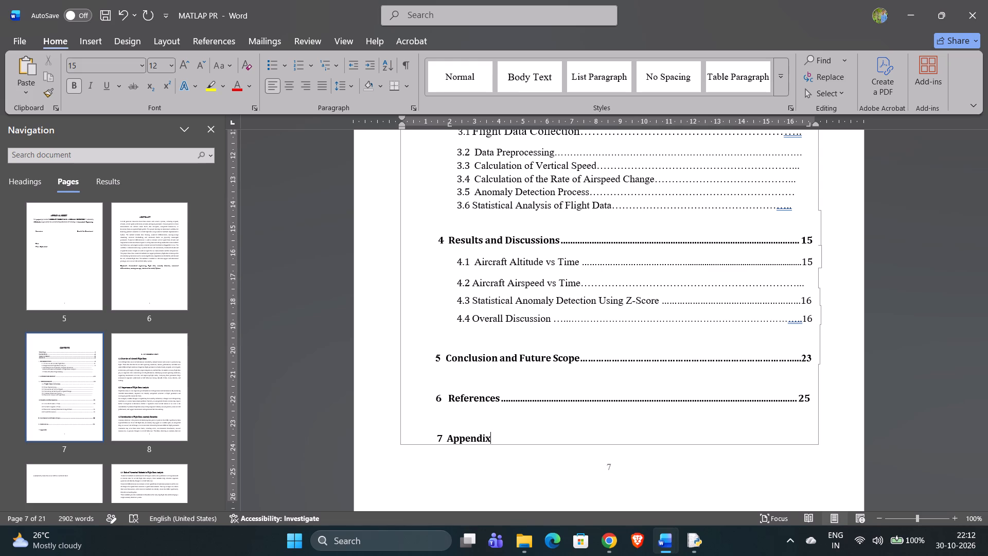
text(:)
key(space)
text(py)
key(t)
text(hon)
key(space)
key(c)
text(ode)
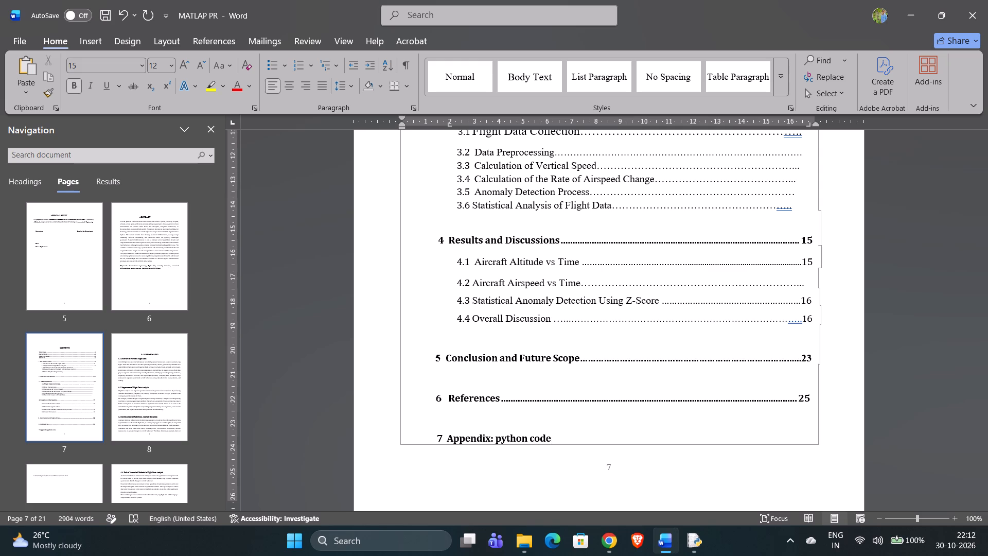
Add a dotted leader after the Appendix: python code entry, extending it to line up with the page numbers of the entries above.
key(period)
key(period)
key(period)
key(period)
key(period)
key(period)
key(period)
key(period)
key(period)
key(period)
key(period)
key(period)
key(period)
key(period)
key(period)
key(period)
key(period)
key(period)
key(period)
key(period)
key(period)
key(period)
key(period)
key(period)
key(period)
key(period)
key(period)
key(period)
key(period)
key(period)
key(period)
key(period)
key(period)
key(period)
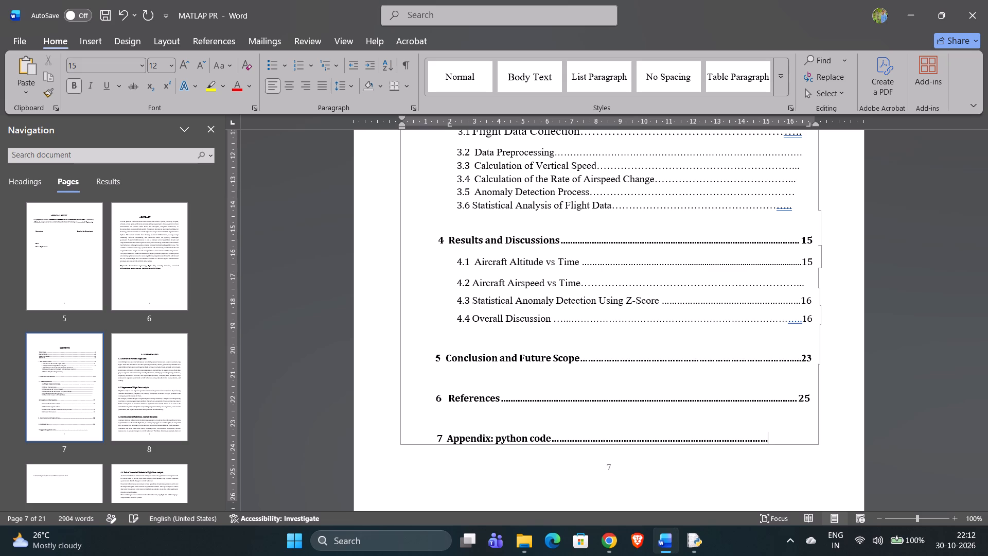
text(...)
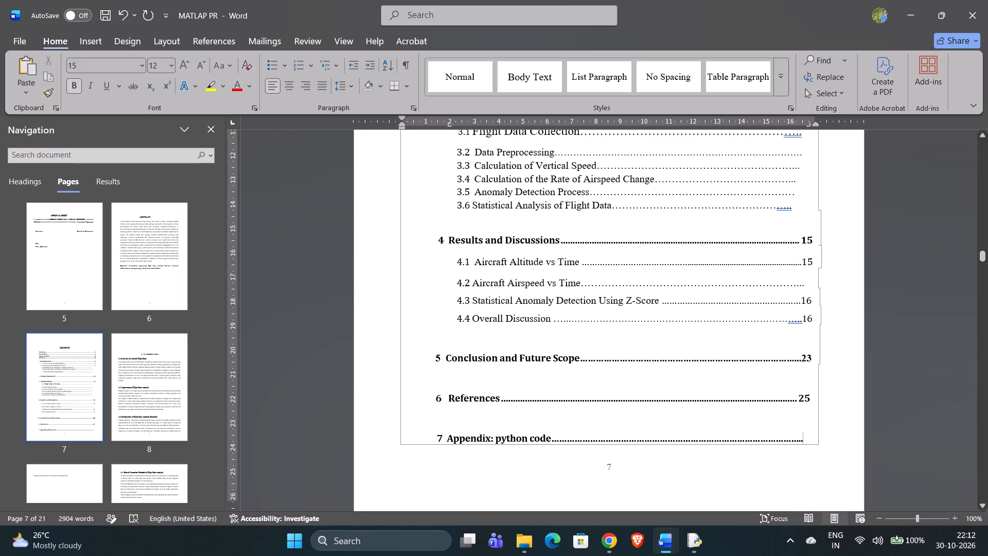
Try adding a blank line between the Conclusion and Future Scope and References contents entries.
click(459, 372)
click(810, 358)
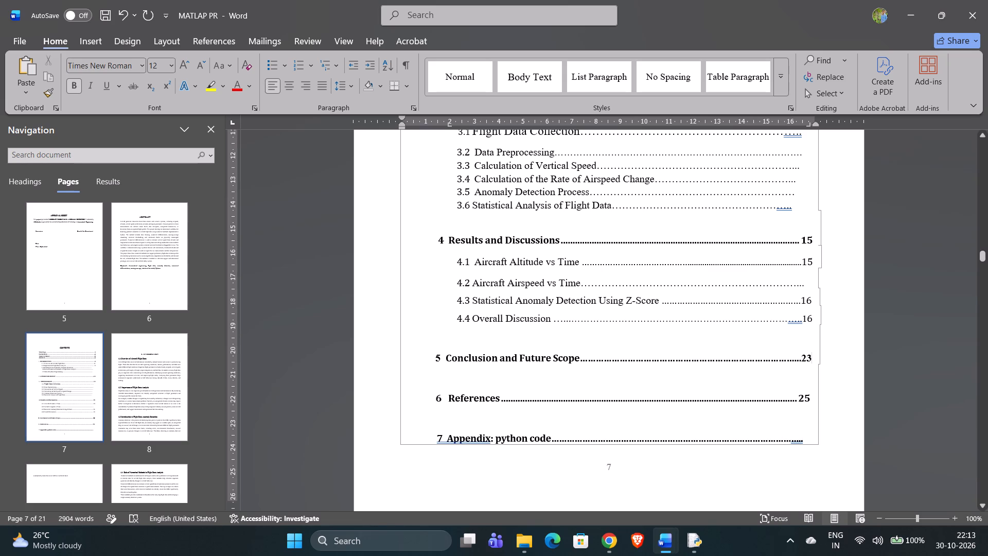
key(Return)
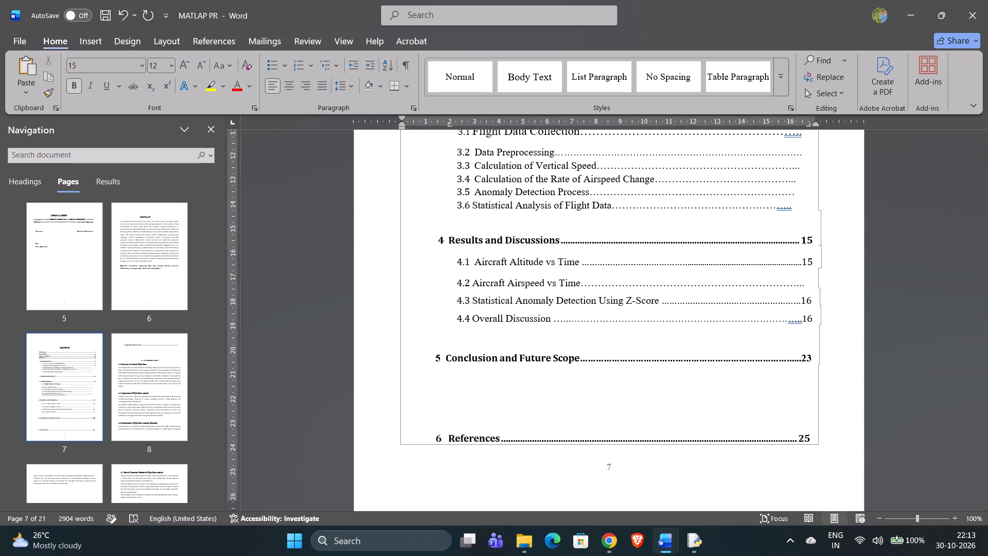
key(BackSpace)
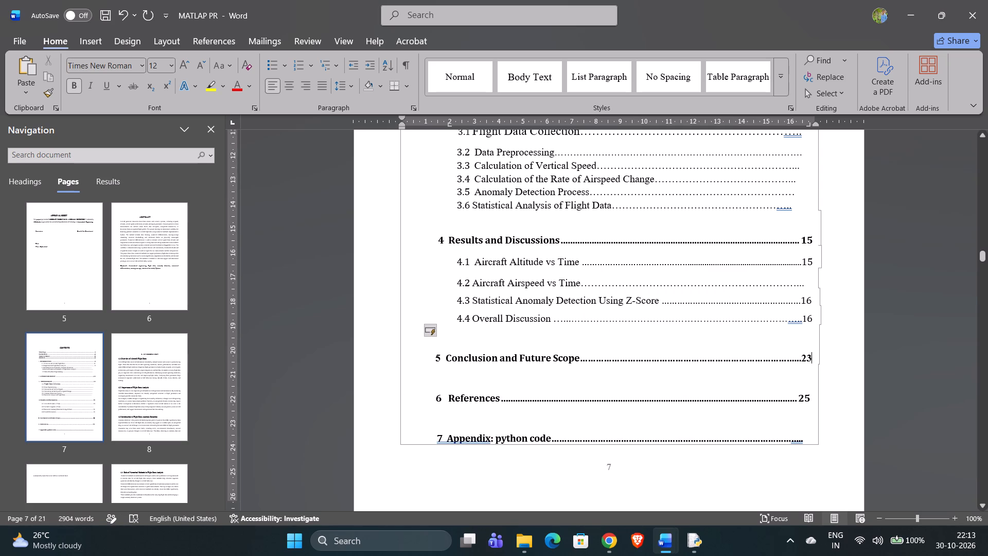
Delete blank lines between the end of the contents list and the 1. INTRODUTION heading on page 8.
scroll(413, 295, up, 1)
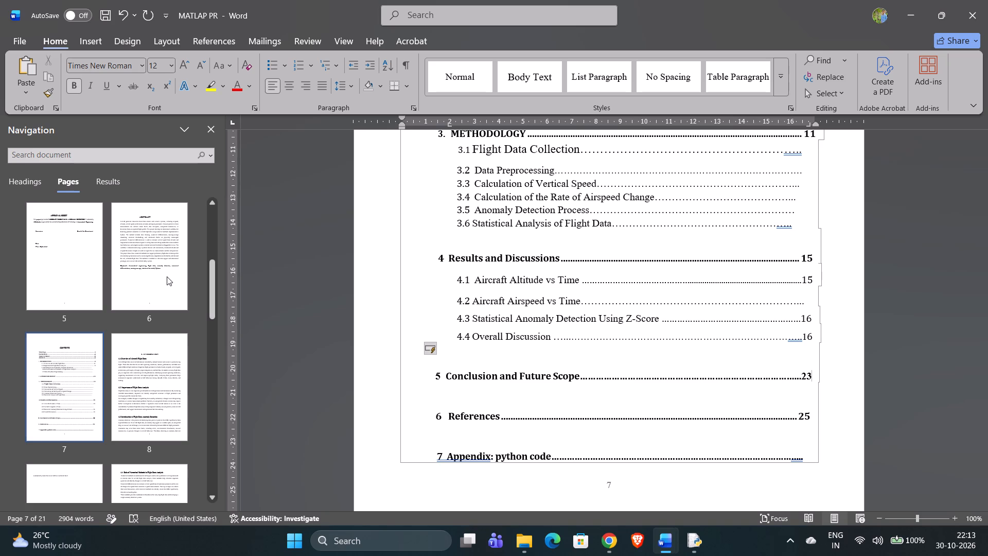
scroll(390, 336, down, 1)
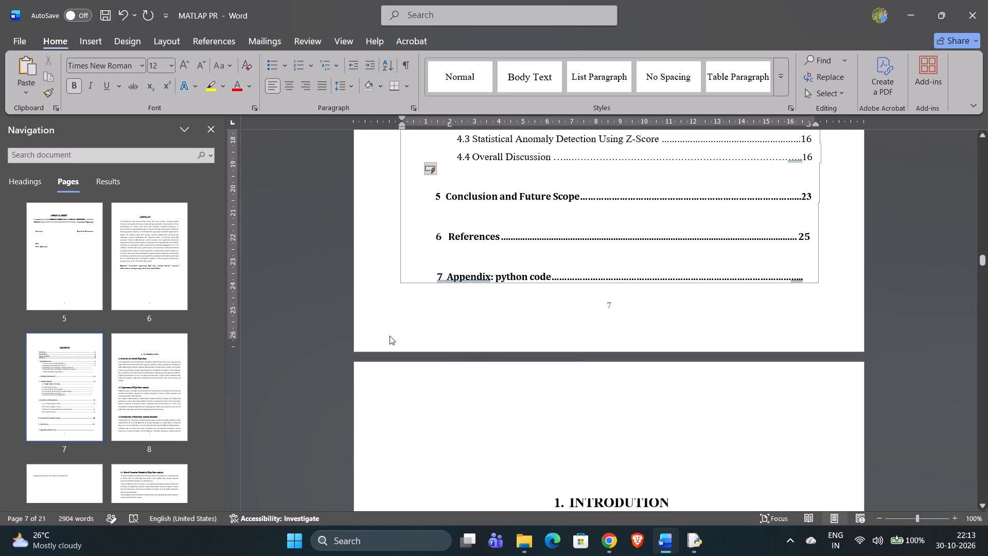
scroll(390, 336, down, 1)
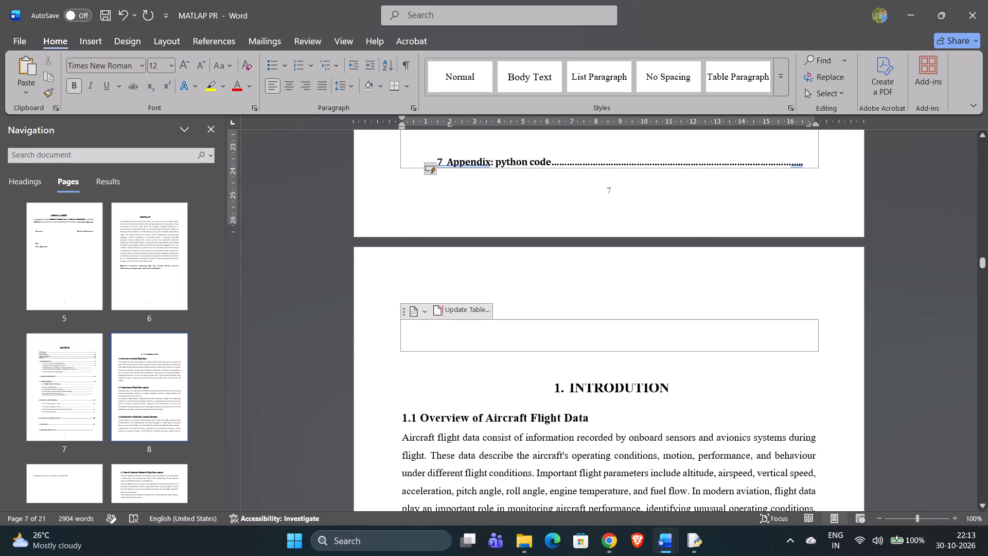
click(494, 382)
key(BackSpace)
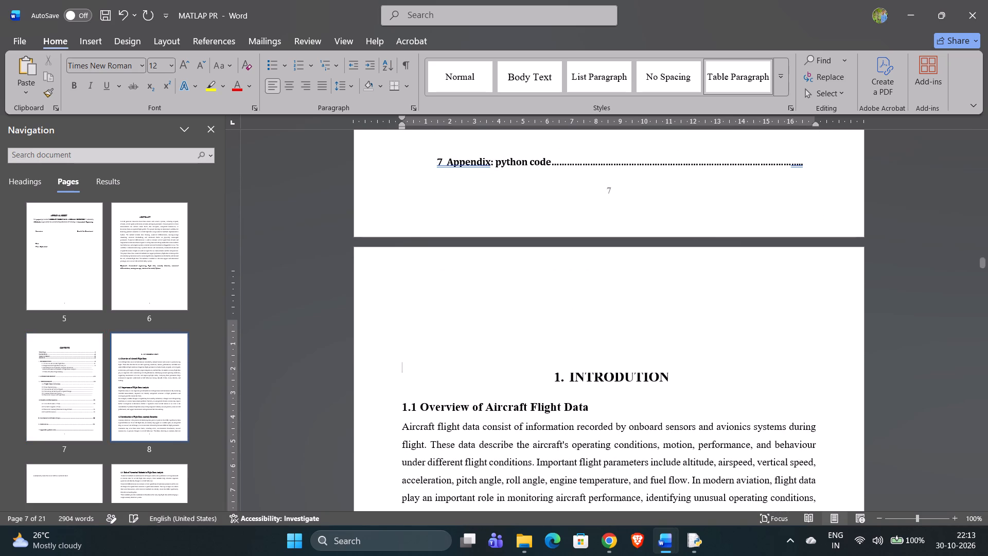
key(BackSpace)
key(BackSpace)
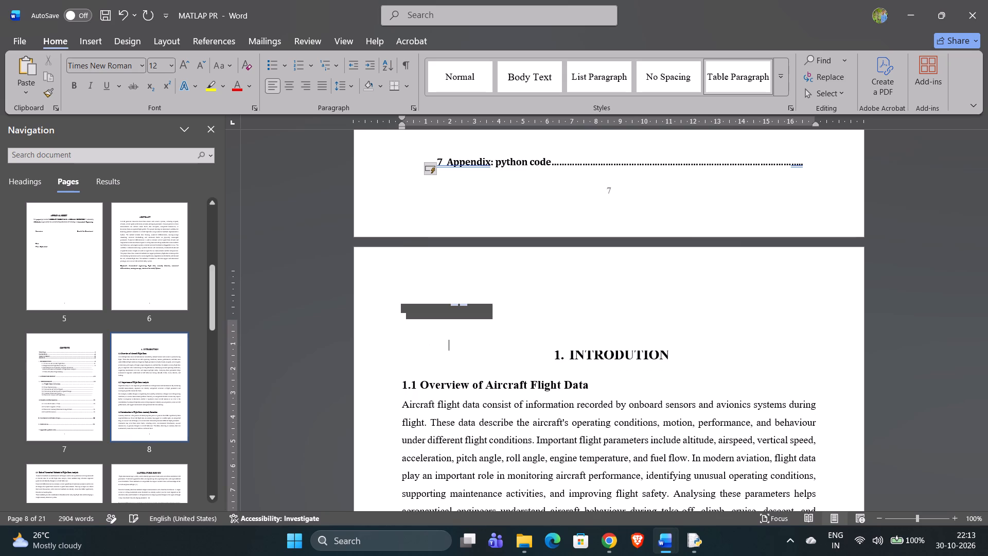
Insert four new lines at the end of the contents block, above the 1. INTRODUTION heading.
key(Return)
key(Return)
key(Return)
key(Return)
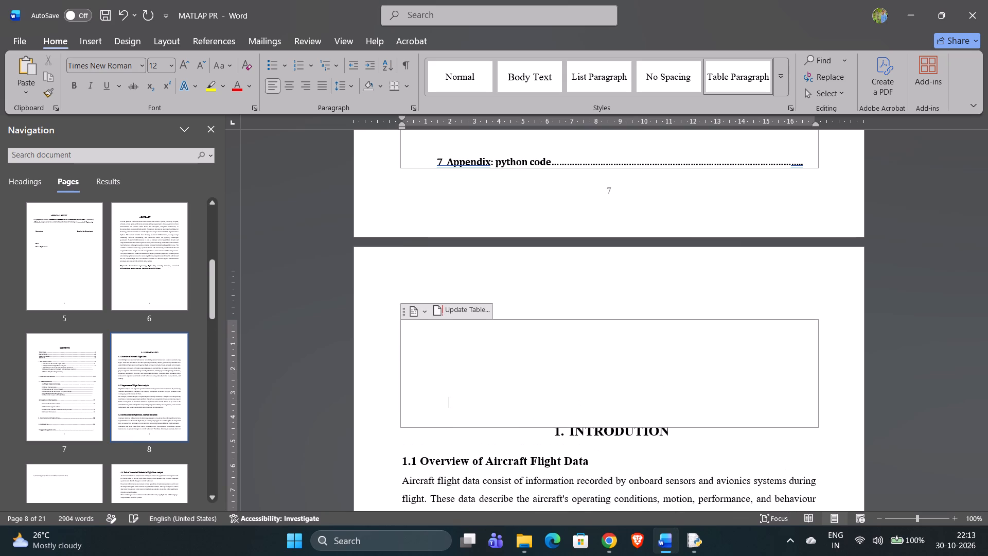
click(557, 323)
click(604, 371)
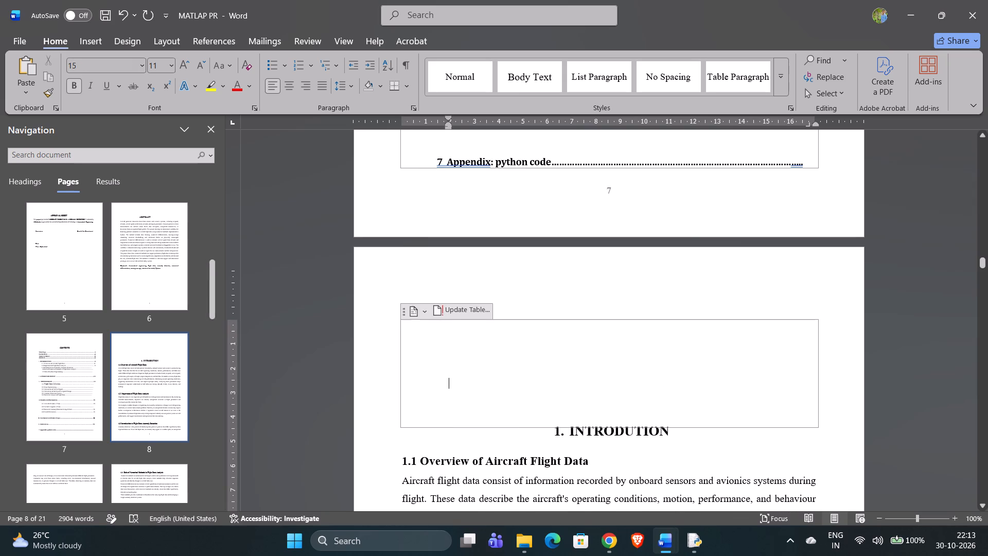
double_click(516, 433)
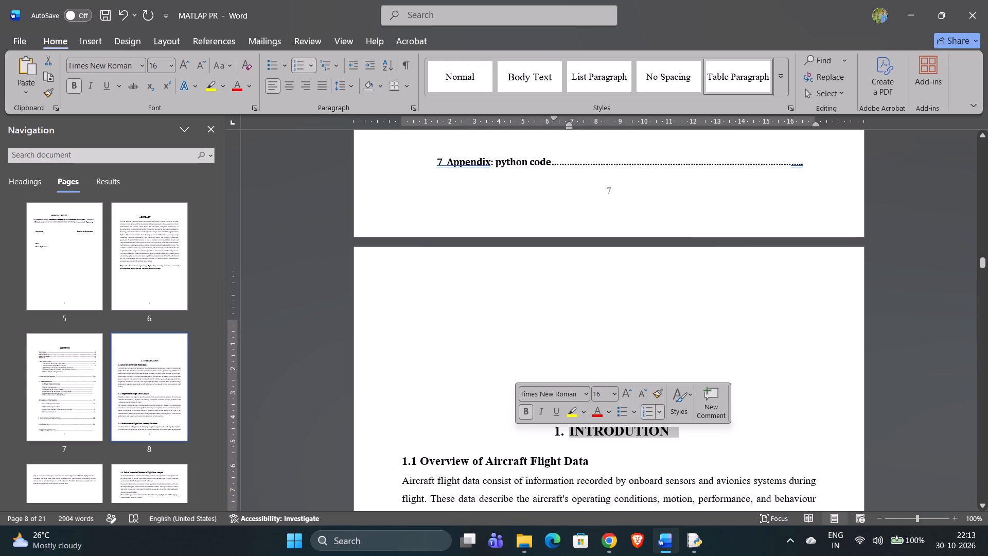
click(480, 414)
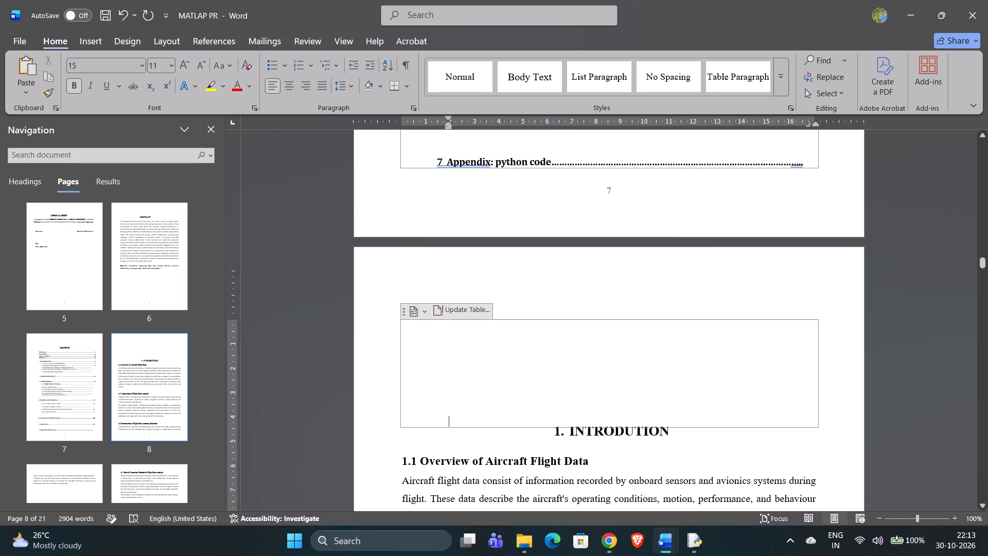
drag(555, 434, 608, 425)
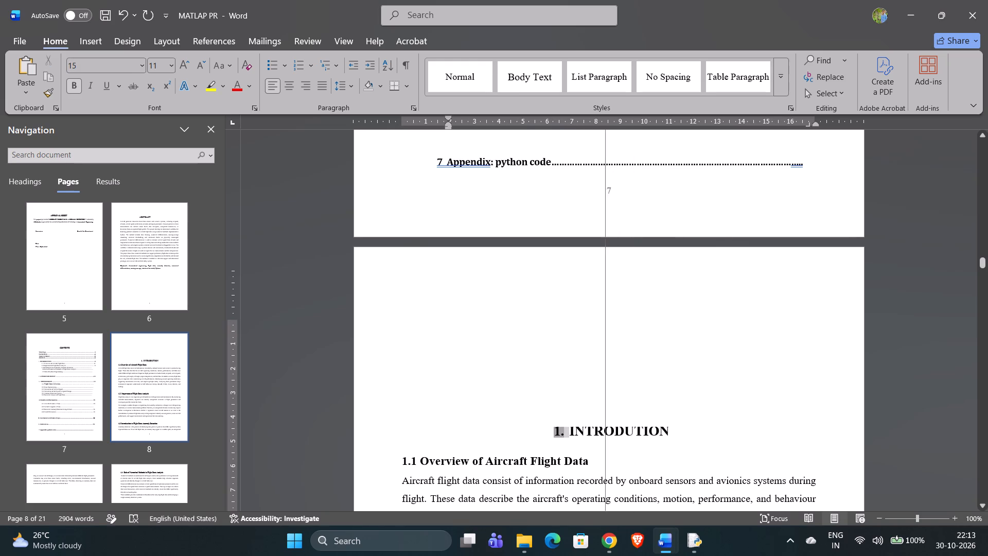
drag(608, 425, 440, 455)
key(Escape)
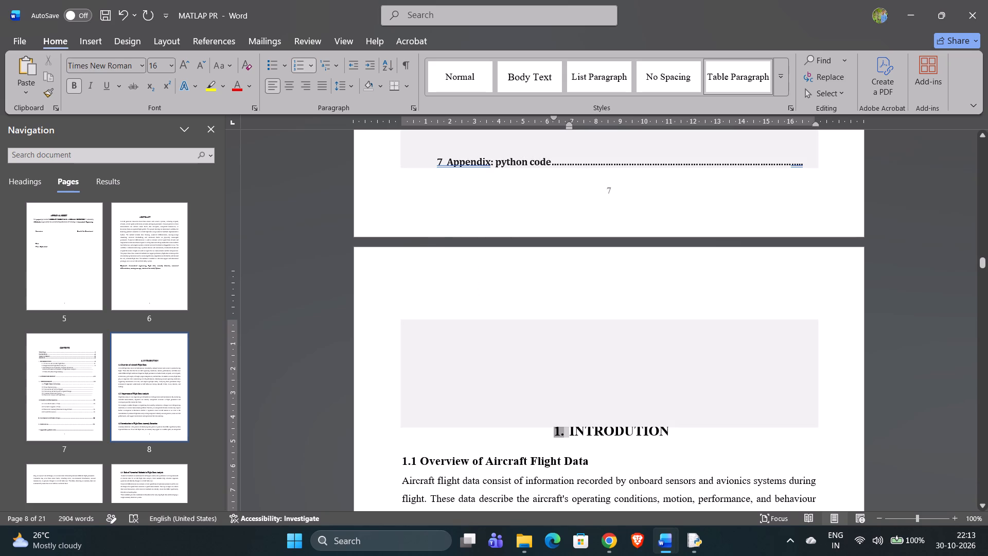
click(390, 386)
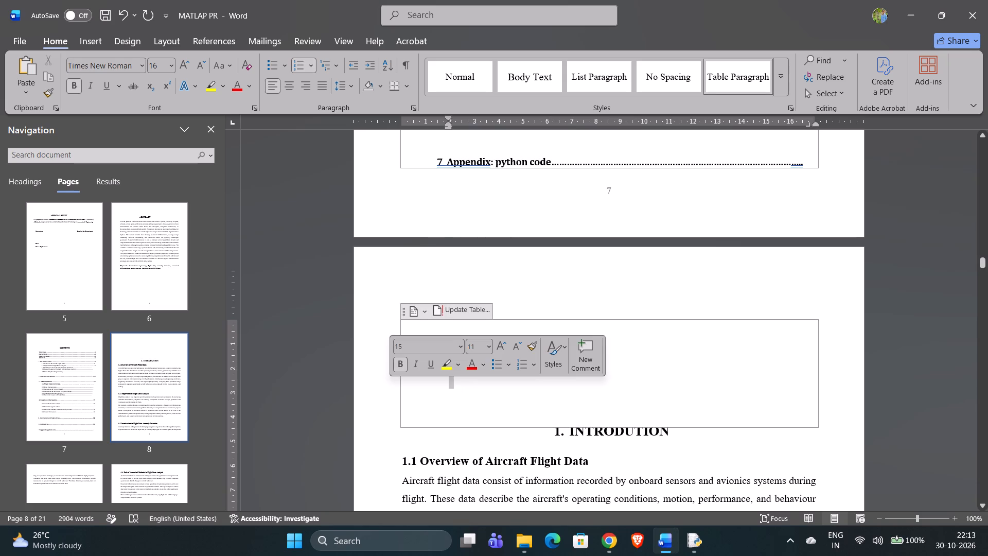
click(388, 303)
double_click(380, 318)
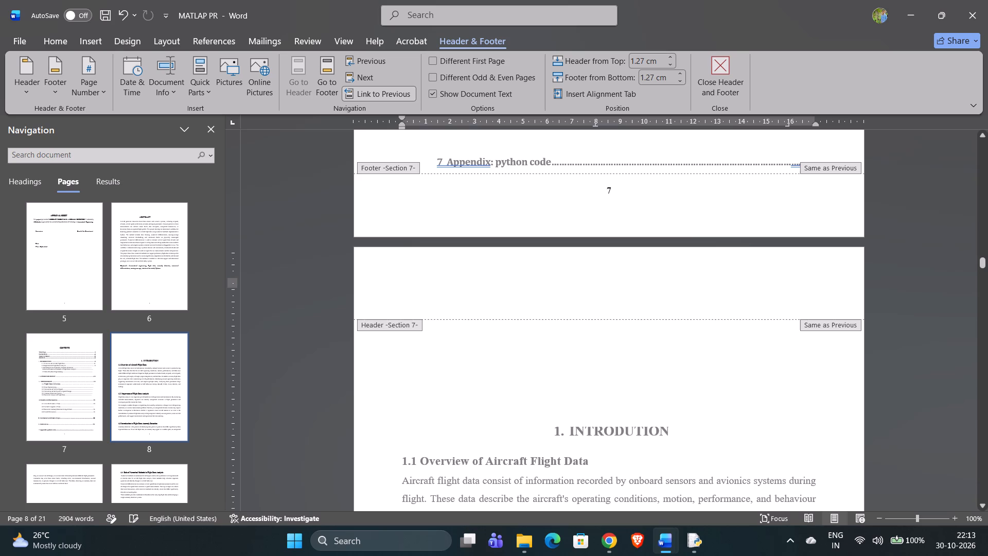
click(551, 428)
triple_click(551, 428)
Leave header editing and review the entries of the contents list on page 7.
click(506, 364)
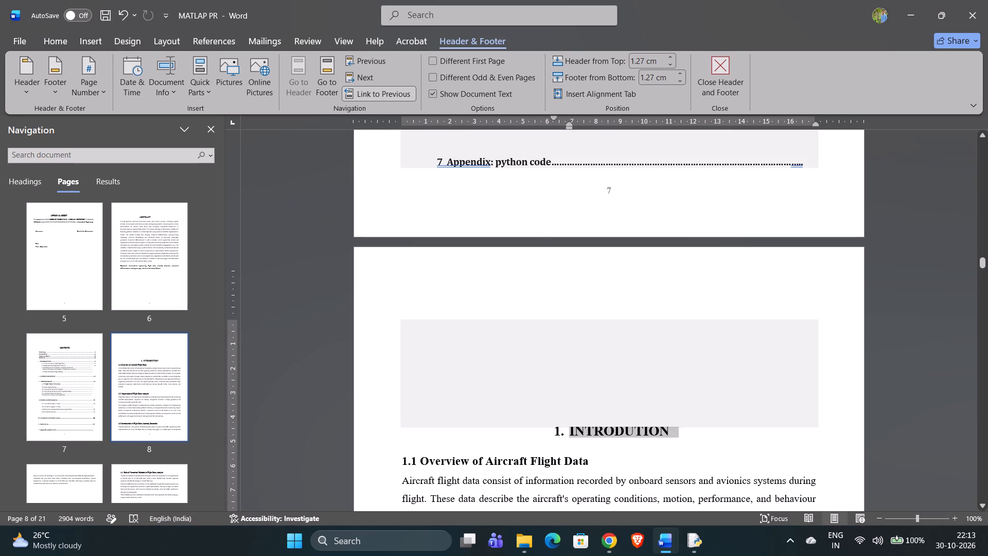
click(526, 270)
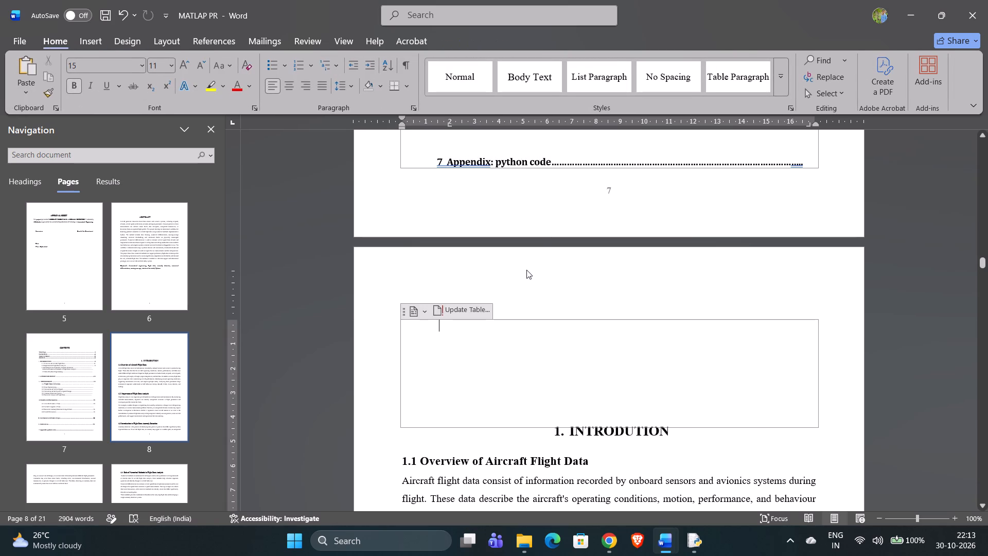
scroll(409, 216, up, 3)
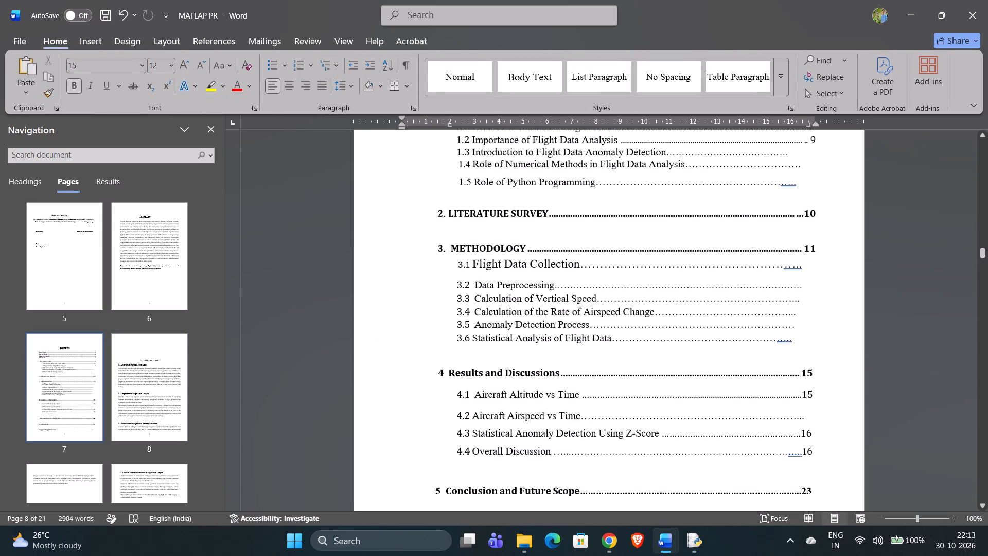
scroll(409, 216, up, 1)
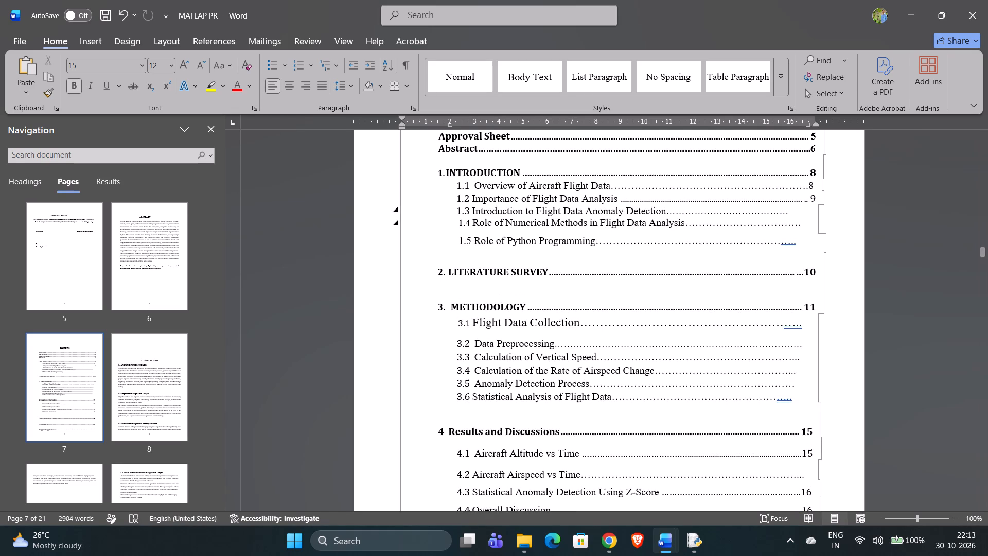
scroll(459, 236, up, 1)
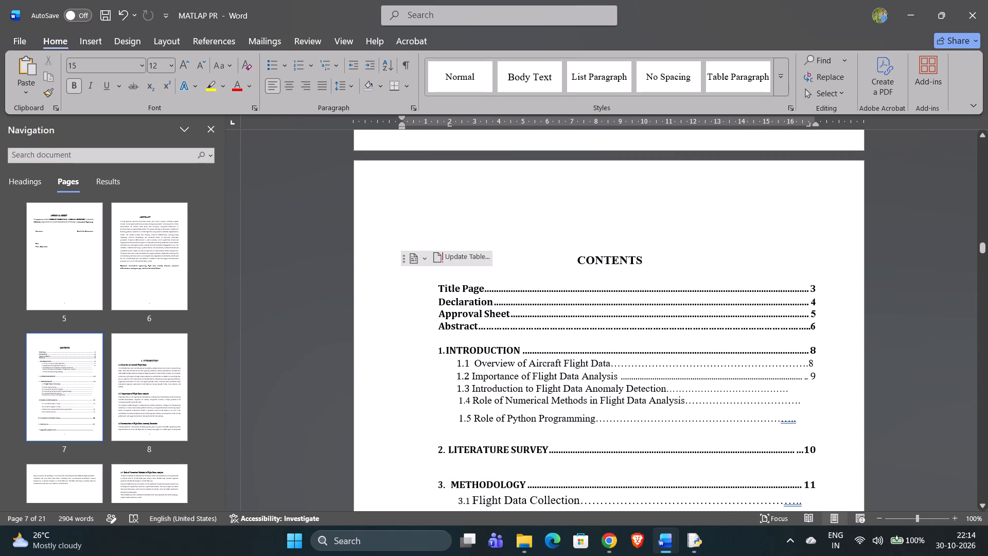
scroll(459, 236, down, 1)
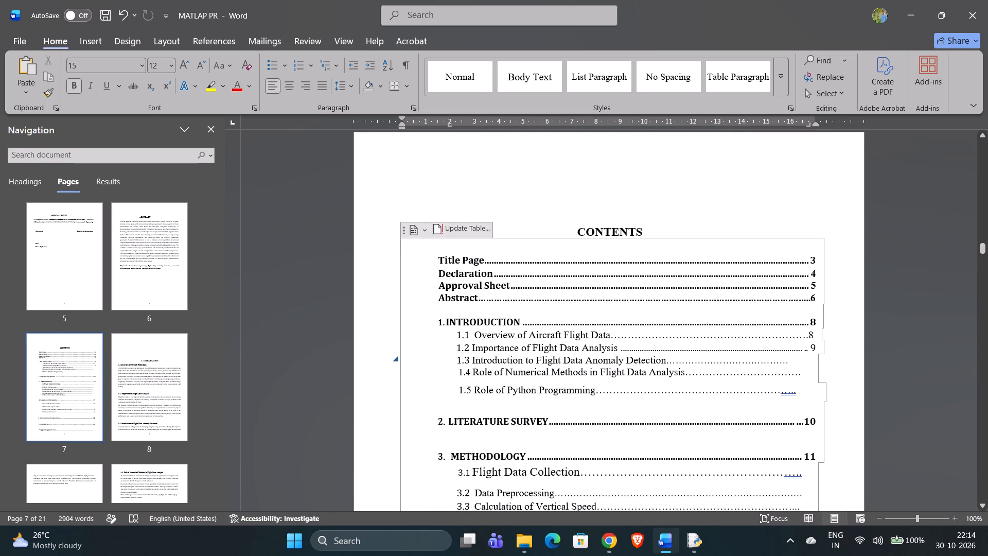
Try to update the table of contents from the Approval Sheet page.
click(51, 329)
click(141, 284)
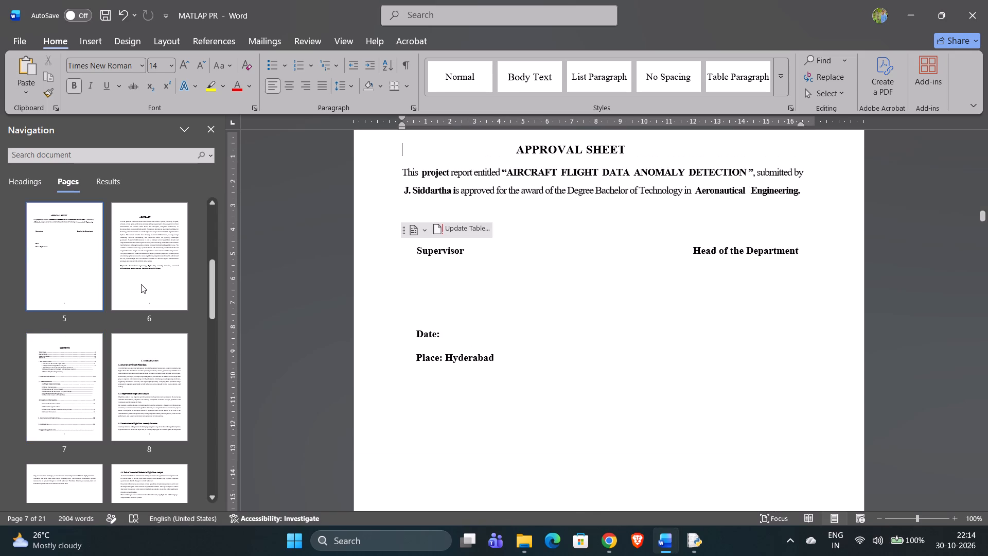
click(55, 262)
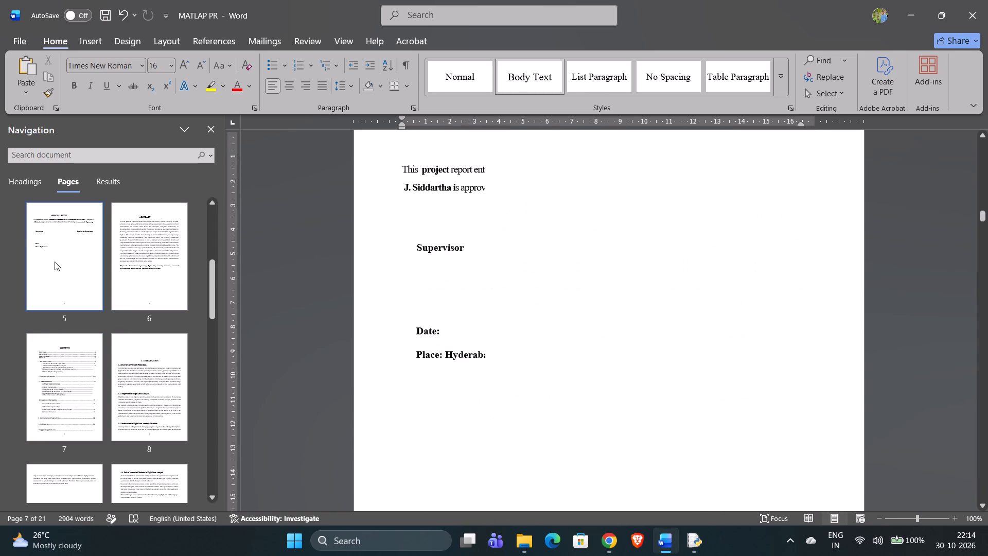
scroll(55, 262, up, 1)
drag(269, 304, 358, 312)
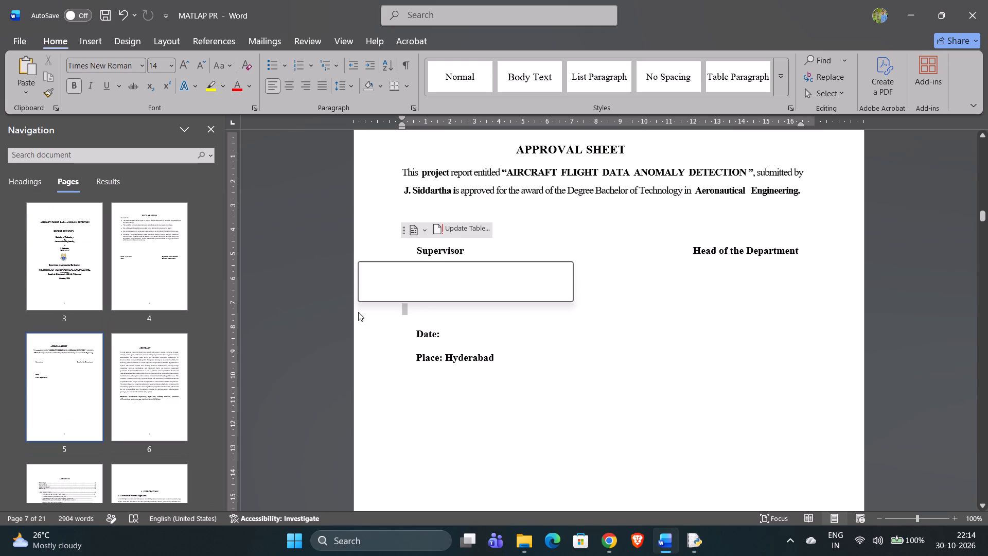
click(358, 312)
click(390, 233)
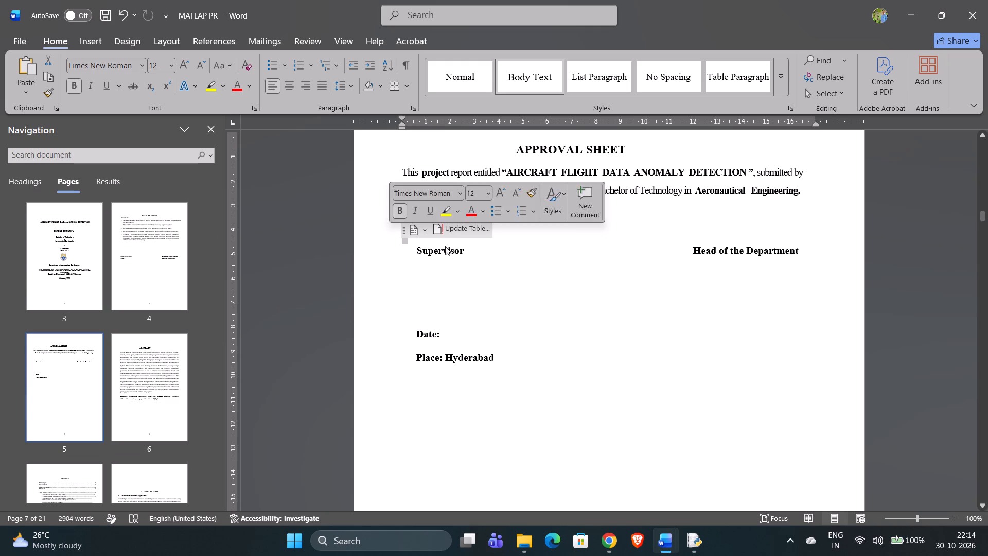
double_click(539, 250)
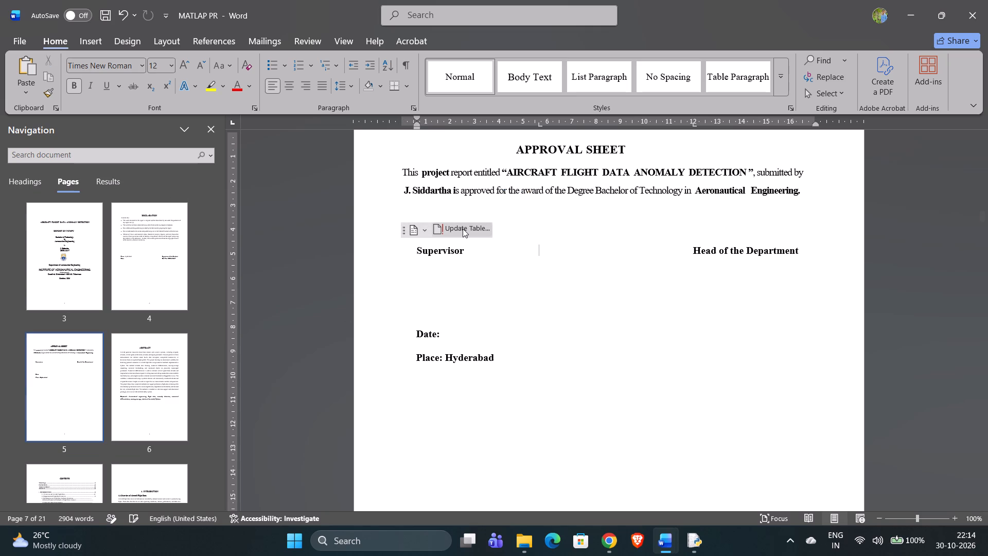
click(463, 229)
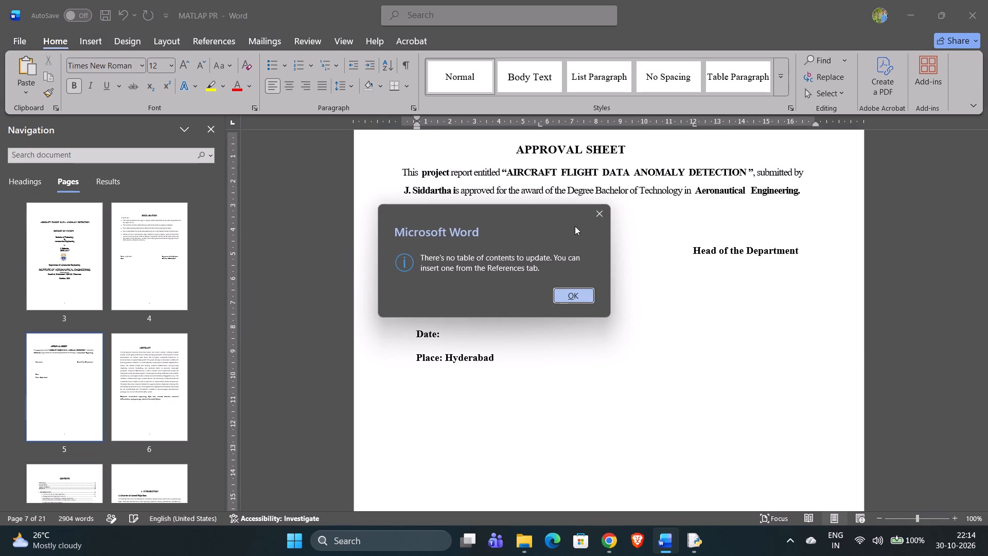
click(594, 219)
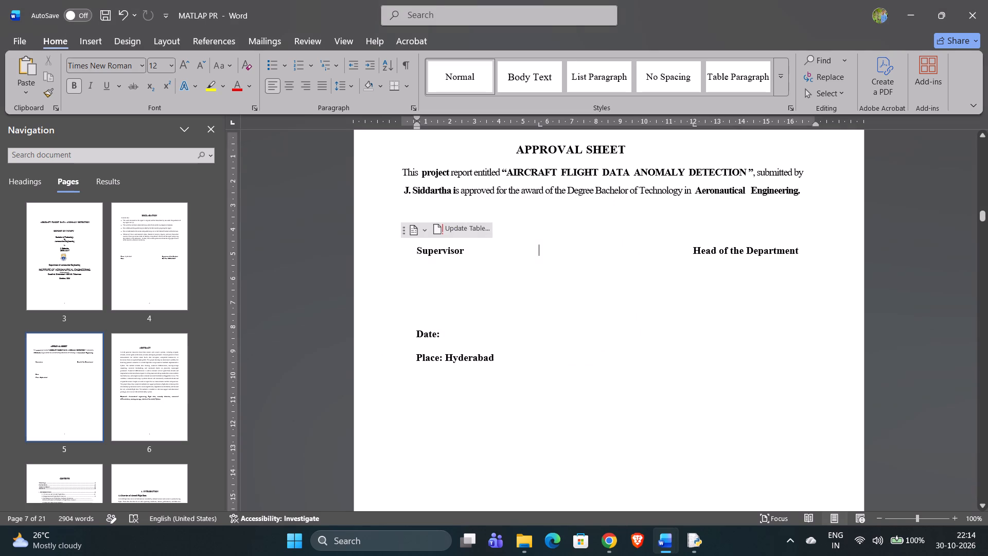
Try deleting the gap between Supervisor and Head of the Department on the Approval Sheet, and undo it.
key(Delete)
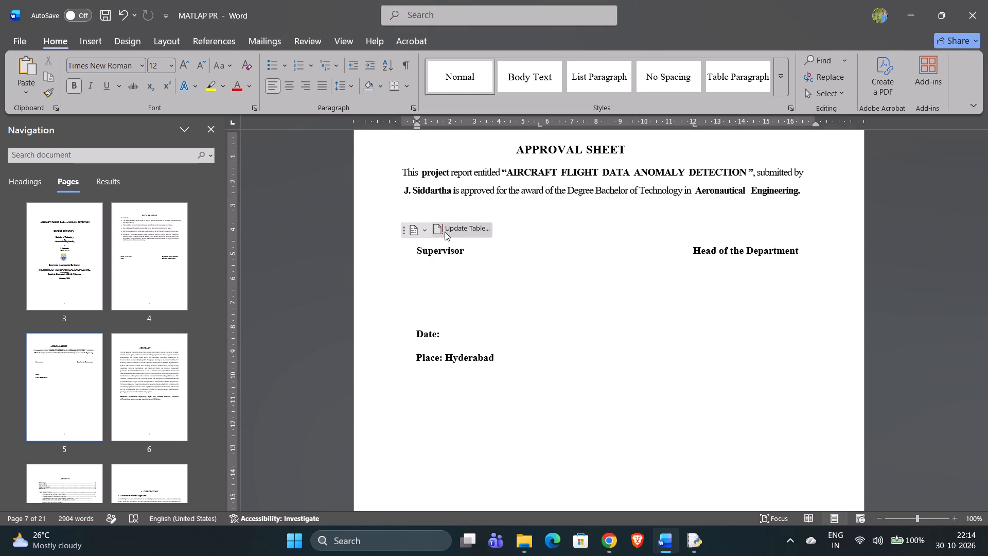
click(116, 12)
Examine the front matter pages from the cover through the Declaration, Approval Sheet and Abstract to the contents list.
scroll(157, 301, up, 1)
click(157, 301)
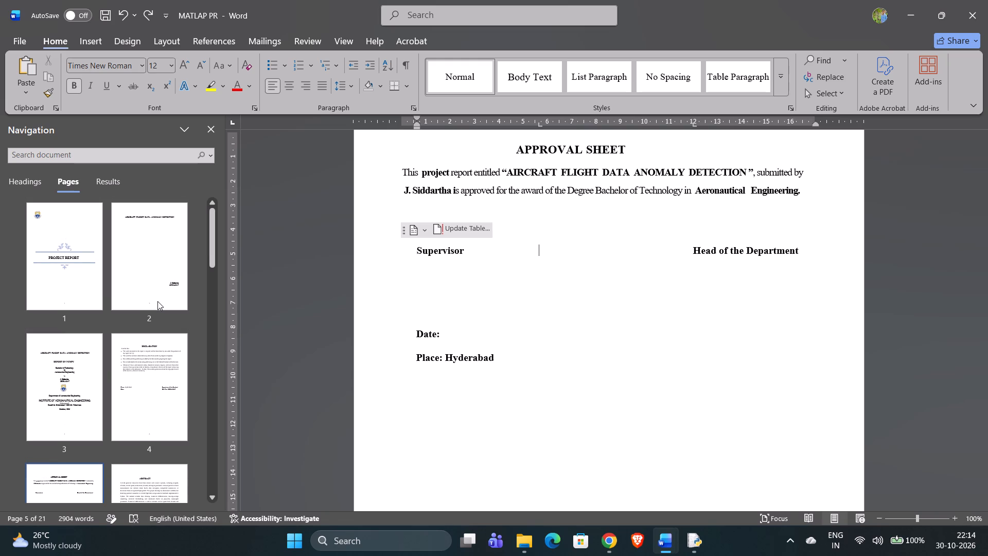
scroll(509, 342, up, 1)
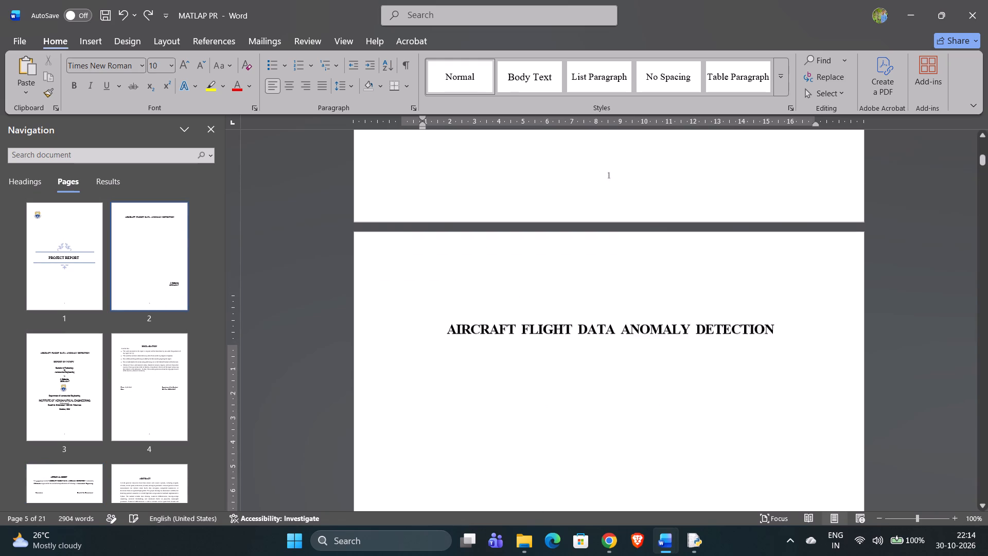
scroll(509, 342, up, 2)
scroll(509, 342, down, 4)
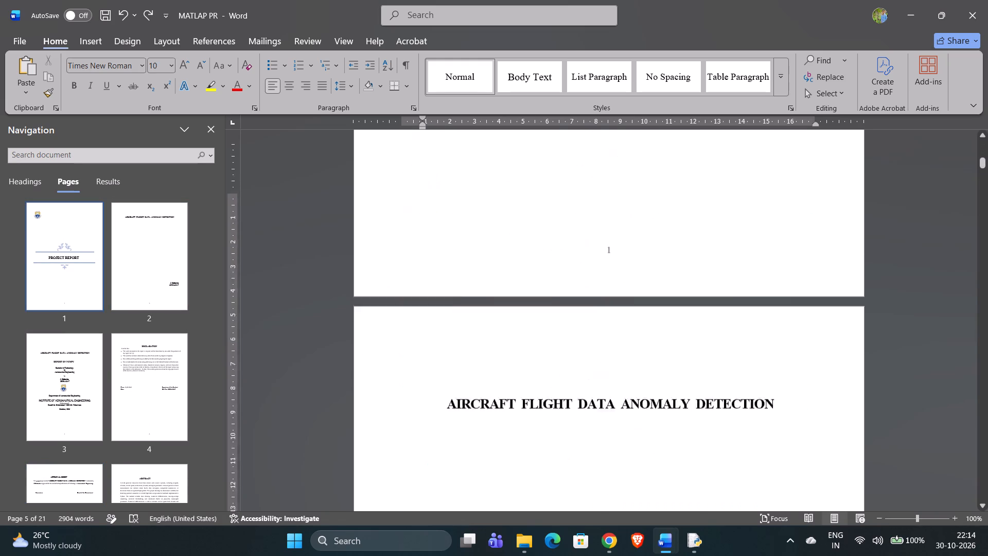
scroll(509, 342, down, 5)
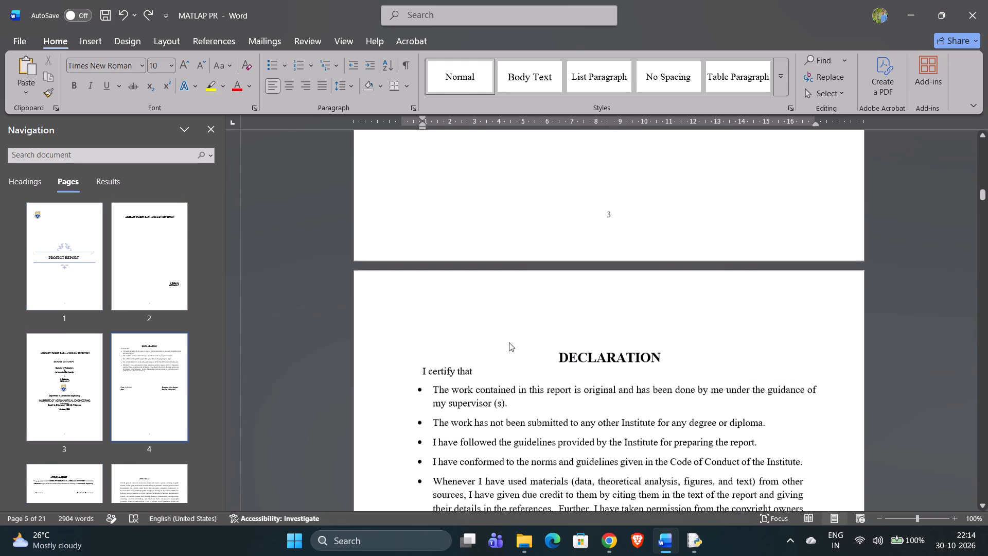
scroll(509, 342, down, 3)
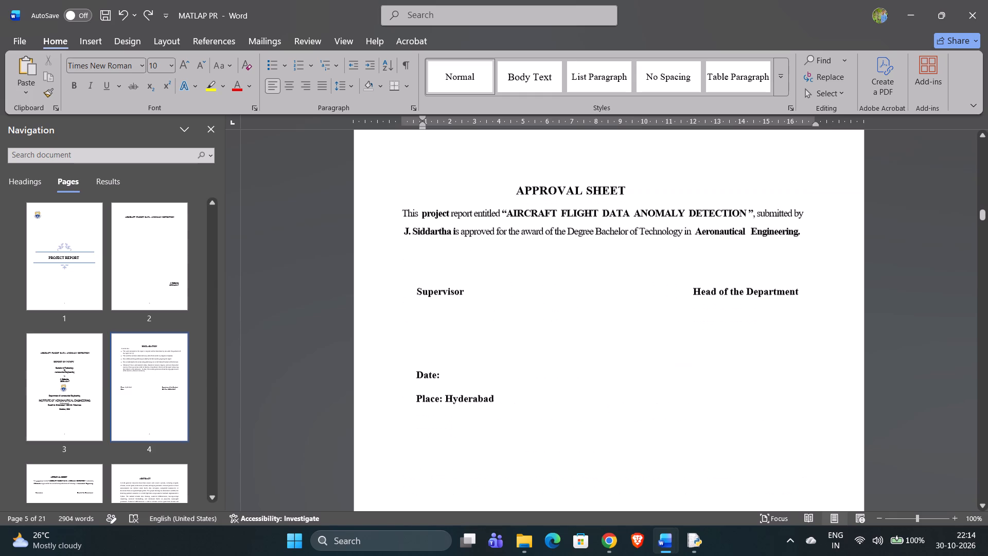
scroll(509, 342, down, 3)
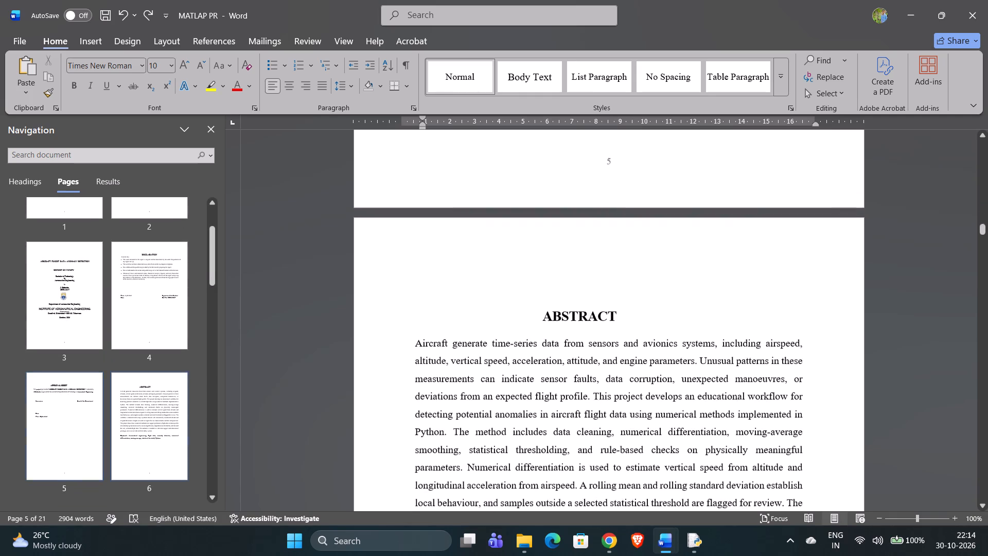
scroll(509, 342, down, 2)
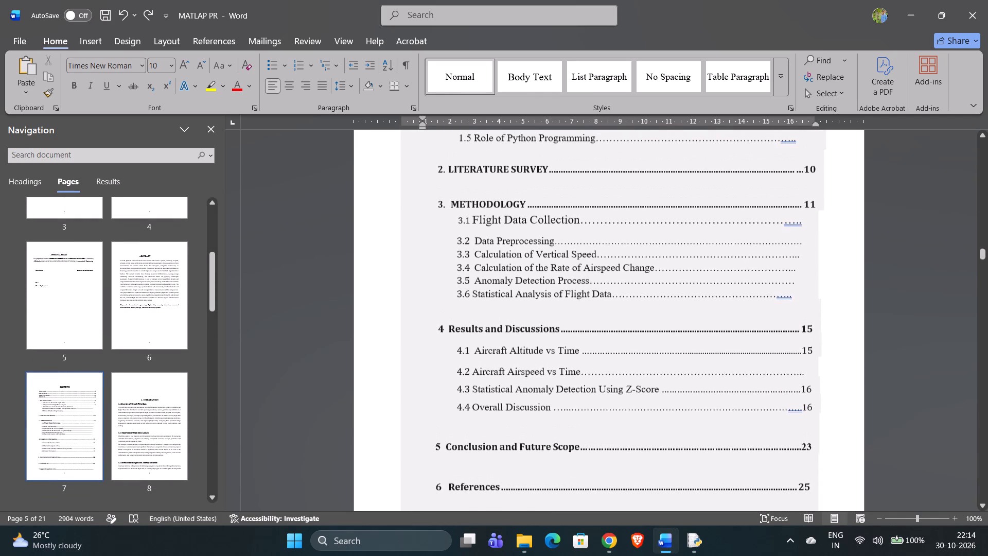
Check which pages hold the appendix code and the References section at the end of the report.
scroll(143, 272, up, 1)
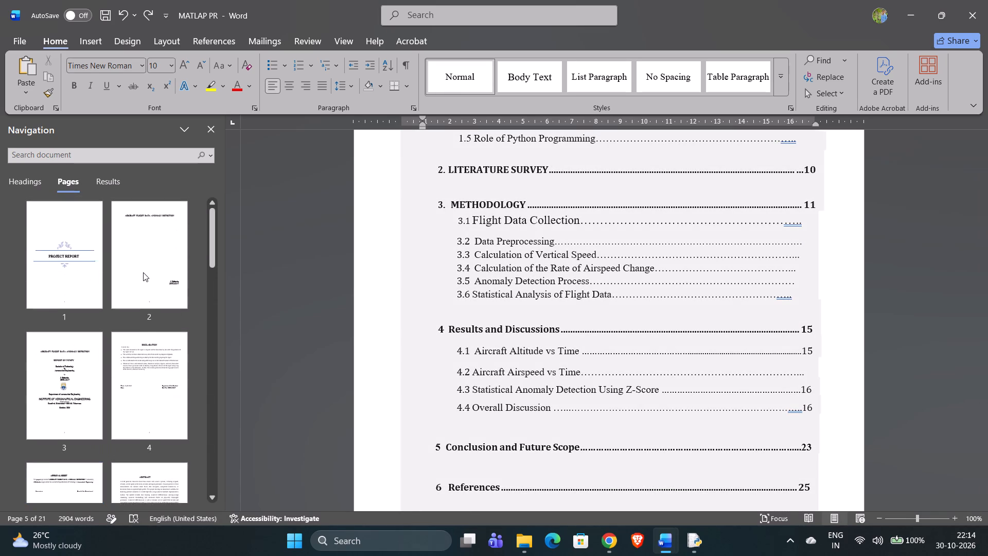
scroll(137, 347, down, 20)
scroll(137, 347, down, 20)
scroll(137, 347, down, 1)
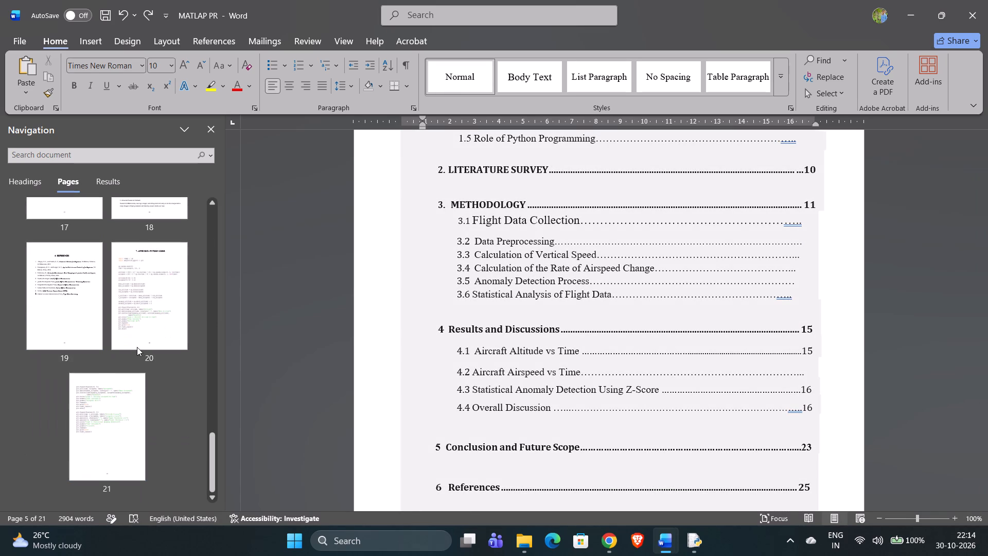
scroll(137, 347, down, 2)
click(110, 423)
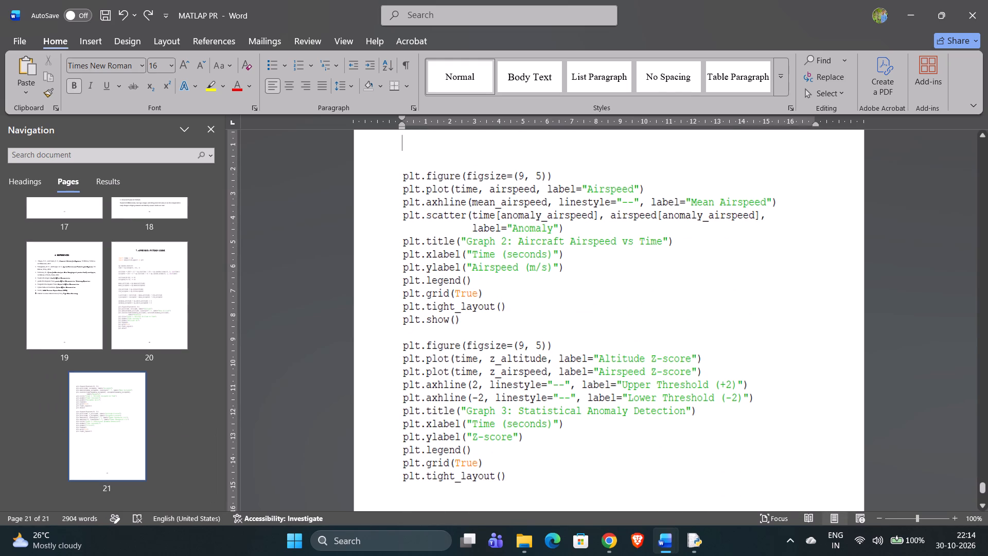
scroll(495, 454, down, 8)
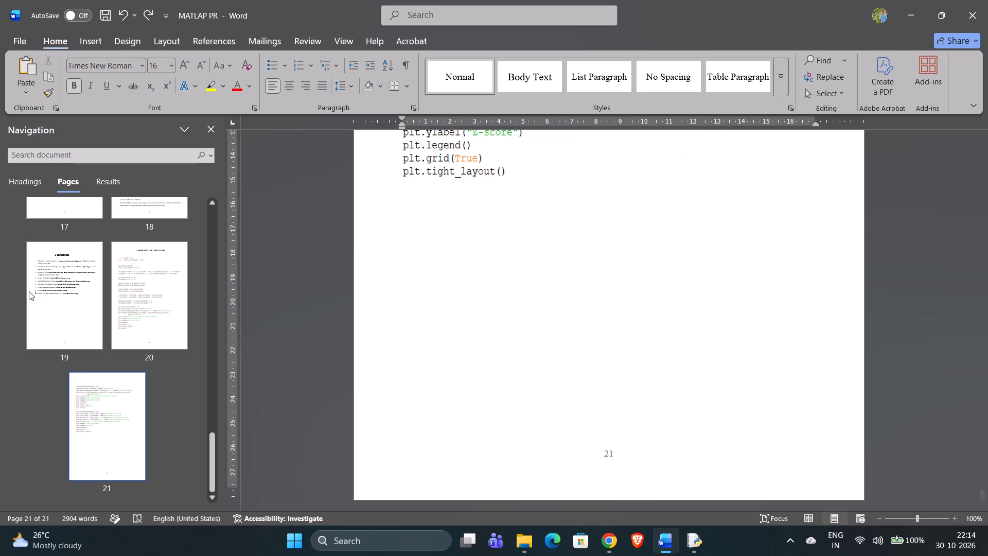
click(67, 302)
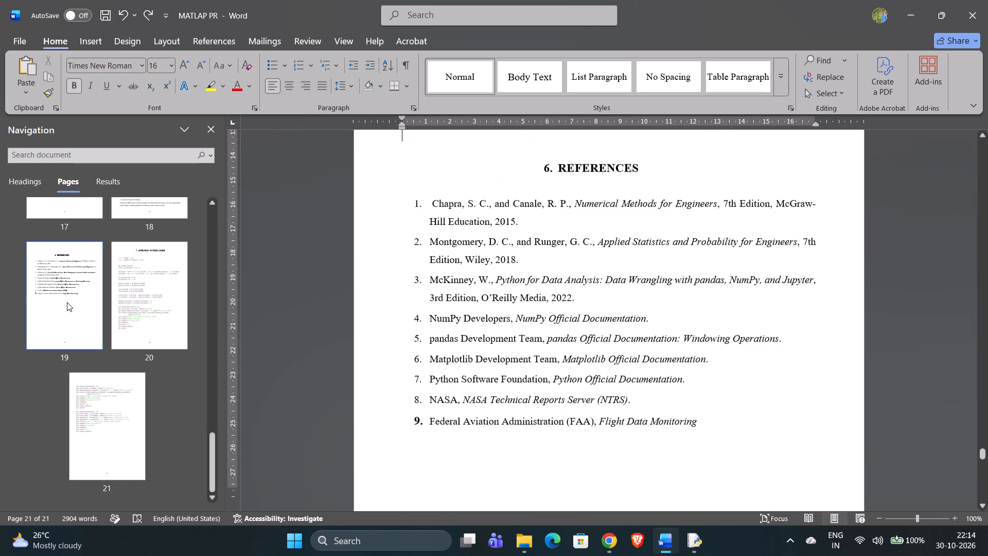
Add page number 20 at the end of the Appendix: python code entry in the contents list.
scroll(160, 310, up, 20)
scroll(160, 310, up, 13)
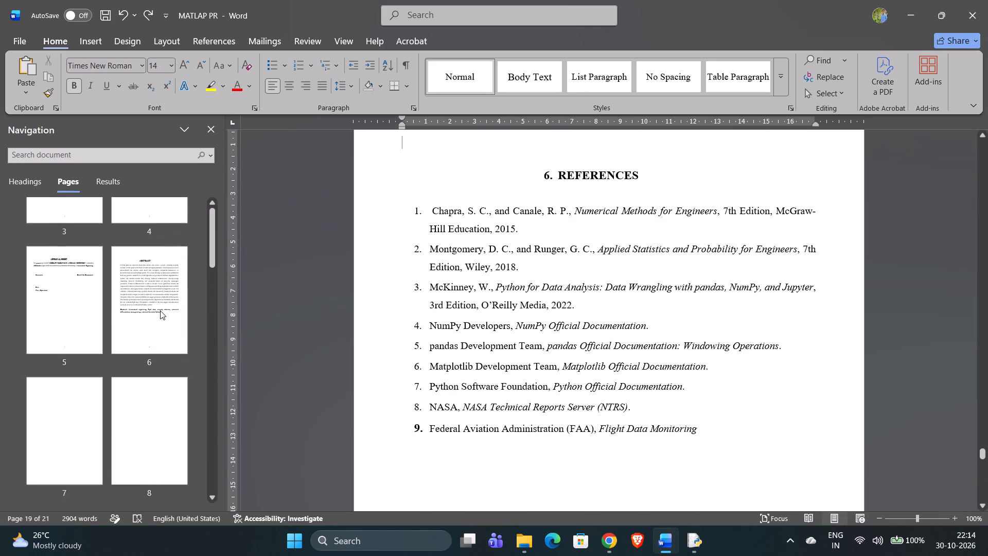
scroll(160, 310, up, 19)
scroll(143, 380, down, 1)
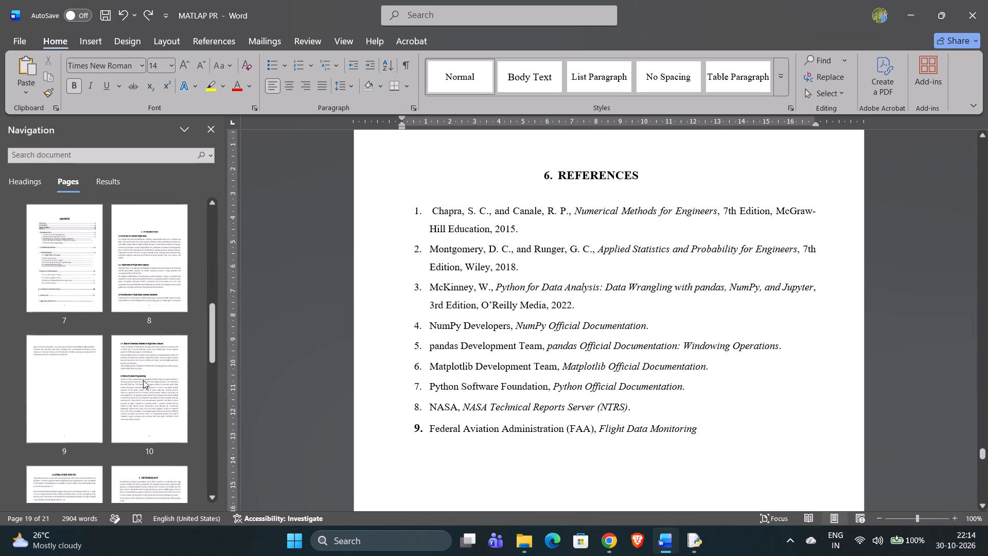
click(57, 306)
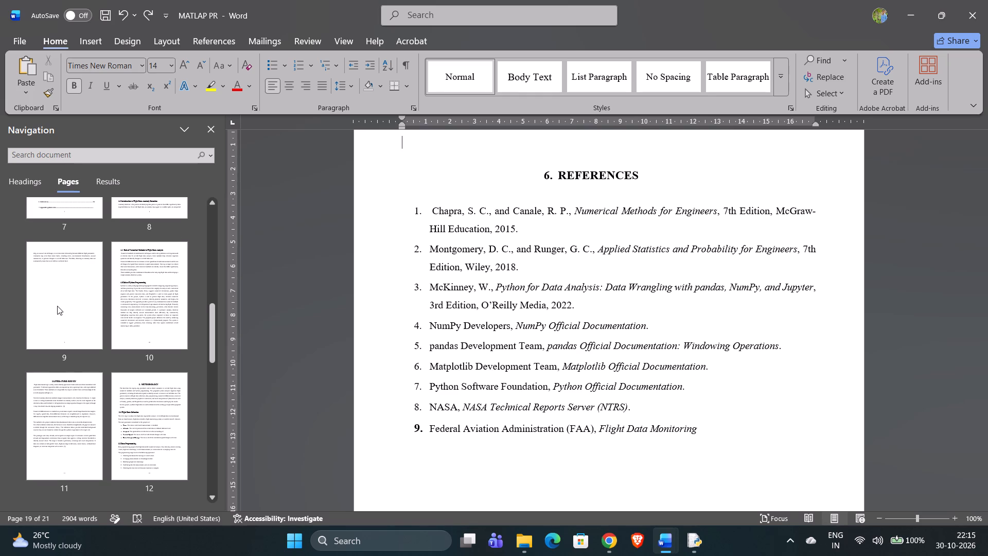
scroll(125, 305, up, 1)
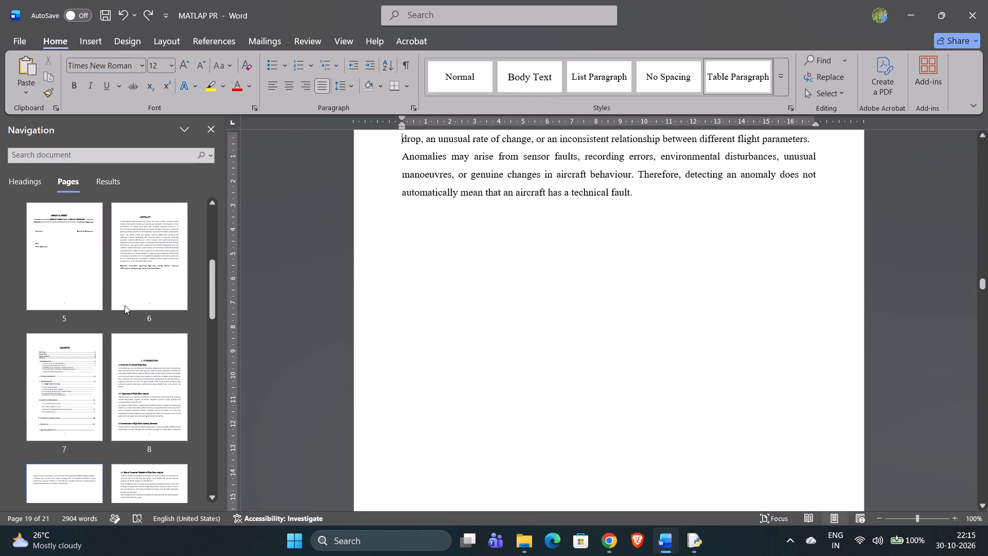
click(93, 380)
scroll(533, 470, down, 4)
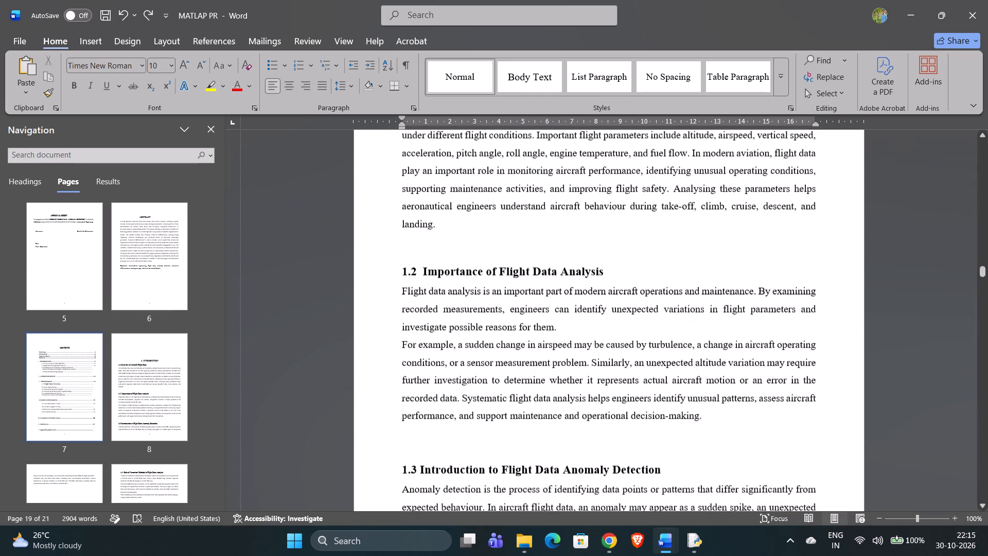
scroll(533, 470, up, 5)
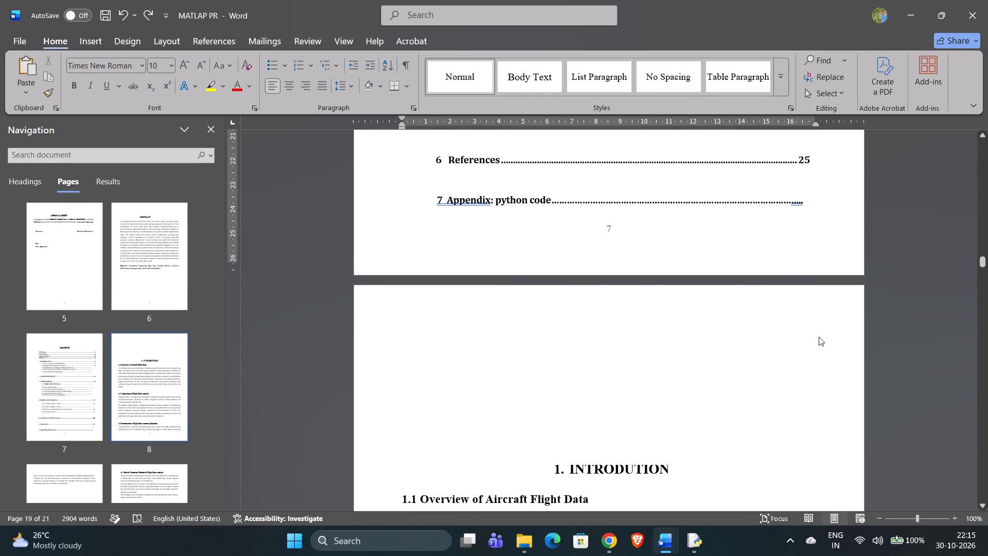
click(807, 201)
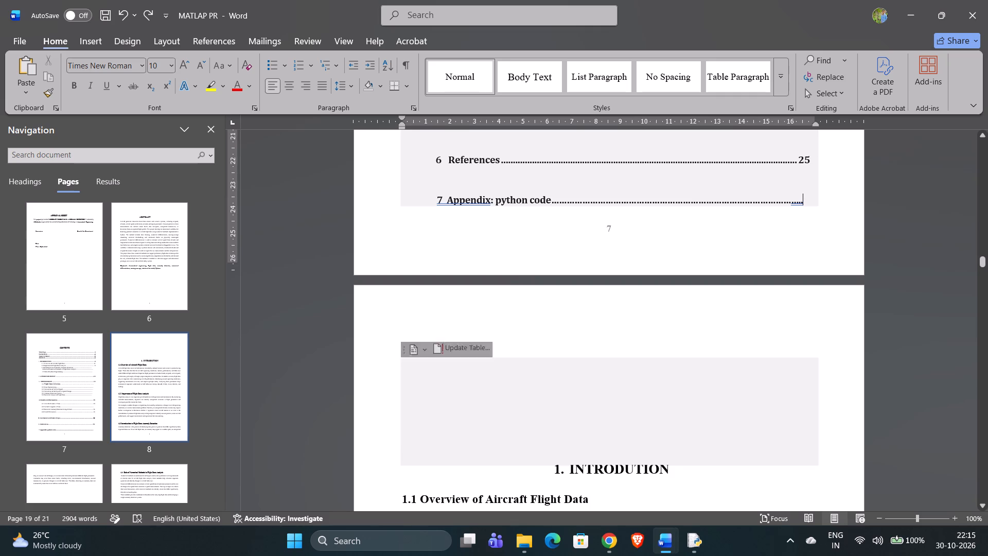
text(20)
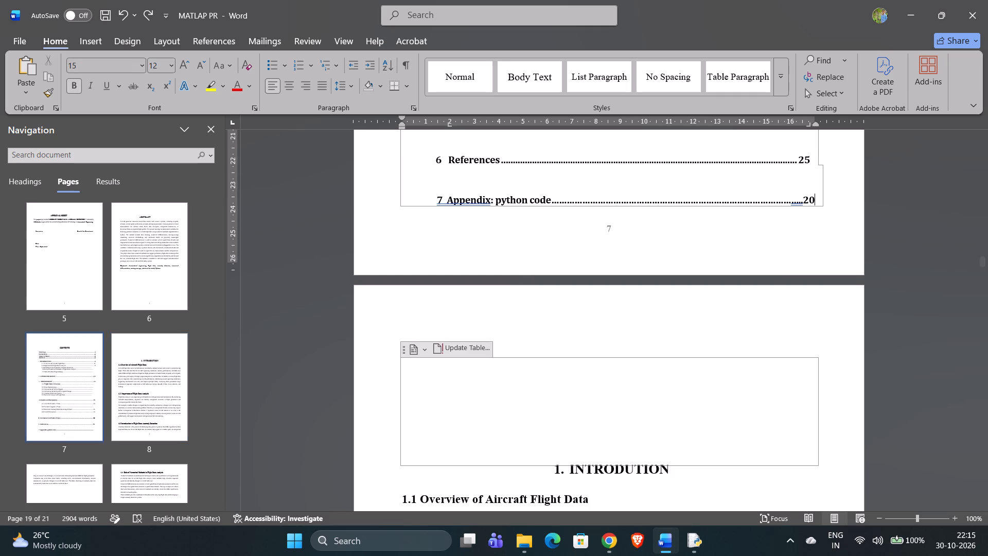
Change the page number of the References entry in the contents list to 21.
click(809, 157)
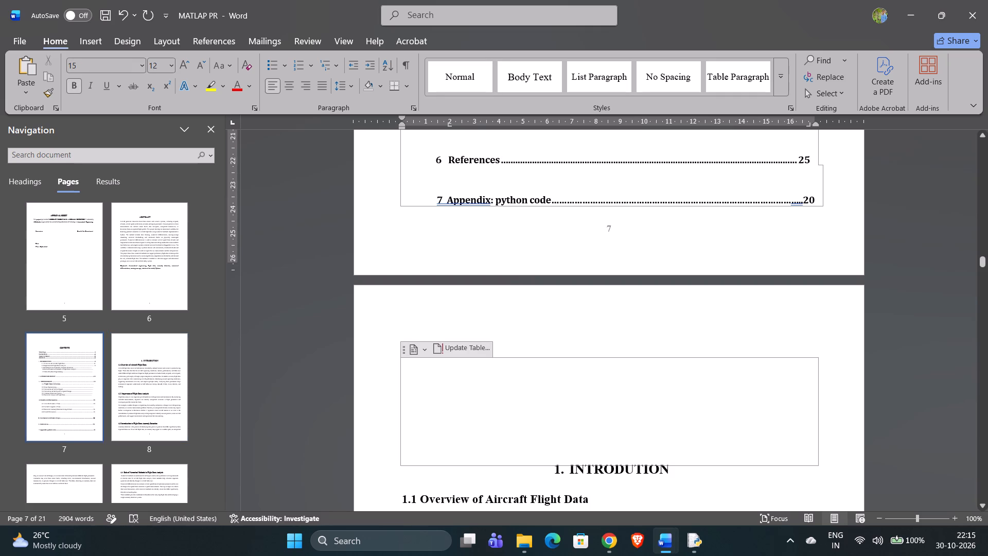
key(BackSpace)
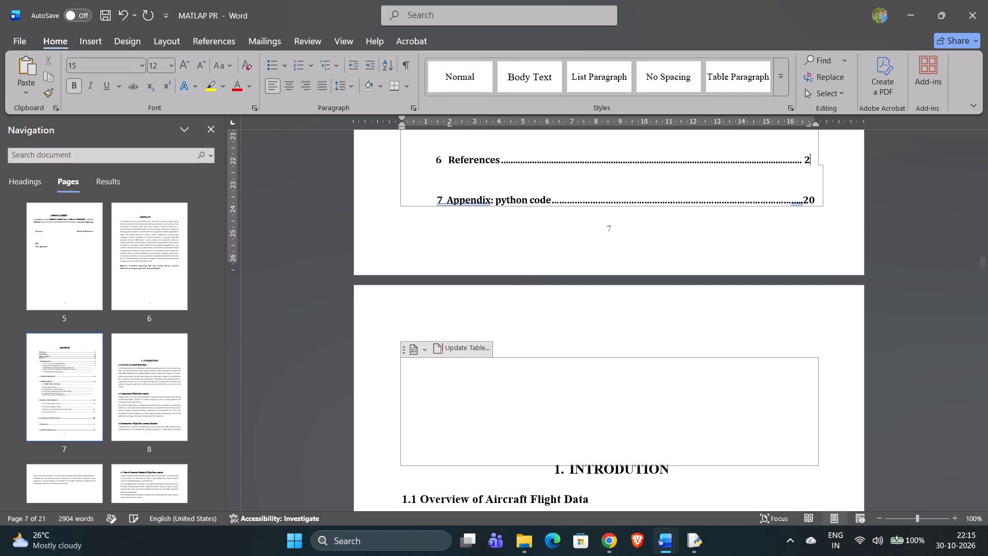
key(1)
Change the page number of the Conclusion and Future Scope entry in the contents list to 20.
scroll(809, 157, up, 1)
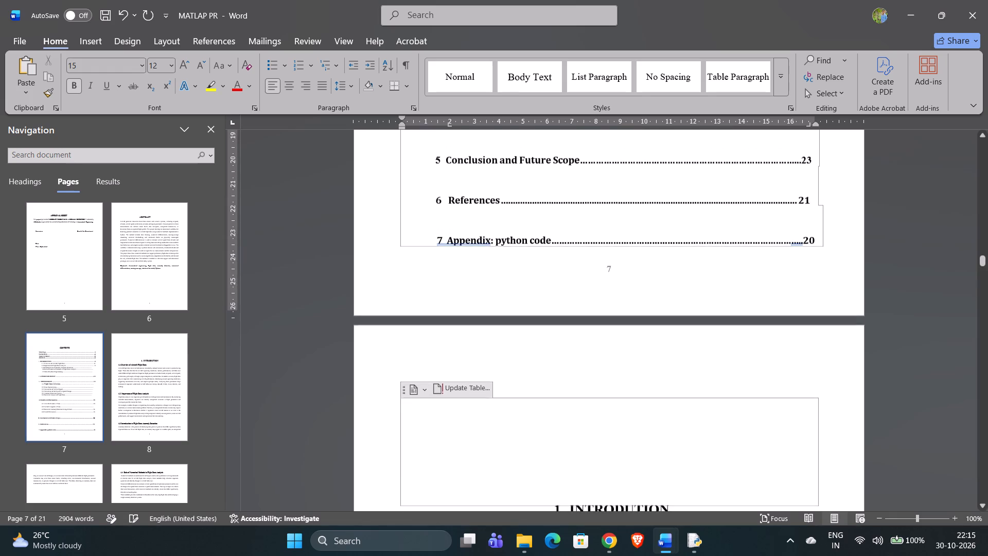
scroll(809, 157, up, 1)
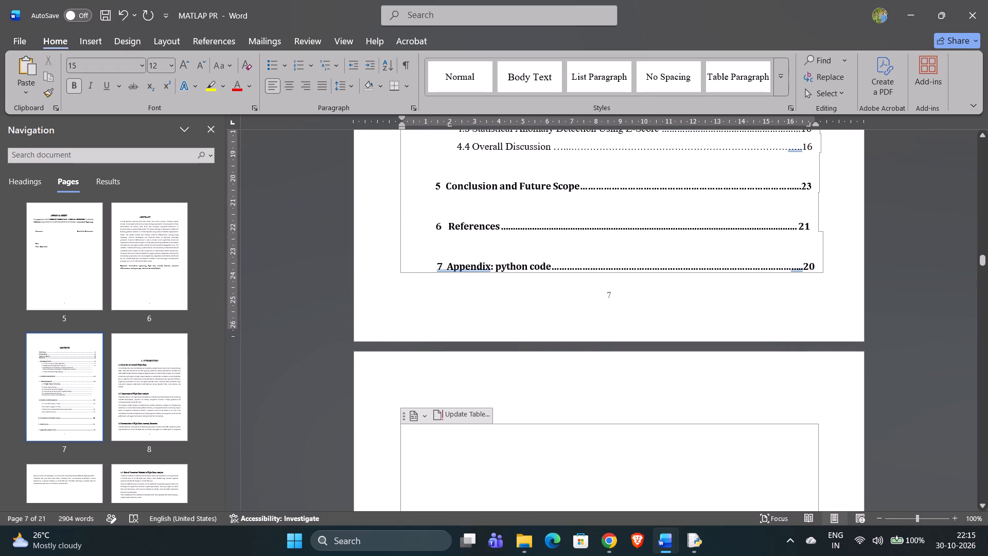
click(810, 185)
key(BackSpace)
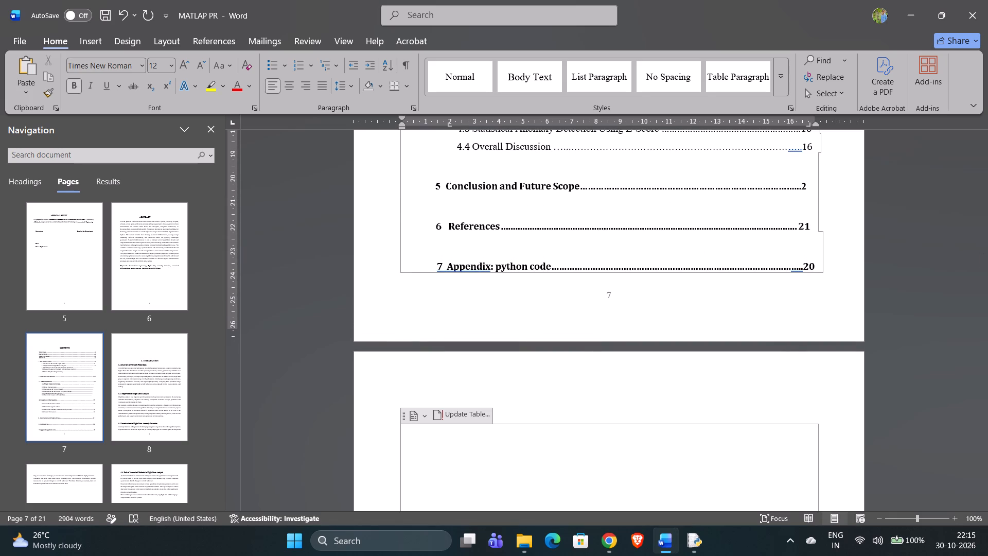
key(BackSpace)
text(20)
Check the page thumbnails at the end of the report and set the References entry's page number in the contents list to 19.
scroll(147, 387, down, 8)
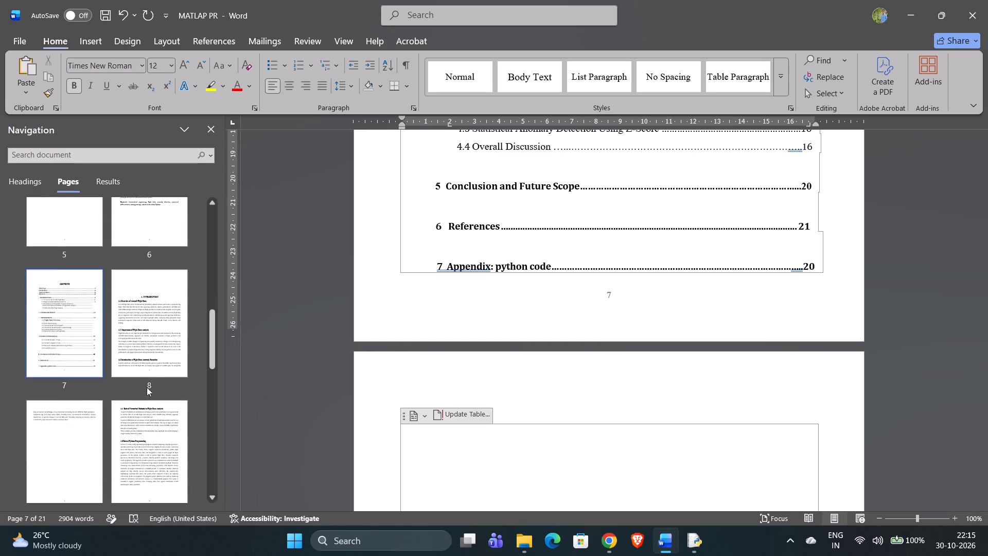
scroll(147, 387, down, 20)
scroll(147, 387, down, 2)
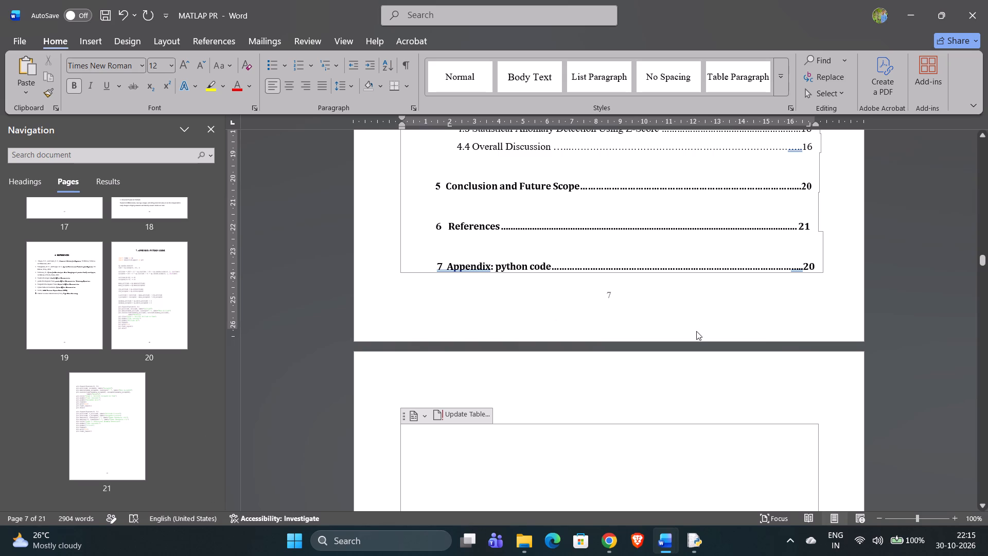
click(817, 261)
click(811, 227)
key(BackSpace)
key(BackSpace)
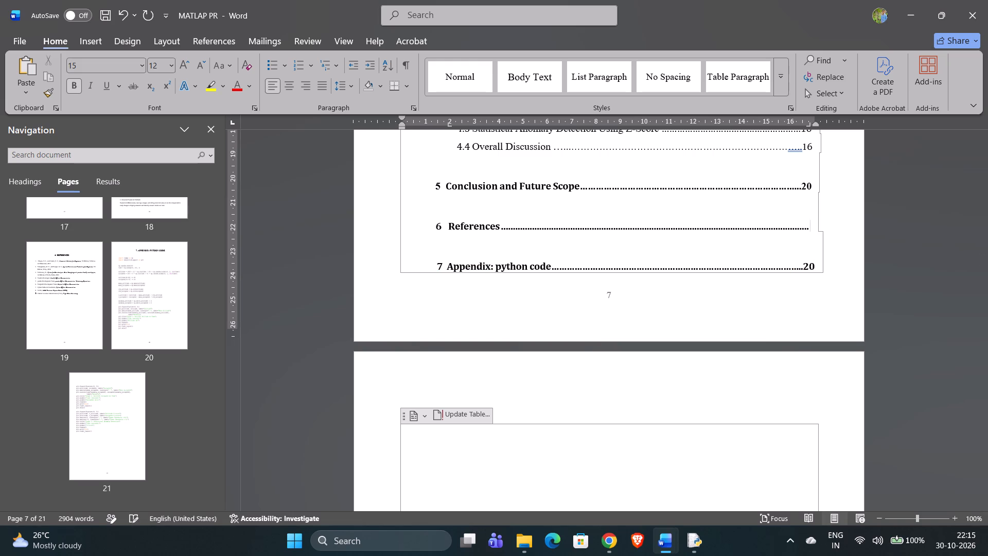
text(19)
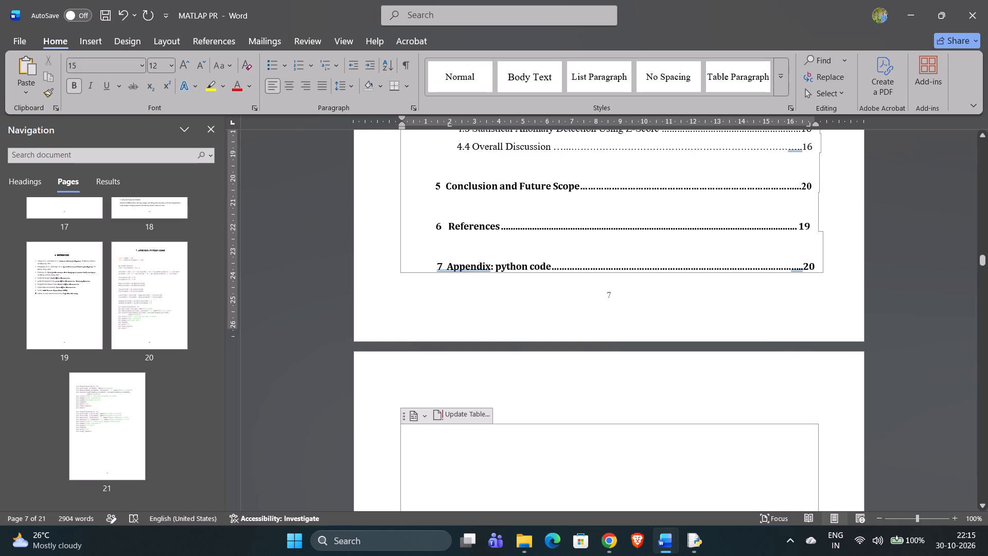
Set the page number of the Conclusion and Future Scope entry in the contents list to 18.
click(816, 186)
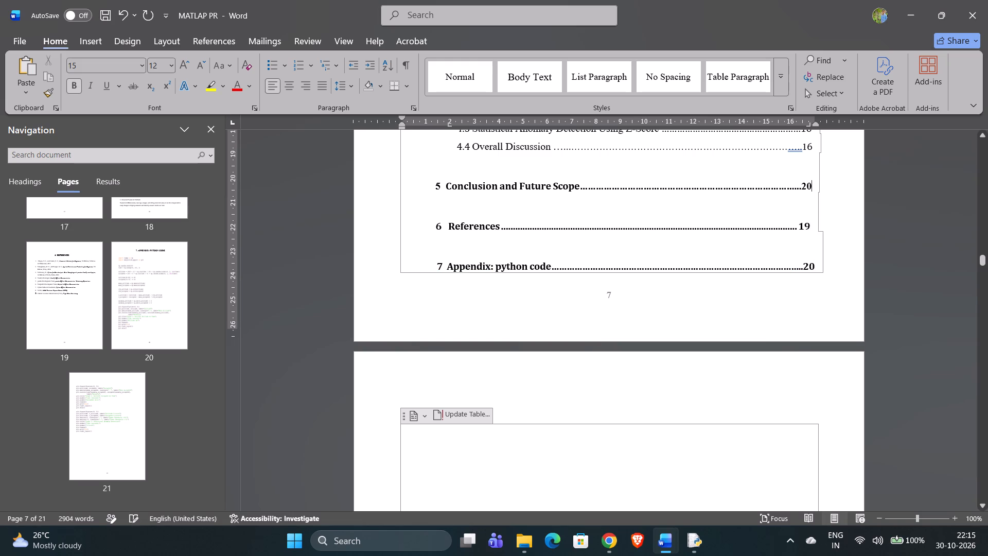
click(816, 186)
key(BackSpace)
key(BackSpace)
text(18)
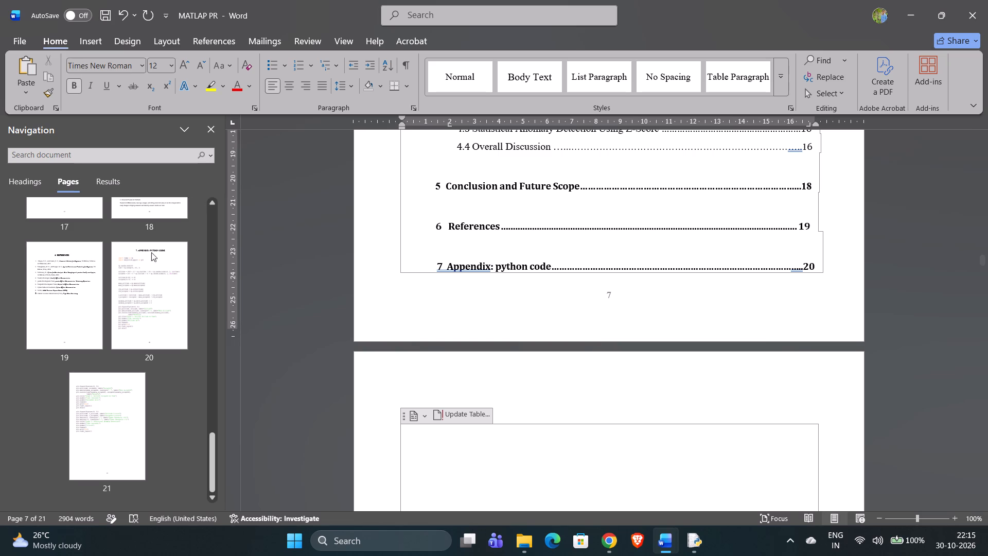
Check which pages hold the Results and Discussions subsections and the conclusion, and compare them with the section 4 contents entries.
scroll(147, 263, up, 1)
drag(211, 454, 212, 442)
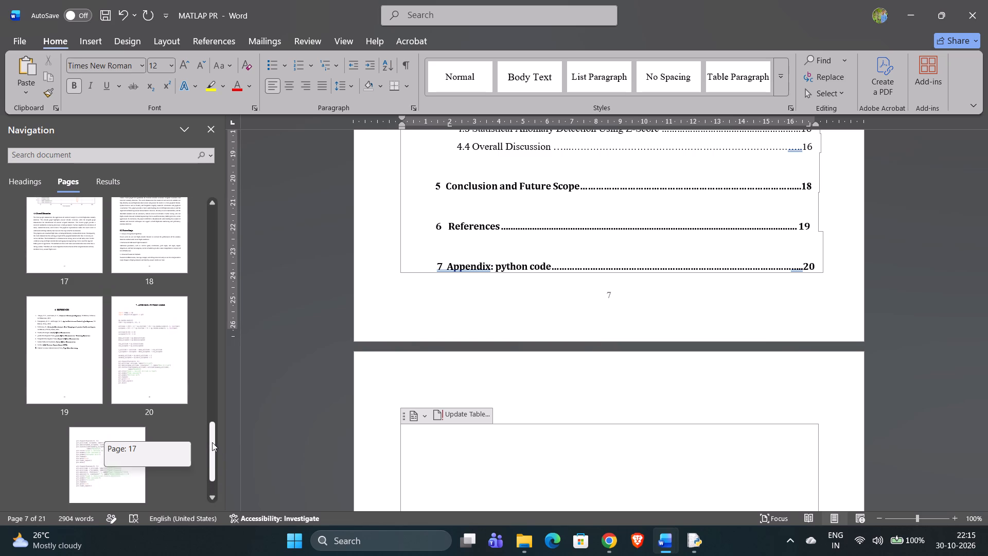
drag(212, 442, 213, 429)
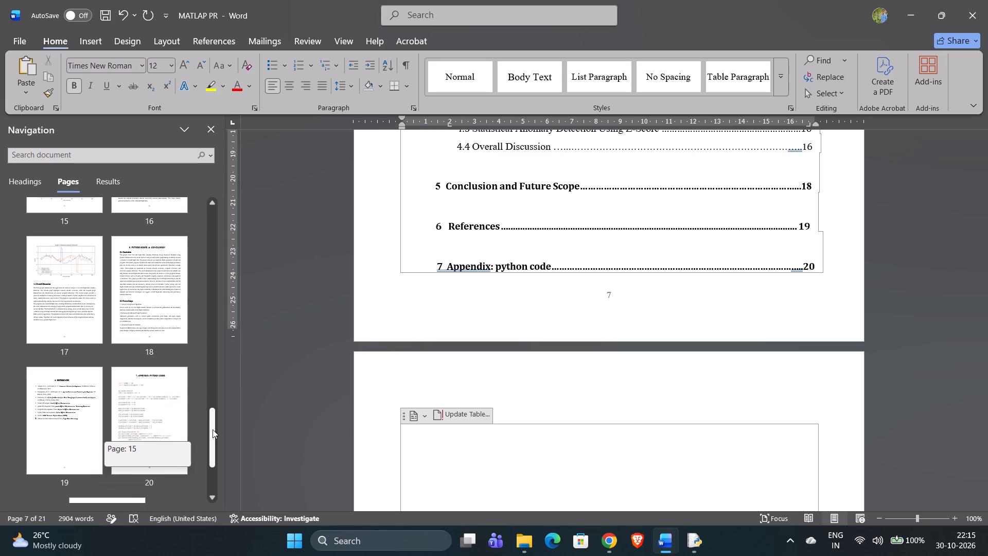
drag(213, 429, 213, 415)
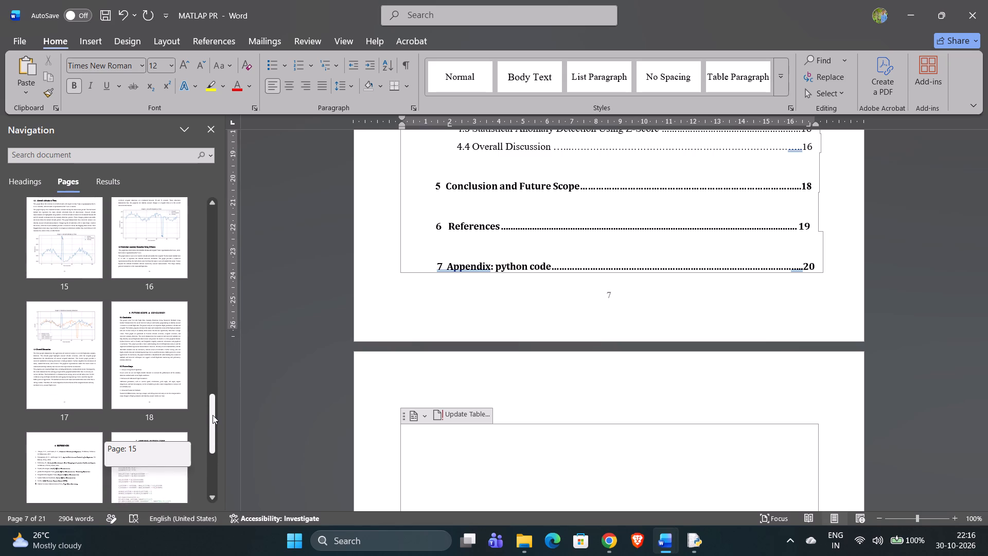
drag(213, 415, 212, 410)
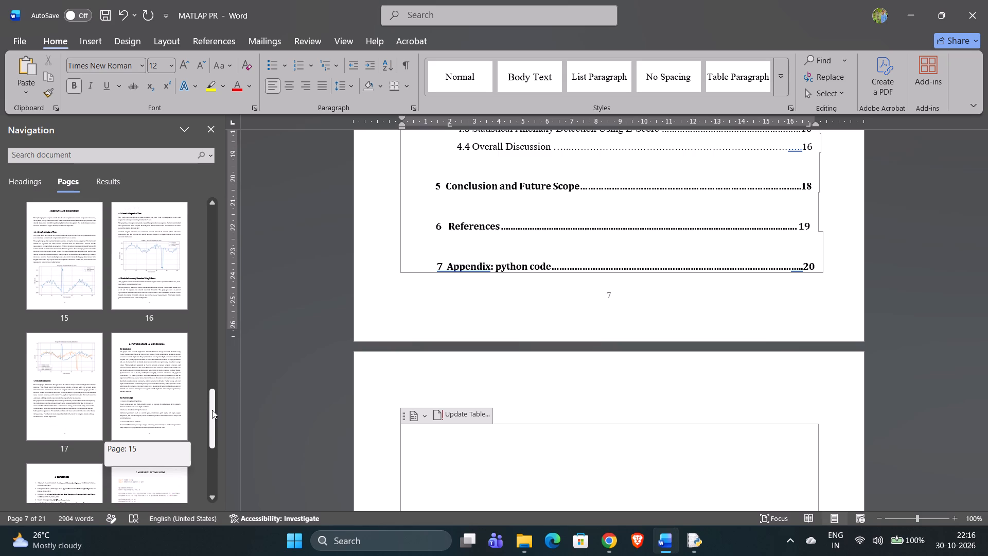
drag(212, 410, 212, 406)
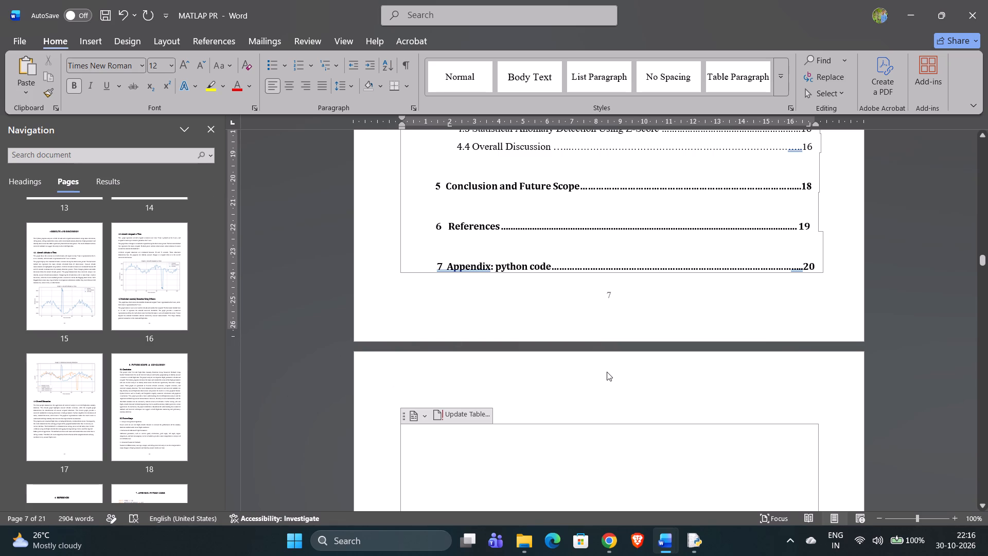
scroll(607, 372, up, 3)
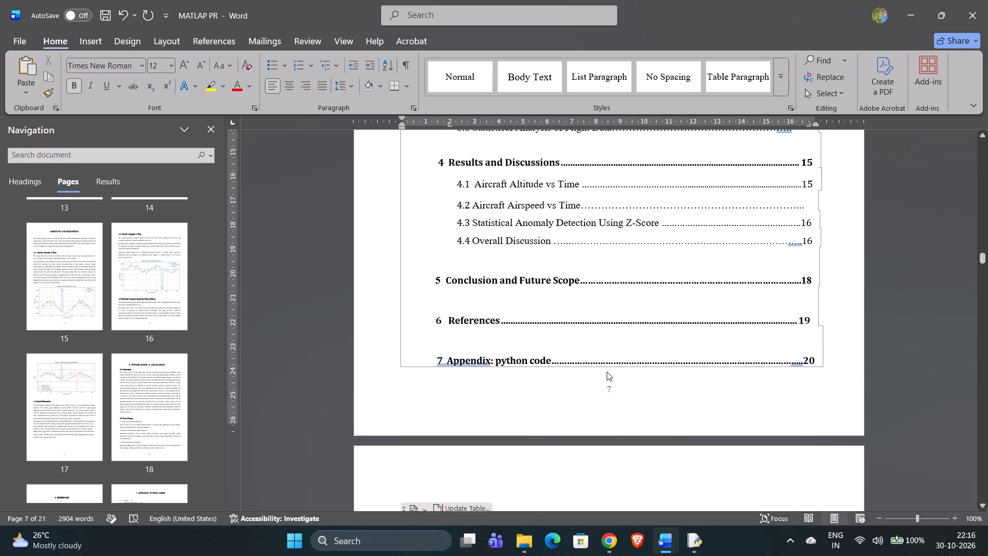
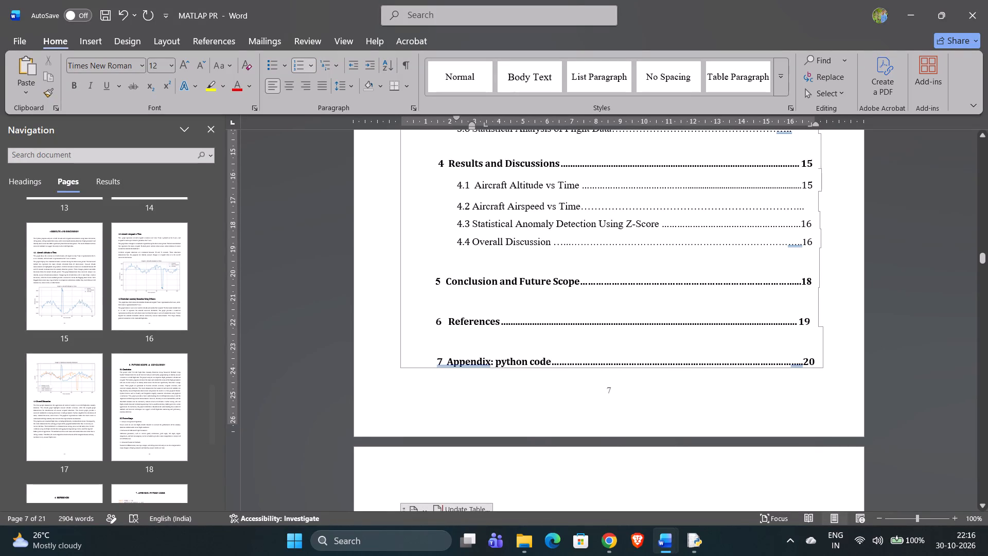
Add page number 16 to the 4.2 Aircraft Airspeed vs Time contents entry and trim its dot leader.
click(806, 206)
text(16)
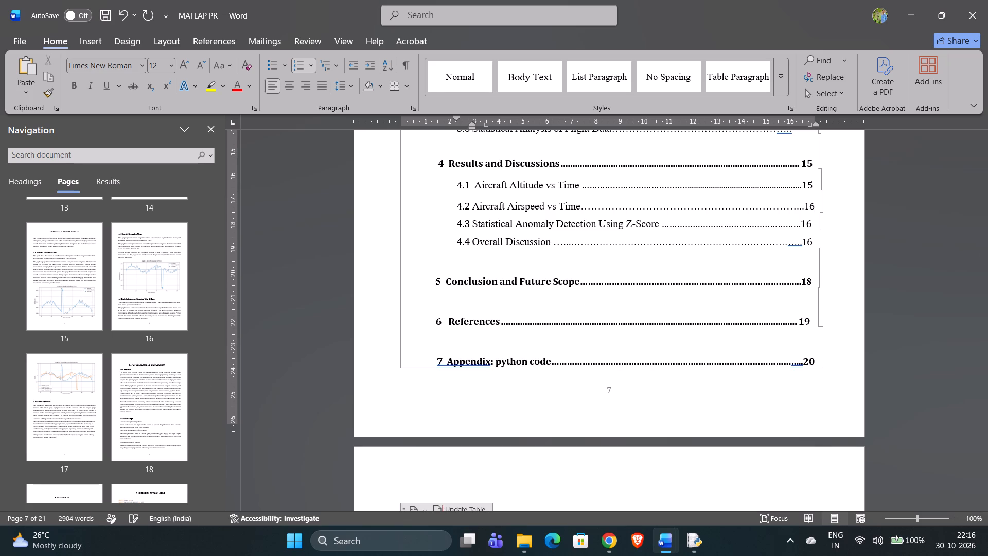
click(806, 206)
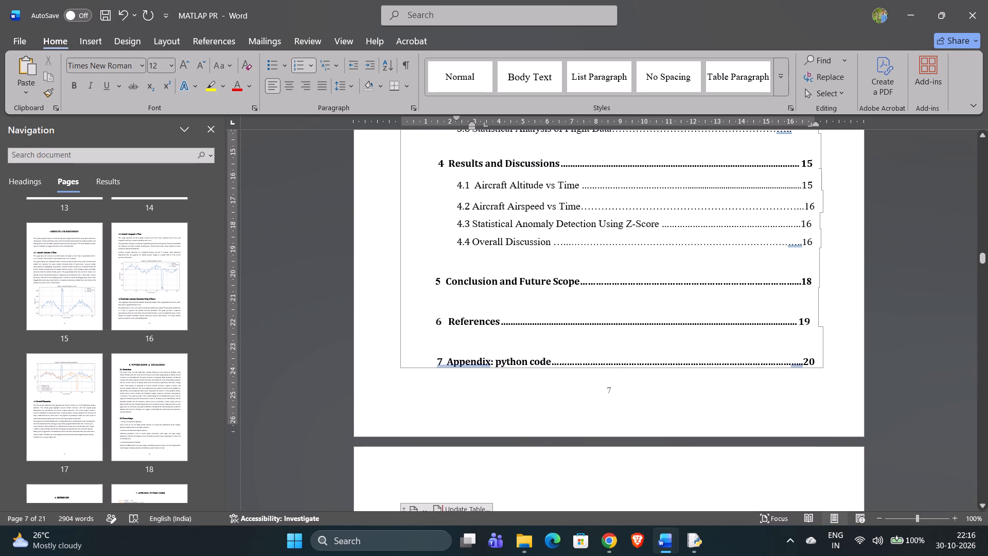
key(BackSpace)
Change the page number of the 4.4 Overall Discussion contents entry to 17.
click(812, 241)
key(BackSpace)
key(BackSpace)
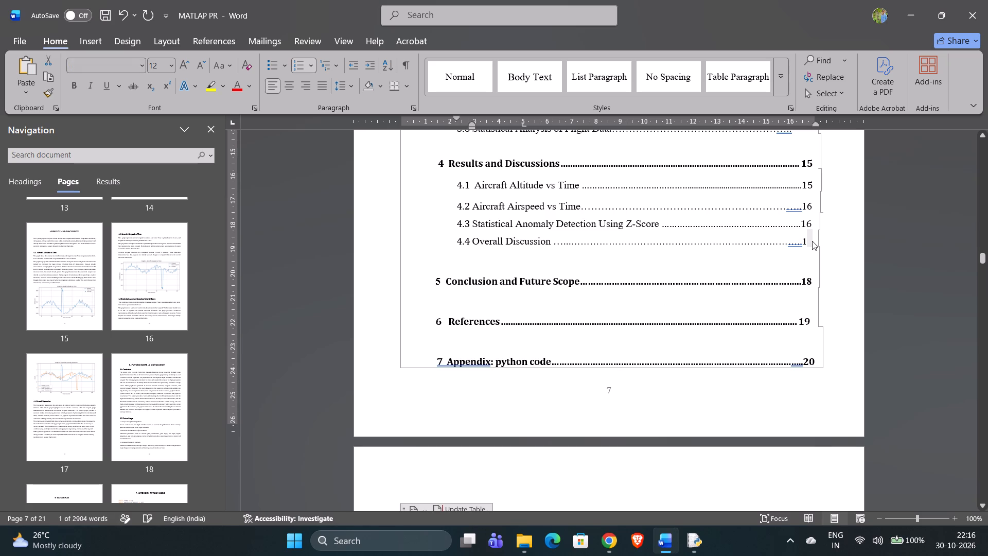
key(7)
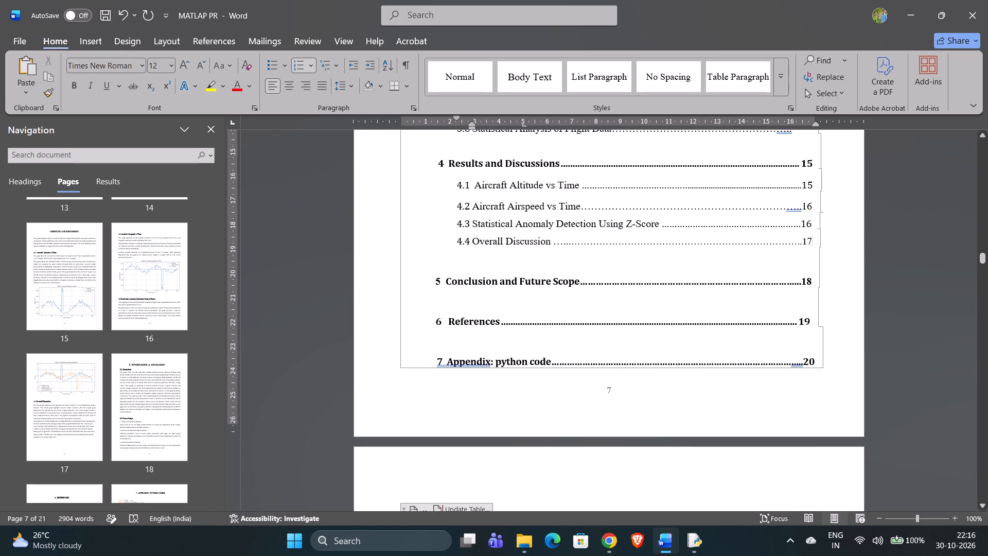
Check the page thumbnails for the methodology section and set the METHODOLOGY contents entry's page number to 12.
scroll(677, 227, up, 4)
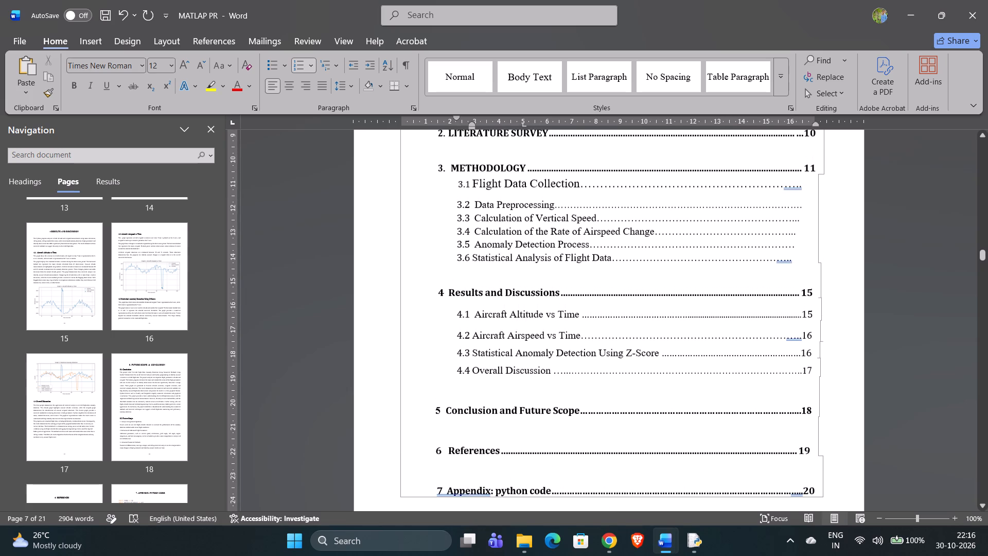
scroll(204, 304, up, 1)
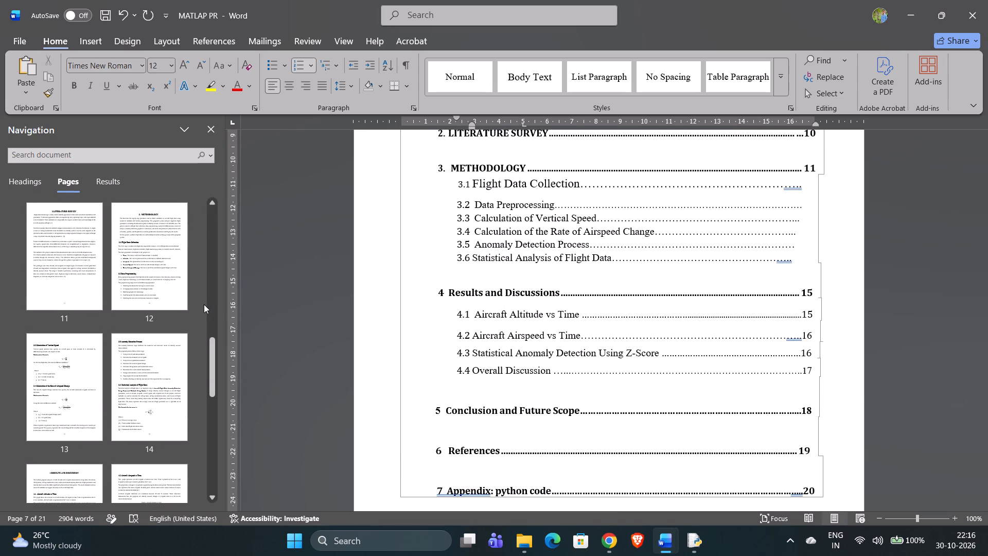
click(814, 171)
key(BackSpace)
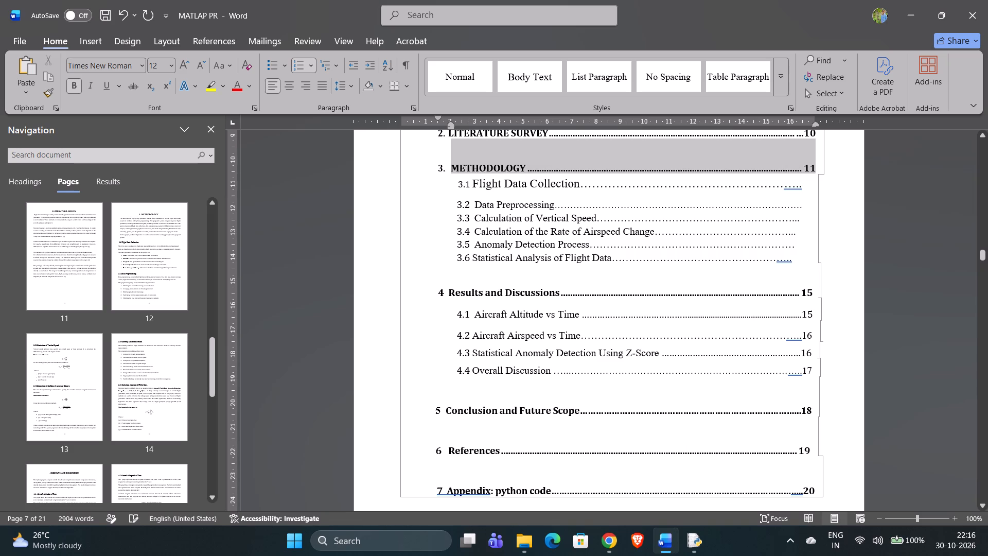
click(814, 171)
click(814, 171)
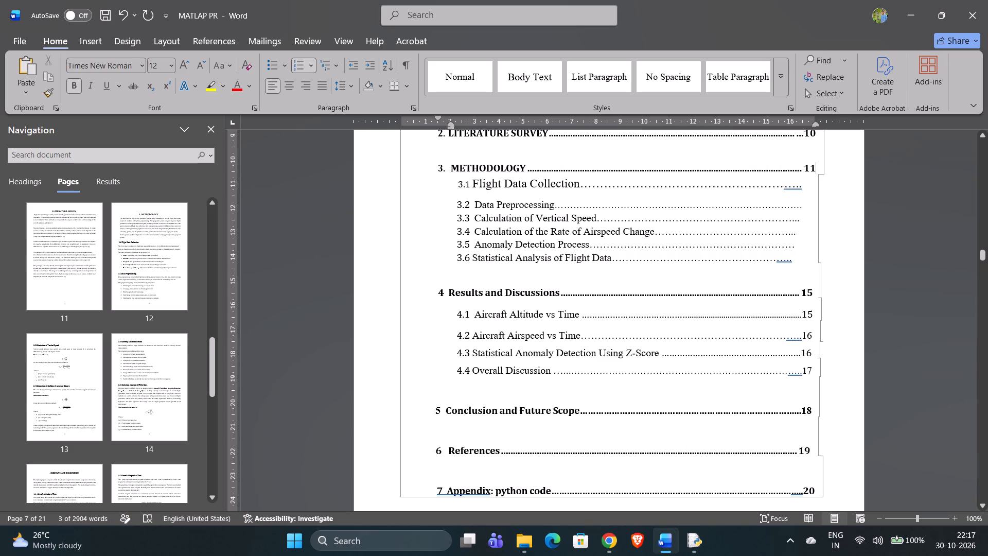
key(BackSpace)
key(2)
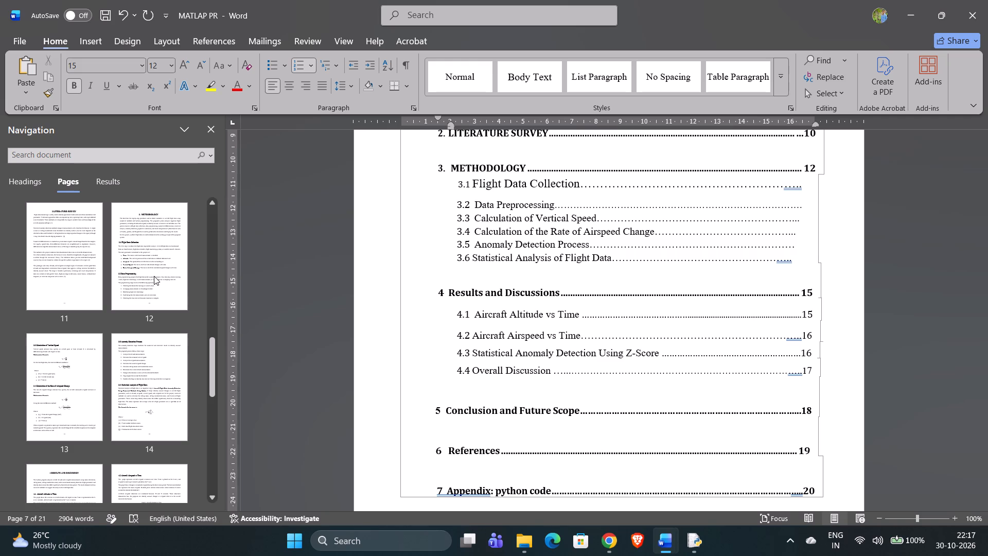
Add page number 12 at the end of the 3.1 Flight Data Collection contents entry.
scroll(520, 226, up, 1)
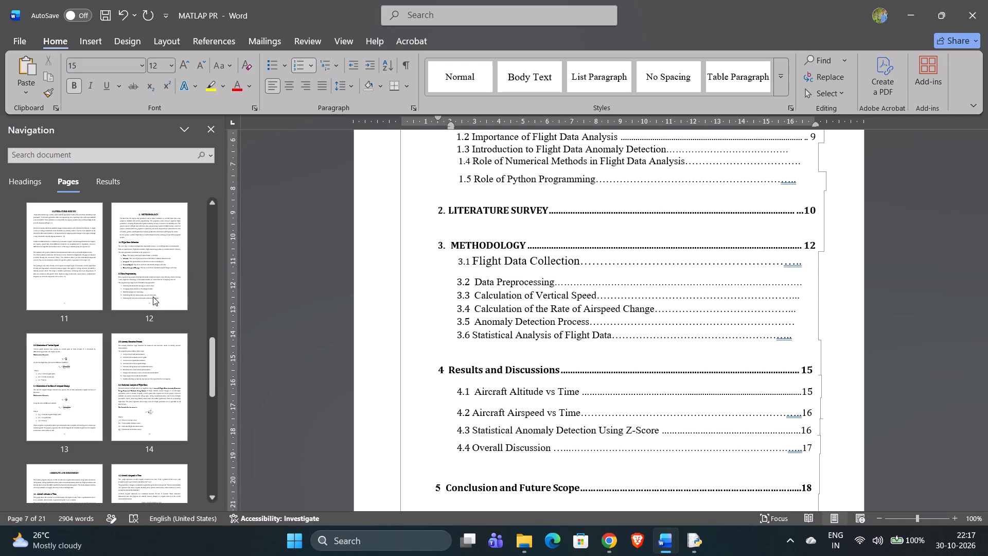
scroll(393, 284, down, 1)
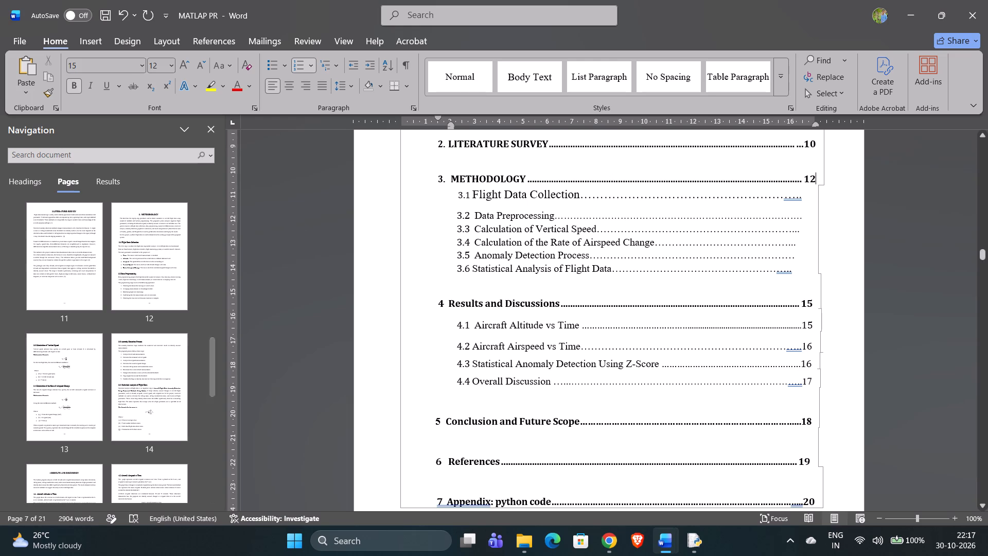
click(802, 199)
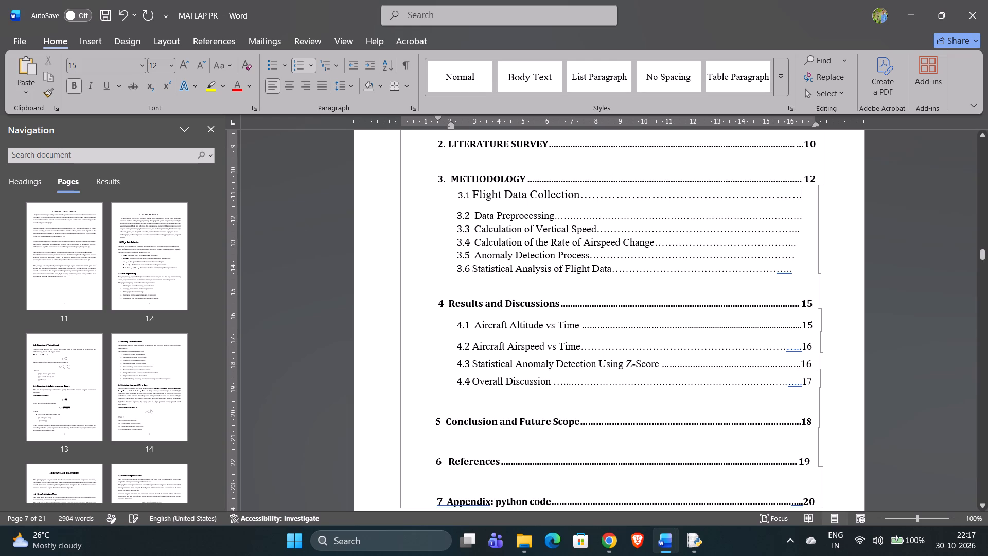
key(period)
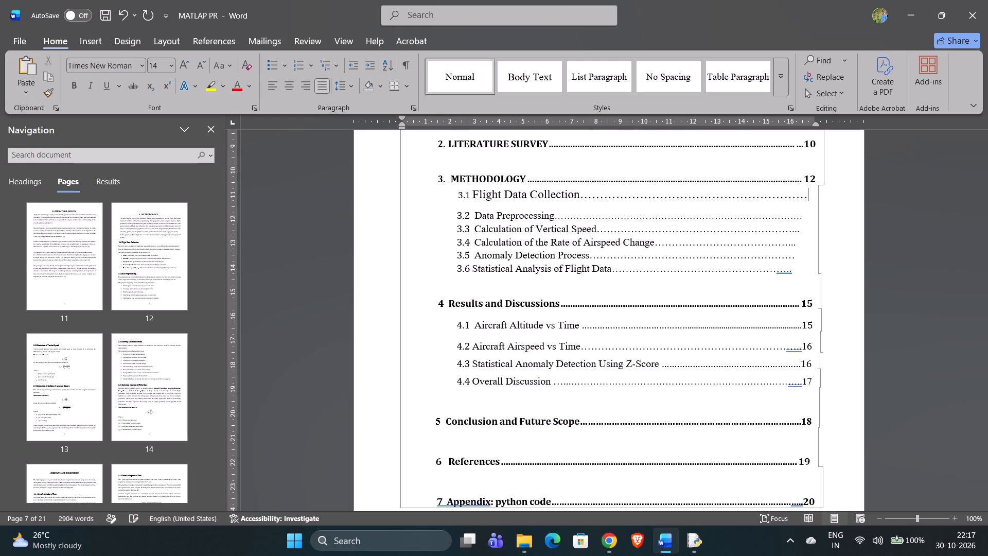
key(BackSpace)
text(12)
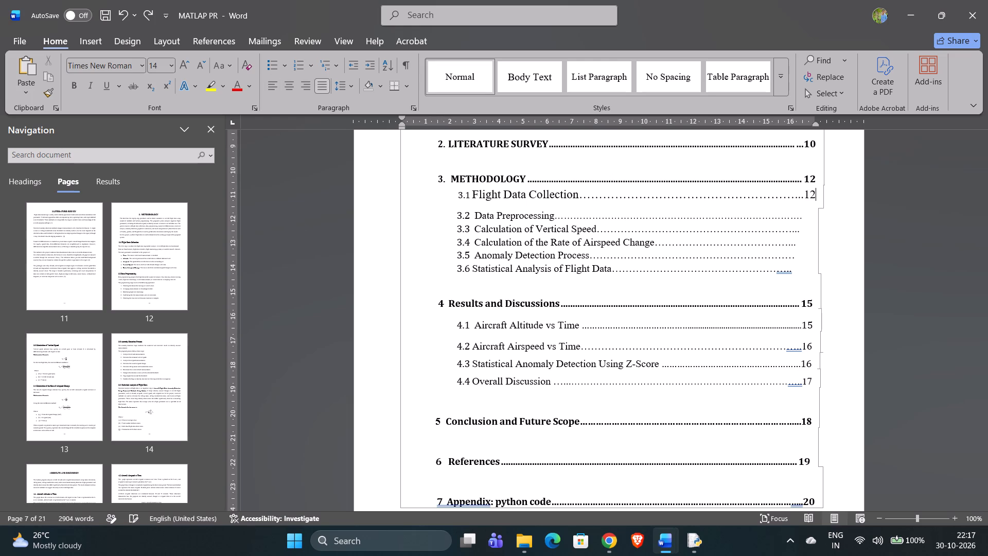
Add page number 12 to the 3.2 Data Preprocessing contents entry and extend its dot leader by one dot.
click(804, 218)
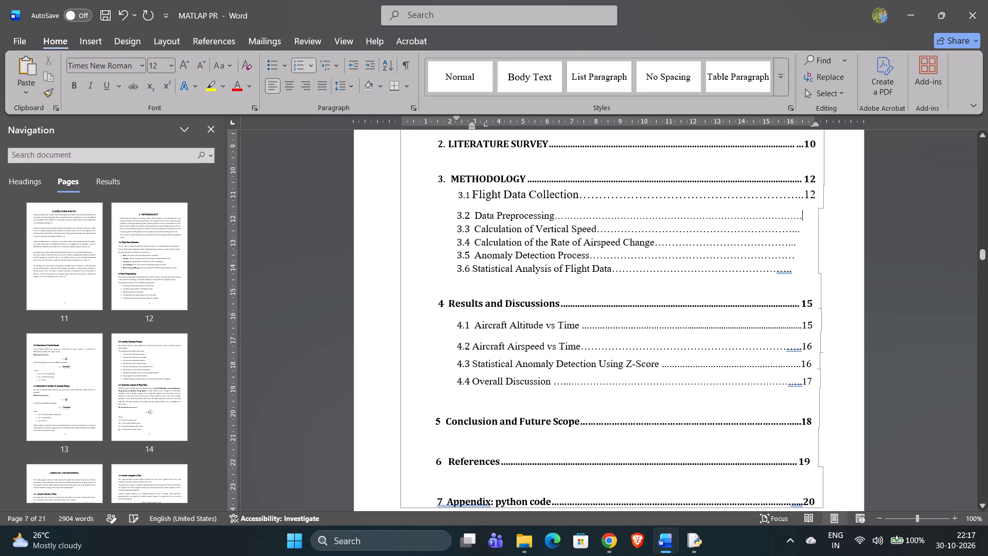
text(12)
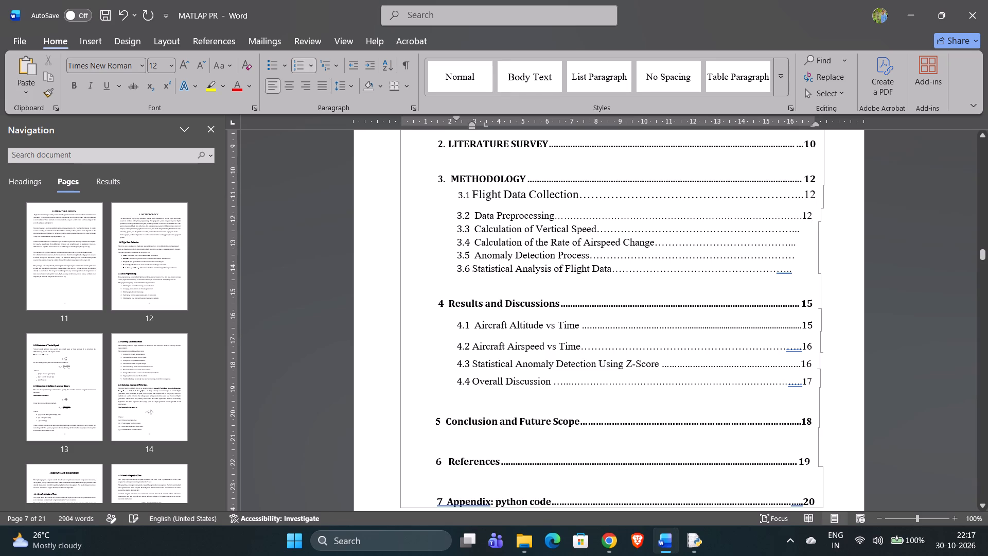
click(803, 218)
key(period)
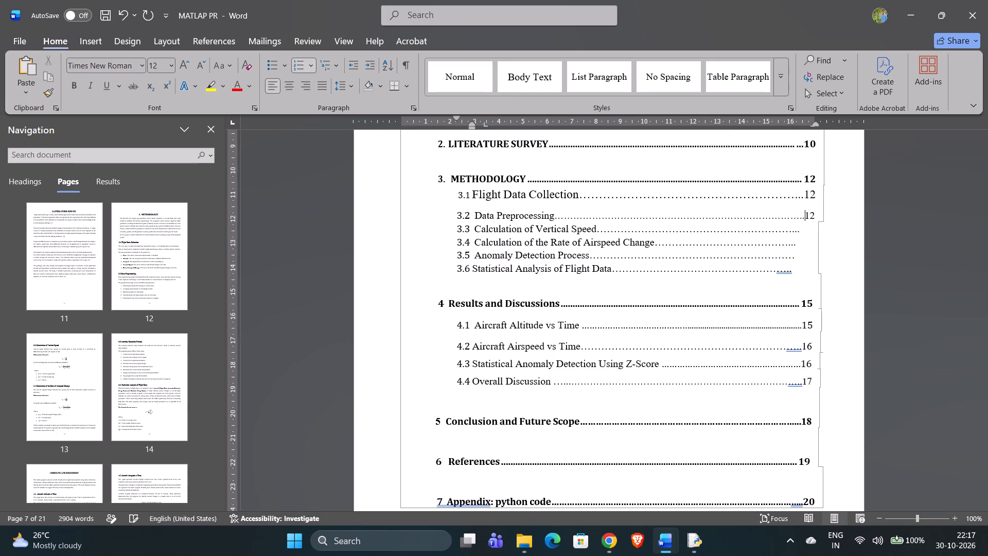
click(803, 228)
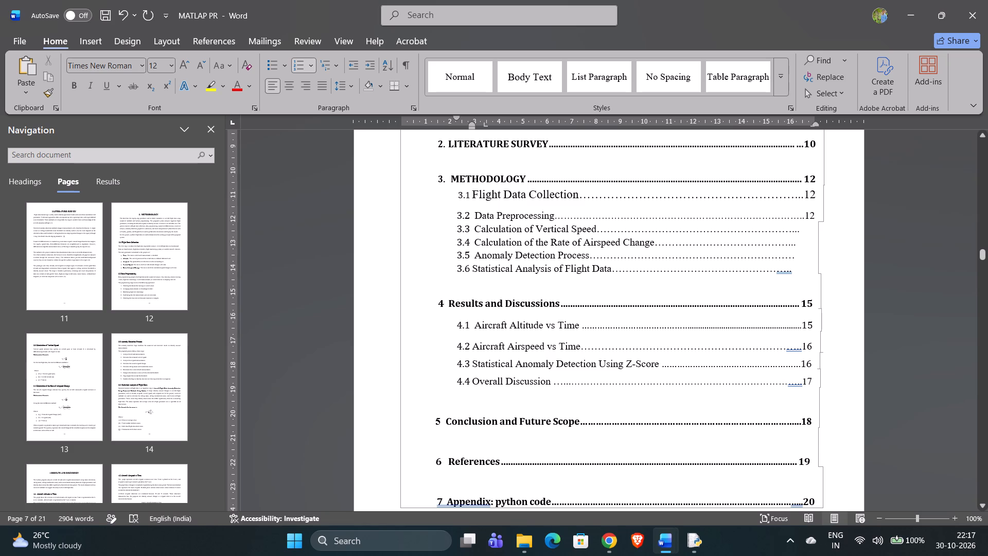
Set the font size of contents entries 3.2 Data Preprocessing through 3.6 Statistical Analysis of Flight Data to 12.
drag(451, 211, 704, 263)
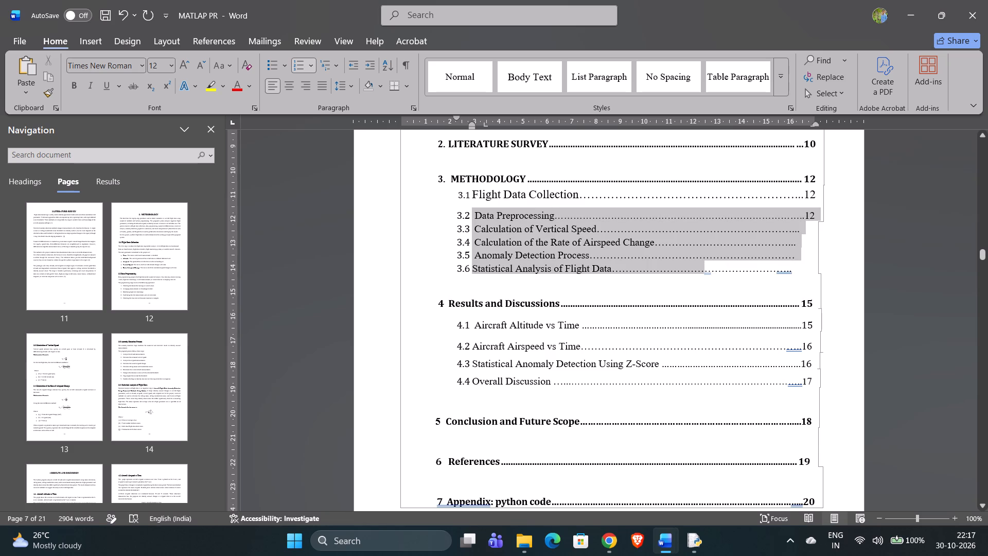
drag(704, 263, 832, 271)
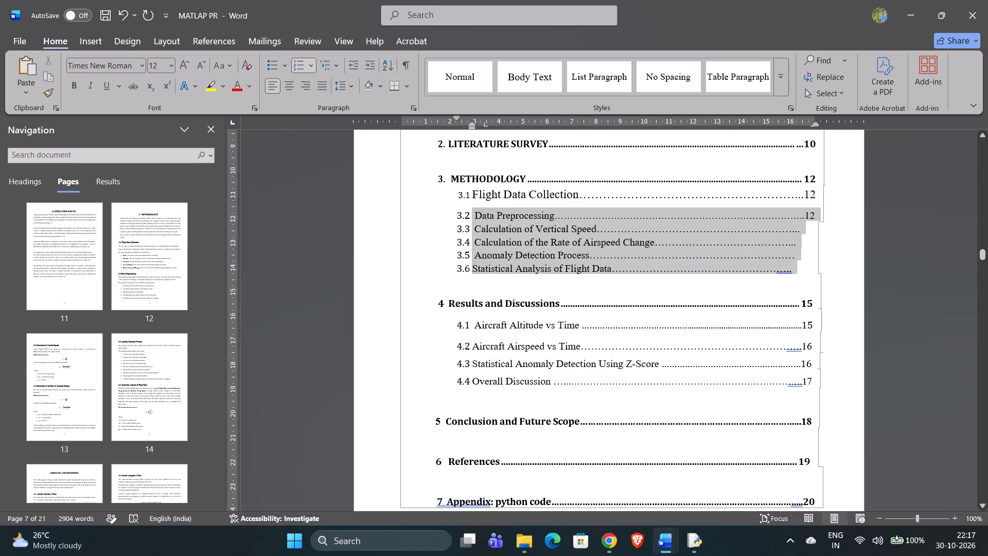
drag(832, 271, 804, 273)
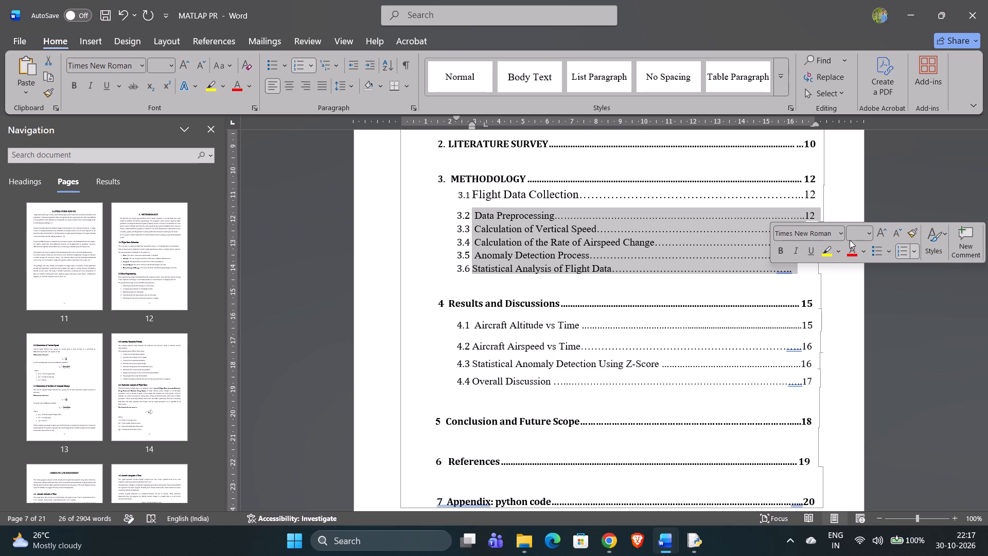
click(852, 234)
text(12)
key(Return)
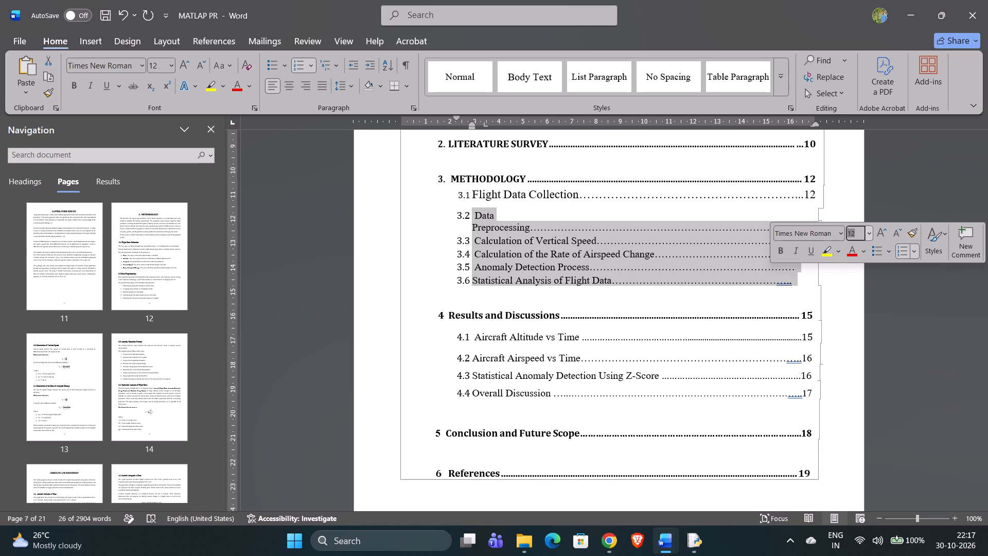
click(436, 221)
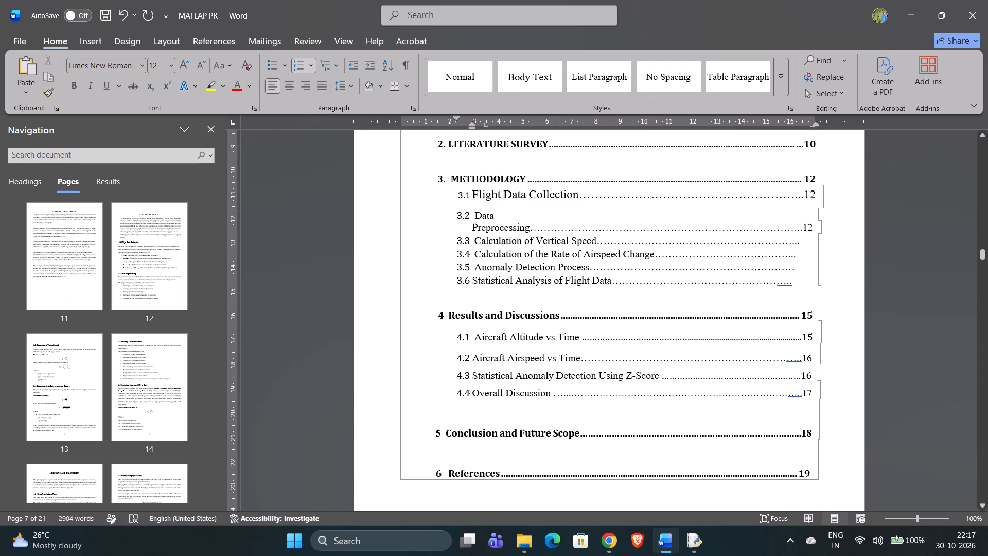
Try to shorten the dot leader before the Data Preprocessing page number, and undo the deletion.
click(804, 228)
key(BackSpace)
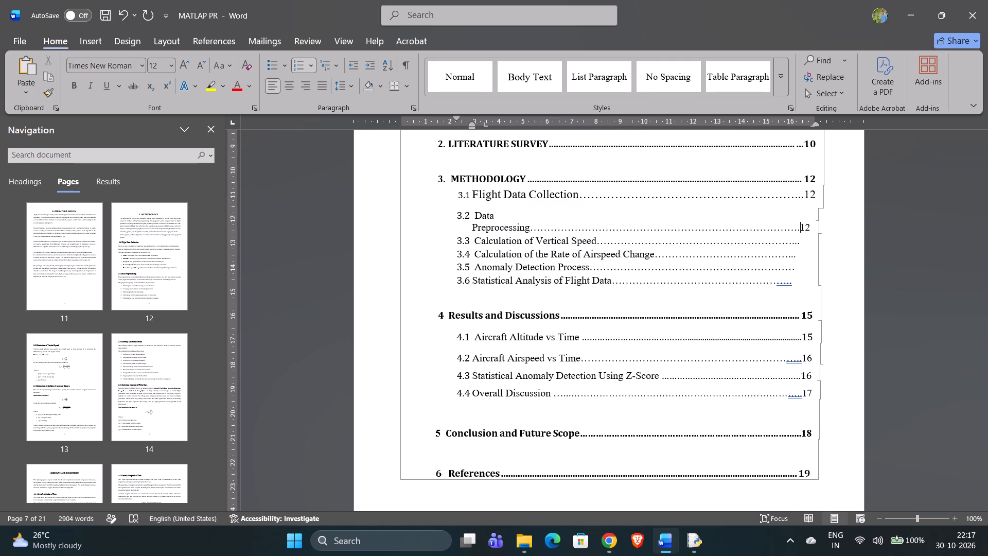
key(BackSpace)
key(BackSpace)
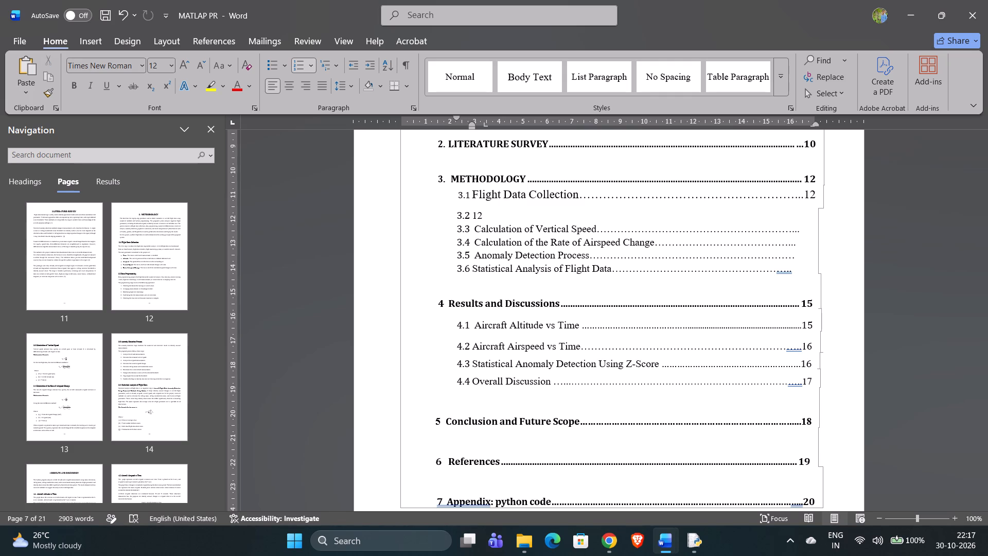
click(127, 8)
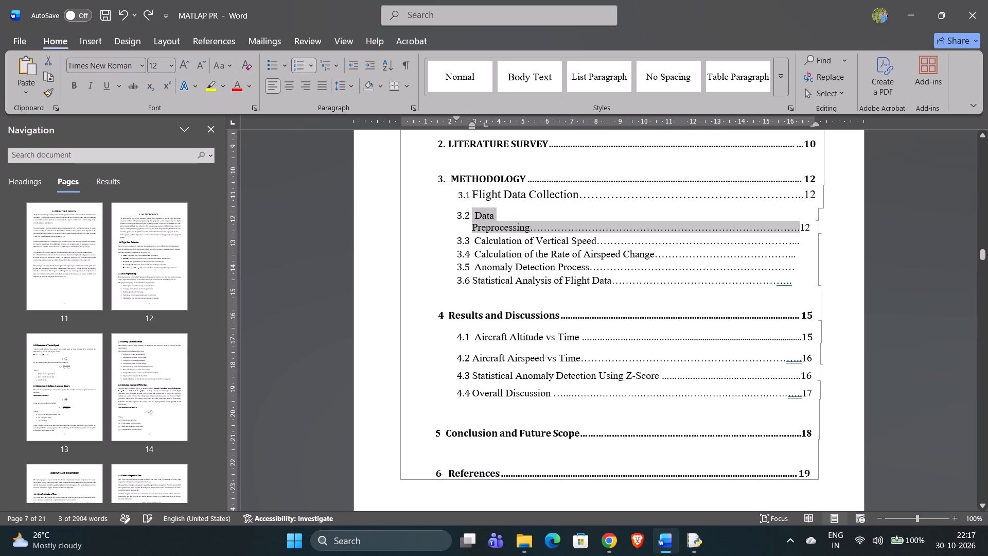
Delete the excess leader dots before page number 12 in the 3.2 Data Preprocessing contents entry so it fits on one line.
click(650, 218)
click(797, 232)
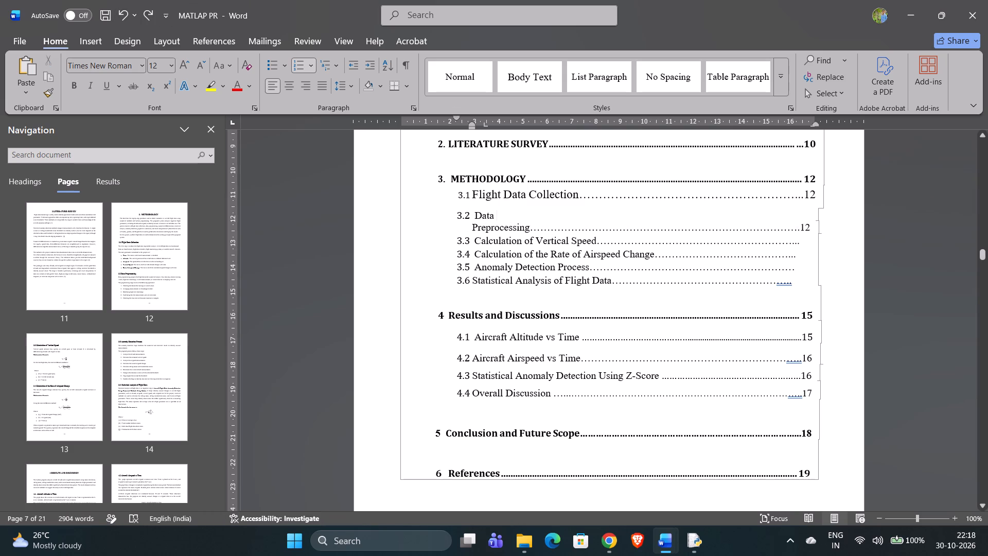
click(799, 230)
key(BackSpace)
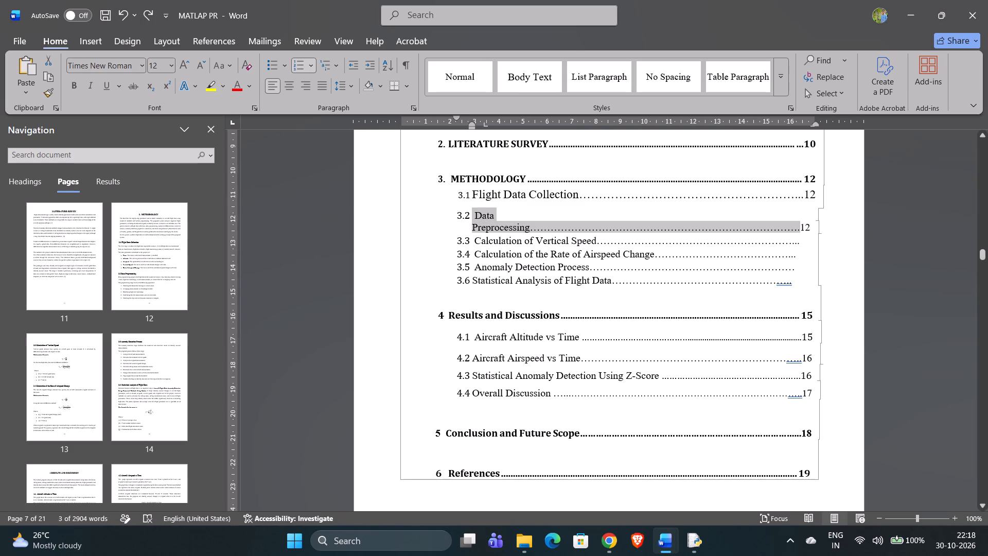
click(799, 230)
key(BackSpace)
click(799, 230)
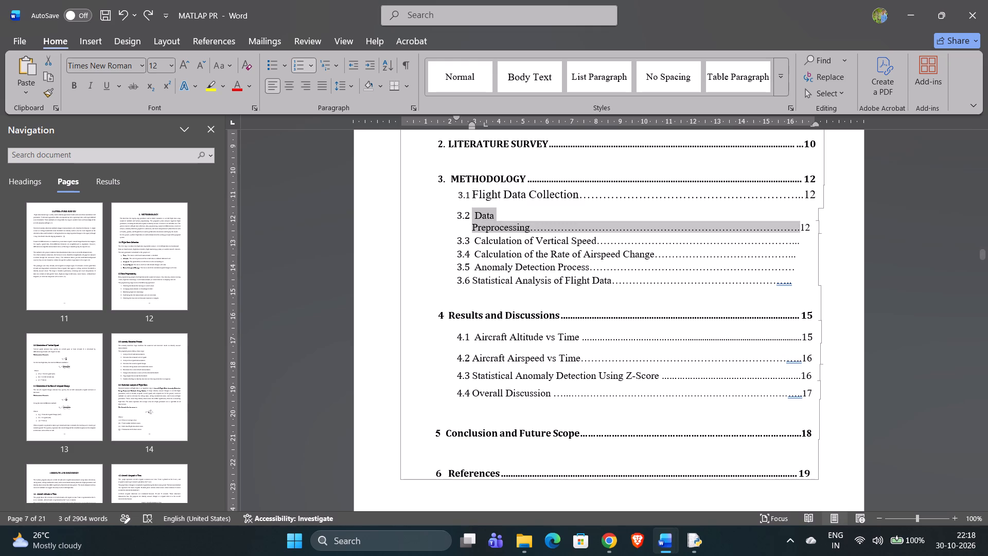
drag(799, 230, 787, 231)
key(BackSpace)
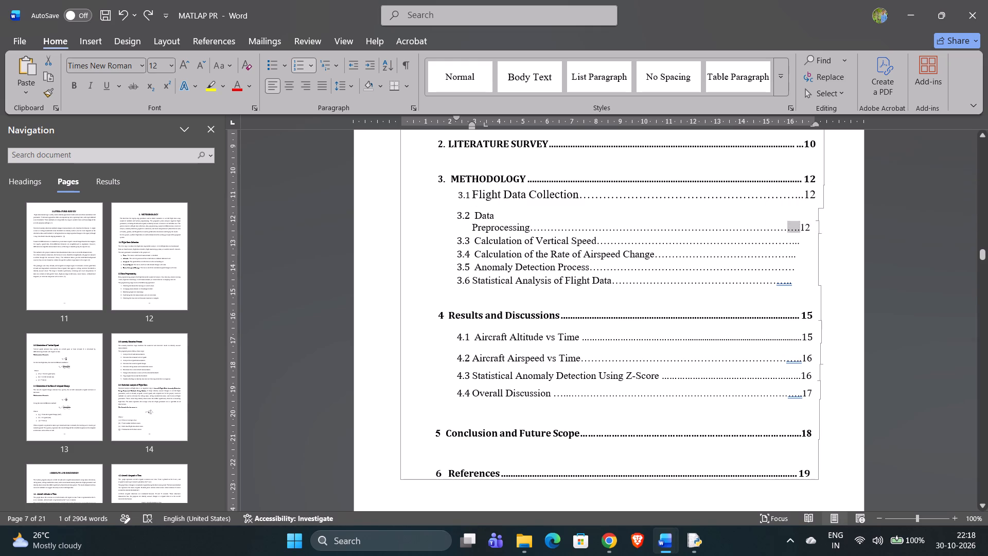
key(BackSpace)
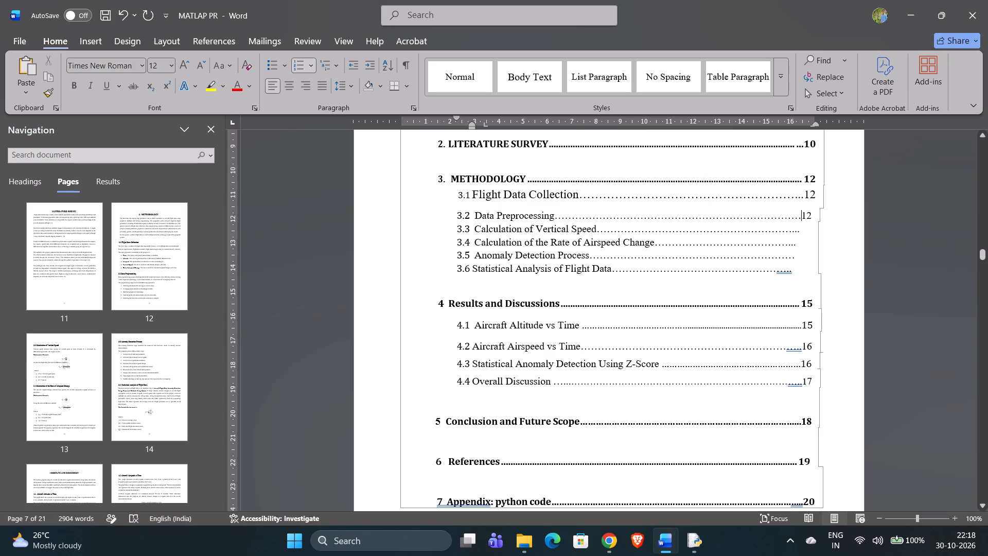
Reduce the font size of the 3.1 Flight Data Collection contents entry, including its page number, to 12.
drag(472, 193, 736, 189)
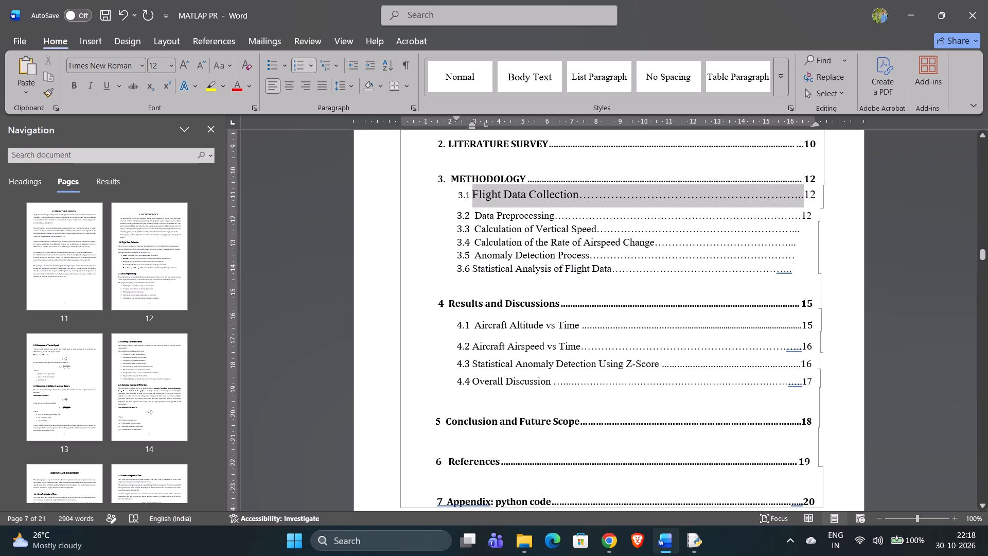
drag(736, 189, 817, 191)
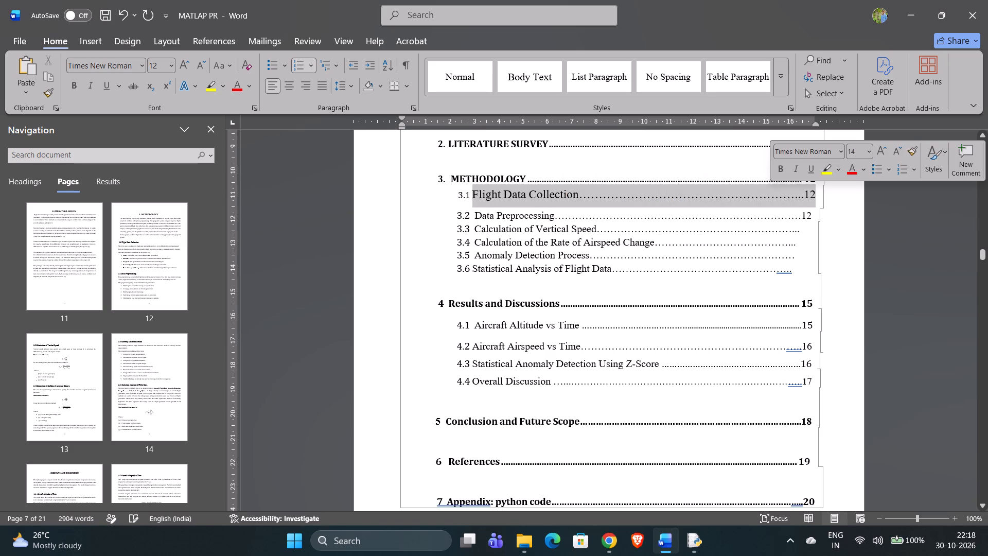
click(896, 153)
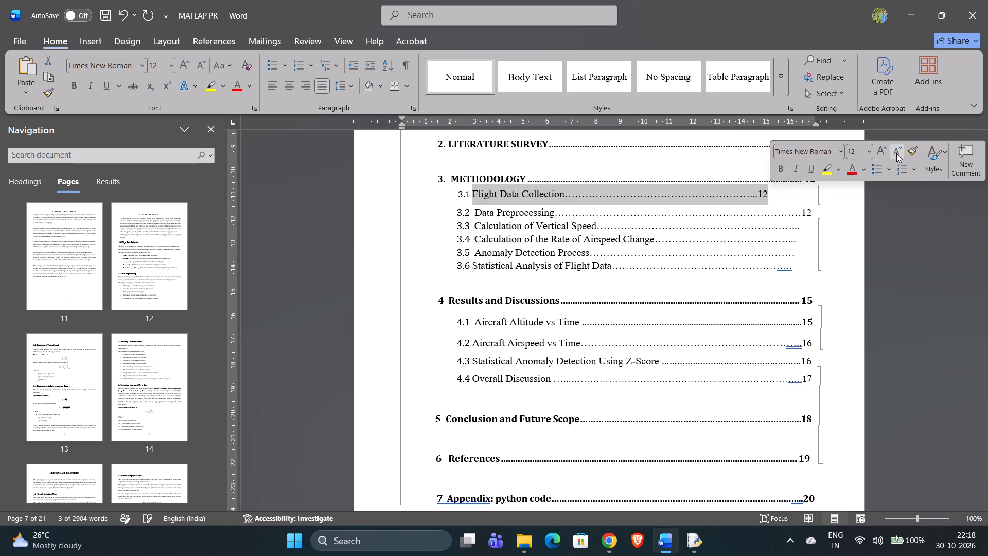
click(576, 188)
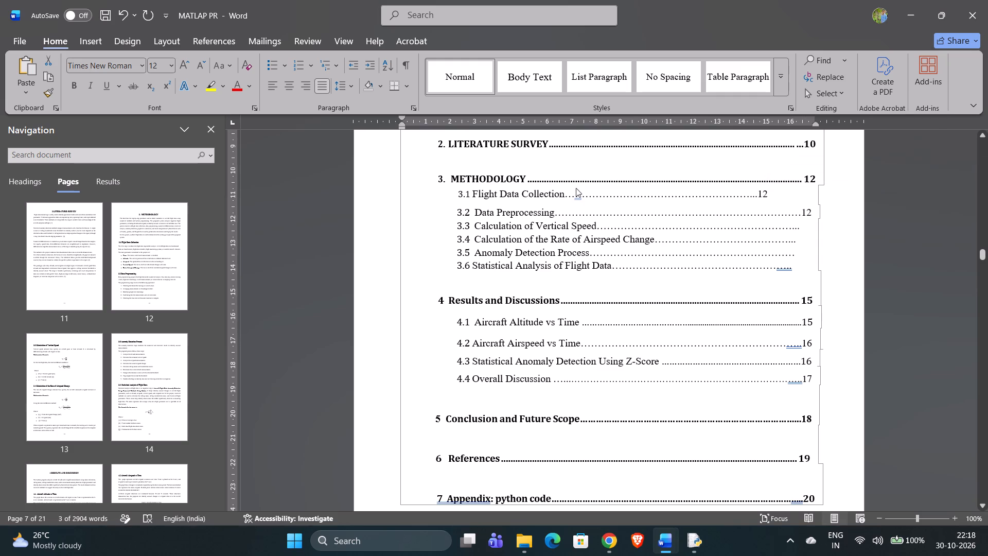
Extend the dot leader of the 3.1 Flight Data Collection entry by twelve dots to align its page number with entry 3.2.
click(760, 196)
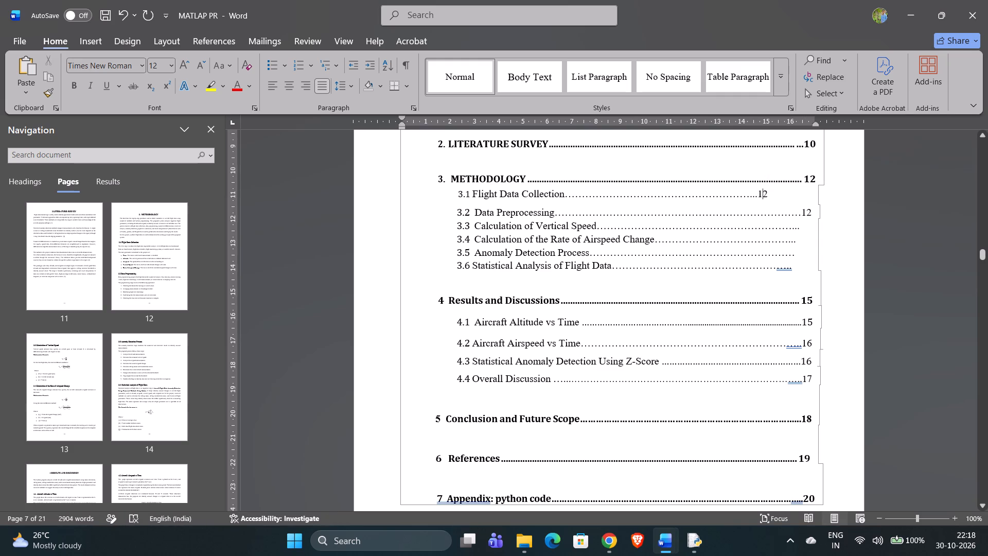
click(757, 196)
text(....)
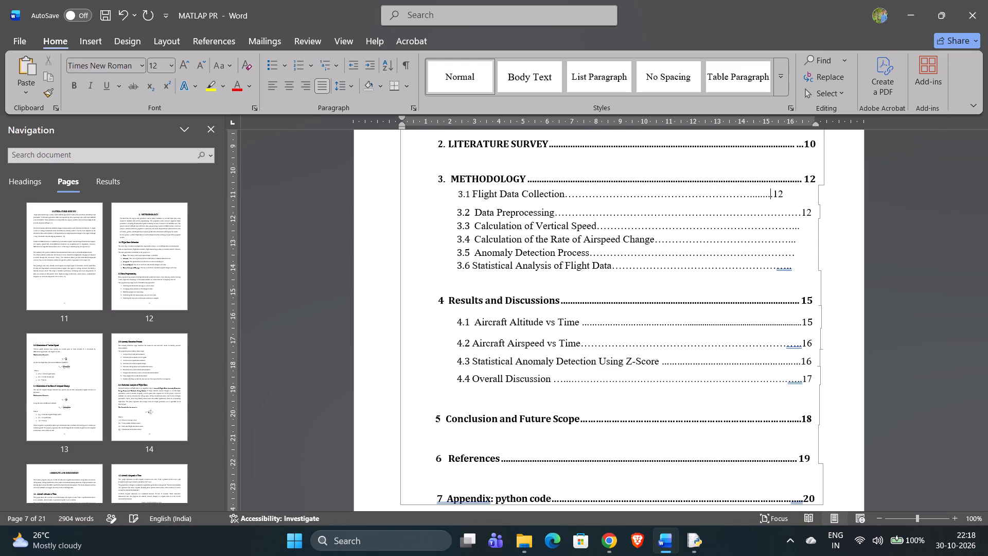
text(........)
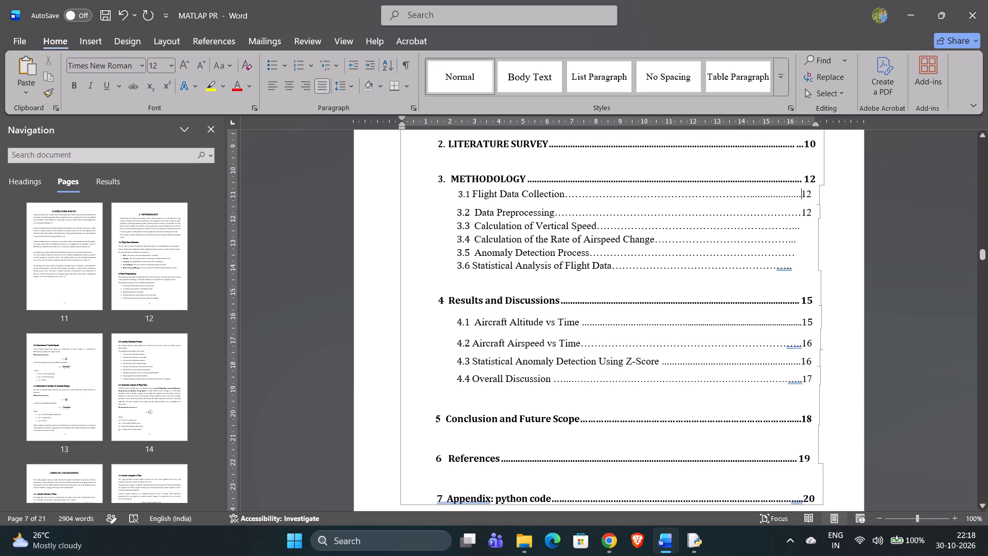
Extend the dot leader of the 3.3 Calculation of Vertical Speed entry by one dot and add page number 13.
click(807, 223)
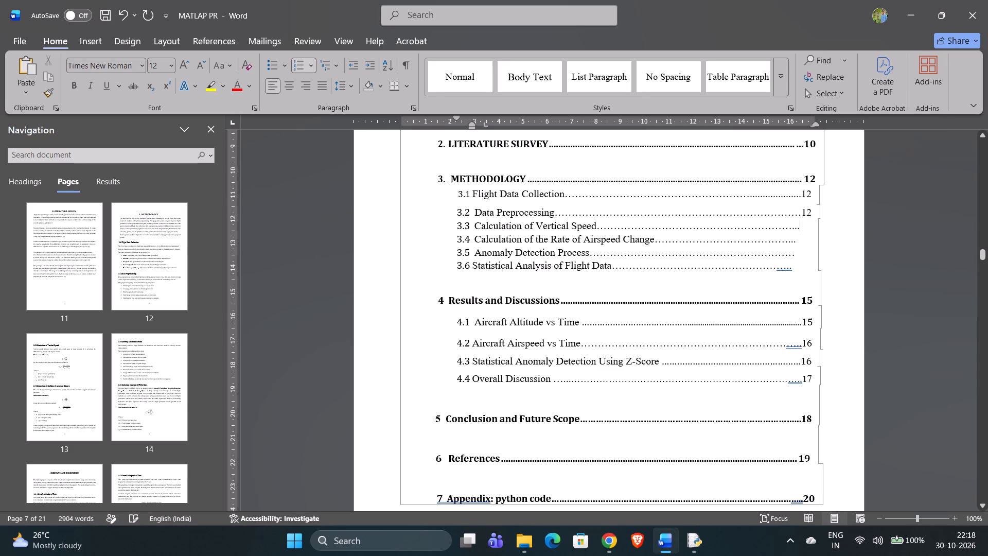
key(period)
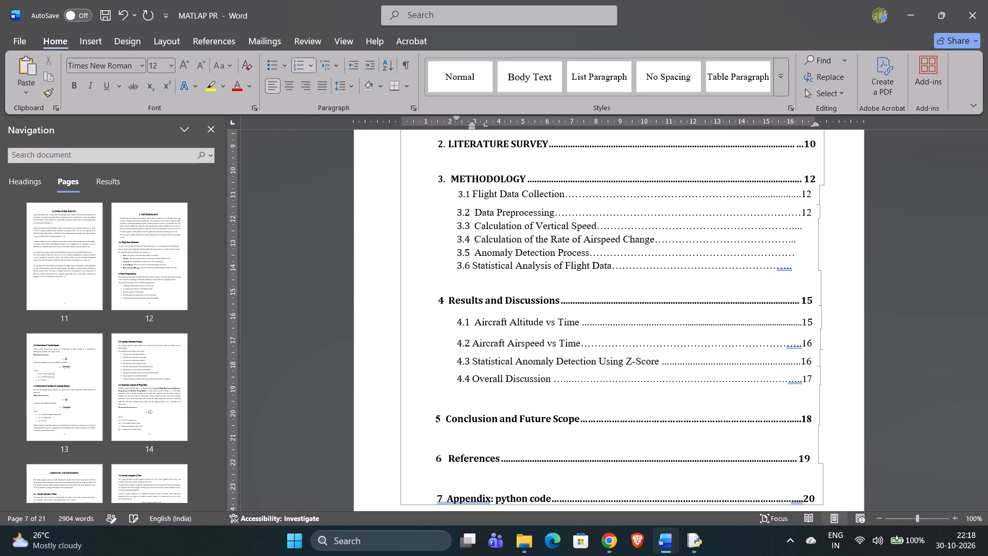
text(13)
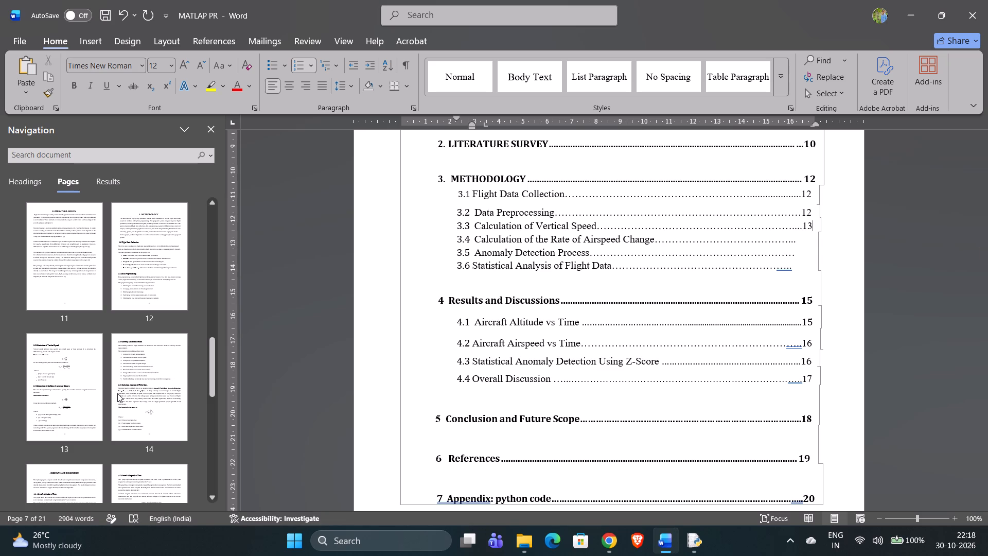
Extend the dot leader of the 3.4 Calculation of the Rate of Airspeed Change entry by three dots and add page number 13.
scroll(117, 393, down, 1)
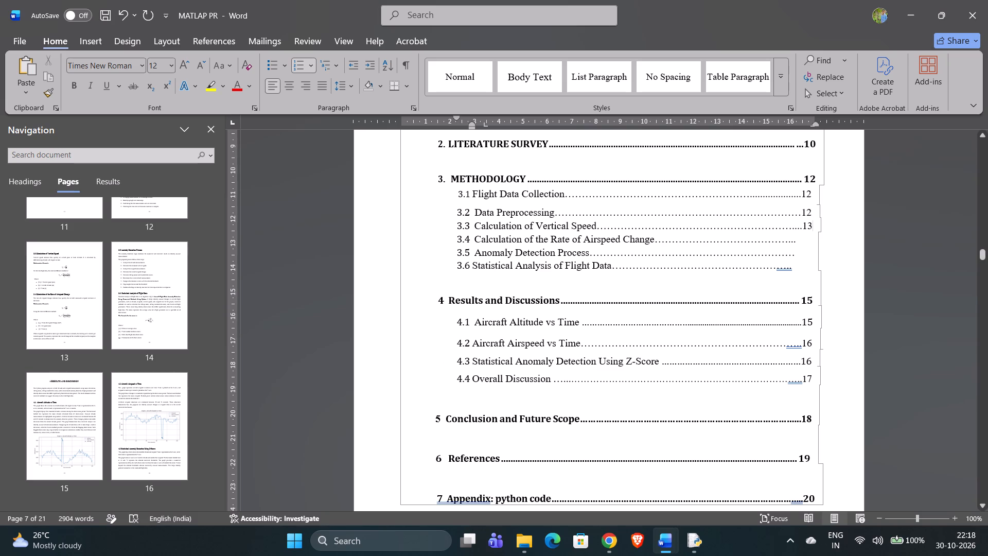
click(805, 239)
text(...)
text(13)
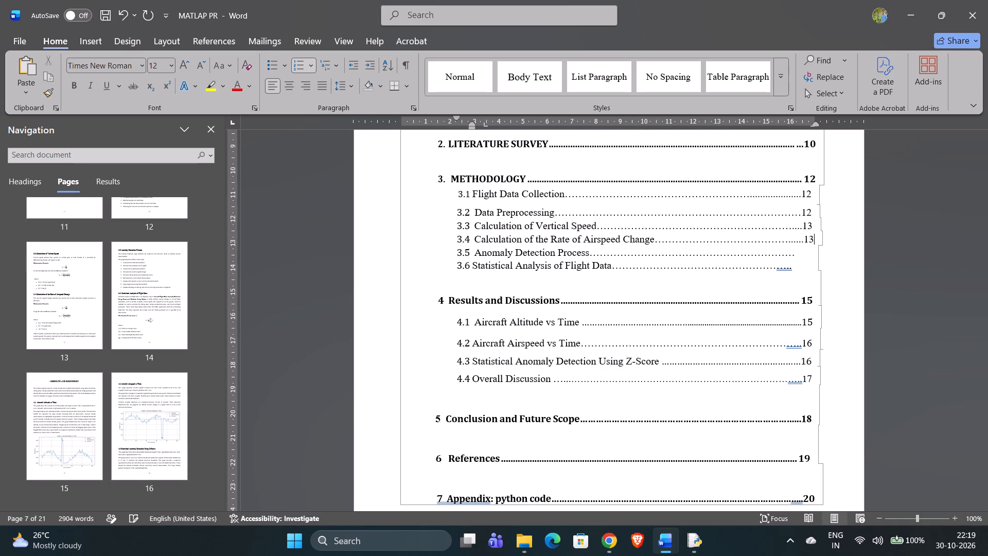
Extend the dot leader of the 3.5 Anomaly Detection Process entry, add page number 14, and replace the irregular dots before it.
click(803, 253)
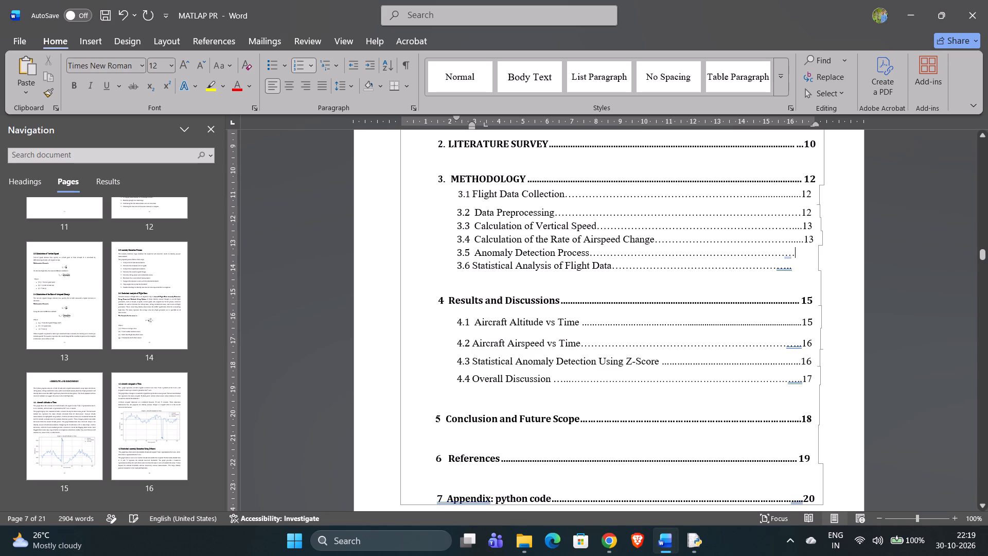
text(...)
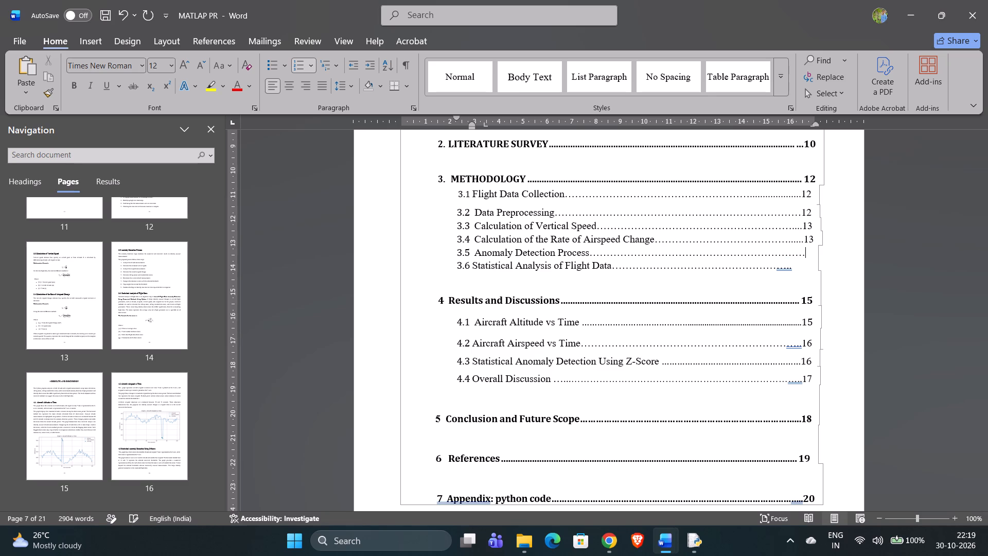
text(14)
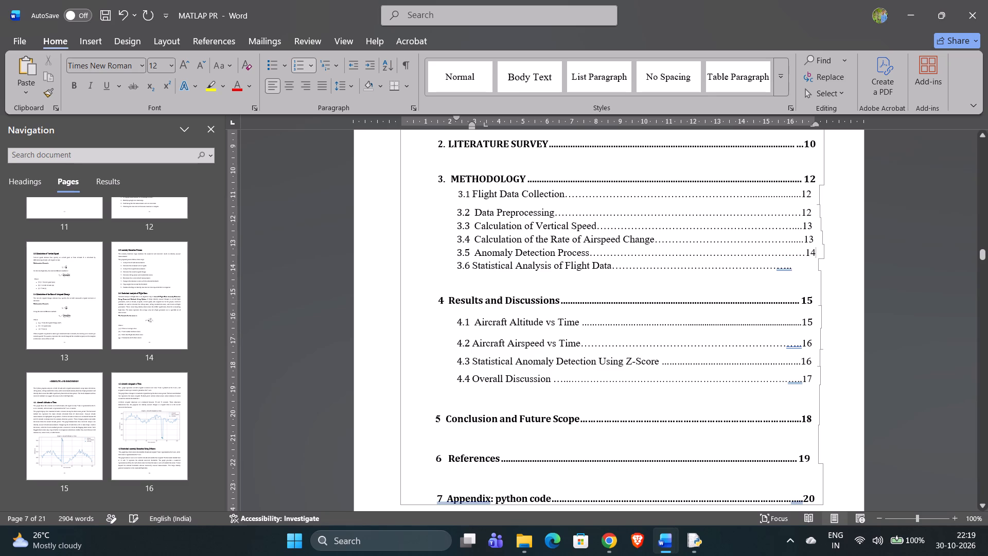
click(806, 253)
key(BackSpace)
text(...)
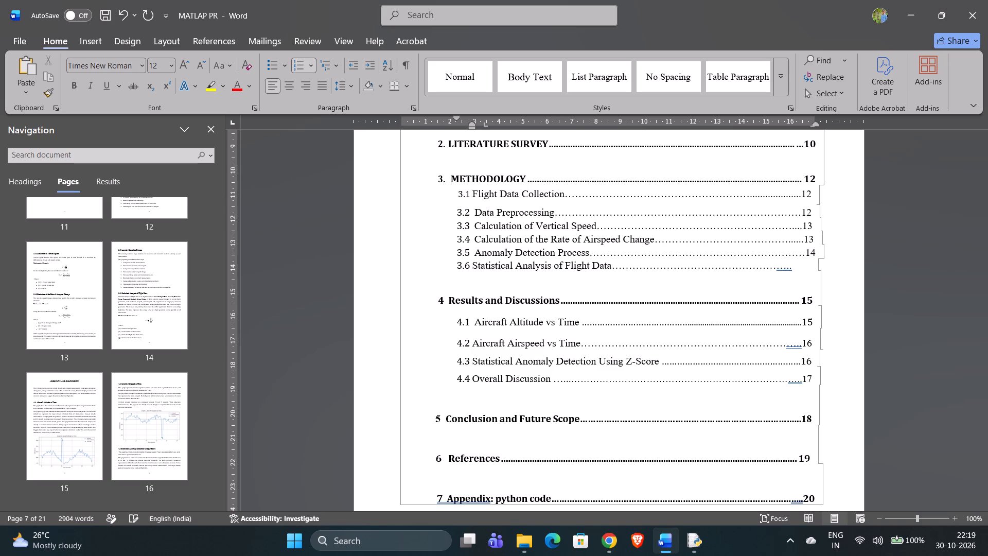
Add page number 14 to the 3.6 Statistical Analysis of Flight Data entry and adjust its dot leader to fit on one line.
click(804, 267)
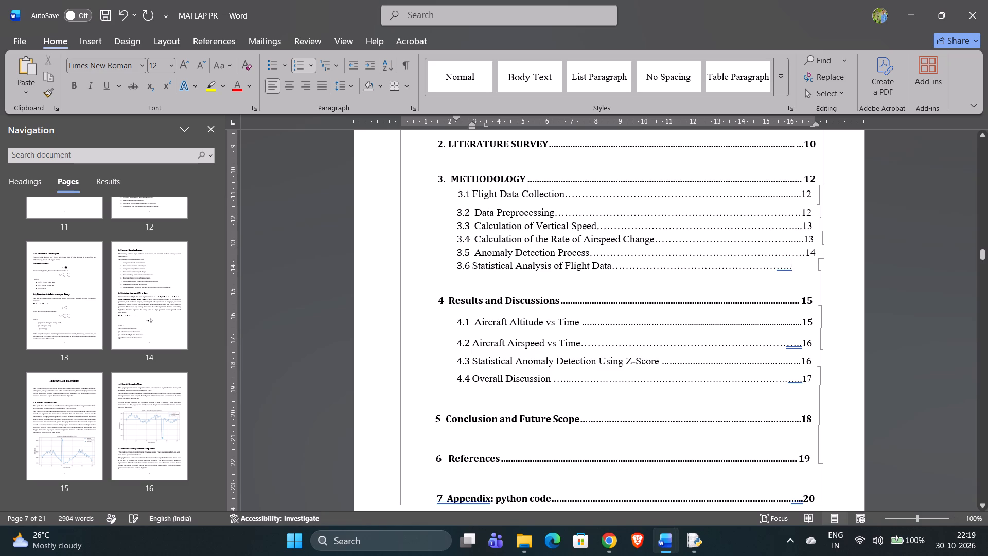
text(....)
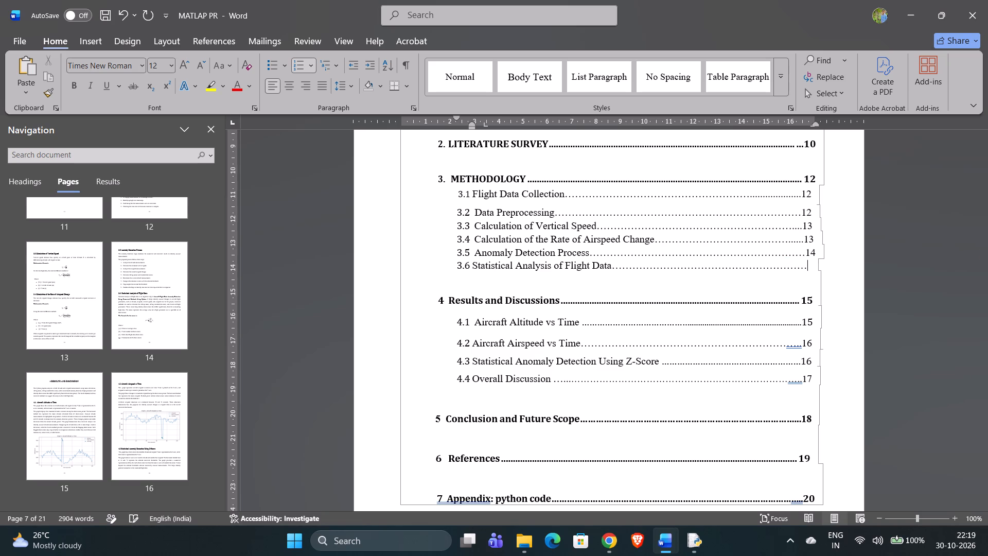
text(14)
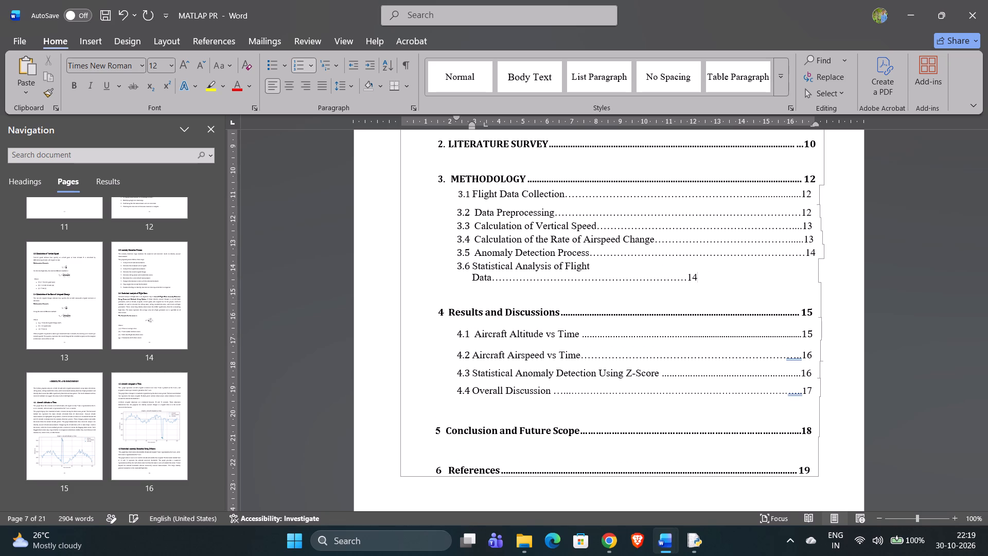
click(685, 281)
key(BackSpace)
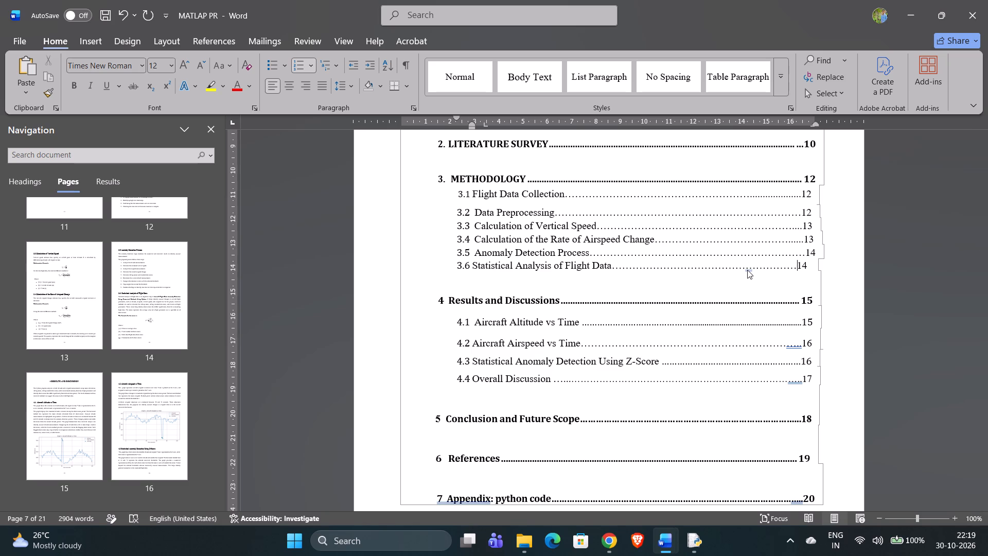
key(period)
key(period)
key(period)
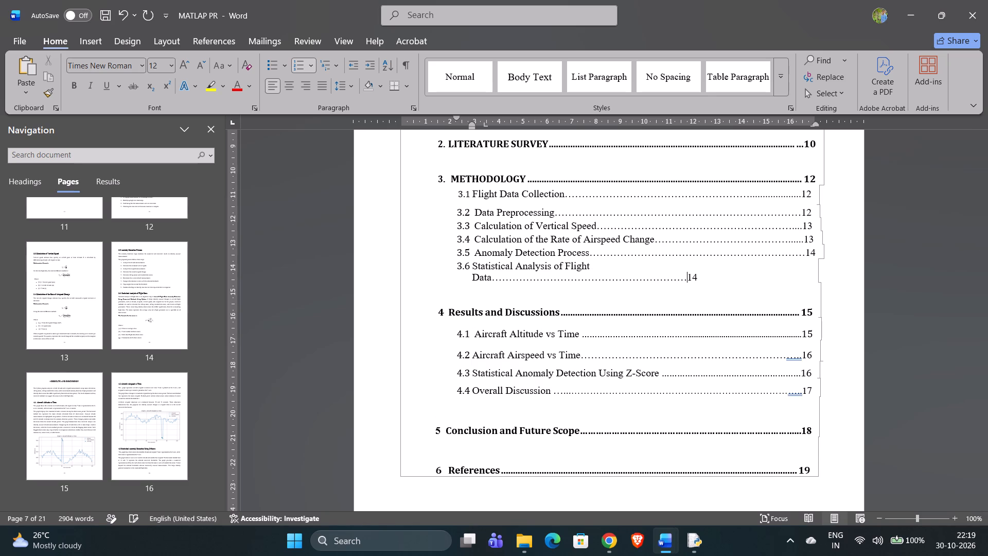
key(BackSpace)
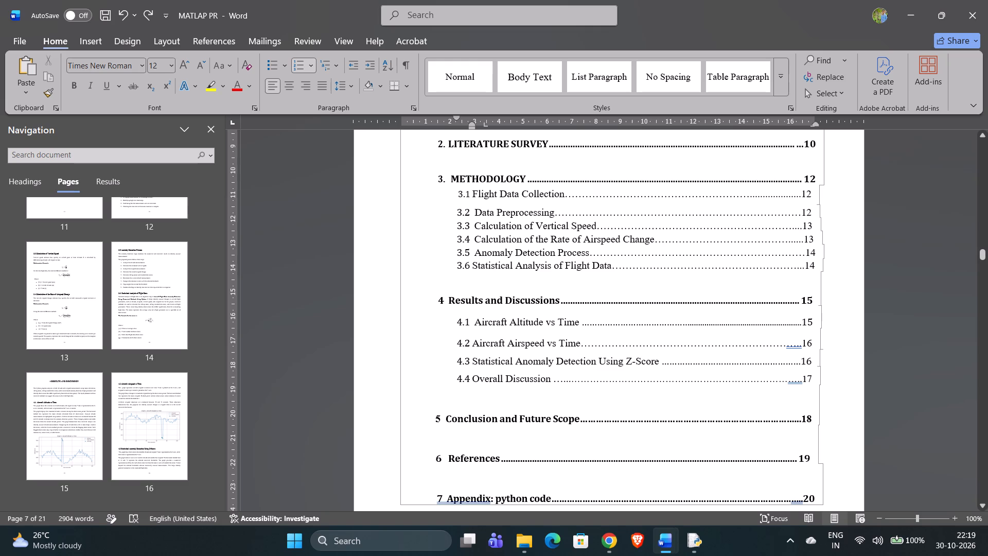
Set the page number of the 2. LITERATURE SURVEY contents entry to 11.
scroll(637, 260, down, 1)
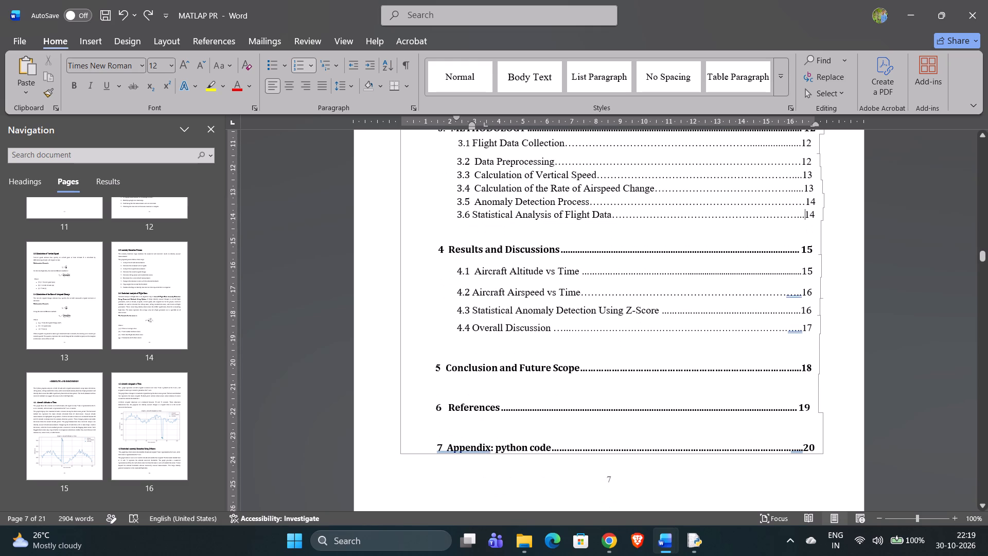
scroll(637, 260, up, 3)
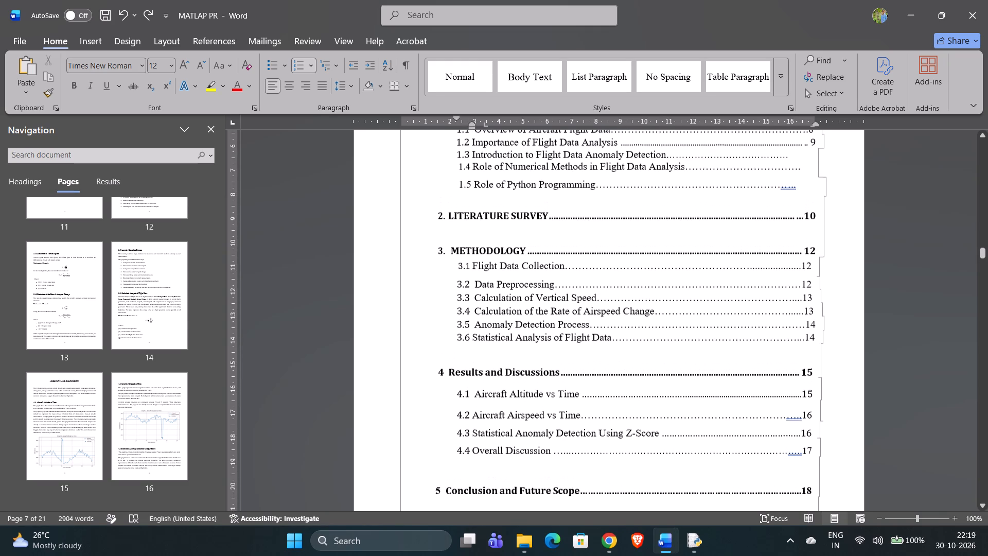
scroll(171, 327, up, 1)
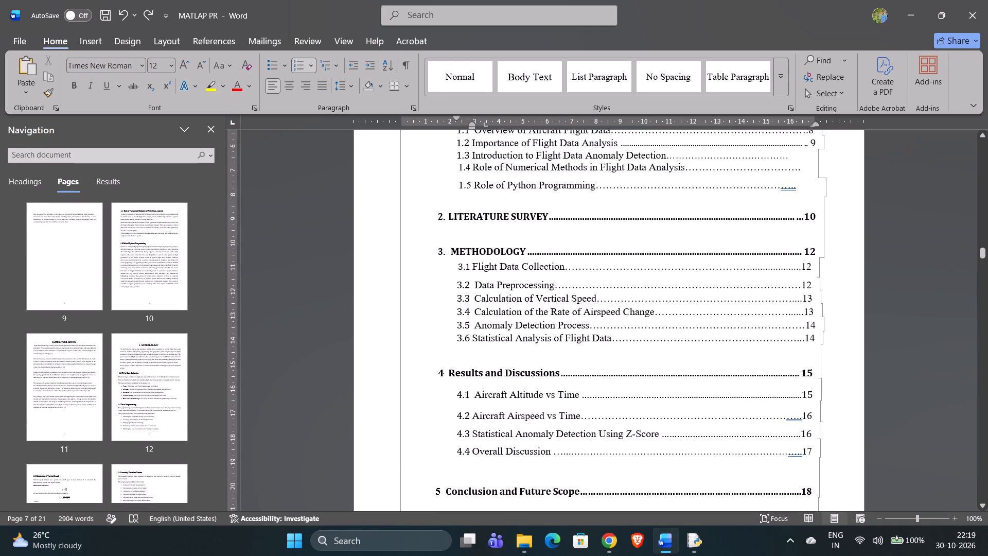
click(814, 214)
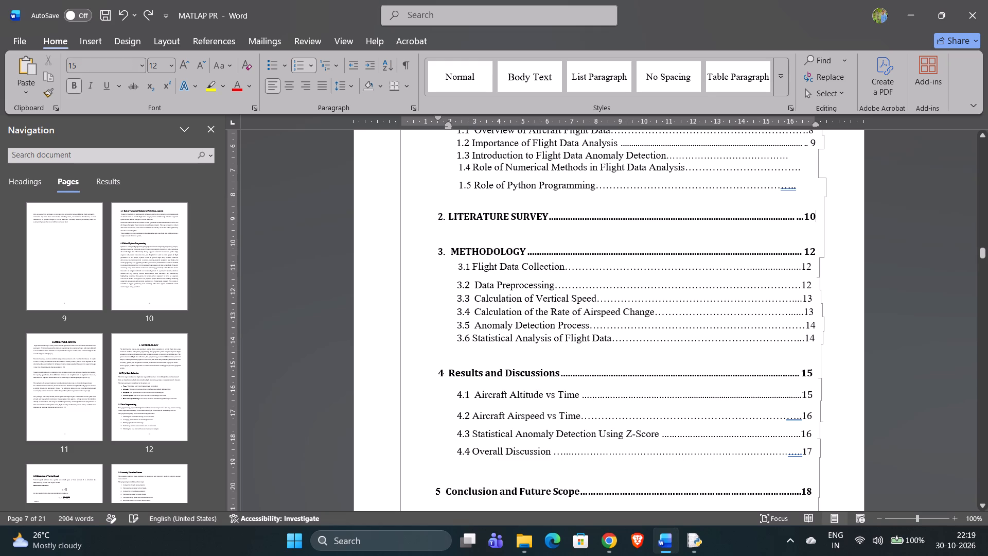
key(BackSpace)
key(1)
Compare the unnumbered contents entries 1.3 to 1.5 with the pages on which those sections appear.
scroll(742, 229, up, 1)
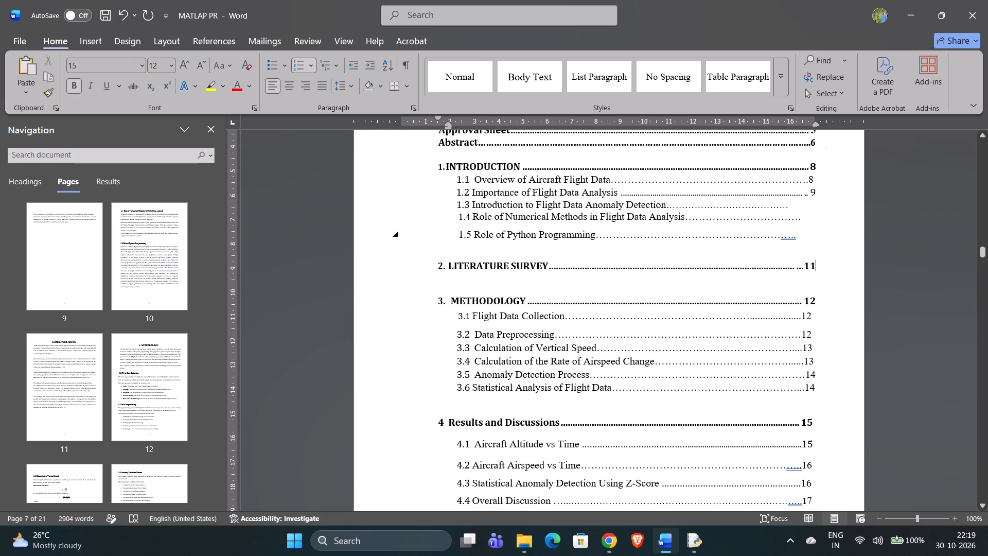
scroll(742, 229, up, 1)
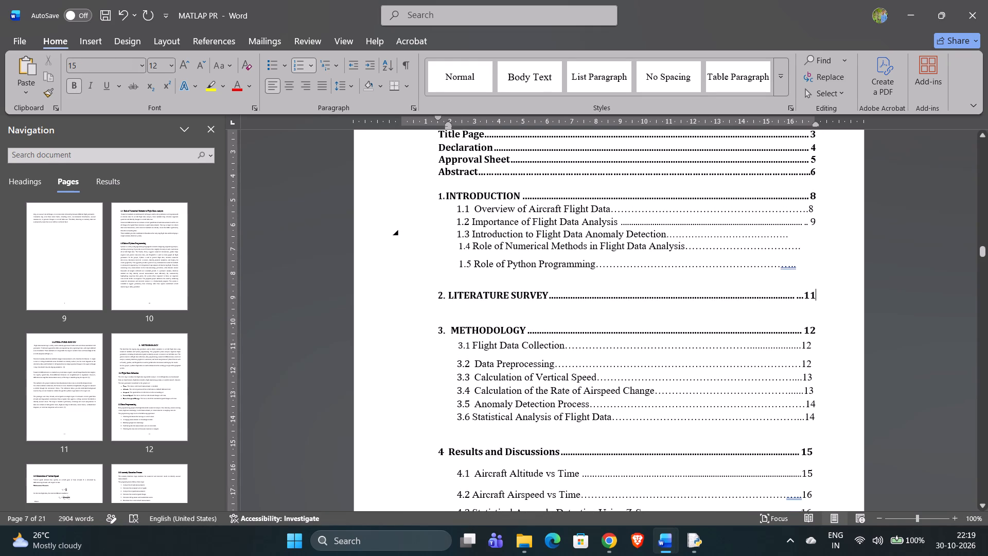
scroll(147, 274, up, 1)
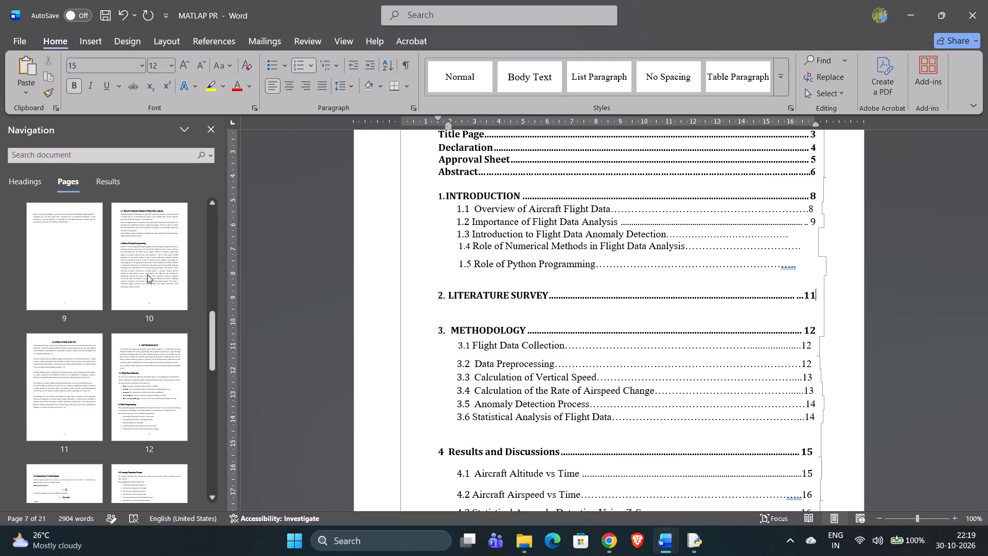
scroll(147, 274, up, 1)
click(65, 291)
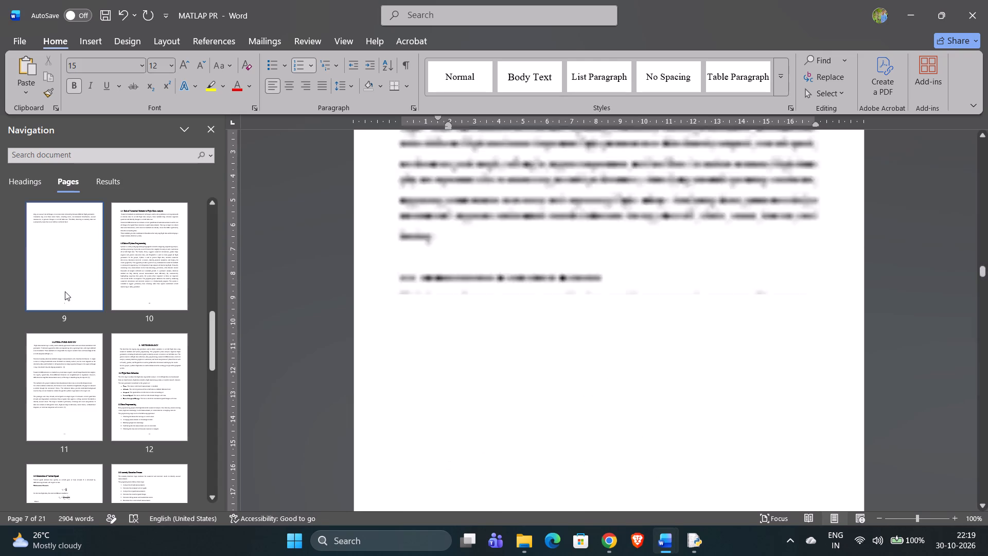
scroll(447, 351, up, 1)
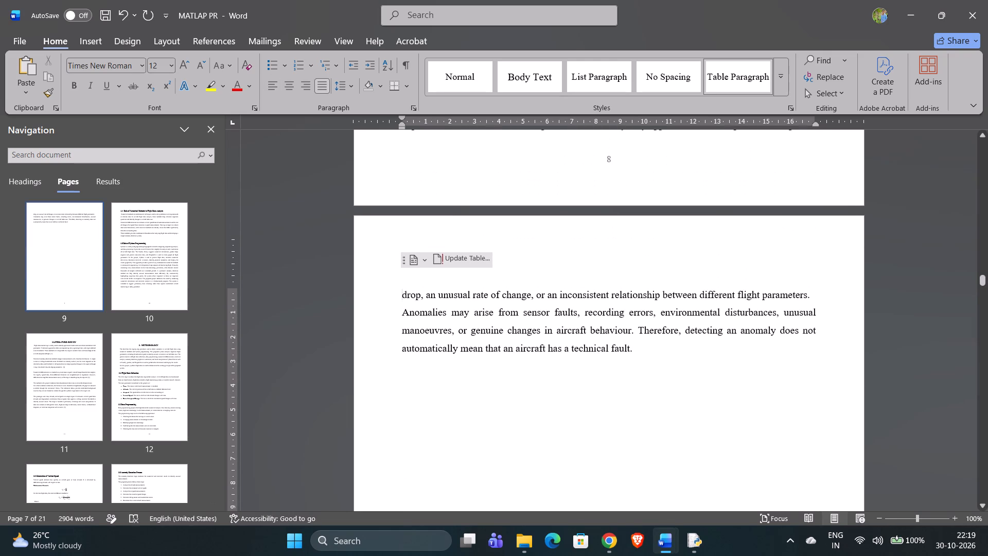
click(144, 292)
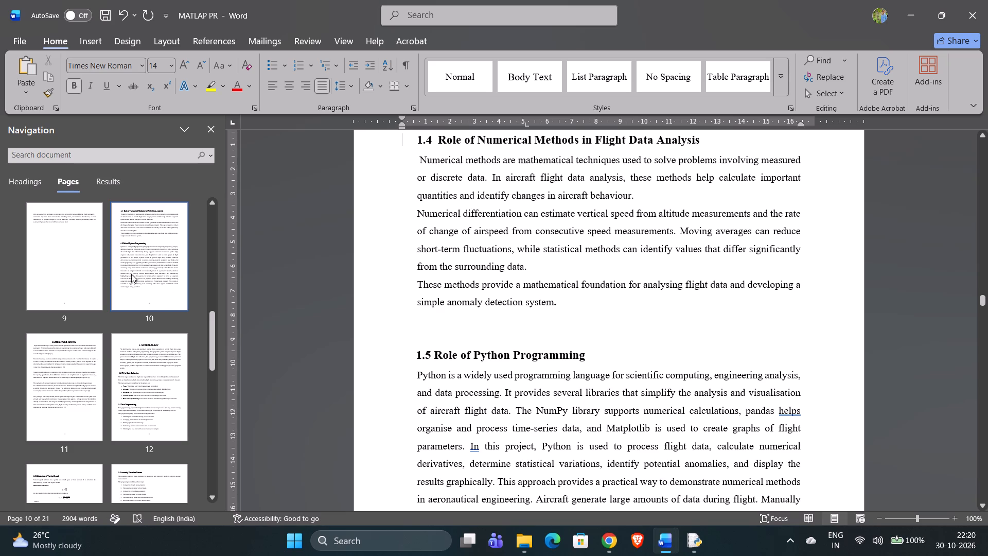
click(79, 258)
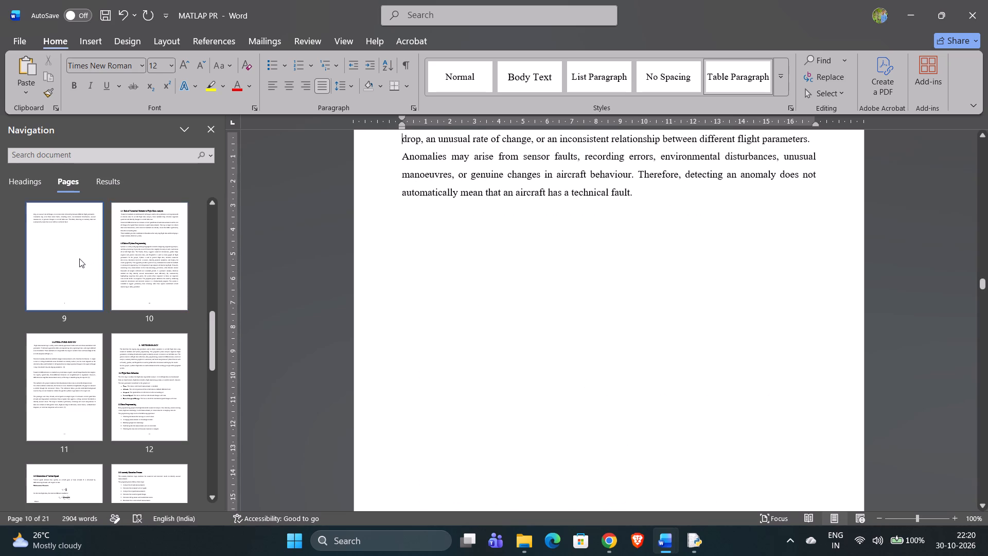
Remove the blank line above the 1.3 Introduction to Flight Data Anomaly Detection heading on page 8.
scroll(492, 272, up, 2)
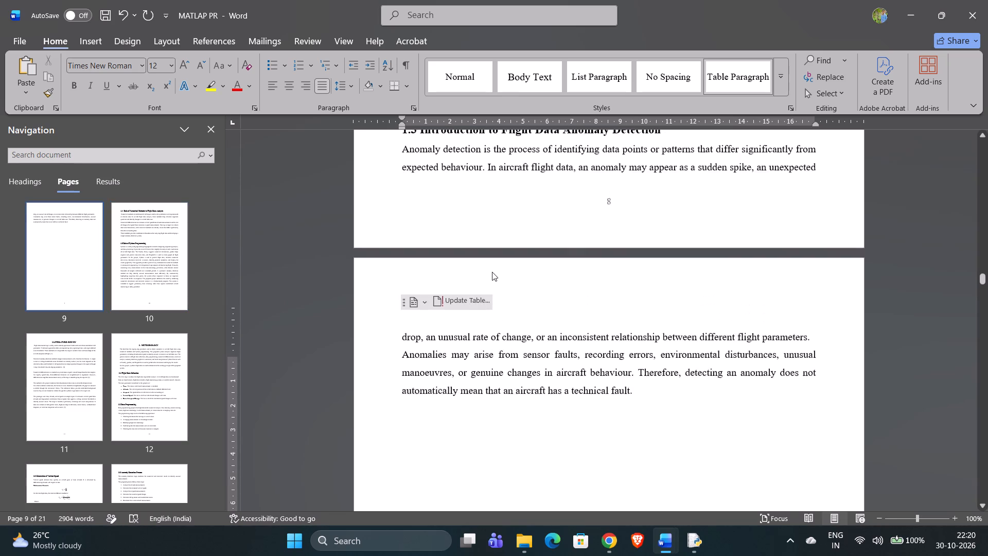
scroll(492, 272, up, 1)
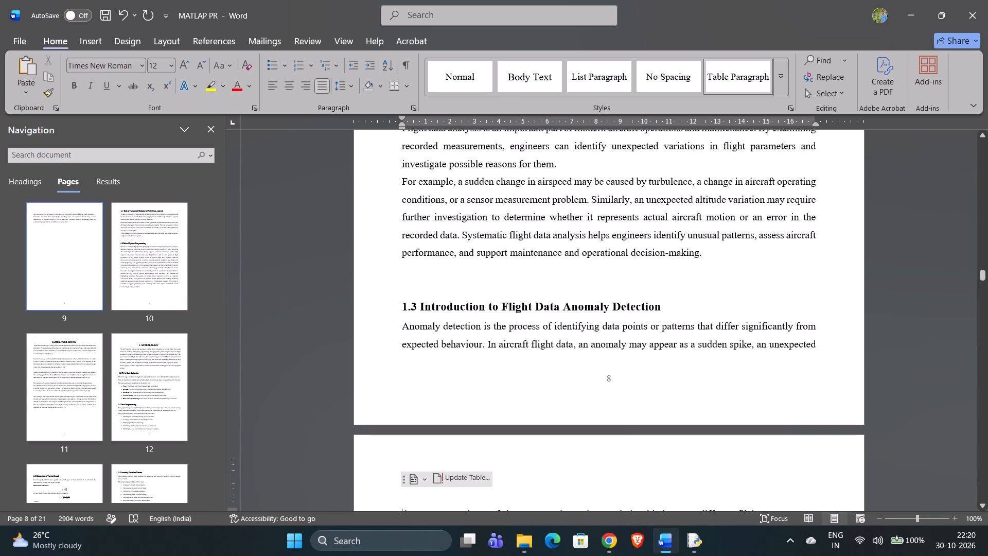
click(405, 294)
key(BackSpace)
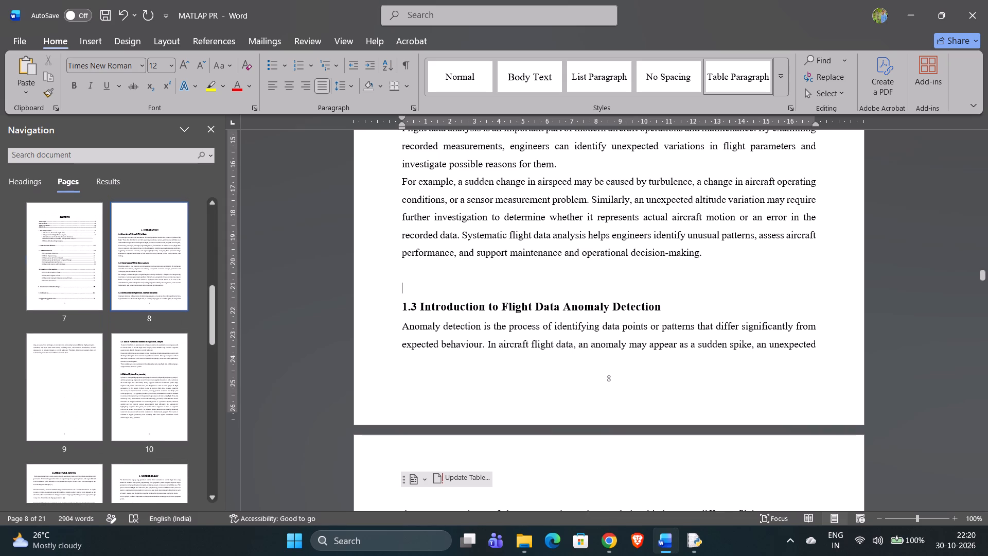
scroll(408, 316, up, 1)
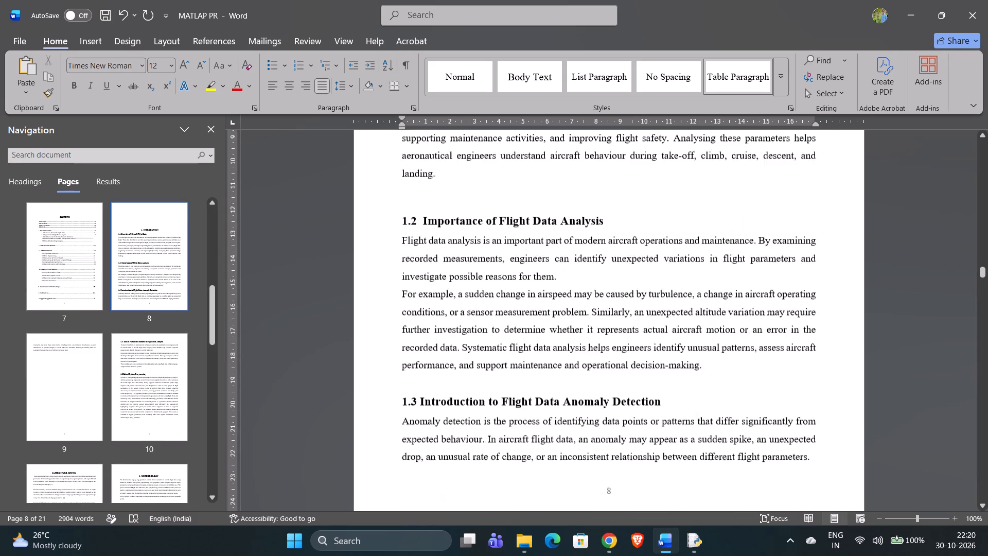
scroll(408, 316, up, 2)
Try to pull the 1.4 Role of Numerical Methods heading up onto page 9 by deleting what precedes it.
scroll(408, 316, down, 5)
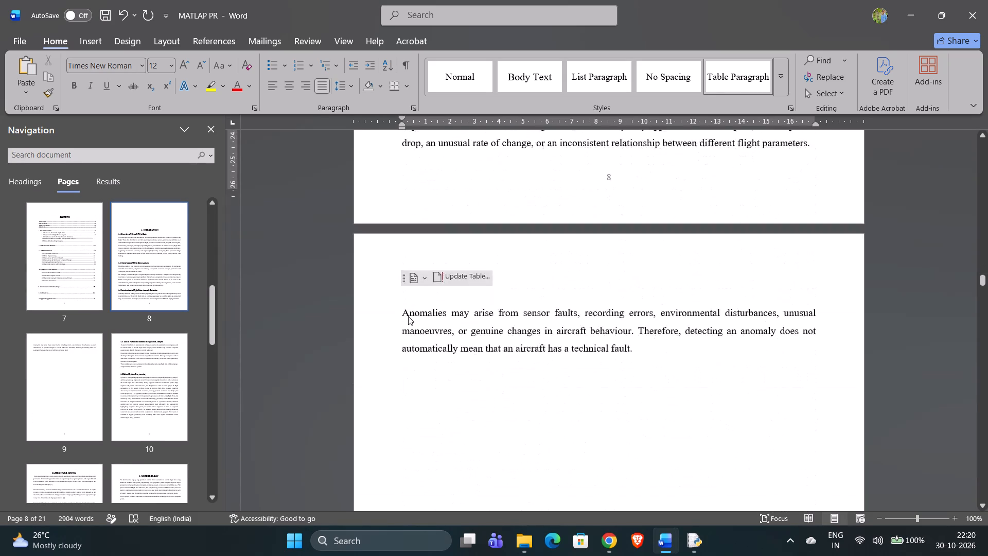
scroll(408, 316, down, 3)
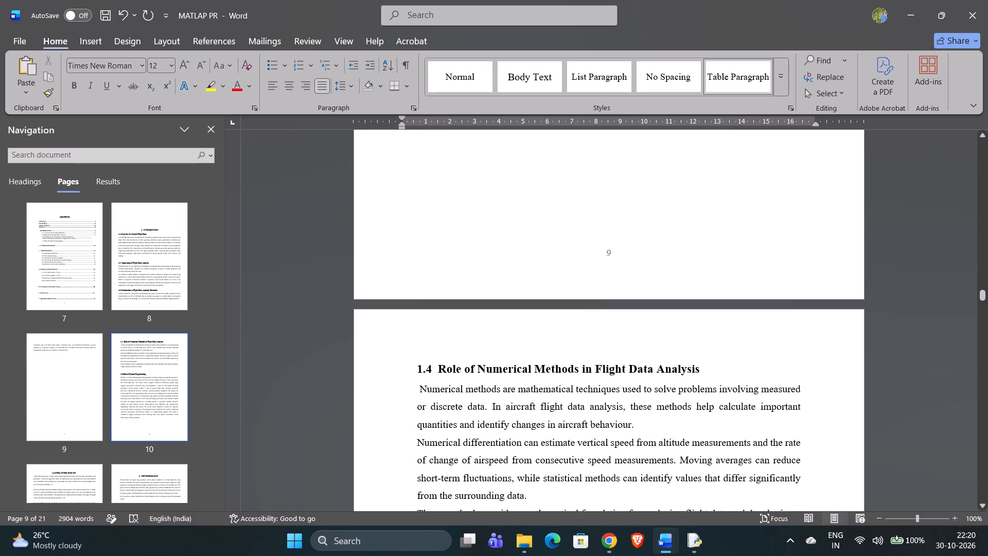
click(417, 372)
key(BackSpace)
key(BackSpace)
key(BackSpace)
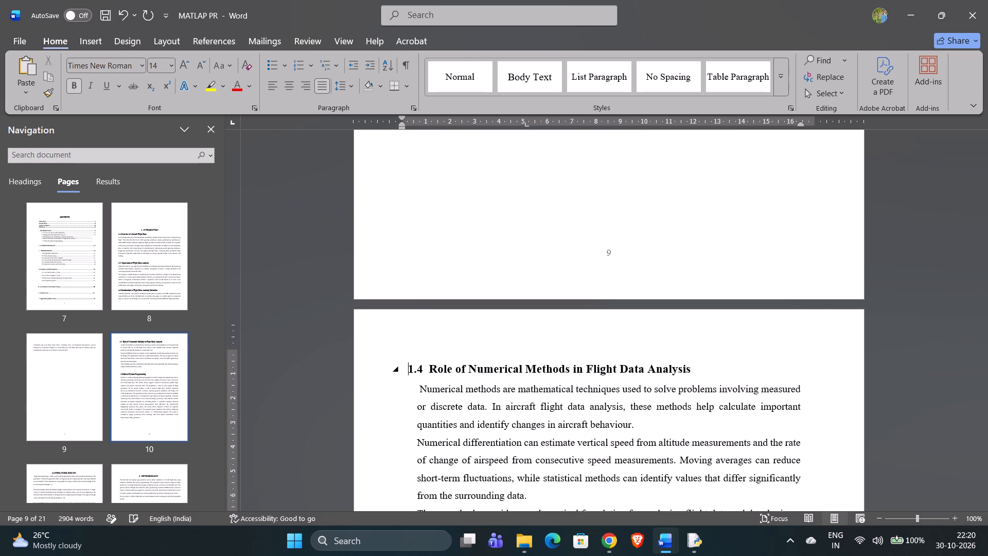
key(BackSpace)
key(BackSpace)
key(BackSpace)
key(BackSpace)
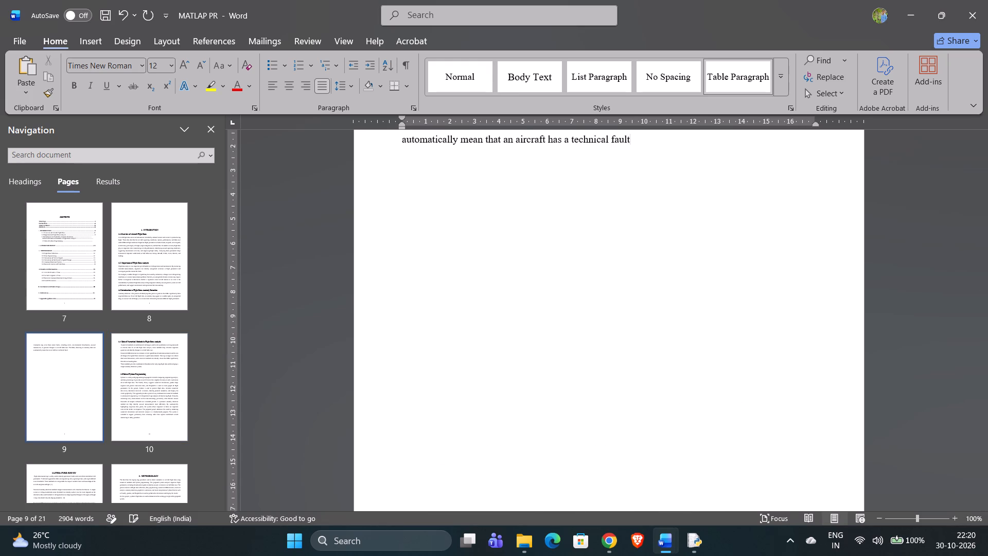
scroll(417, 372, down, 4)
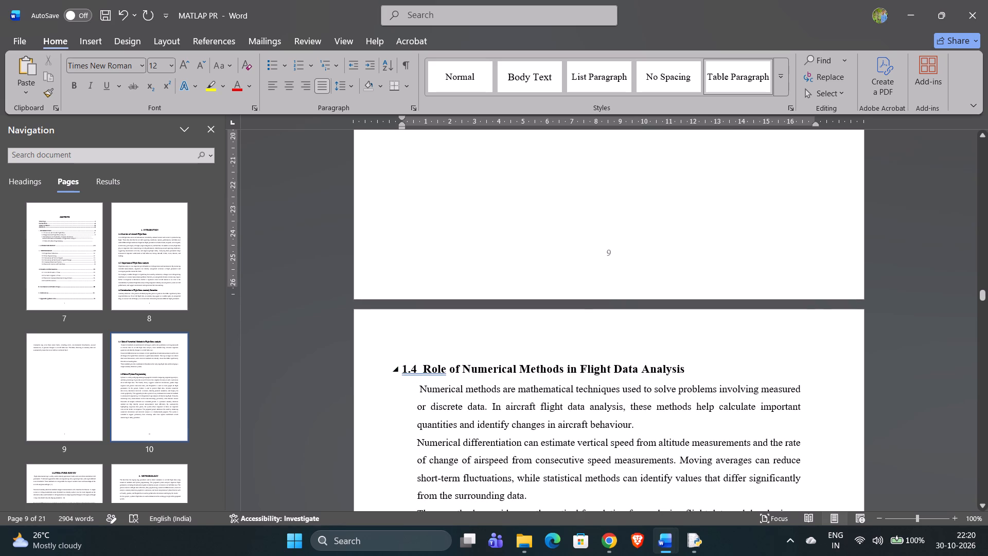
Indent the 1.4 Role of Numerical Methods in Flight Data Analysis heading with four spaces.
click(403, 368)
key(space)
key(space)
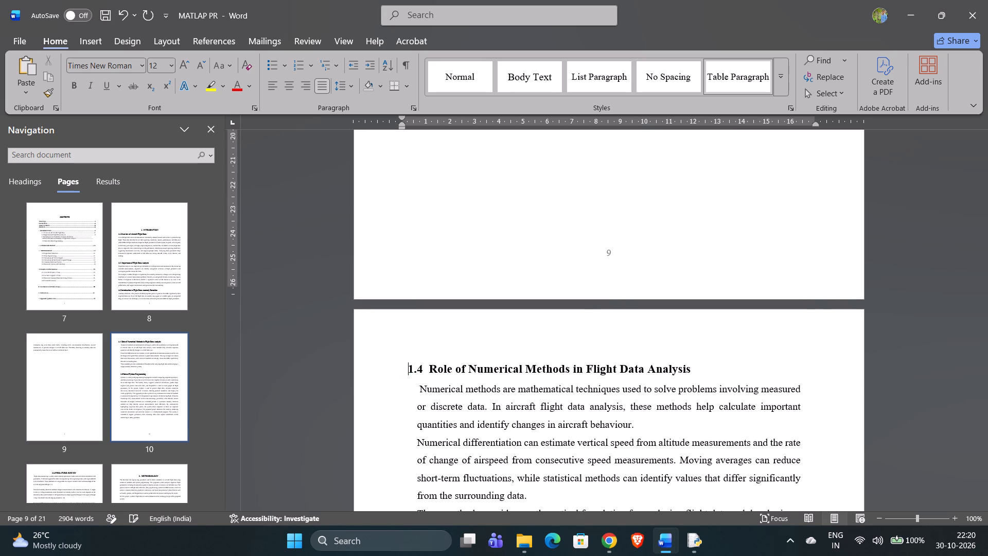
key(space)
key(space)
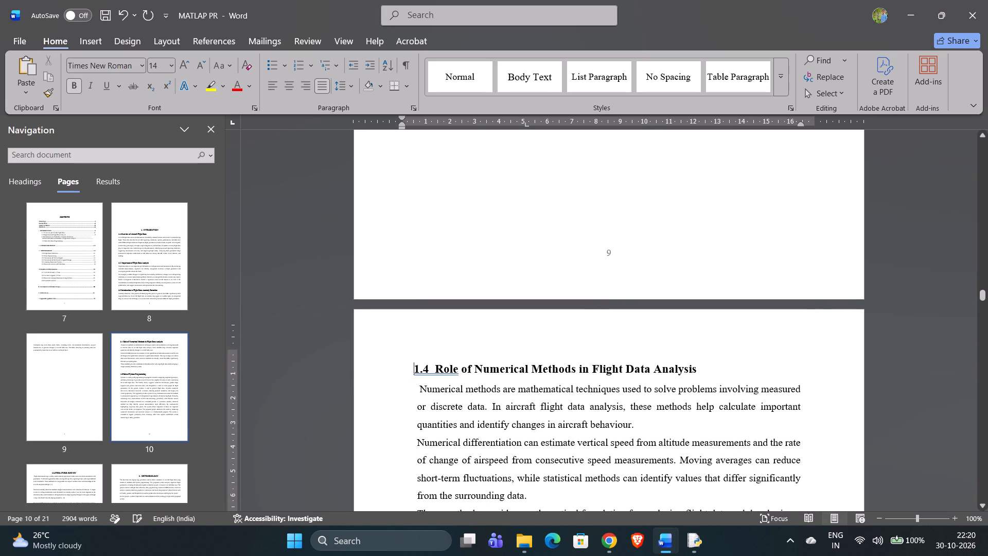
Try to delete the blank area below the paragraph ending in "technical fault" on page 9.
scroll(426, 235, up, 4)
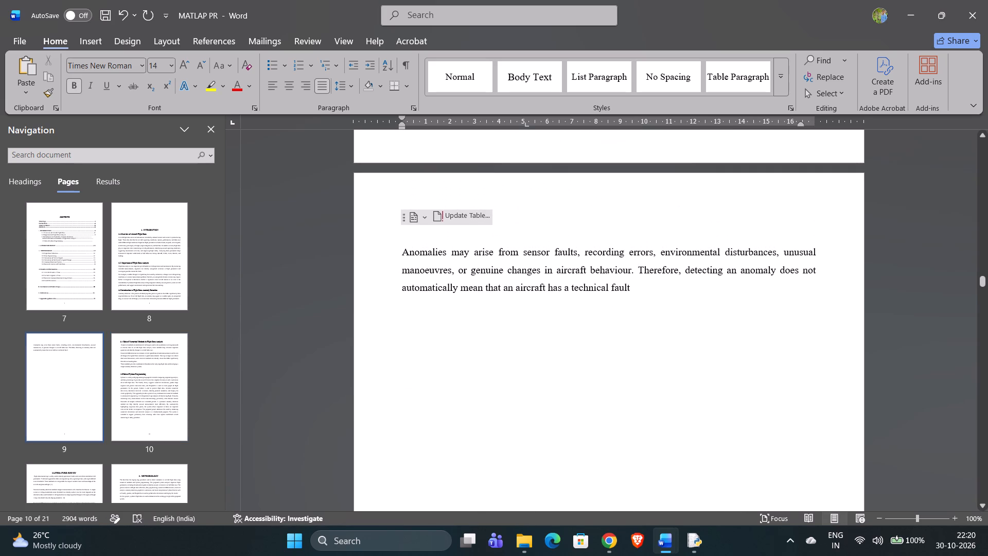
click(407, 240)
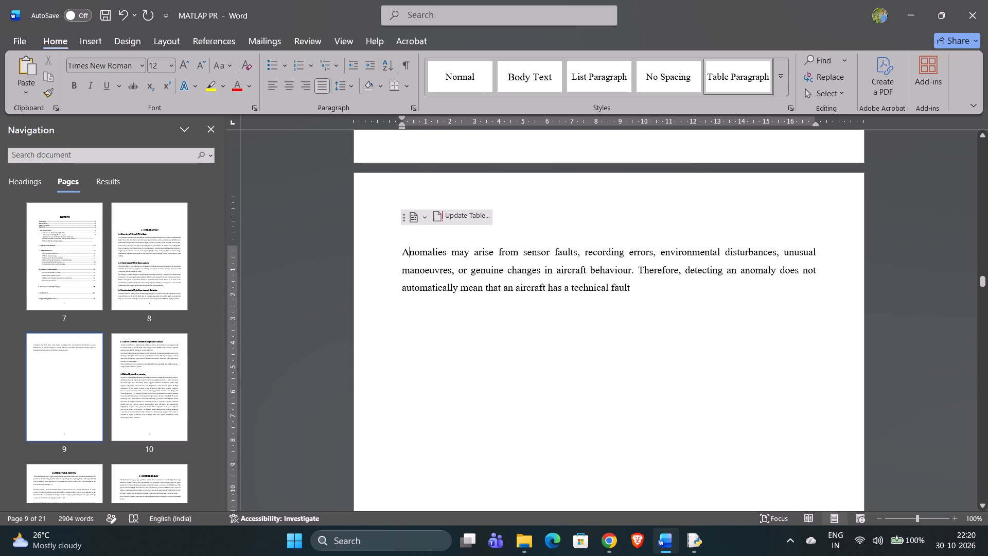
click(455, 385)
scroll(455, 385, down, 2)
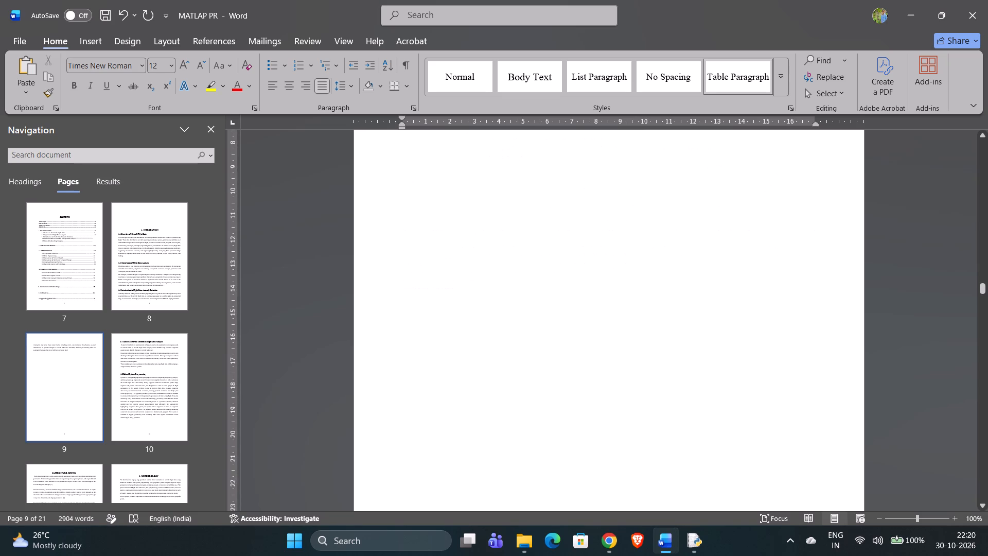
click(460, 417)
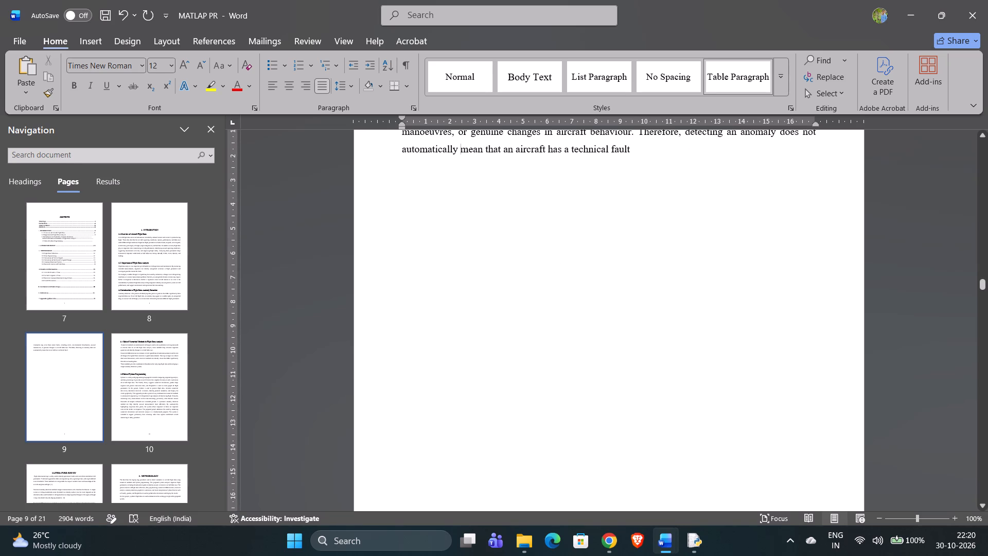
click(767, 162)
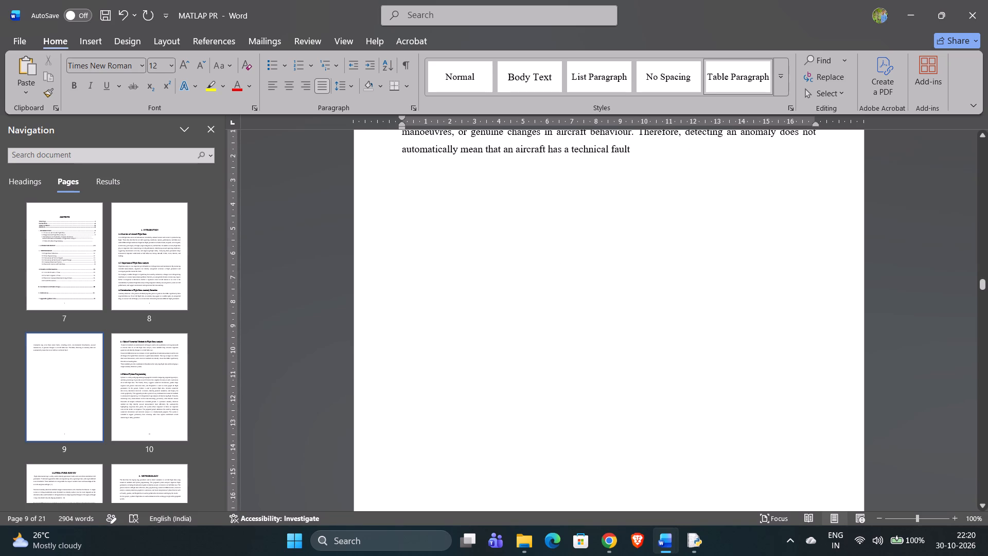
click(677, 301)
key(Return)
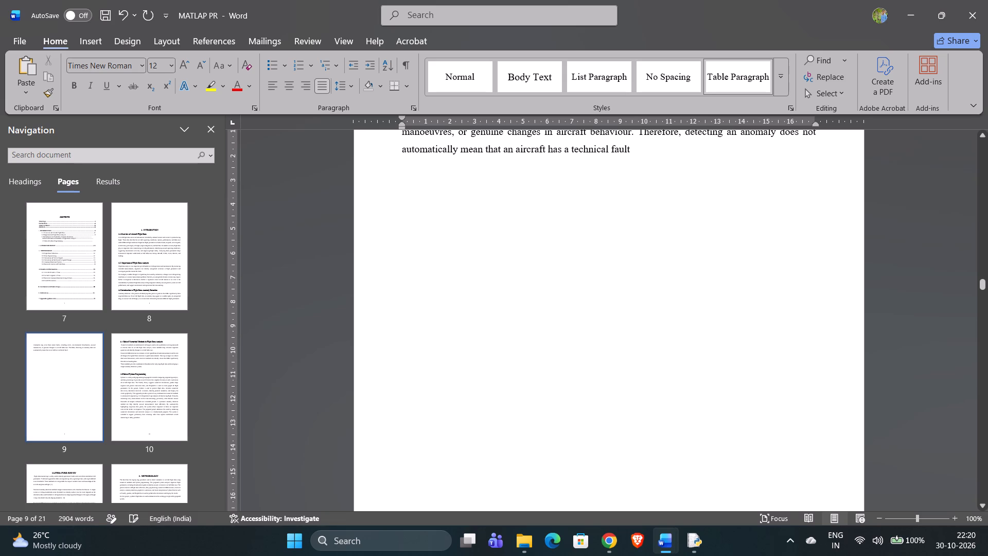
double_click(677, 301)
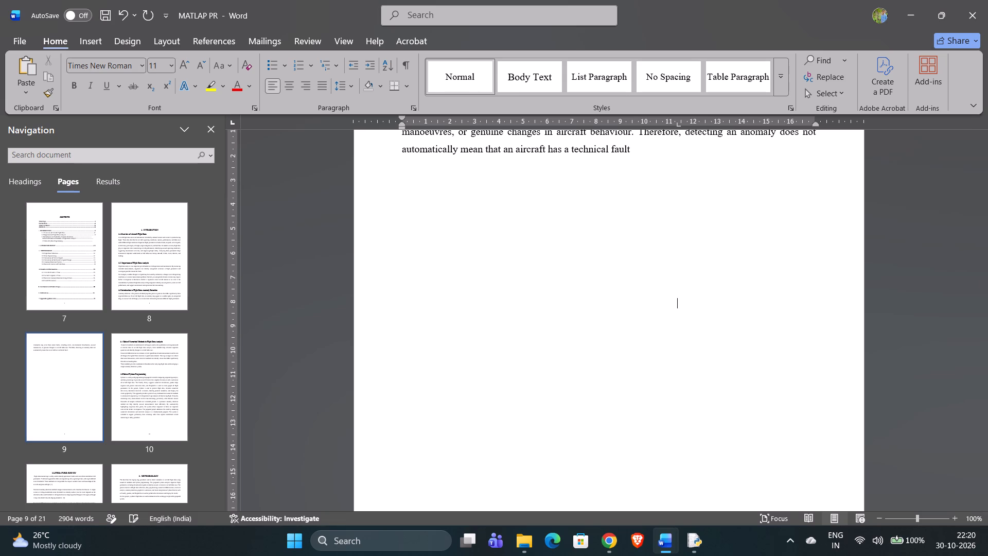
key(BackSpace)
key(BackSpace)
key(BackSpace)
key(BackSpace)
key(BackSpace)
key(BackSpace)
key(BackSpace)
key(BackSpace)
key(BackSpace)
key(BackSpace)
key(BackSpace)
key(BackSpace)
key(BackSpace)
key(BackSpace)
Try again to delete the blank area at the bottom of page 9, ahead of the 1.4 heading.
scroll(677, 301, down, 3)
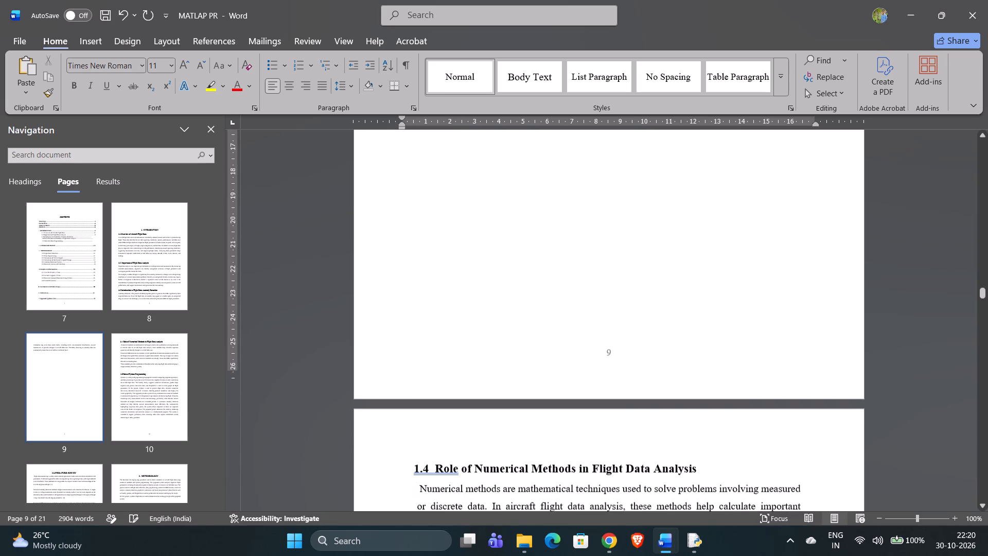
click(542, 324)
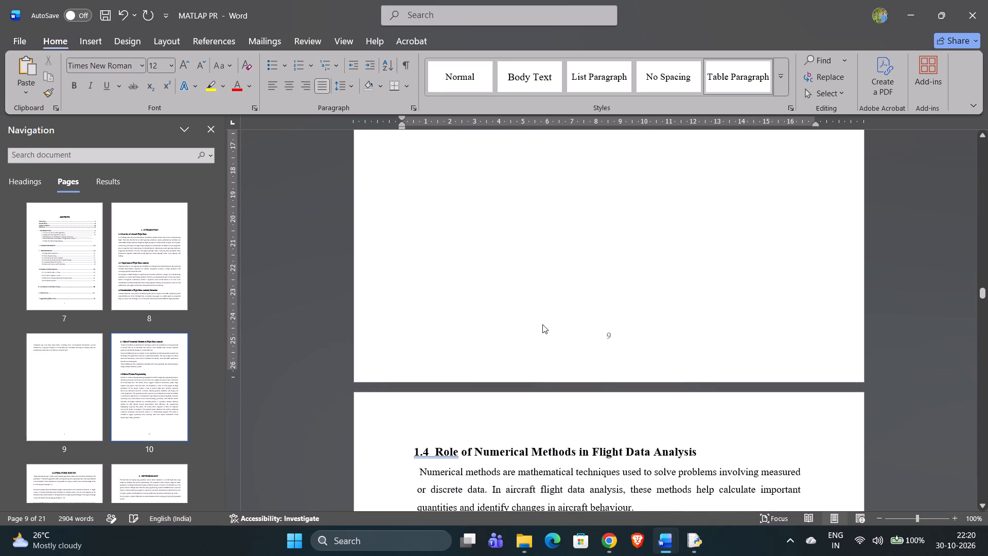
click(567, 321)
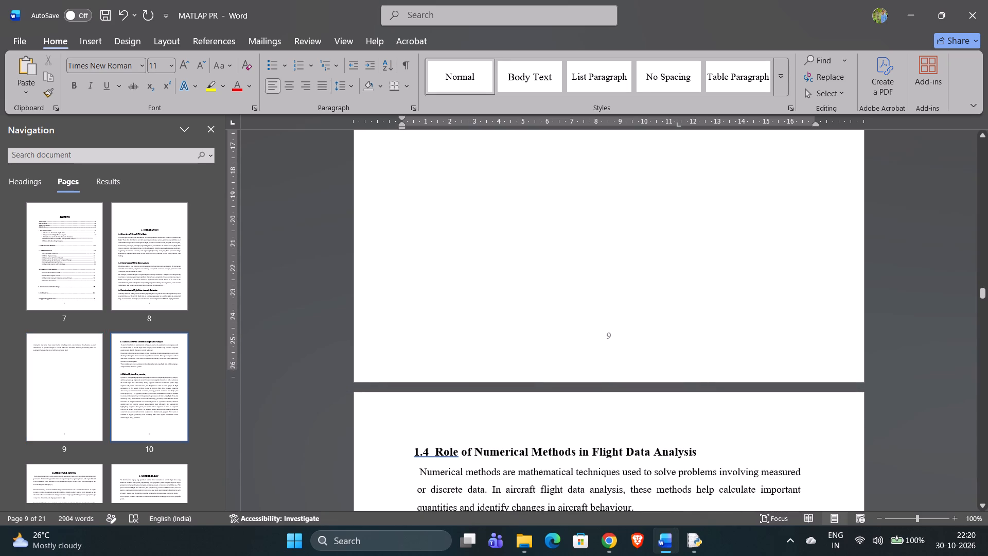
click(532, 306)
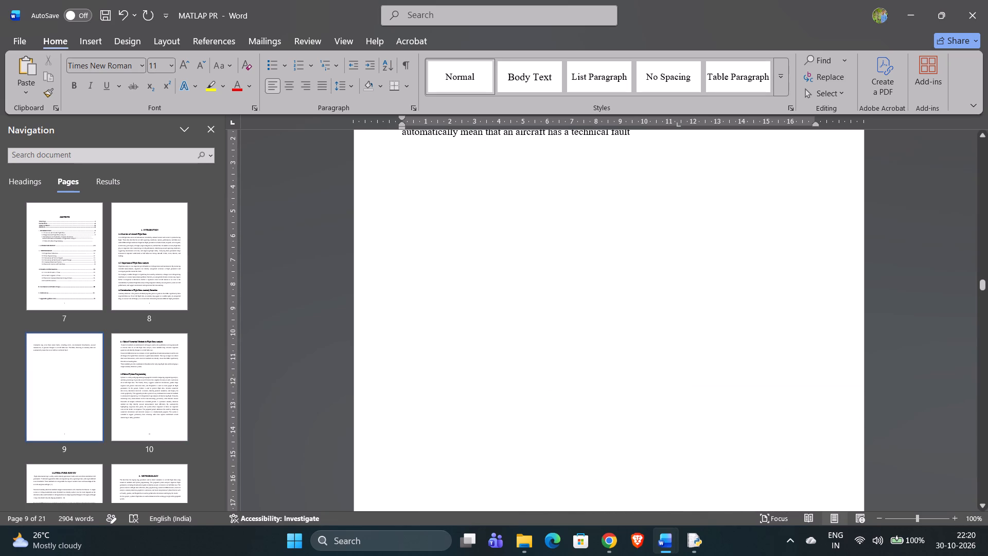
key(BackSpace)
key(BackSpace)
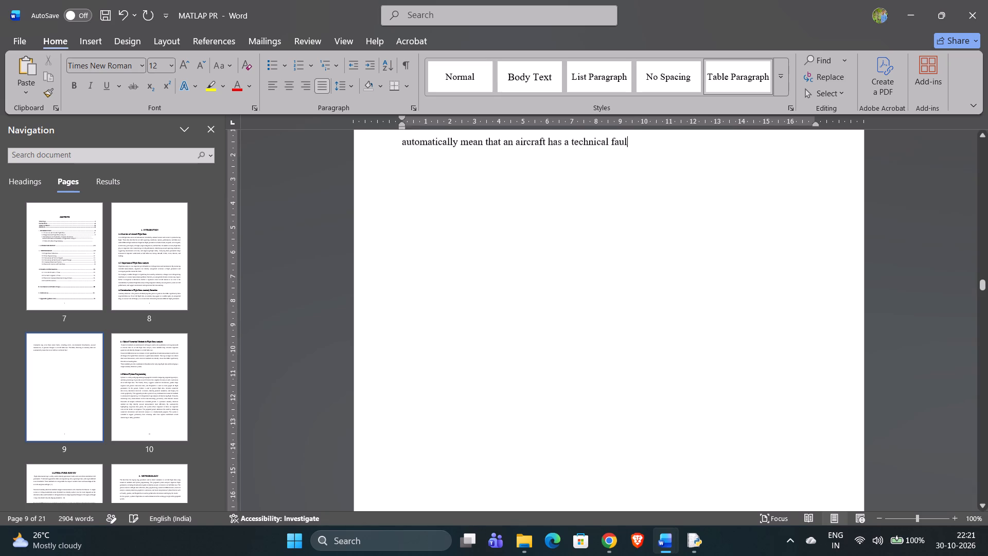
Remove the four leading spaces from the 1.4 Role of Numerical Methods heading and try to pull it onto page 9 by deleting further back.
scroll(532, 306, down, 2)
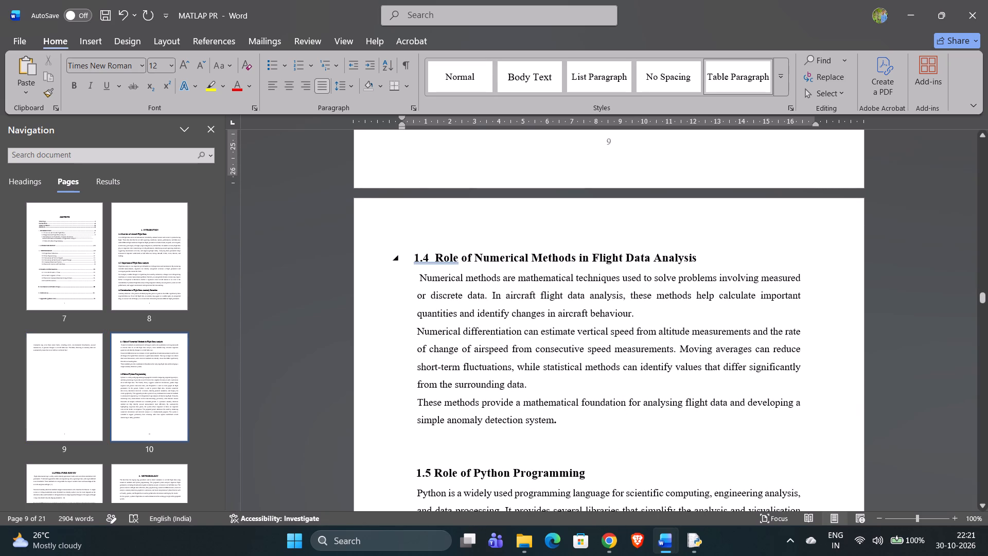
click(414, 252)
key(BackSpace)
key(BackSpace)
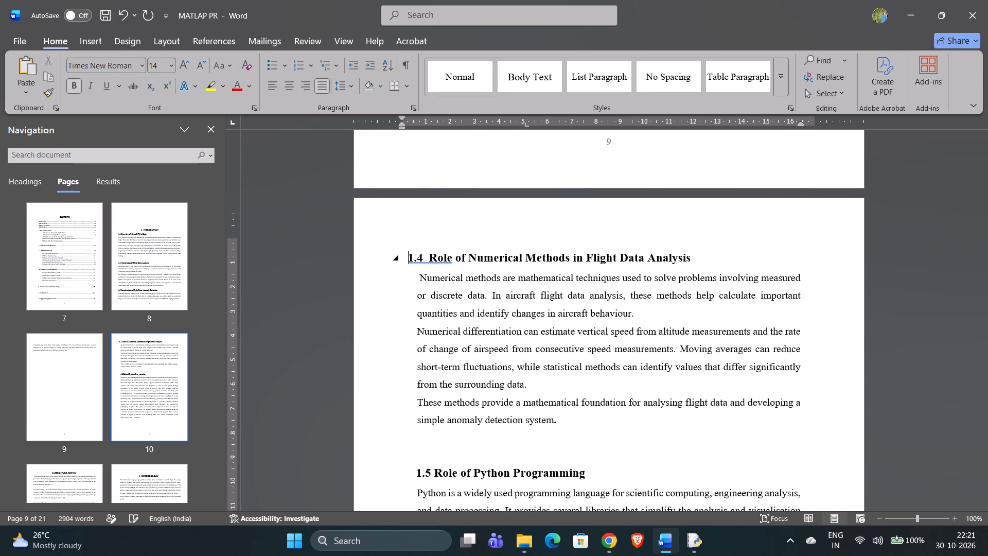
key(BackSpace)
key(BackSpace)
key(BackSpace)
key(BackSpace)
key(BackSpace)
key(BackSpace)
key(BackSpace)
key(BackSpace)
key(BackSpace)
key(BackSpace)
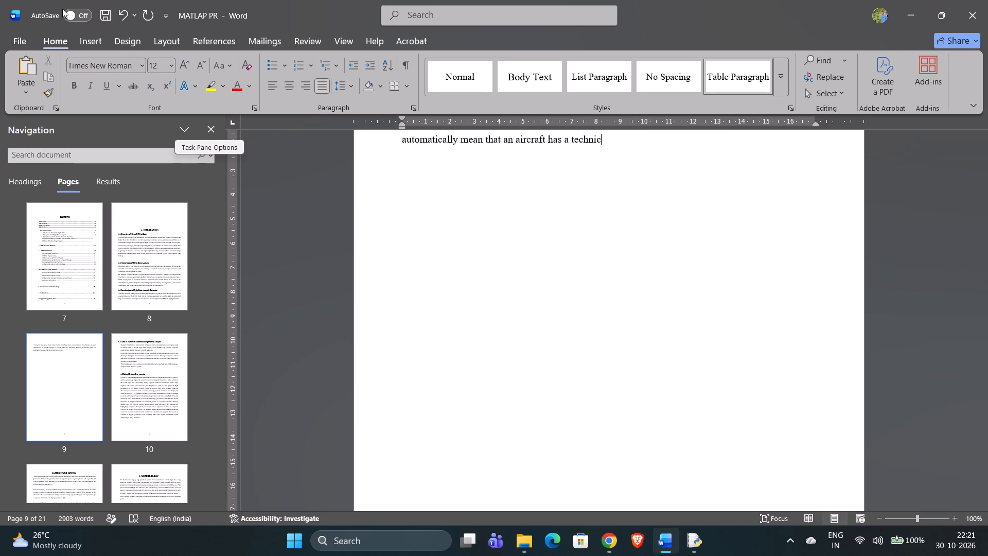
Undo the last two deletions at the end of the anomalies paragraph on page 9.
click(122, 18)
click(122, 18)
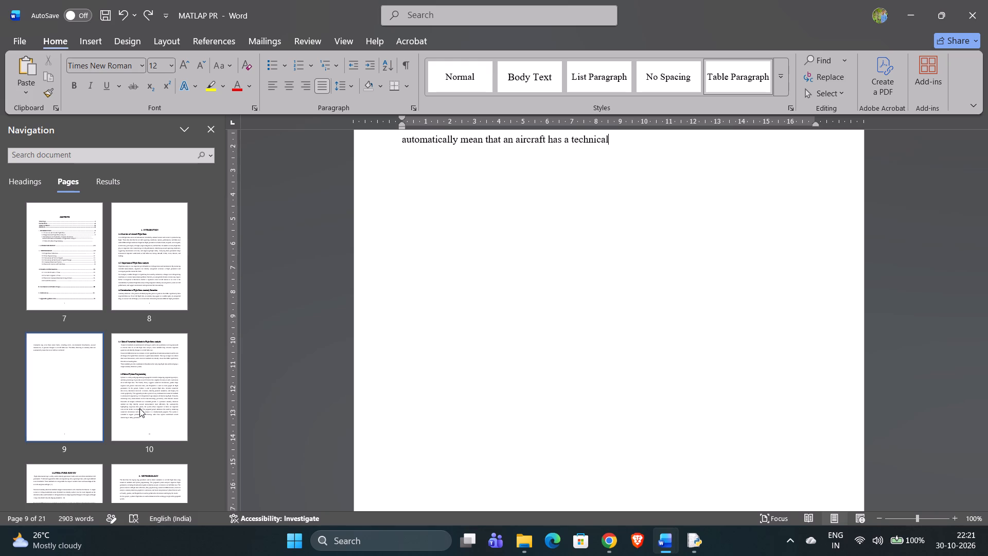
Remove the blank lines in the empty contents block above the 1. INTRODUTION heading on page 8.
click(139, 408)
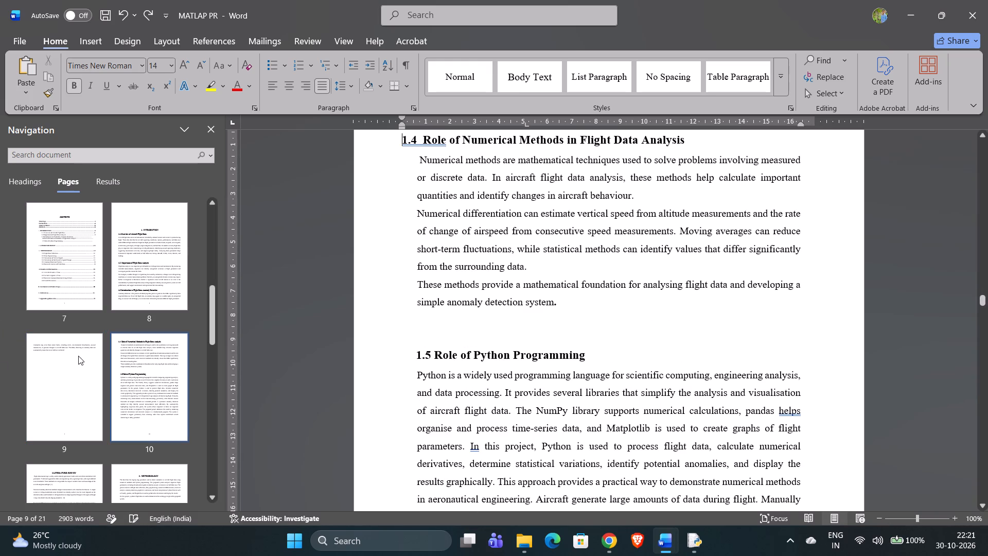
click(147, 403)
click(158, 245)
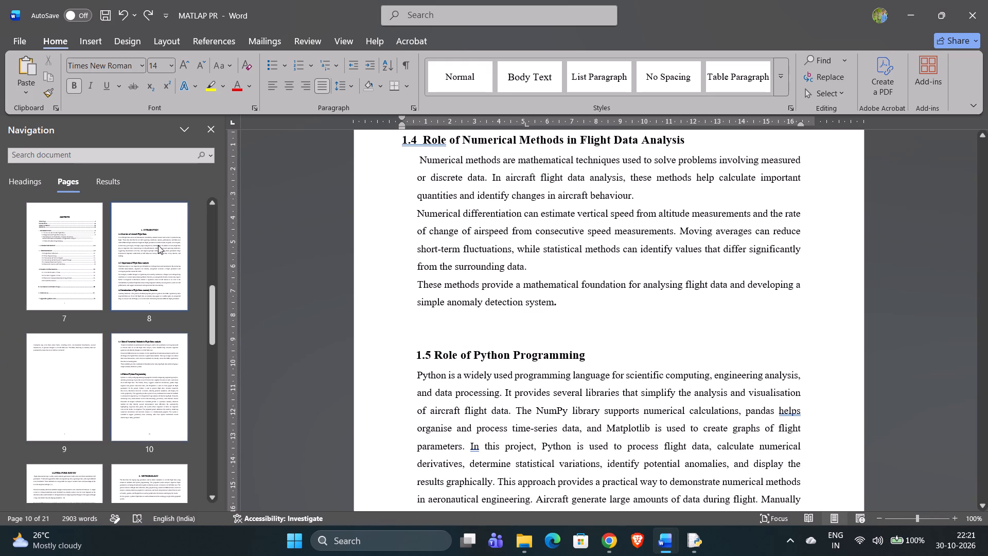
click(59, 388)
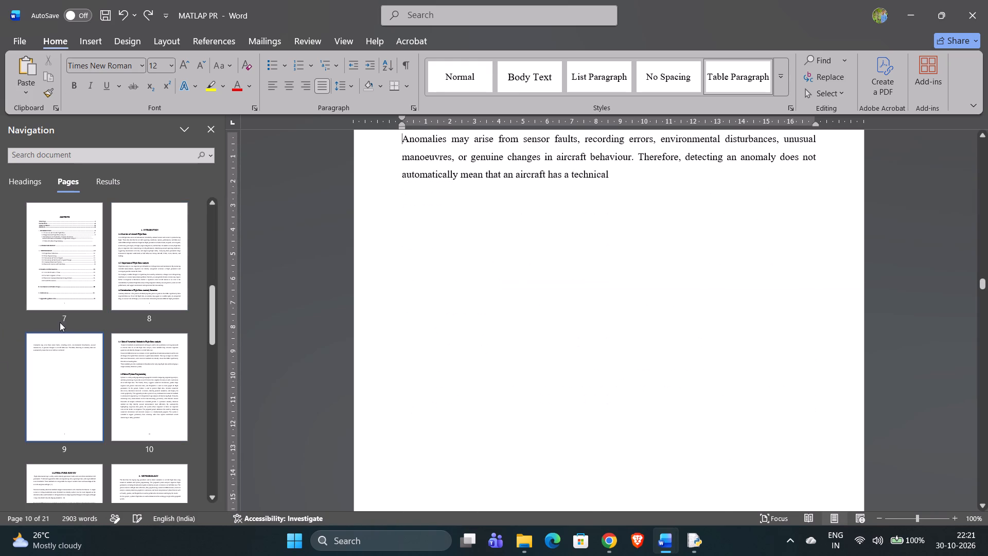
click(62, 294)
click(191, 239)
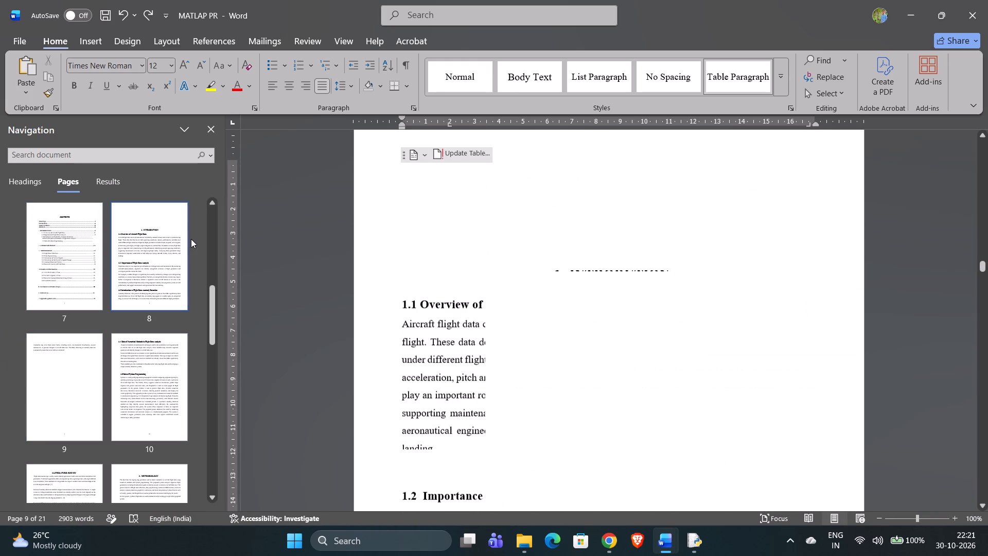
click(158, 232)
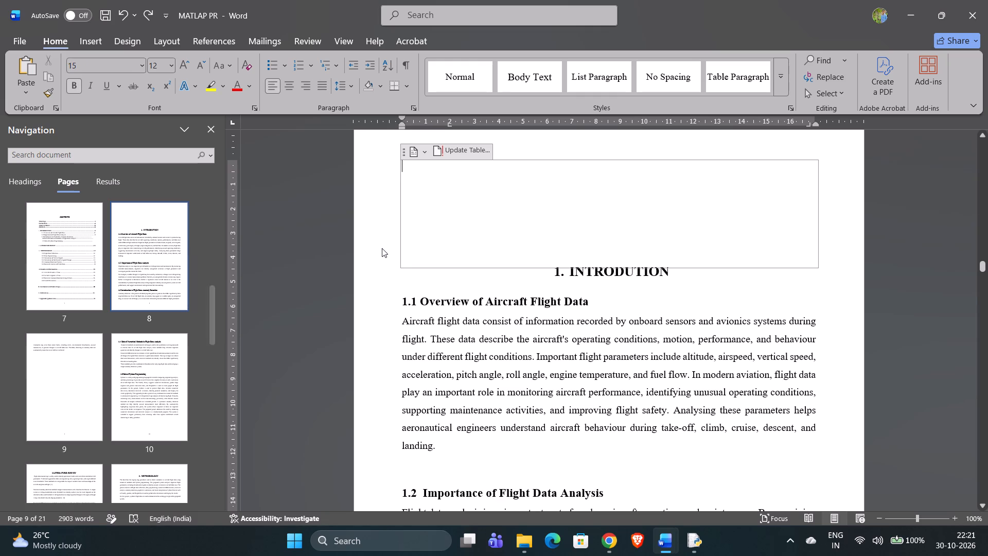
click(542, 272)
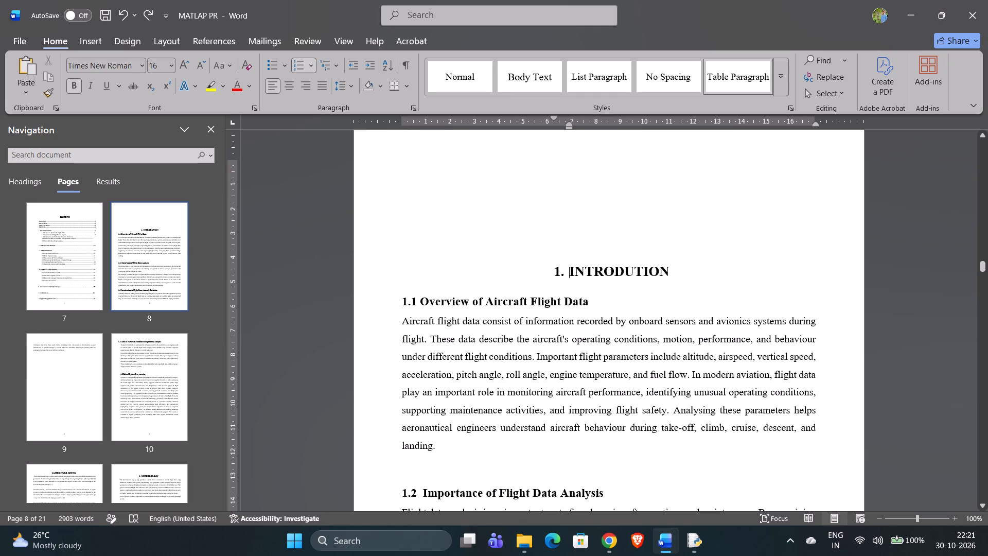
click(554, 271)
click(556, 255)
key(BackSpace)
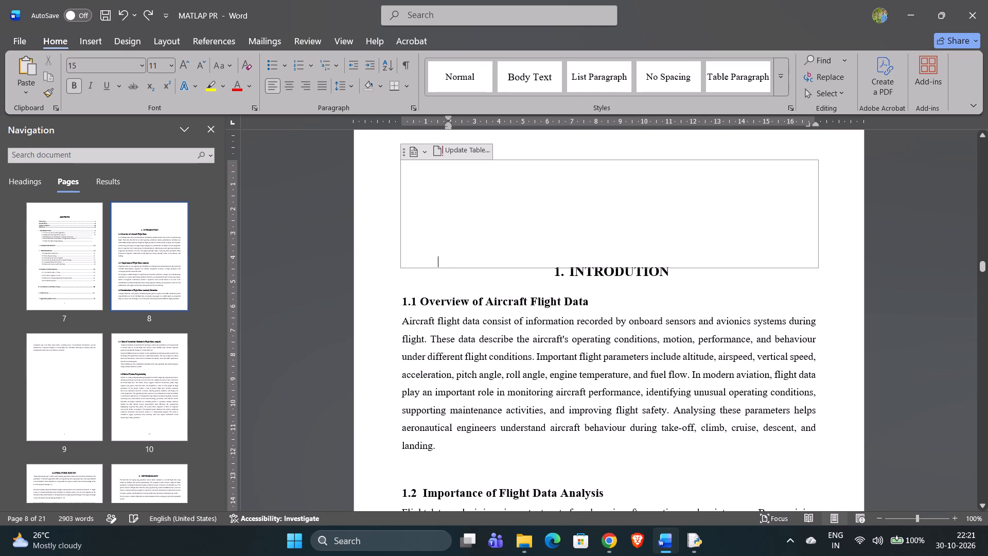
key(BackSpace)
key(BackSpace)
key(BackSpace)
key(BackSpace)
key(BackSpace)
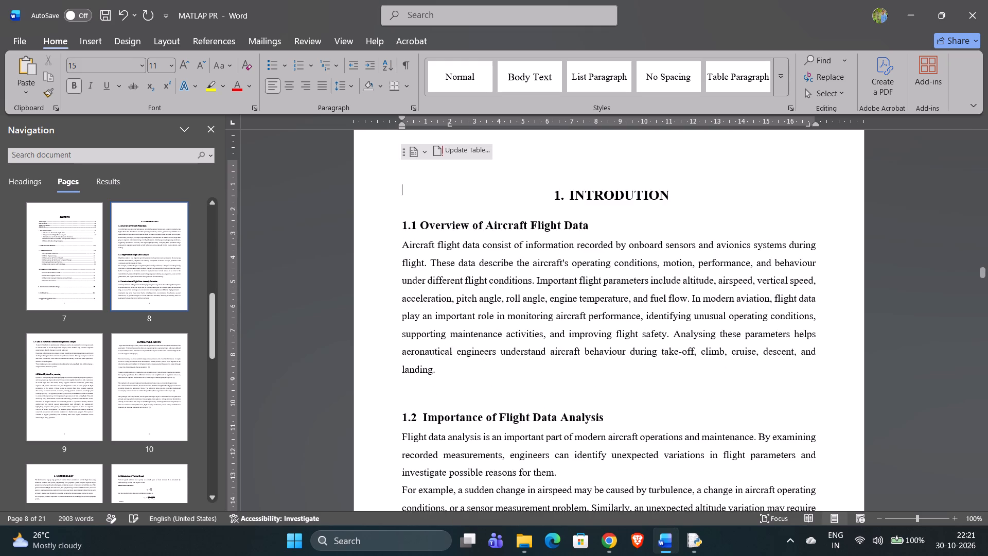
key(BackSpace)
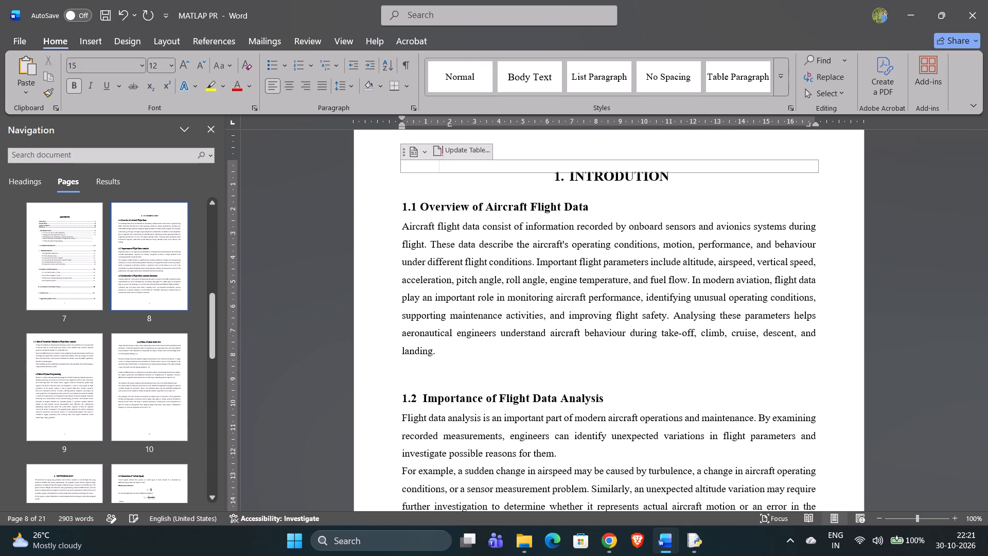
key(BackSpace)
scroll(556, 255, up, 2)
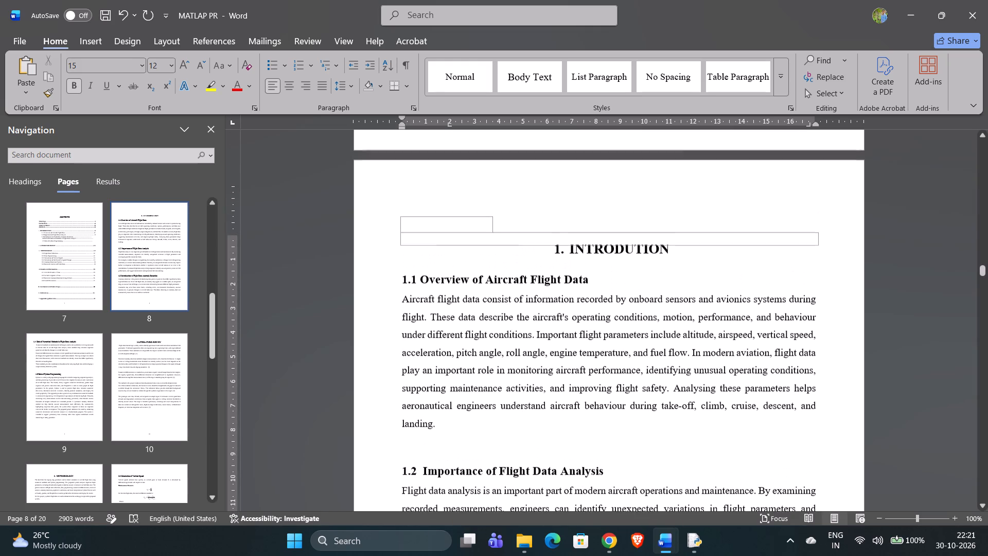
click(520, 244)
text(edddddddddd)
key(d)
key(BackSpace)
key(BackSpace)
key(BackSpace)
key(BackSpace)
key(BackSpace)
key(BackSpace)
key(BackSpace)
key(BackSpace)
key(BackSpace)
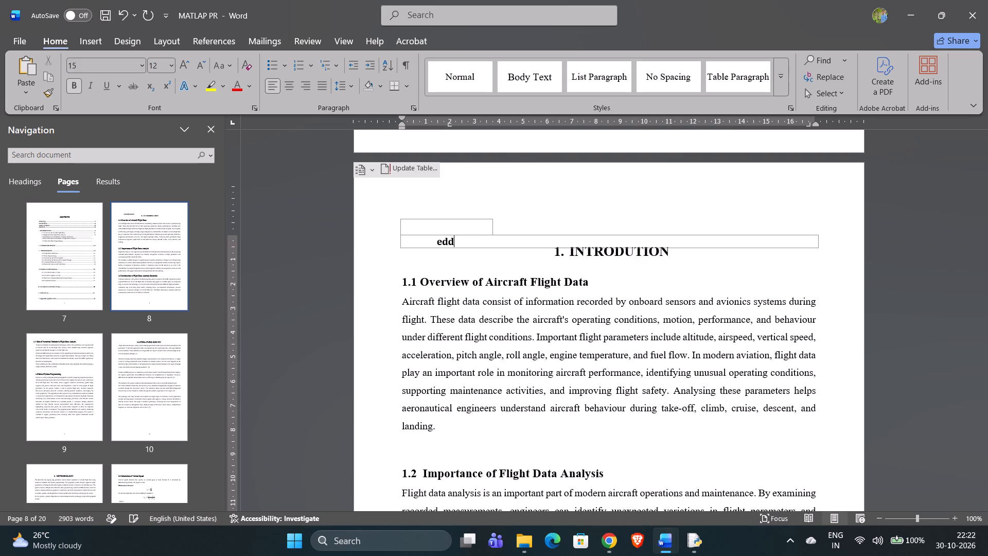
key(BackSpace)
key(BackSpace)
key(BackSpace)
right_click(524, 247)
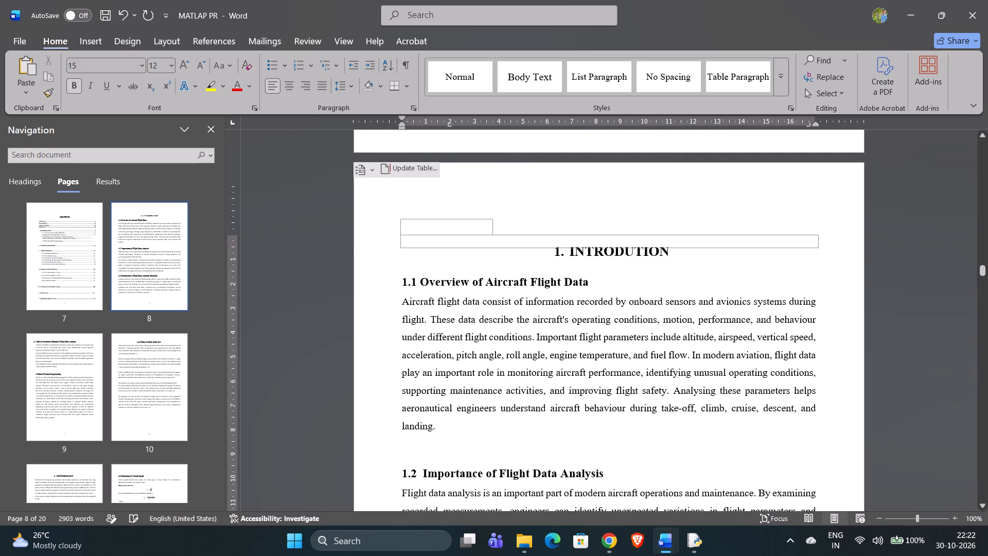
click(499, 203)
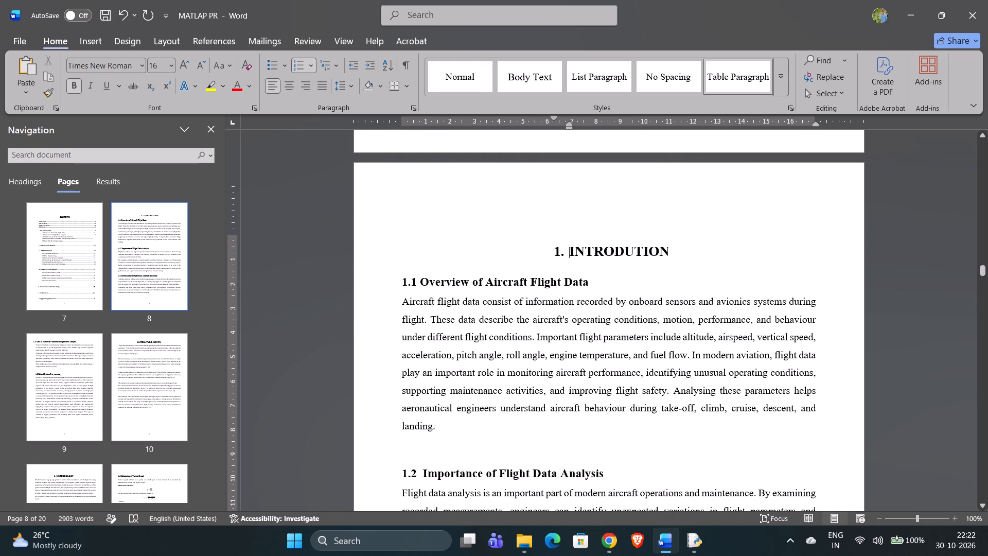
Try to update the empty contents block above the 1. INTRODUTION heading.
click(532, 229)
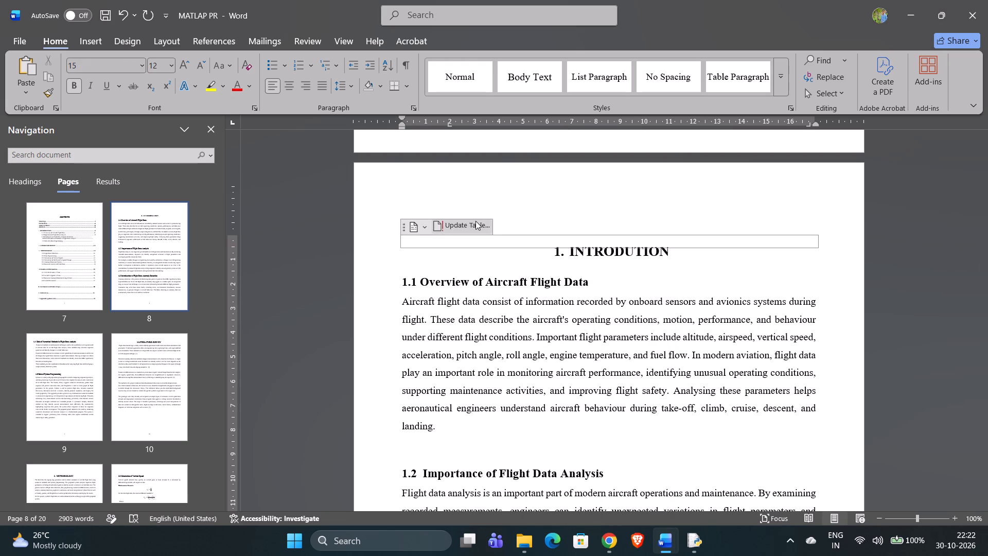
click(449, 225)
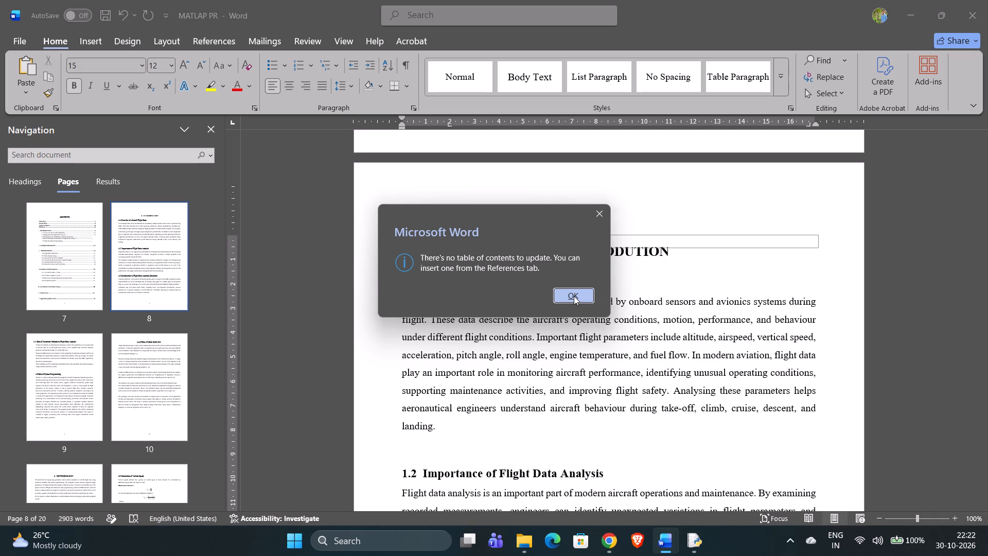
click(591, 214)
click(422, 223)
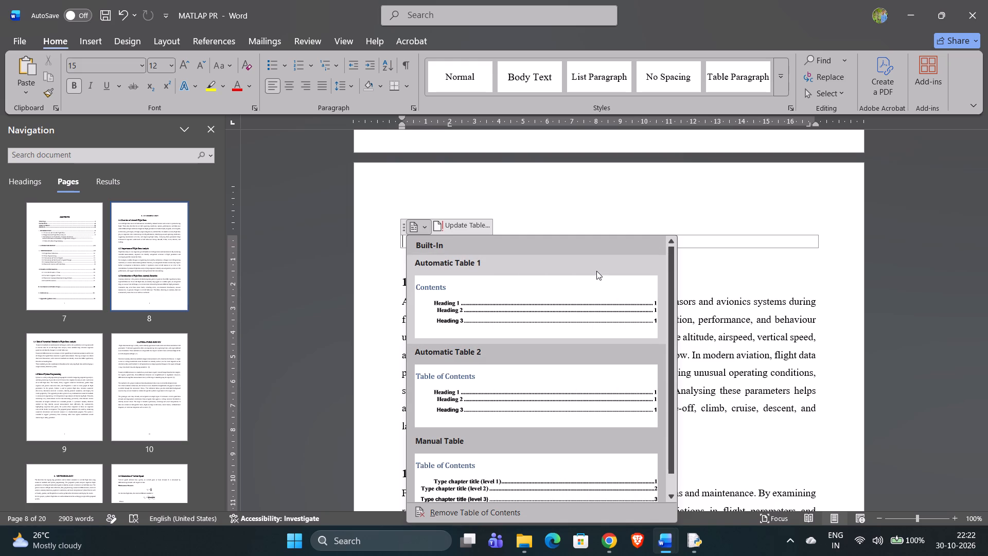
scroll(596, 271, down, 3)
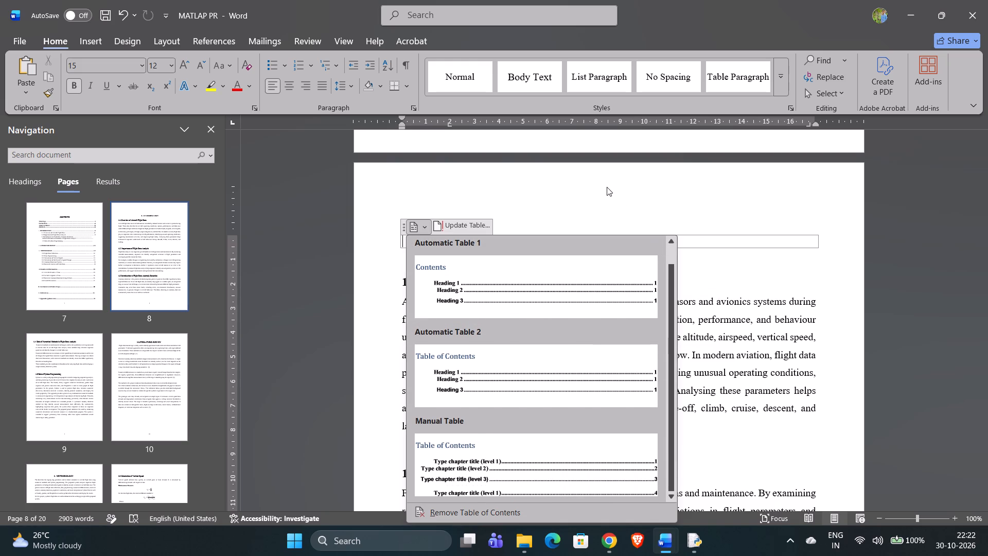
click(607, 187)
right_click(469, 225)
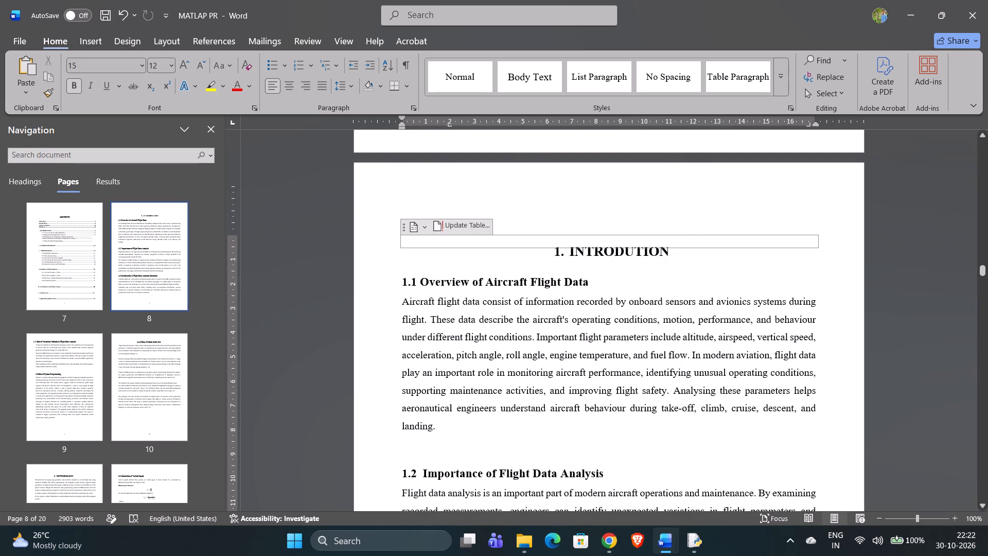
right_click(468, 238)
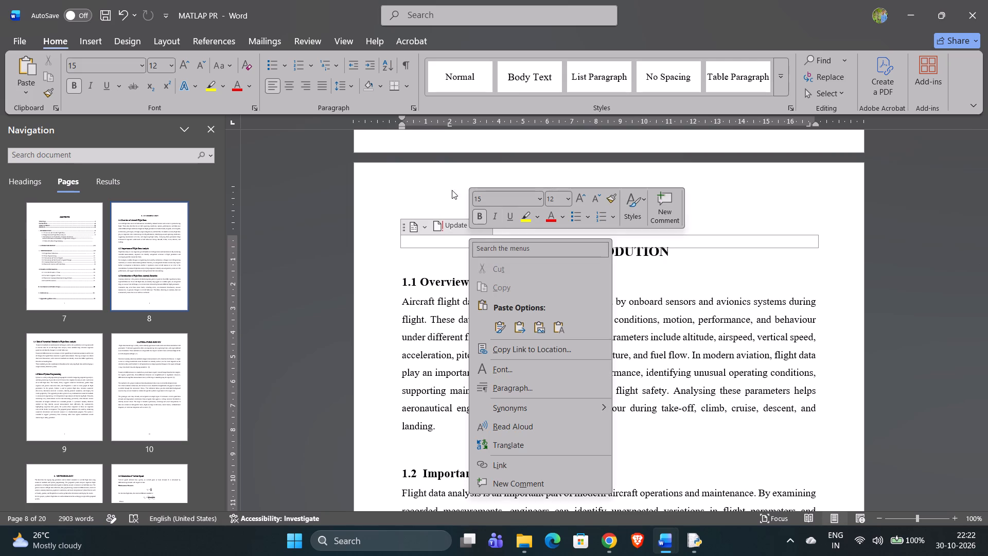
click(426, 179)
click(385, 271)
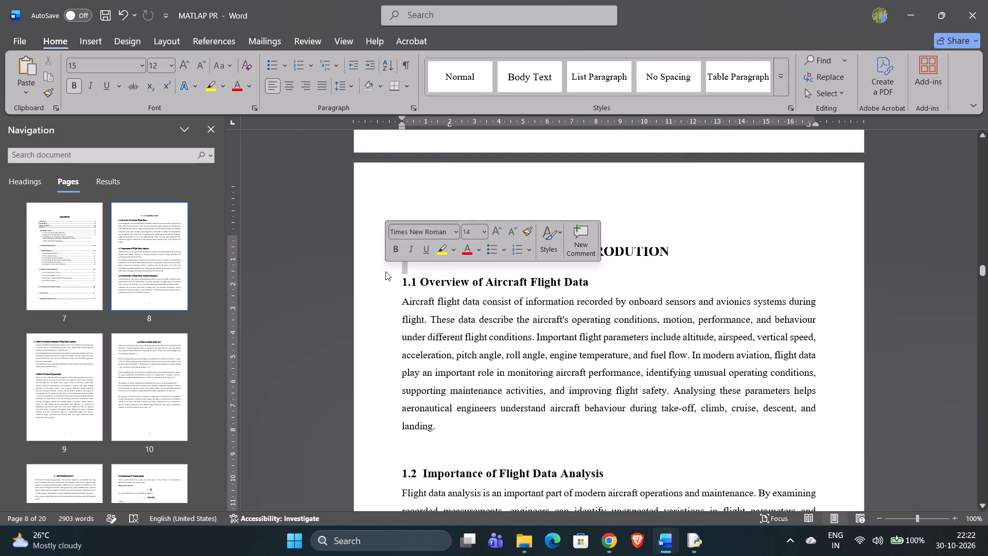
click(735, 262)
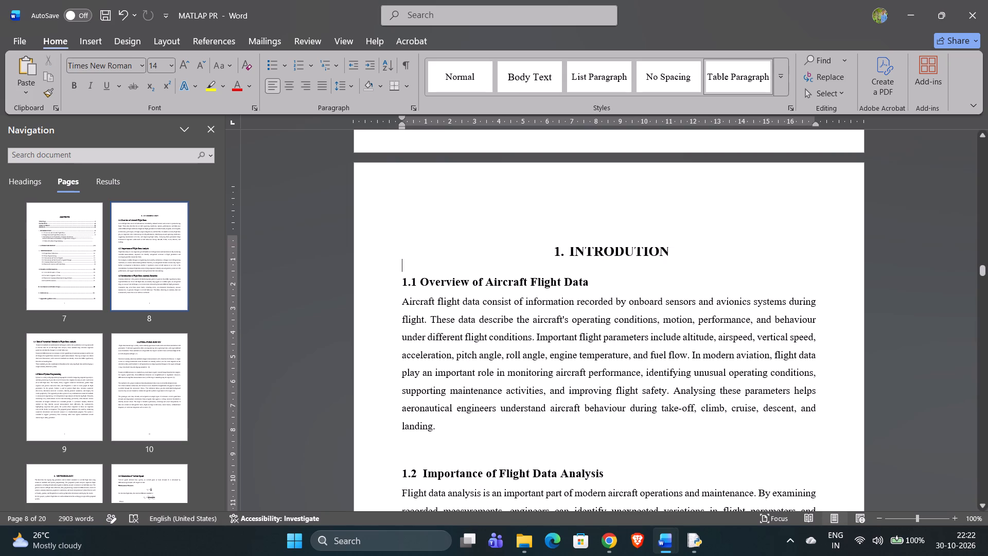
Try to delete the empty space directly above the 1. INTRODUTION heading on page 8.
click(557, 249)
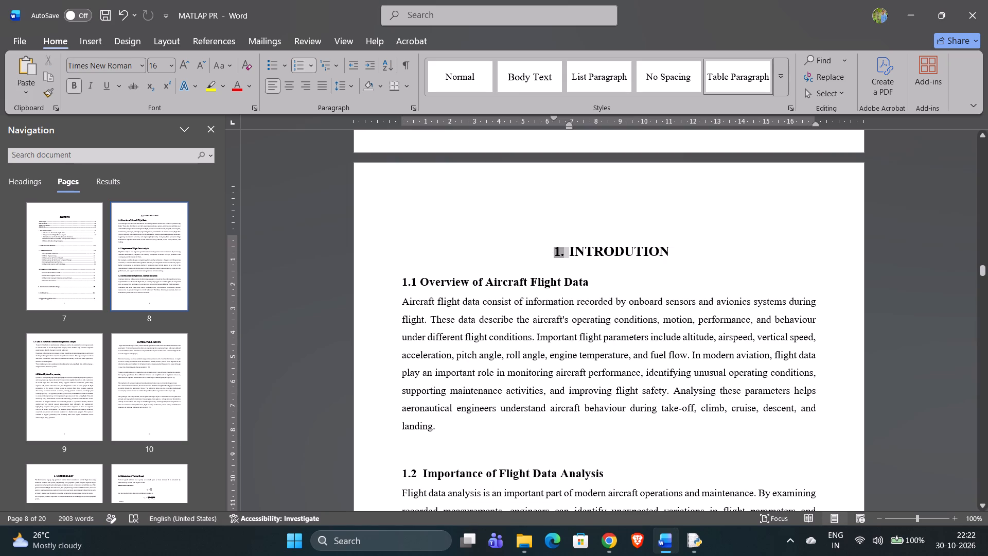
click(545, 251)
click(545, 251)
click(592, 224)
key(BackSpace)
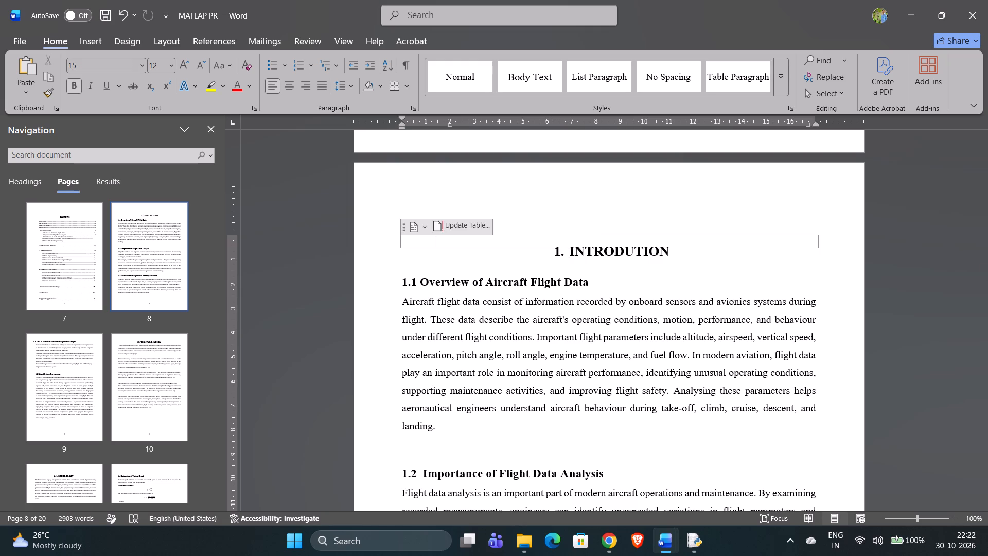
Review pages 8 to 10 to check which page each introduction section and the literature survey fall on.
click(685, 277)
scroll(685, 277, down, 3)
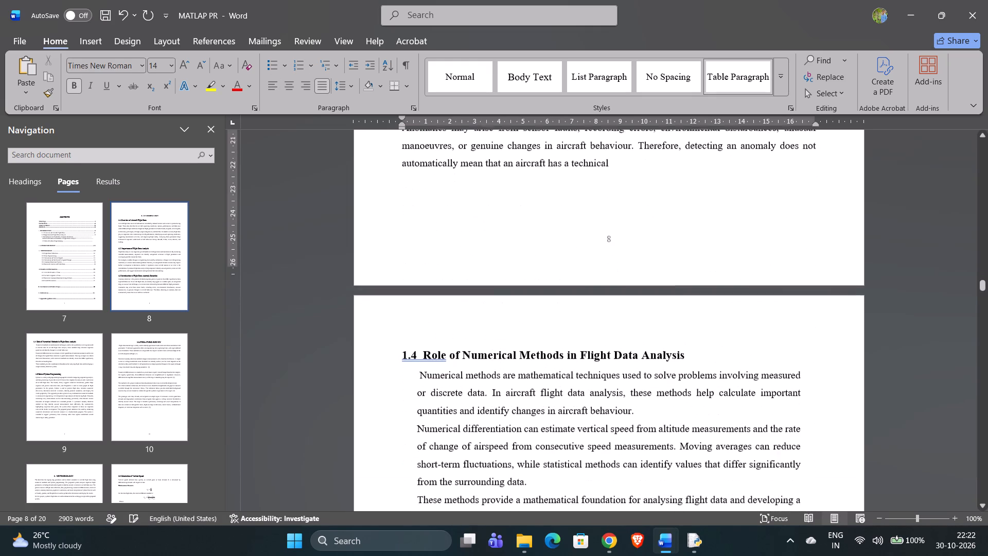
scroll(685, 277, down, 1)
scroll(685, 277, up, 1)
scroll(685, 277, down, 1)
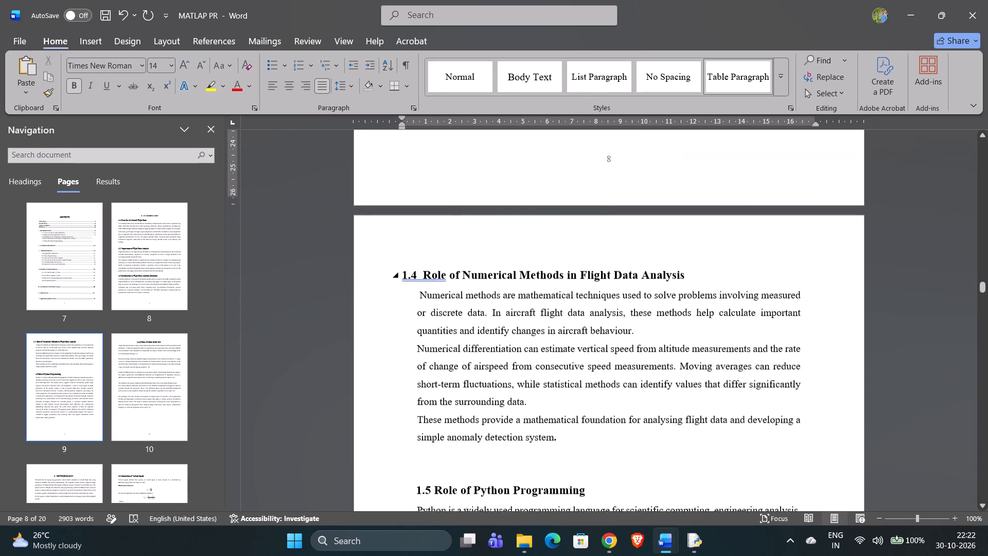
scroll(685, 277, down, 2)
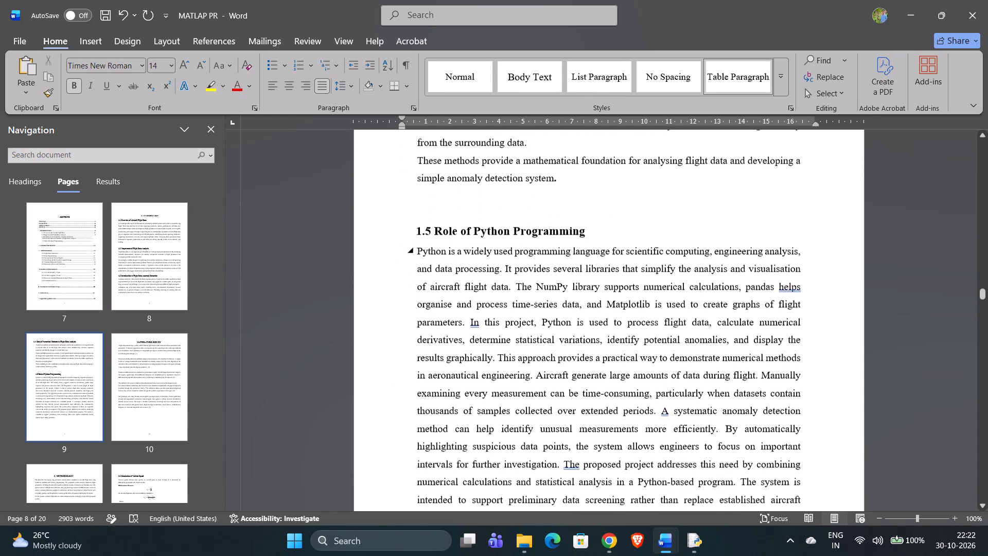
scroll(685, 277, down, 2)
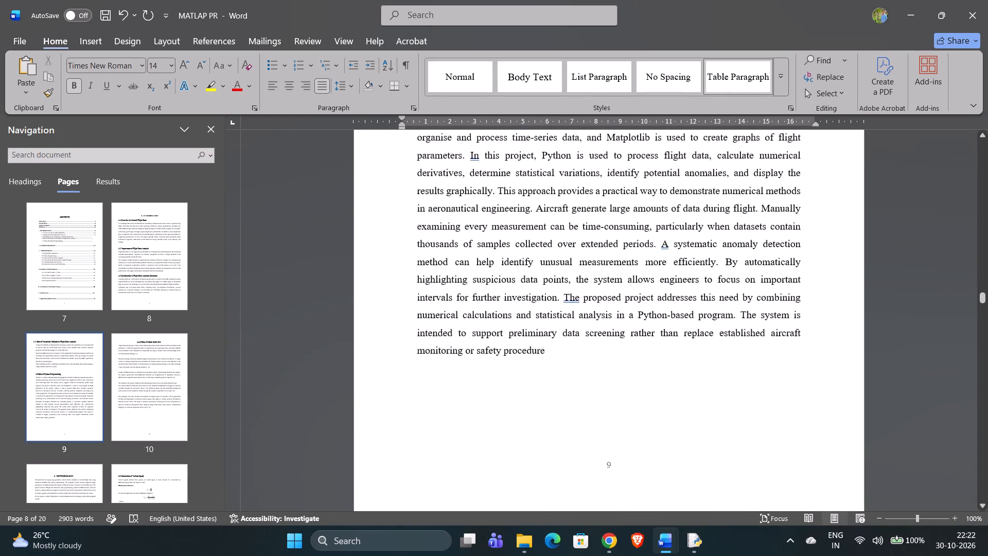
scroll(685, 277, down, 3)
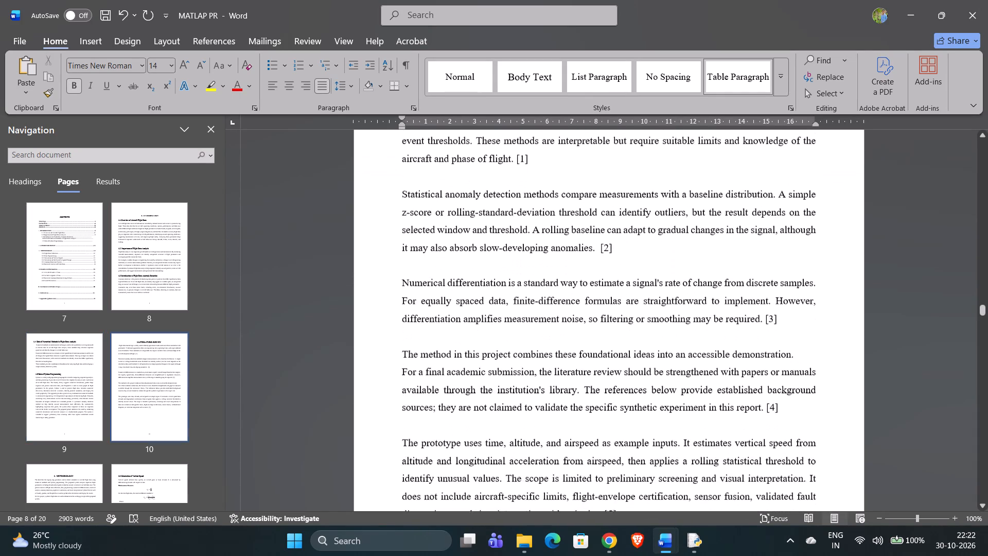
scroll(685, 277, down, 3)
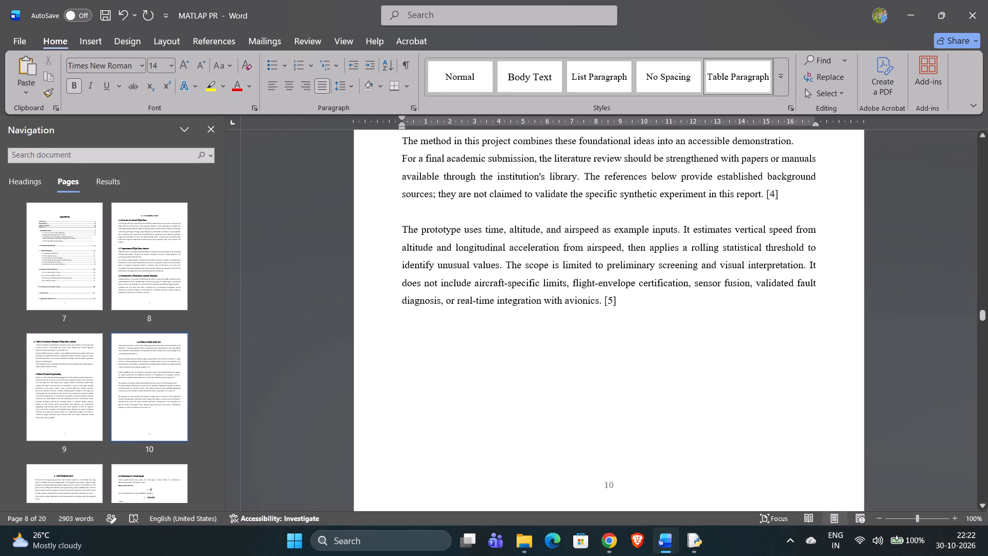
Change the page number of the 2. LITERATURE SURVEY entry in the contents to 10.
scroll(103, 341, down, 1)
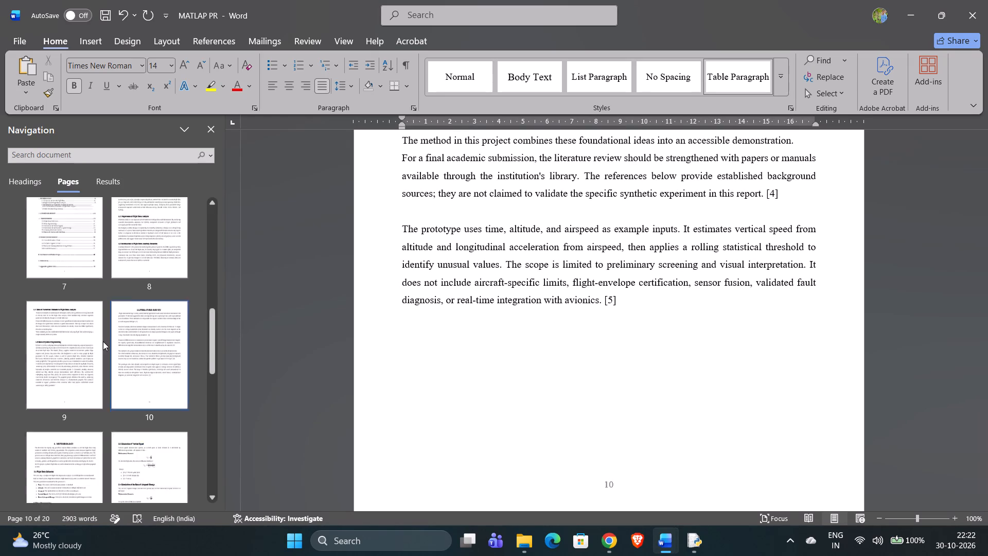
scroll(103, 341, down, 1)
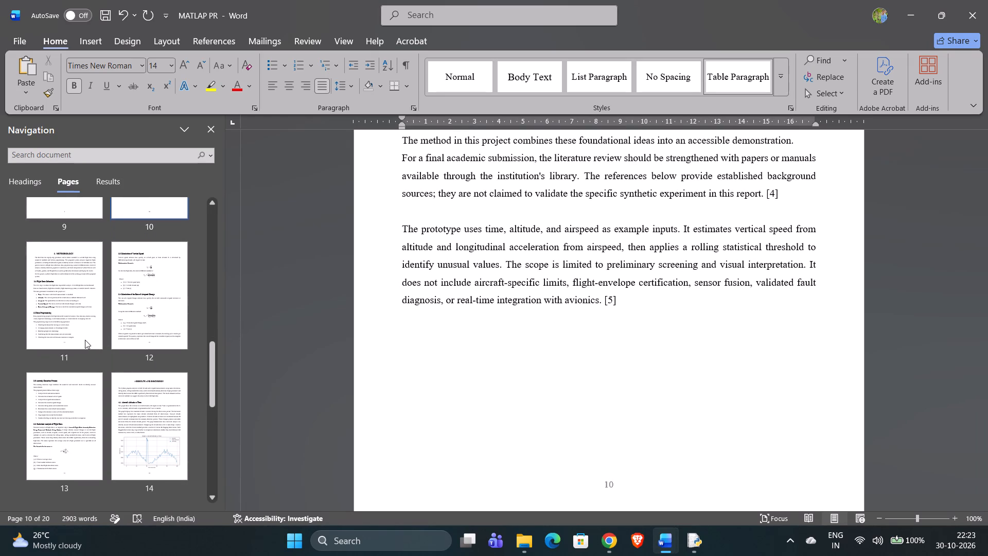
scroll(89, 307, up, 1)
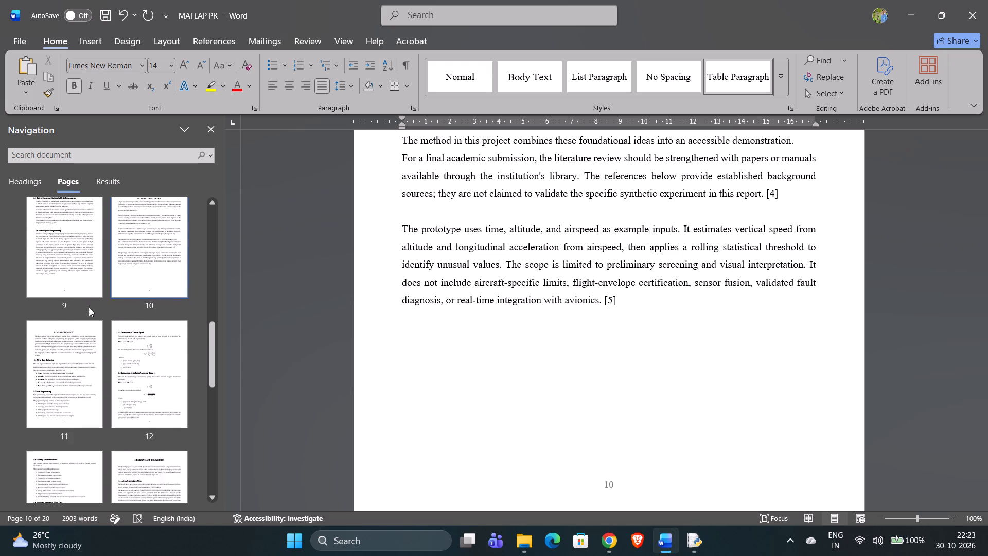
scroll(89, 307, up, 3)
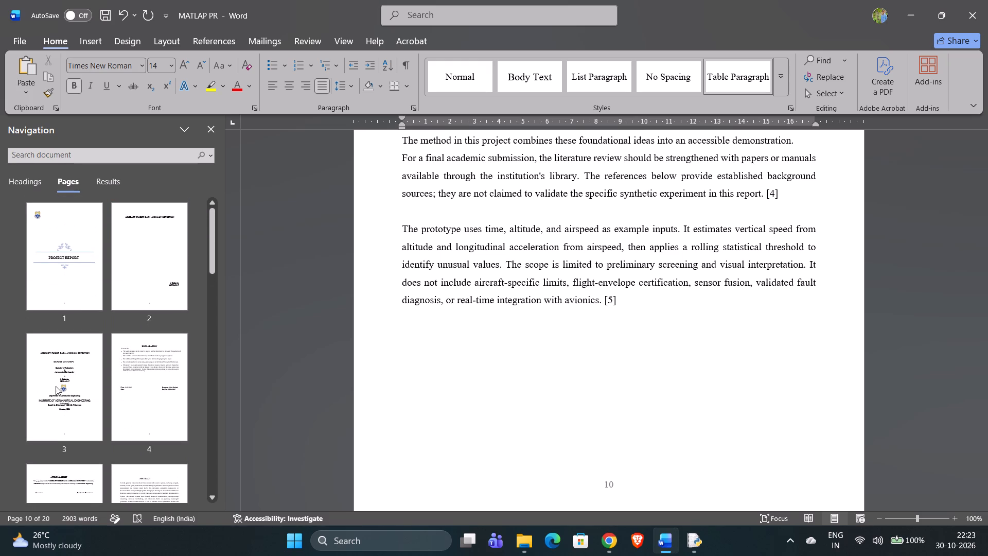
scroll(147, 413, down, 1)
click(80, 317)
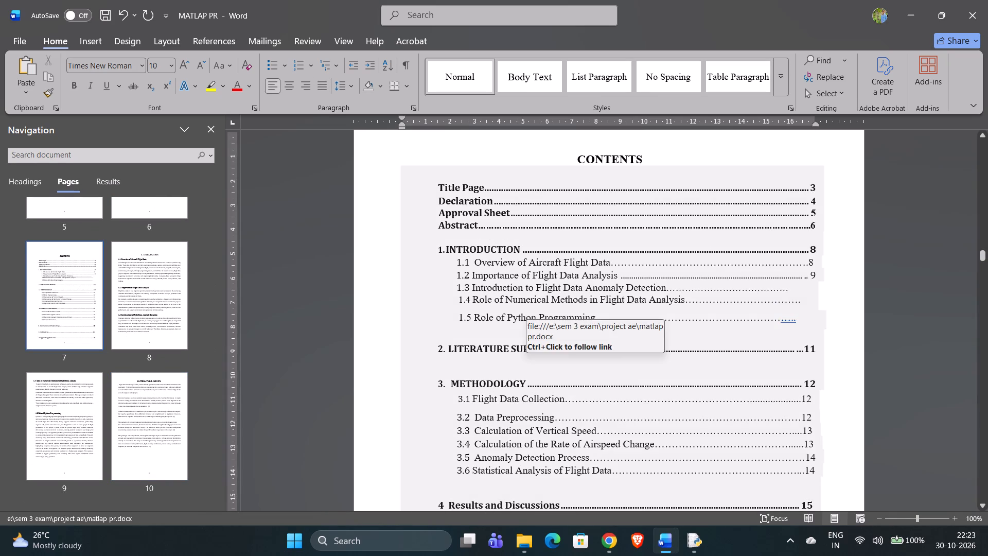
click(814, 350)
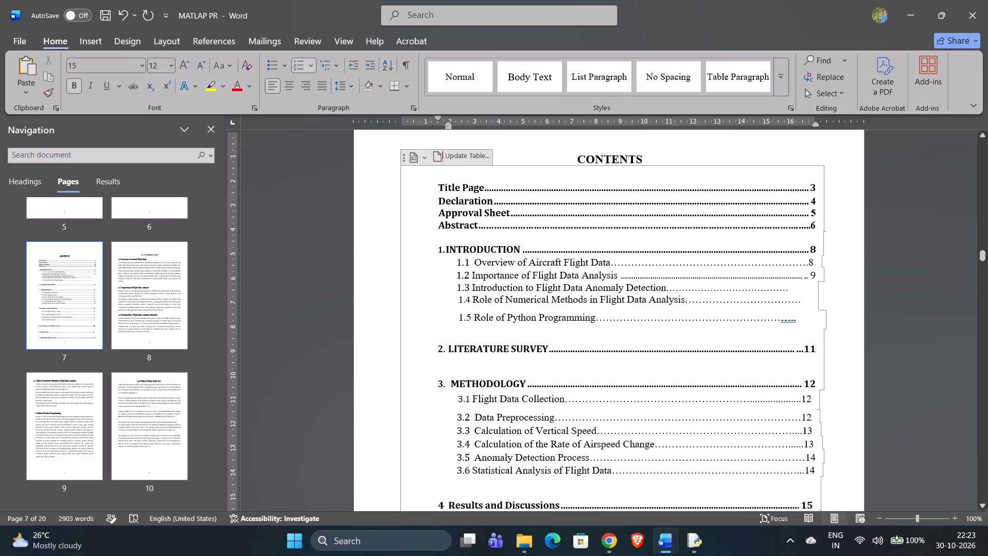
key(BackSpace)
key(0)
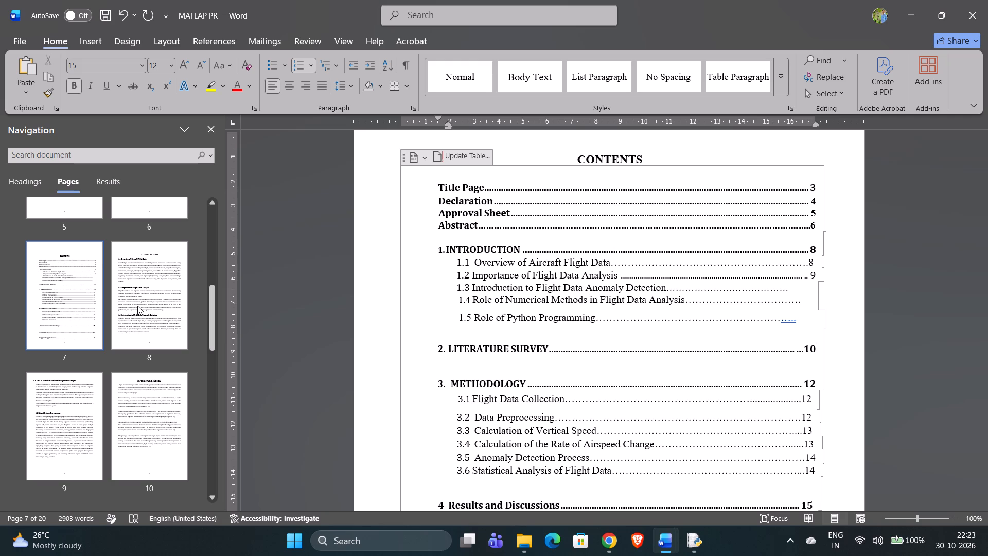
Check section 1.2 on page 8 and replace its contents entry's leader and page number with a new dotted leader and 8.
click(116, 282)
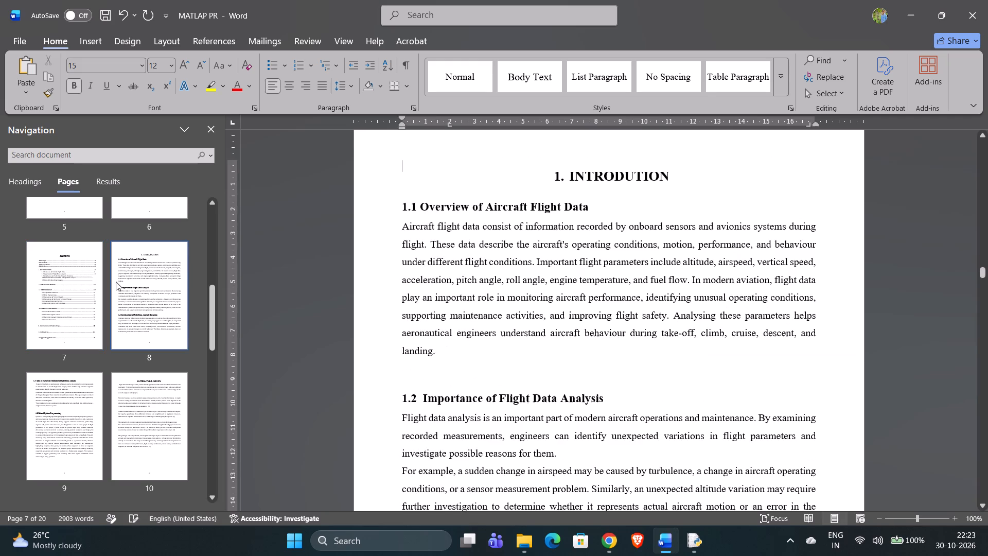
scroll(503, 319, down, 3)
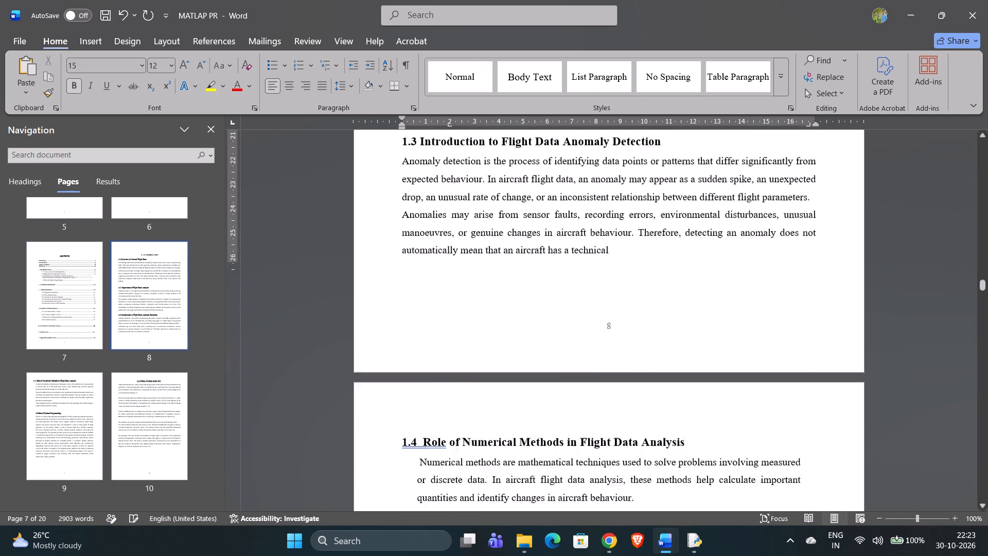
scroll(503, 319, up, 2)
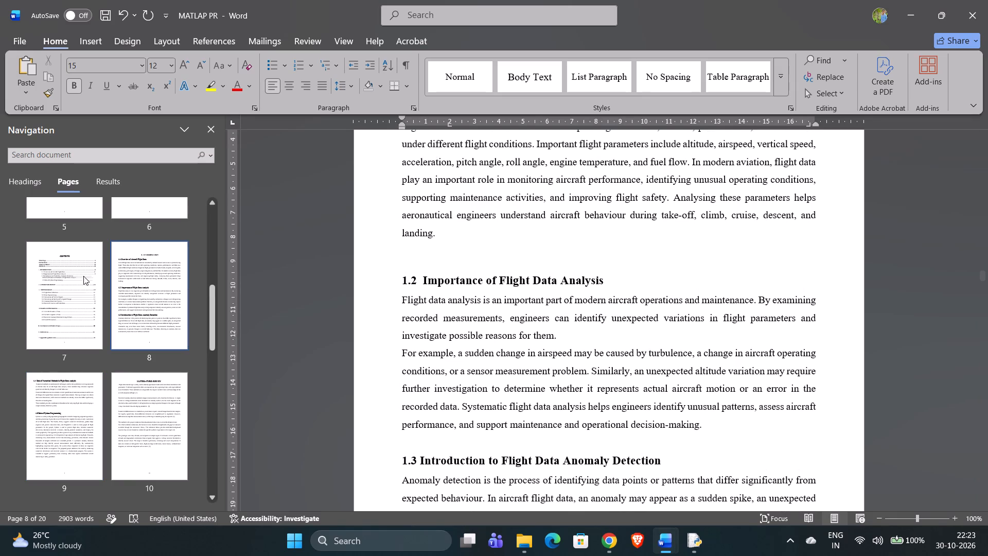
click(55, 276)
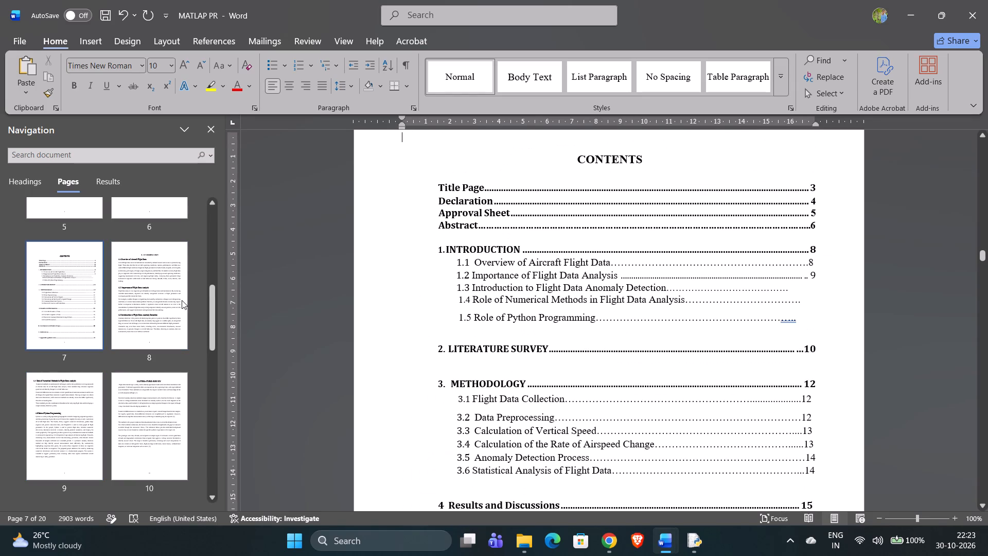
click(822, 274)
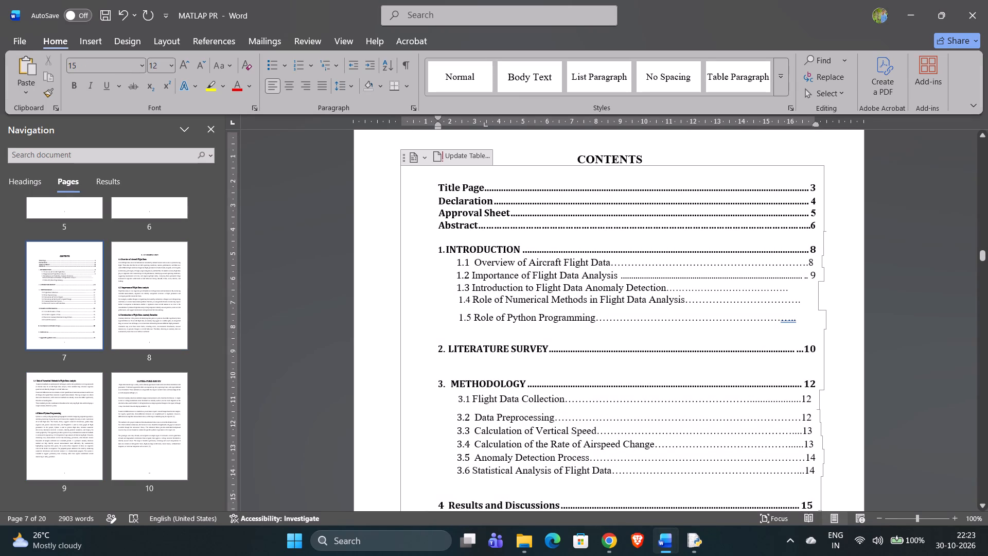
key(BackSpace)
key(BackSpace)
key(BackSpace)
key(BackSpace)
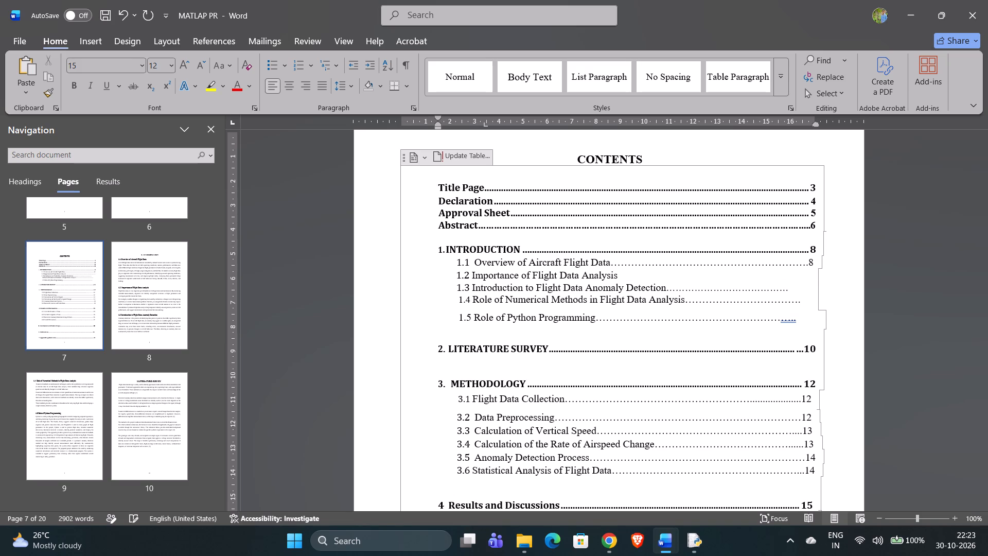
key(BackSpace)
key(period)
key(period)
key(period)
key(period)
key(period)
key(period)
key(period)
key(period)
key(period)
key(period)
key(period)
key(period)
key(period)
key(period)
key(period)
key(period)
key(period)
key(period)
key(period)
key(period)
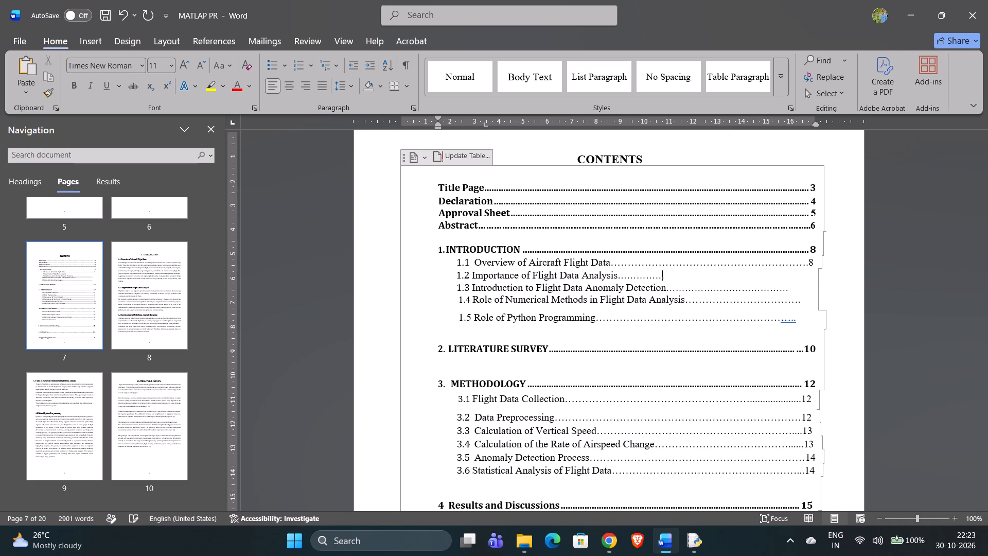
text(.....)
key(8)
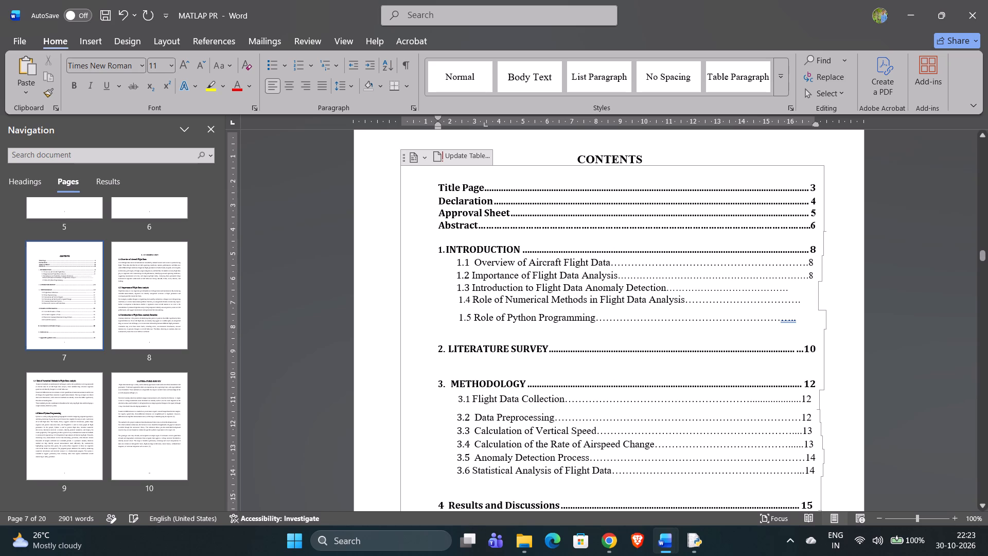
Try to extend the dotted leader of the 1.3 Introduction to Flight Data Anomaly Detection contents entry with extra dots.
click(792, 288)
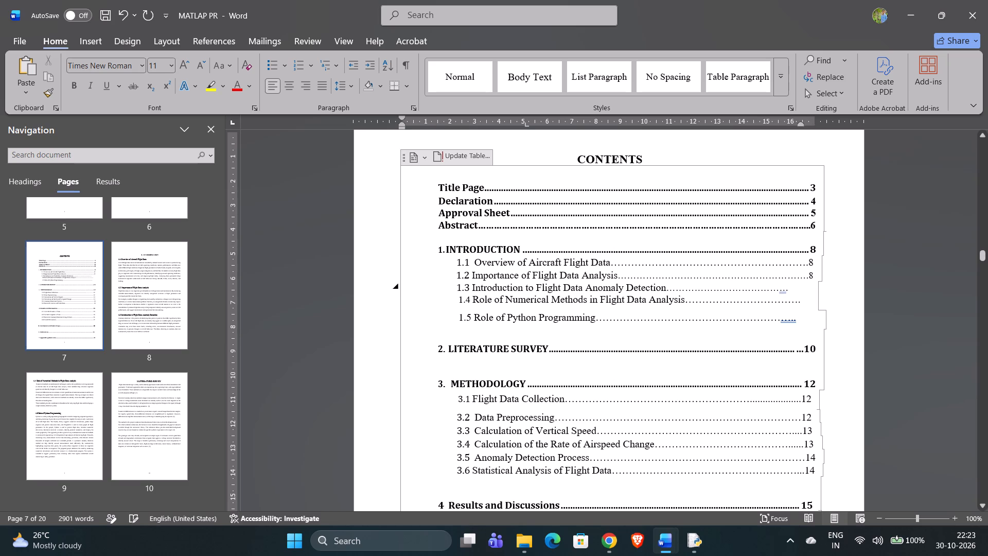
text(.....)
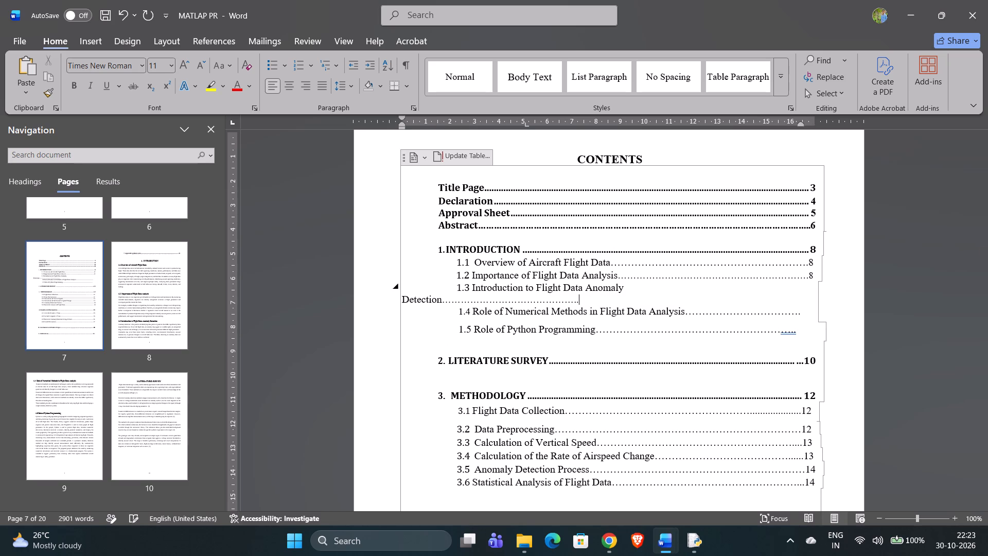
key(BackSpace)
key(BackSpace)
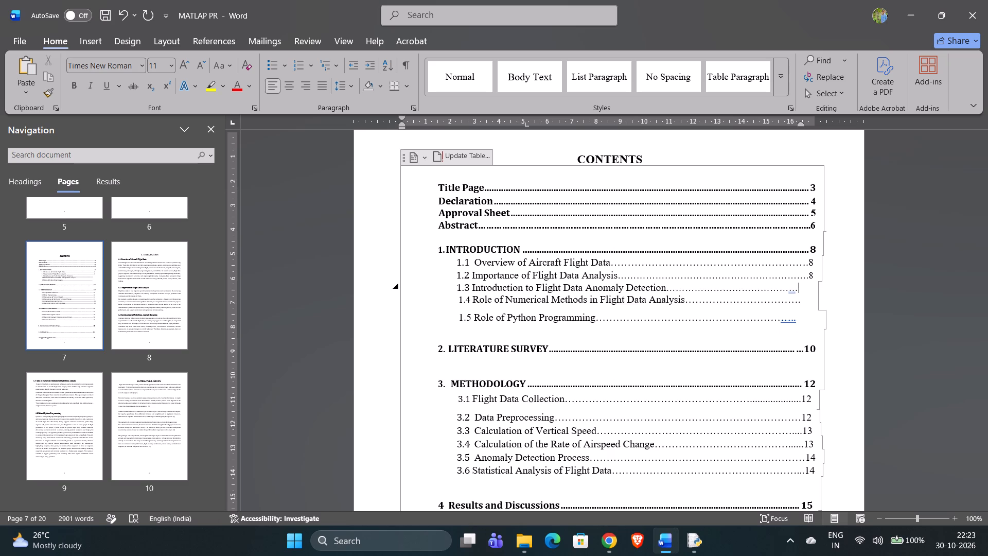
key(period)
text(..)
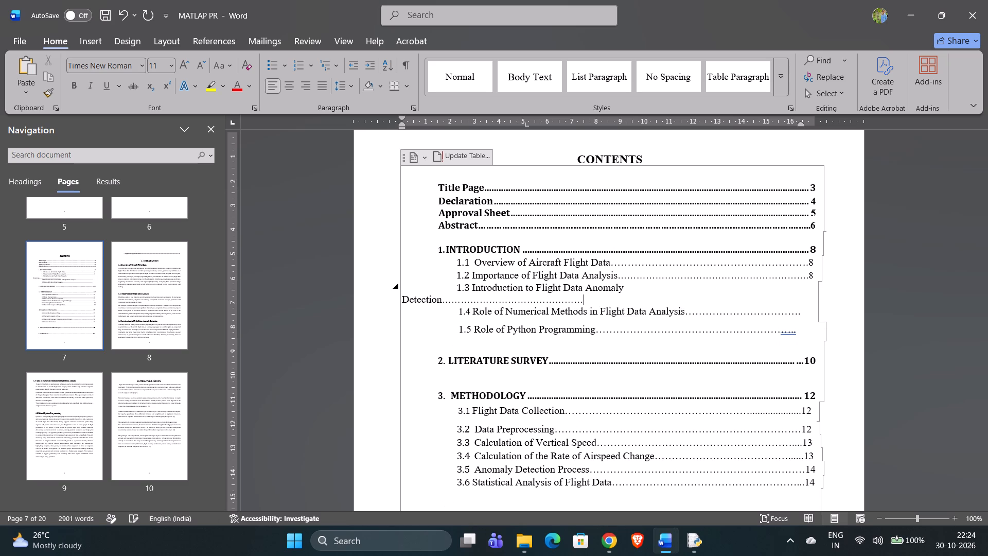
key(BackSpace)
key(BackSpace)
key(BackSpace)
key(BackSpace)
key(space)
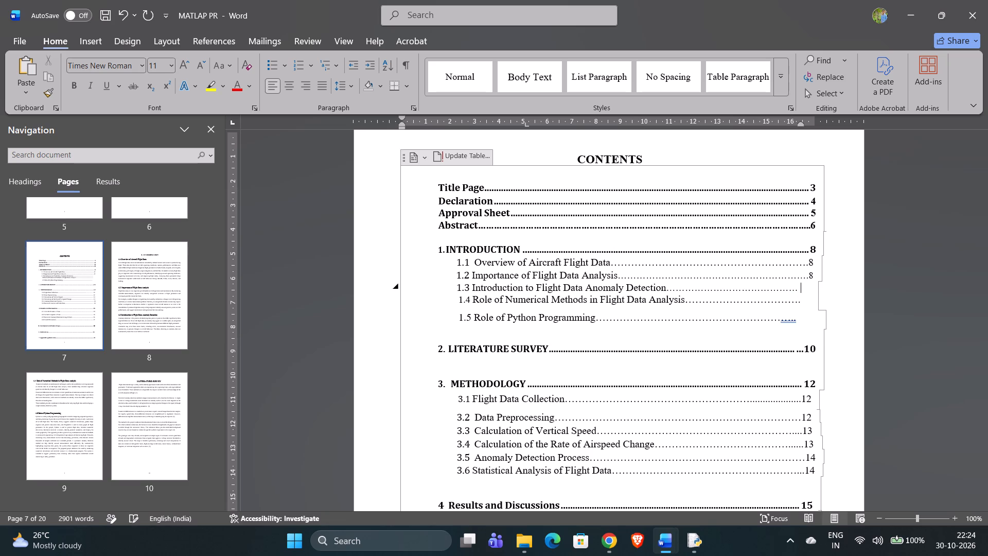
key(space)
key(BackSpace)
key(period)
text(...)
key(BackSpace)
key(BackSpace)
Add the page number 8 to the 1.3 contents entry, trimming its leader so the entry fits on one line.
key(8)
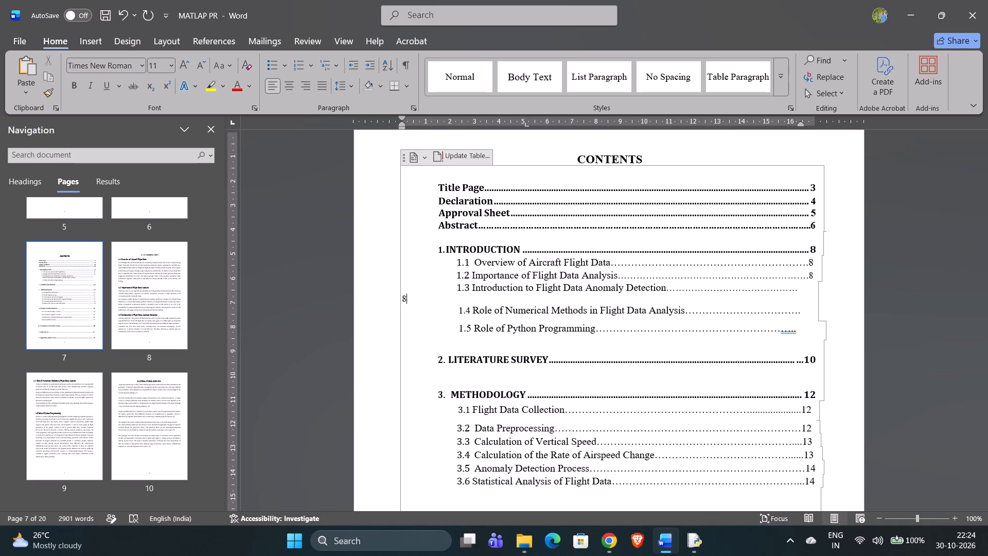
key(BackSpace)
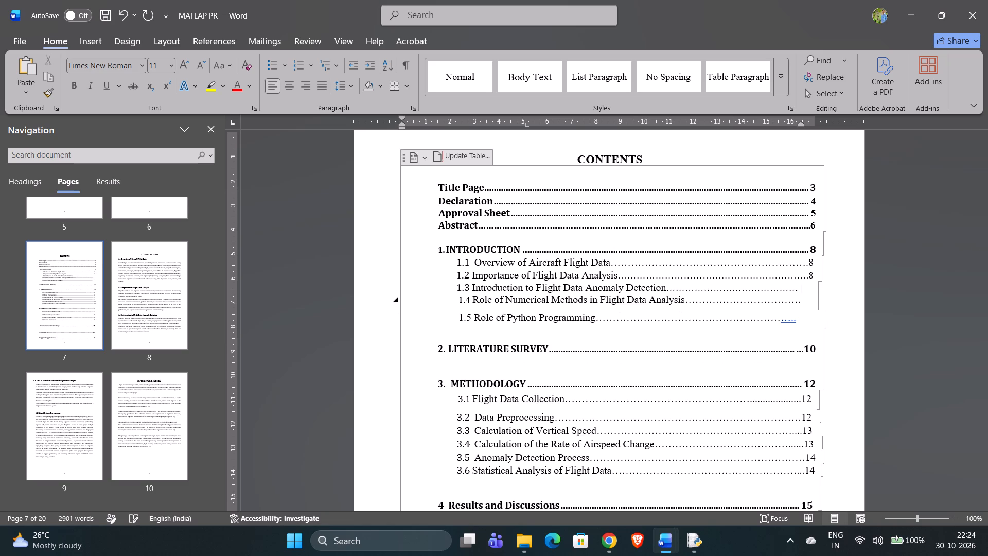
key(BackSpace)
key(8)
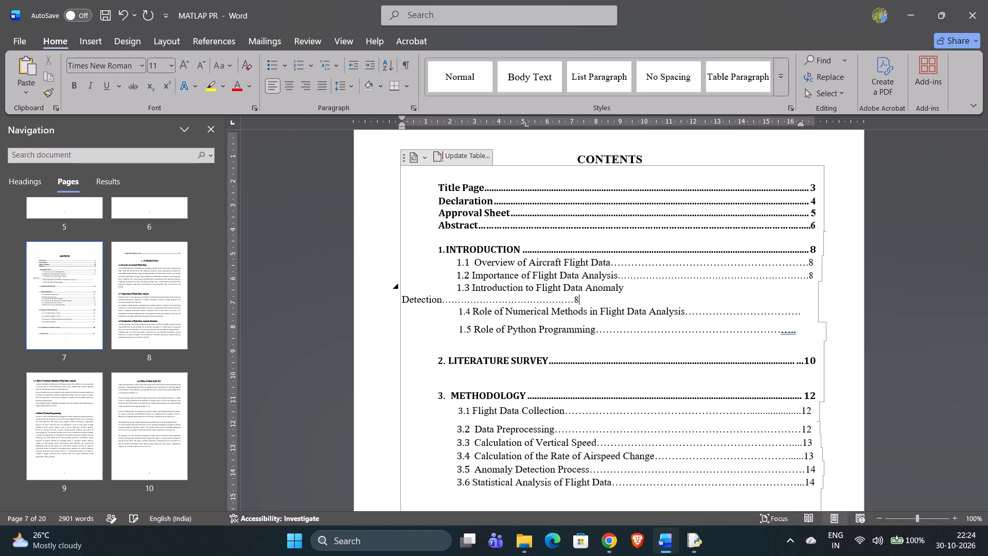
key(BackSpace)
key(BackSpace)
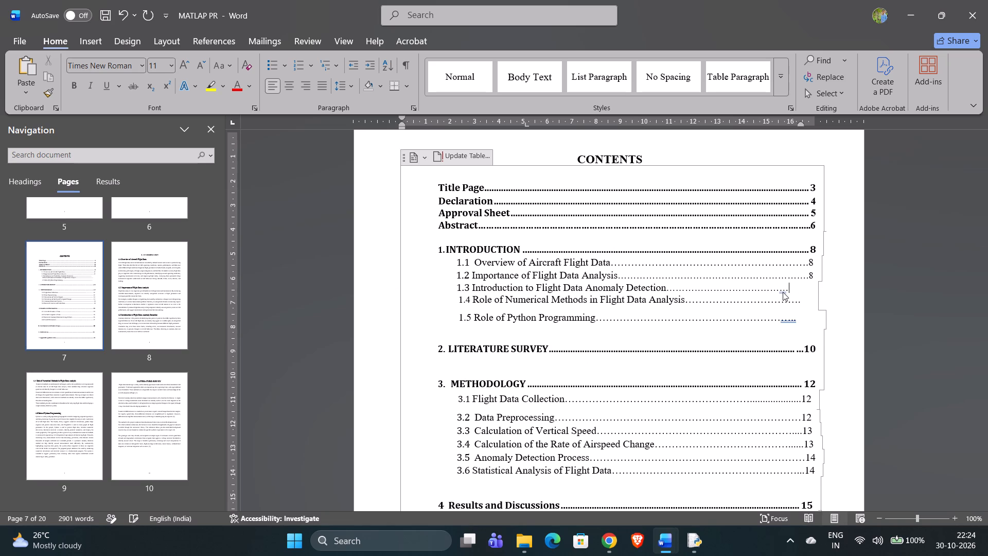
key(BackSpace)
key(8)
Add dots within the leader of the 1.3 contents entry to move its page number outward while keeping it on one line.
click(664, 290)
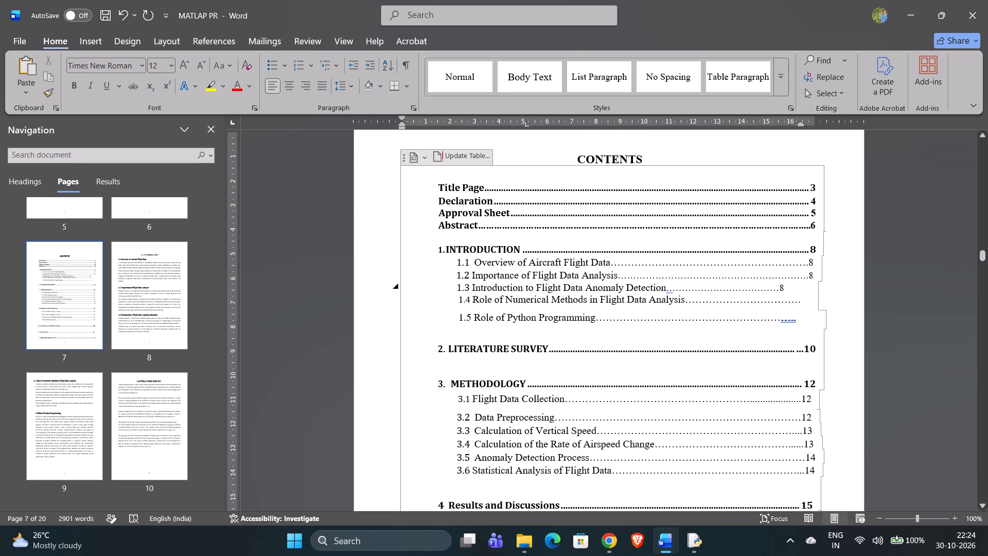
text(.......)
key(BackSpace)
key(BackSpace)
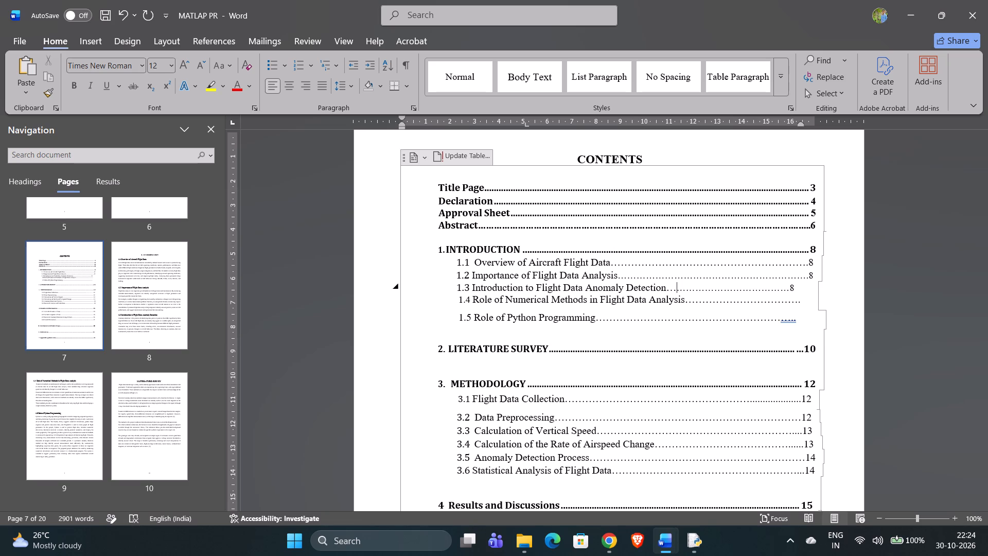
click(697, 288)
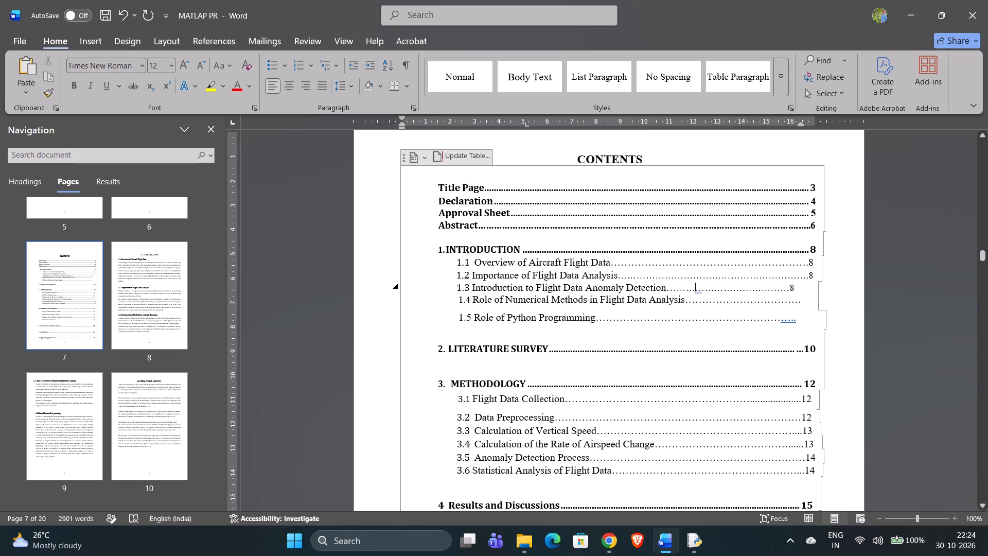
text(...)
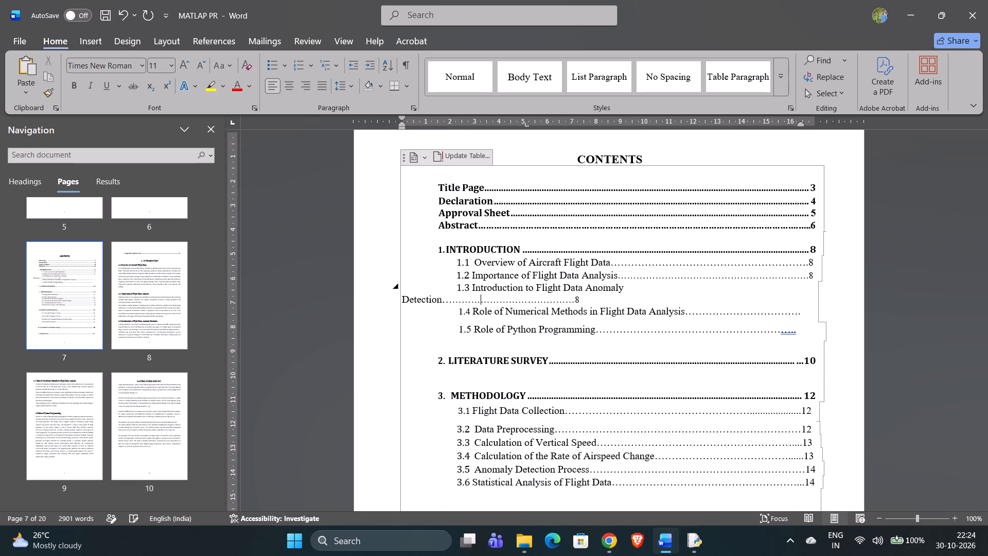
key(BackSpace)
key(BackSpace)
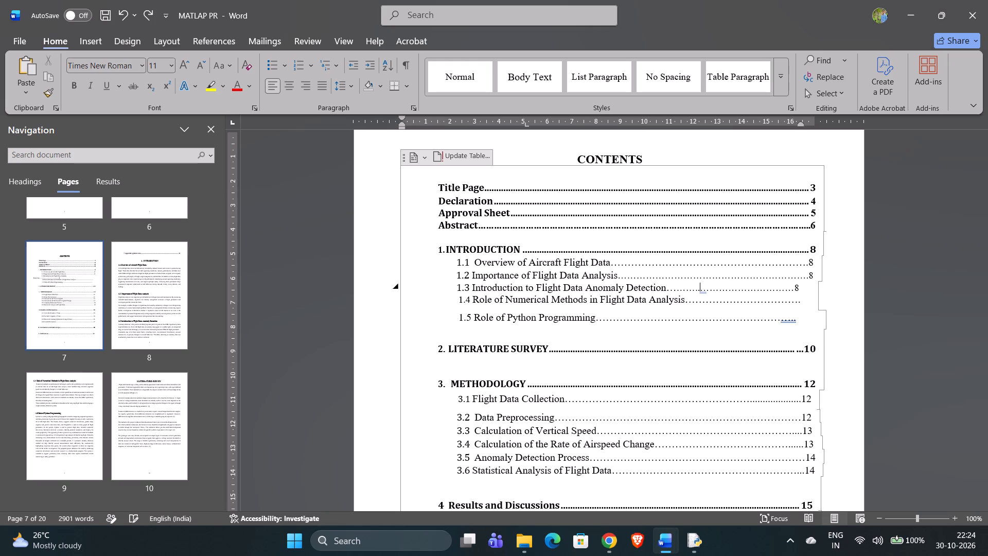
click(714, 289)
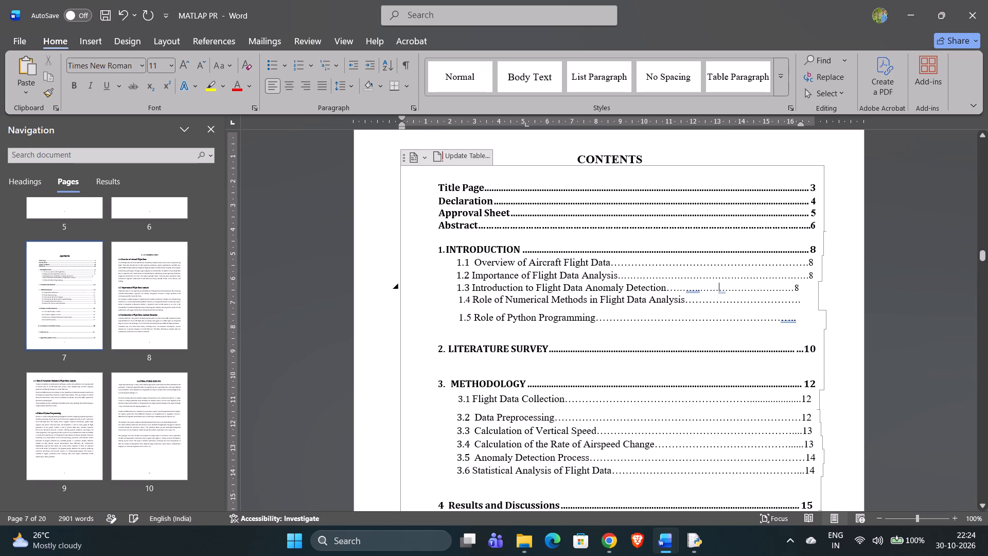
key(period)
key(BackSpace)
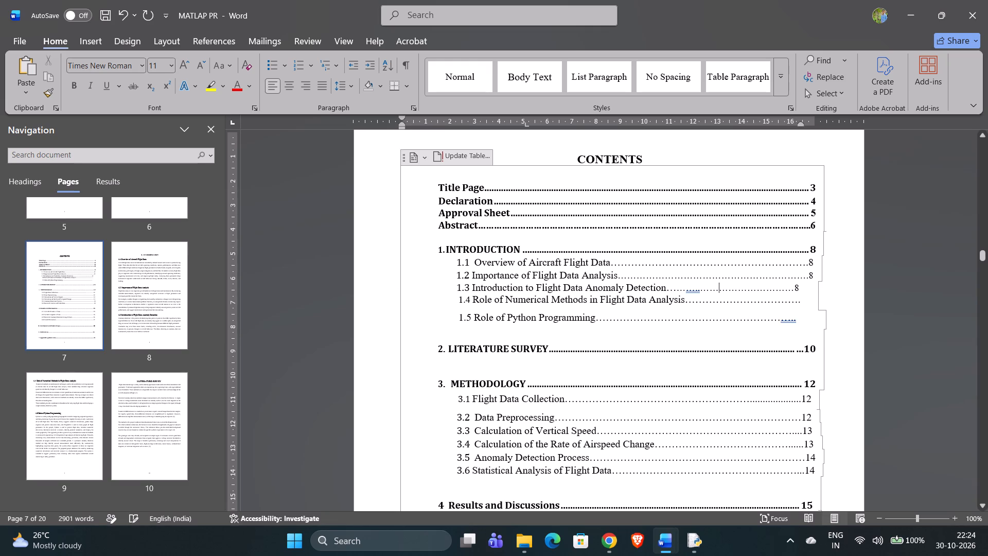
click(794, 285)
key(period)
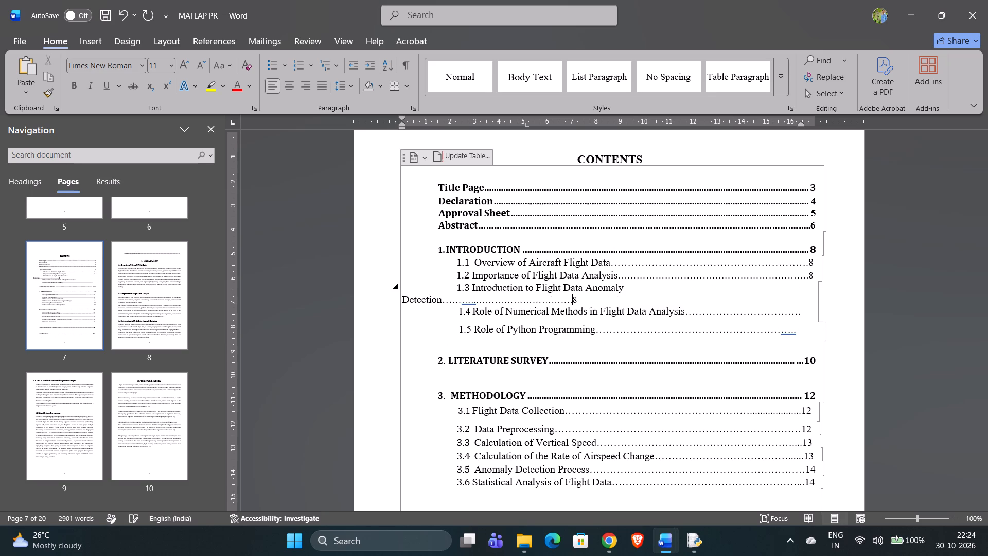
key(BackSpace)
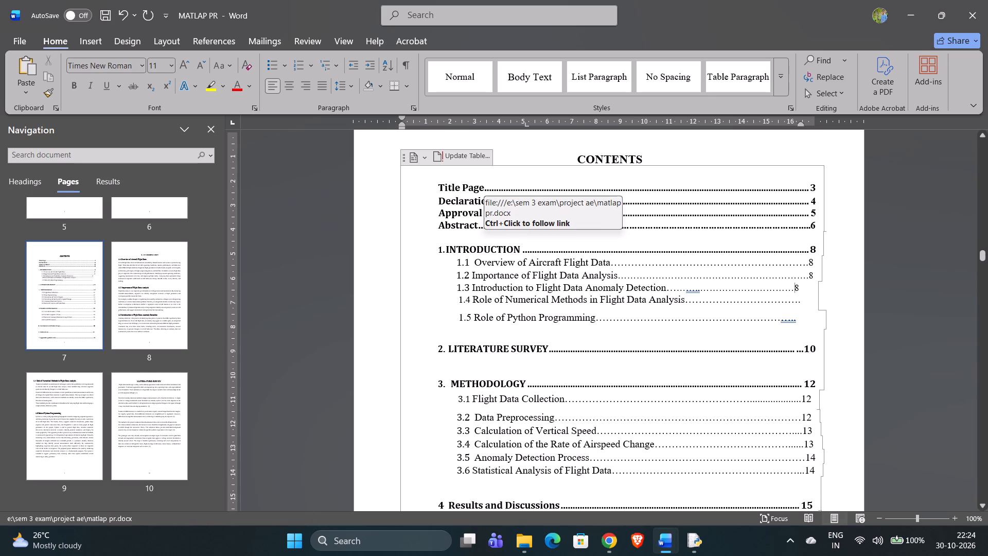
Set the font size of contents entries 1.1 through 1.5 to 12.
drag(453, 258, 644, 310)
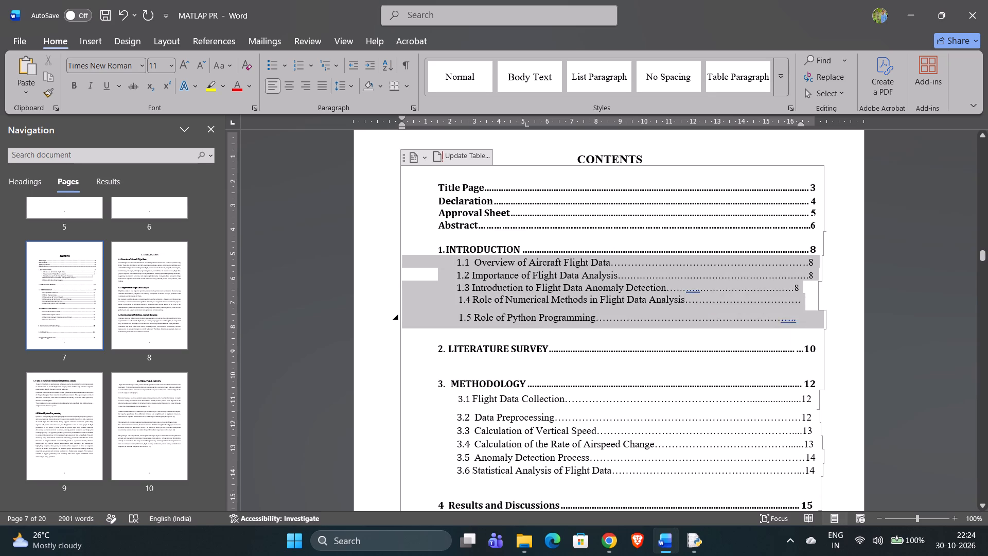
drag(644, 310, 790, 311)
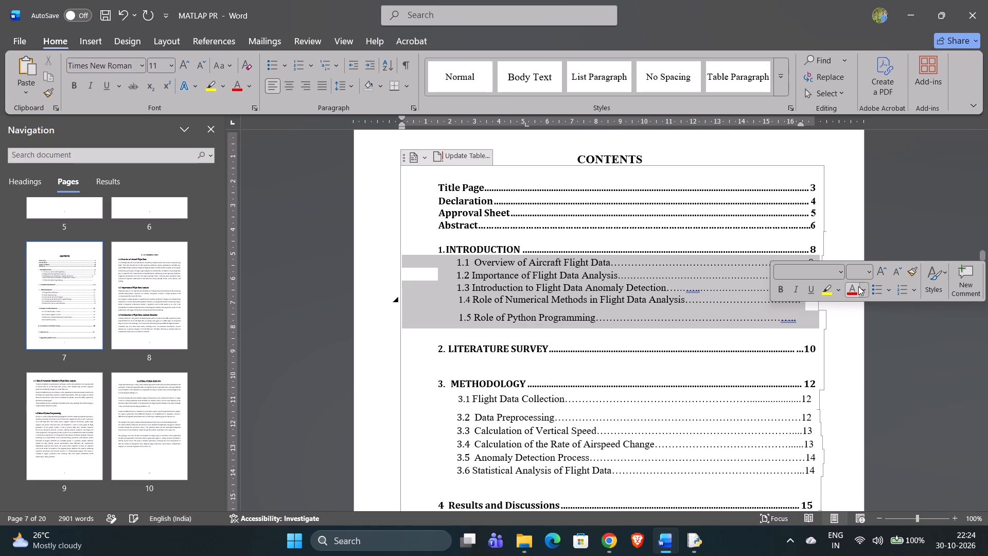
click(853, 274)
text(12)
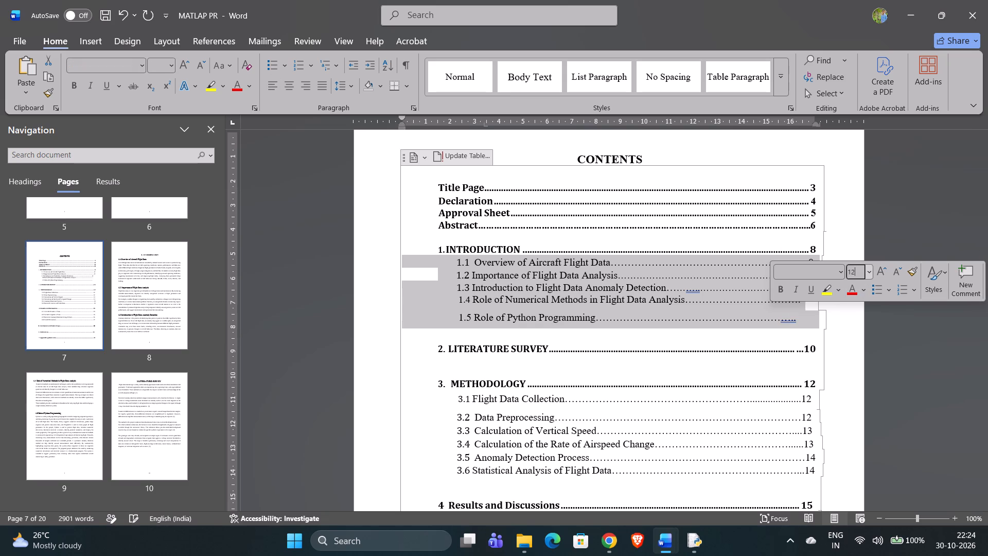
key(Return)
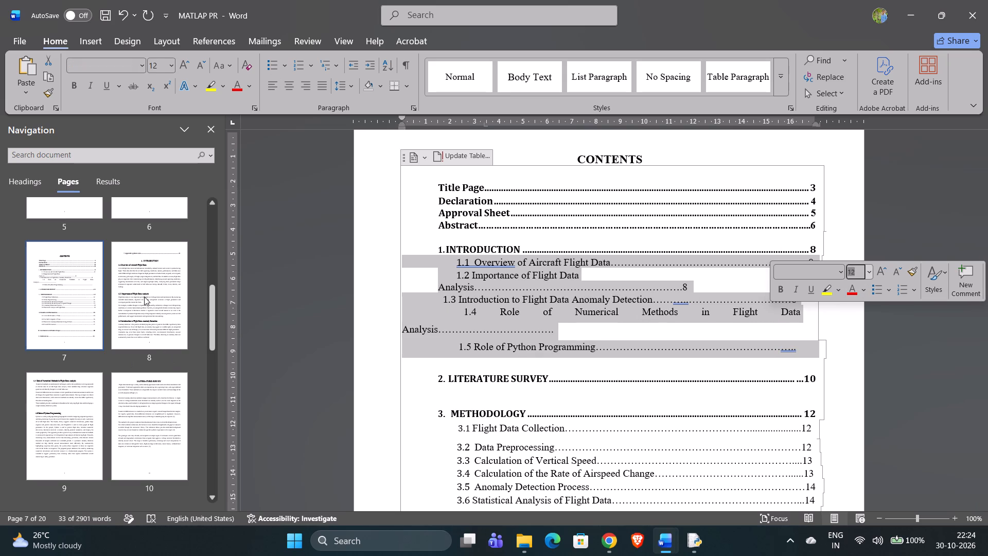
click(296, 302)
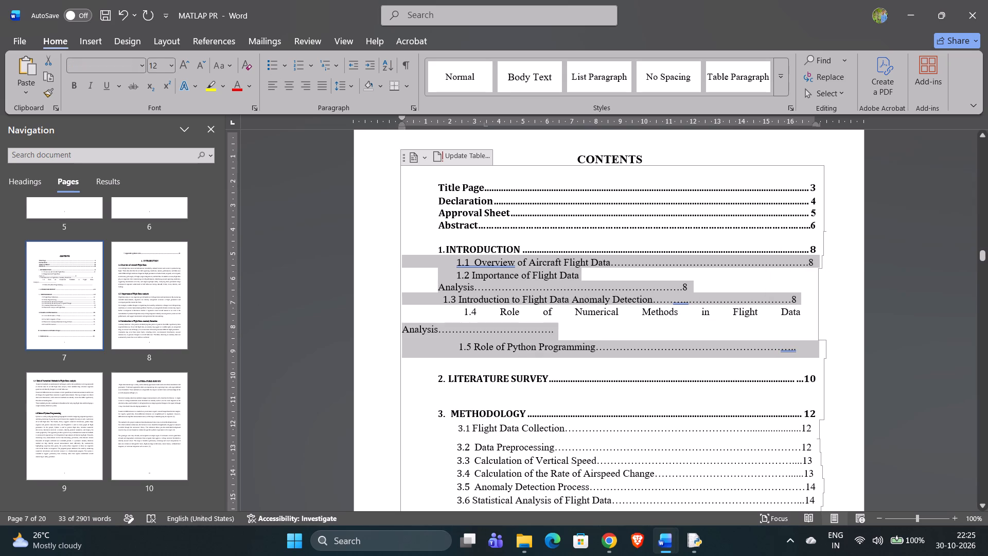
click(309, 356)
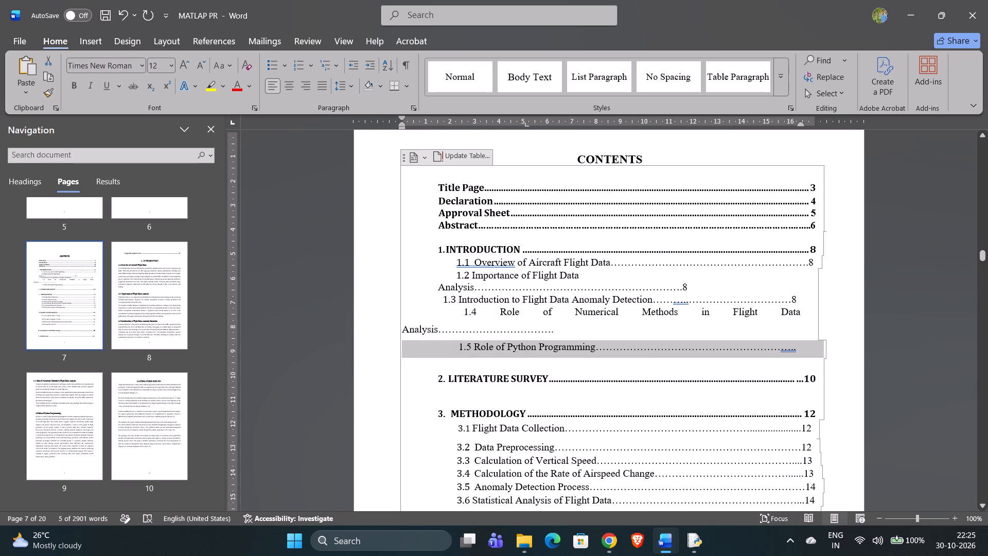
Set the font size of all contents entries from Title Page through 6 References to 12.
drag(437, 187, 496, 344)
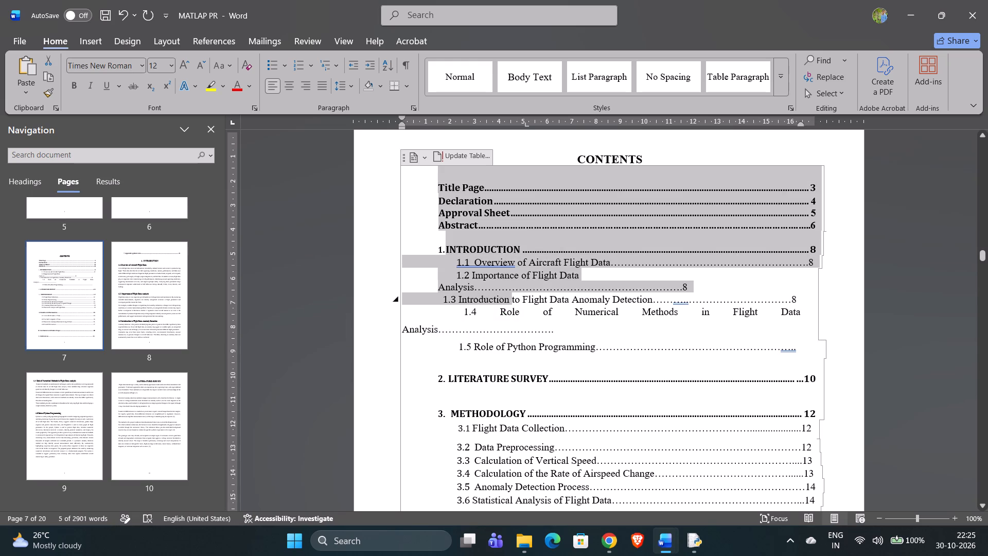
drag(496, 344, 516, 333)
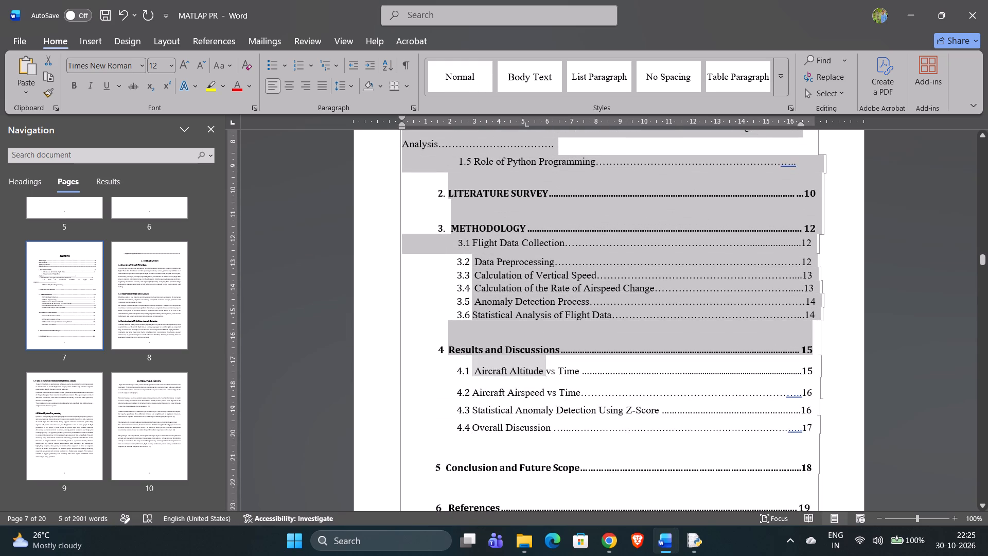
drag(516, 333, 625, 449)
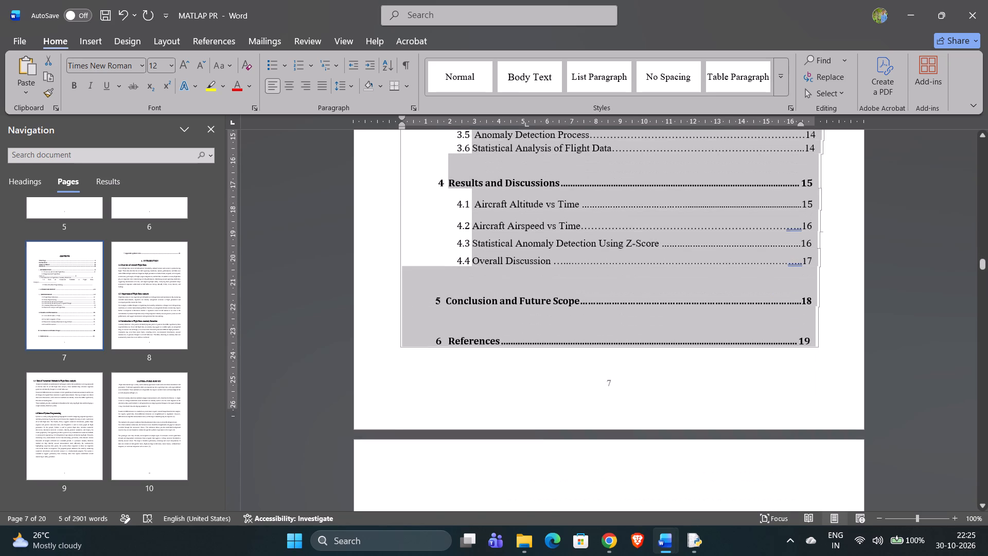
drag(625, 449, 825, 347)
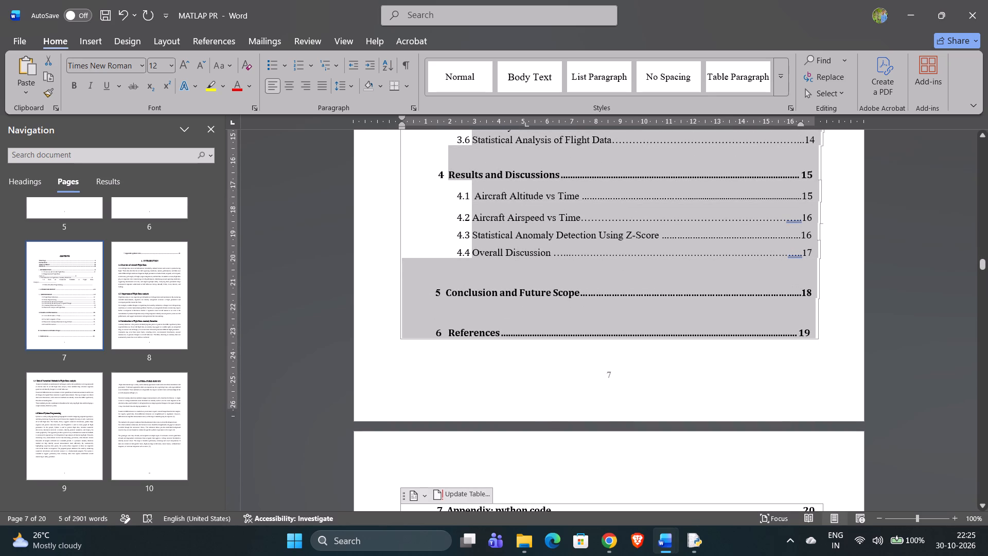
drag(825, 347, 813, 341)
click(850, 302)
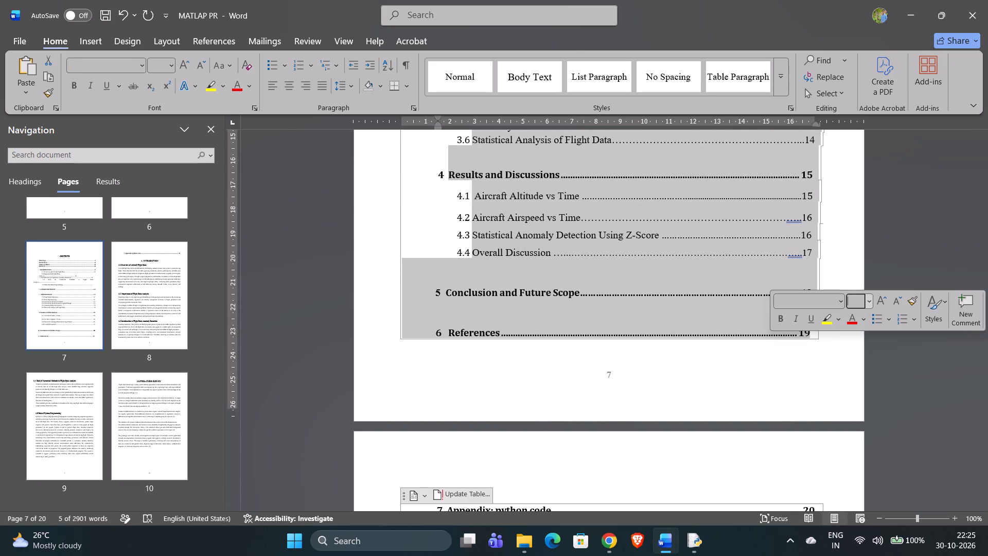
text(12)
key(Return)
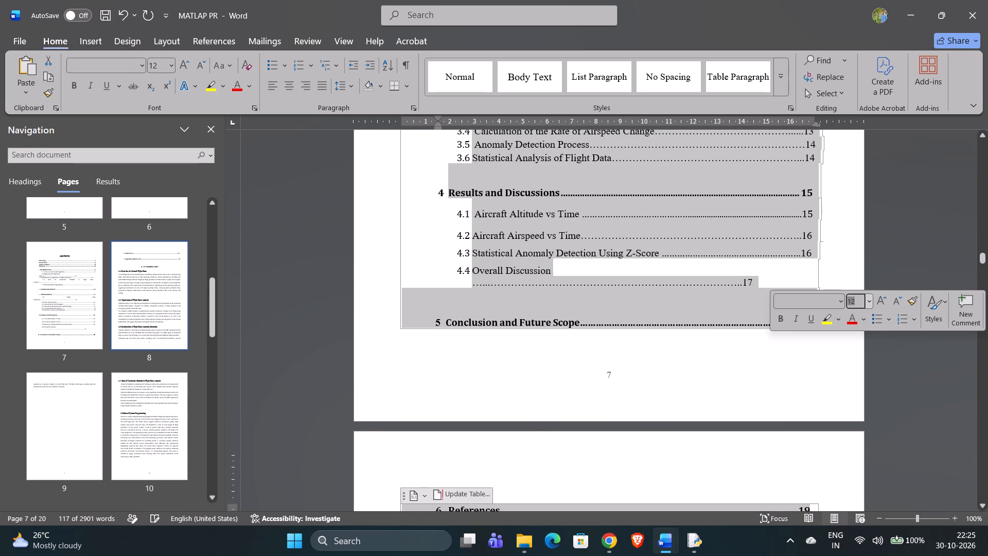
Review the contents entries from Title Page through 7 Appendix for line wrapping, alignment and page-number placement.
click(511, 378)
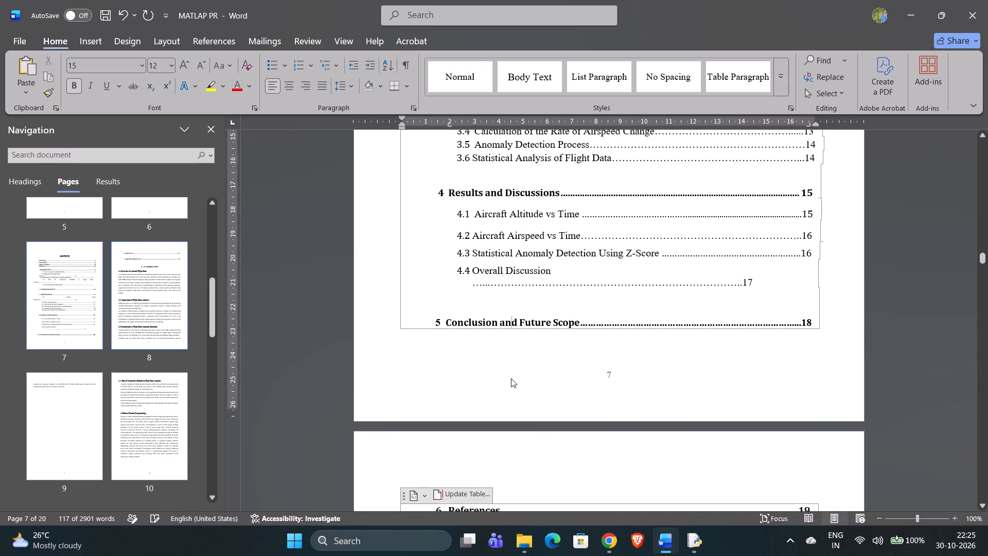
scroll(511, 378, down, 2)
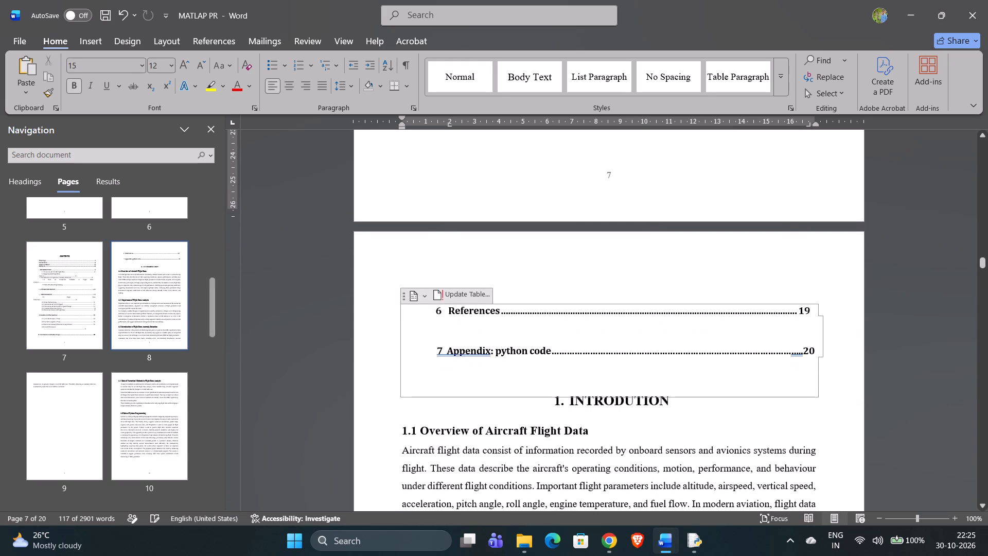
scroll(511, 378, up, 4)
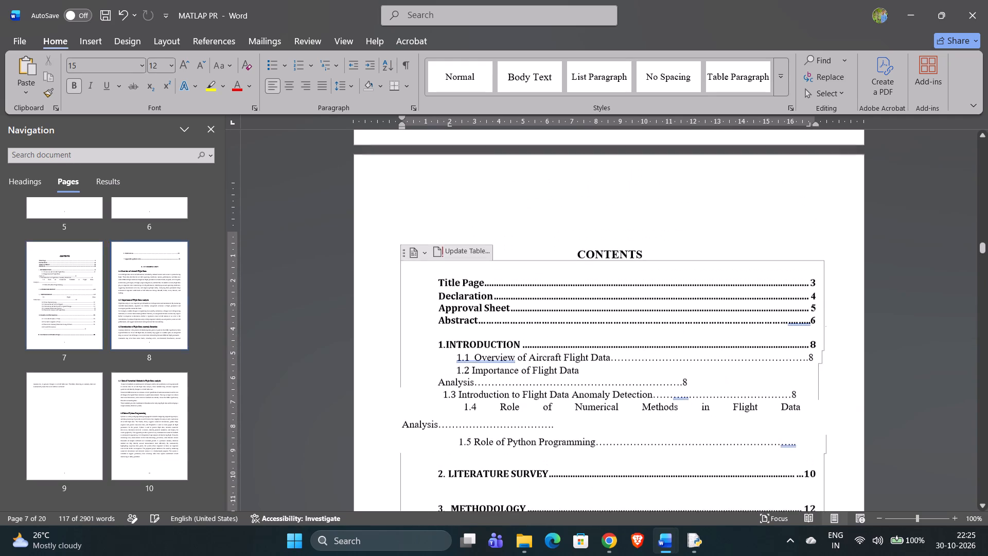
scroll(511, 378, up, 2)
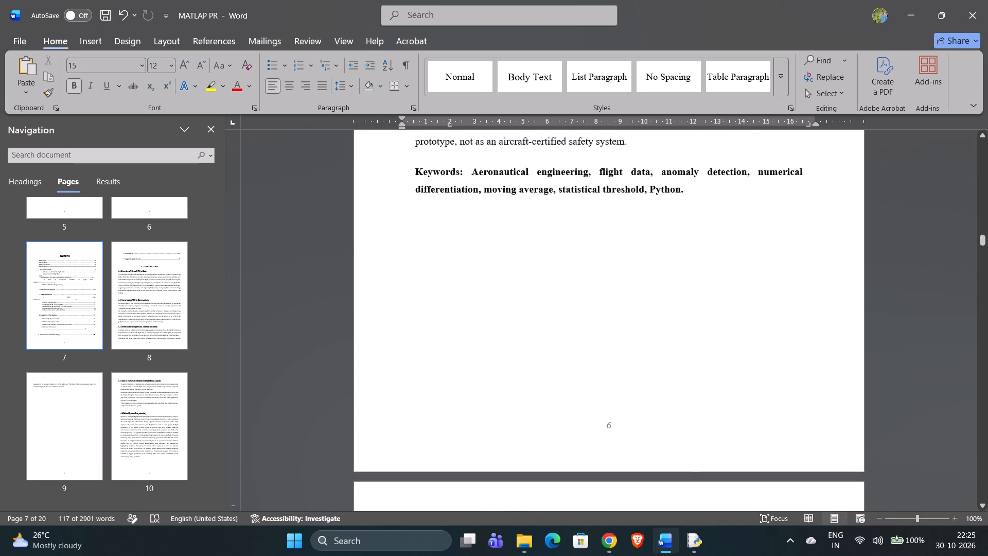
scroll(511, 378, down, 4)
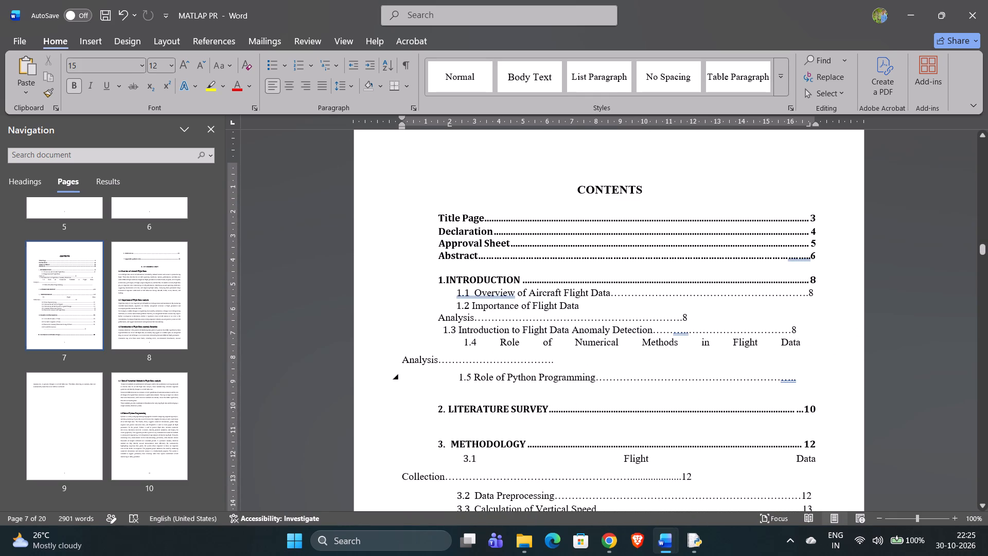
scroll(511, 378, down, 2)
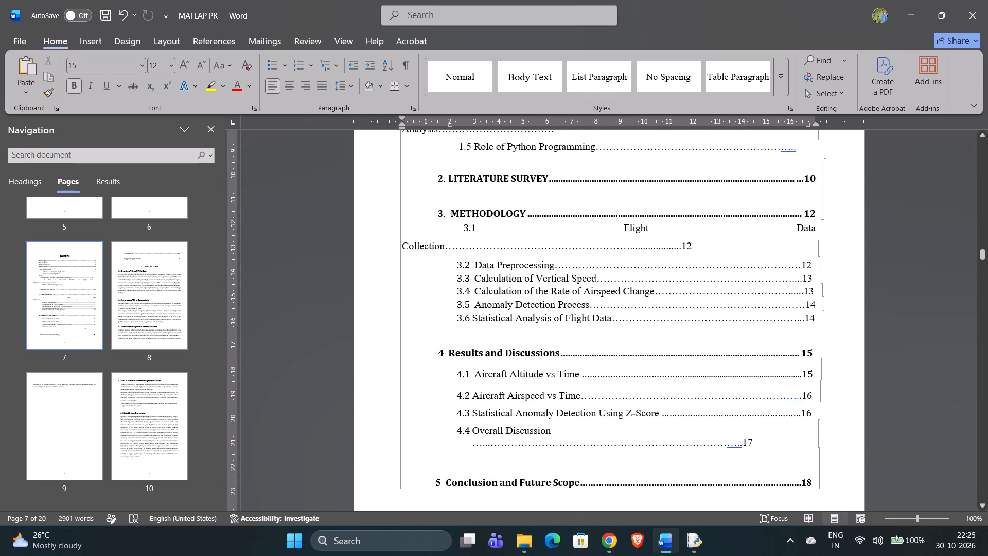
scroll(511, 378, down, 3)
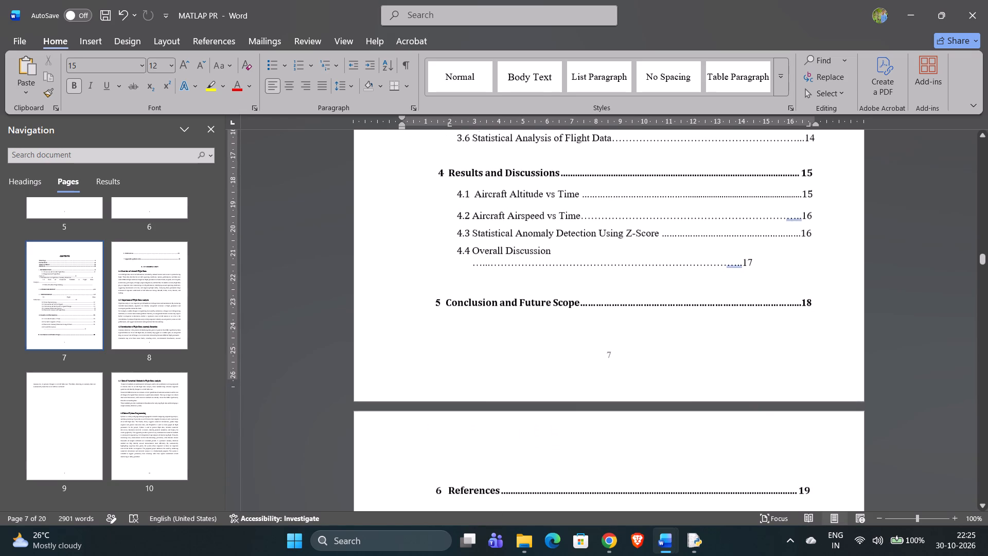
scroll(511, 378, down, 3)
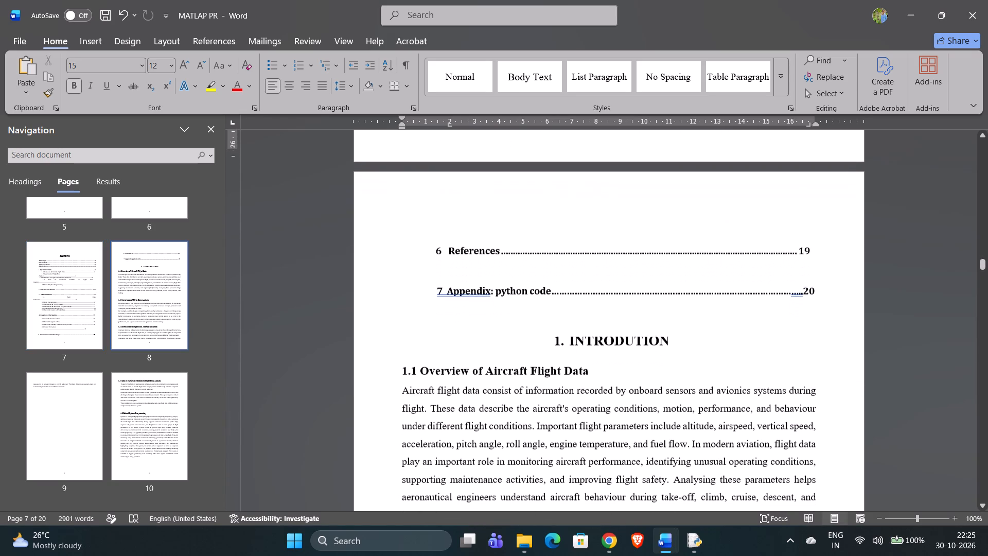
scroll(568, 343, up, 1)
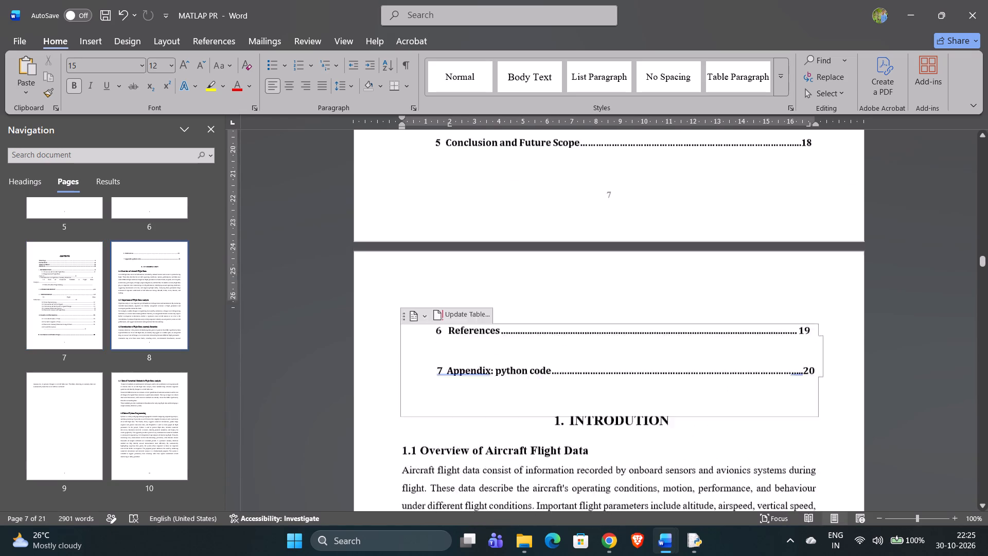
scroll(568, 343, up, 3)
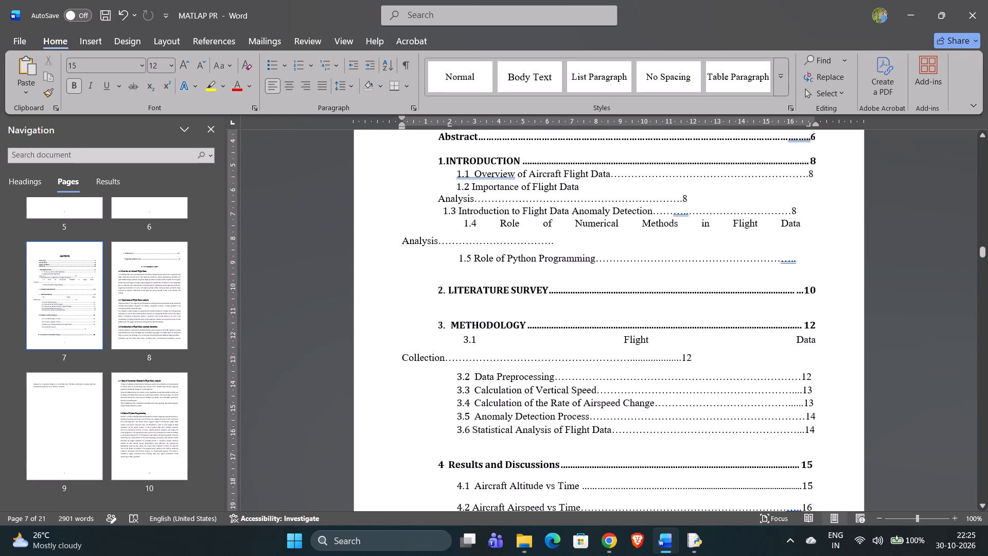
scroll(568, 343, up, 2)
scroll(568, 343, down, 1)
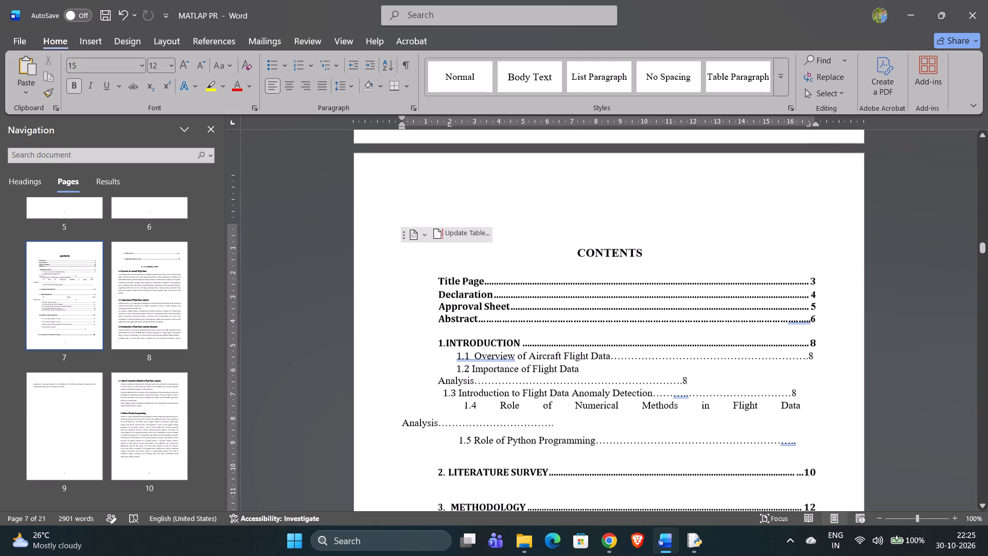
scroll(568, 343, down, 1)
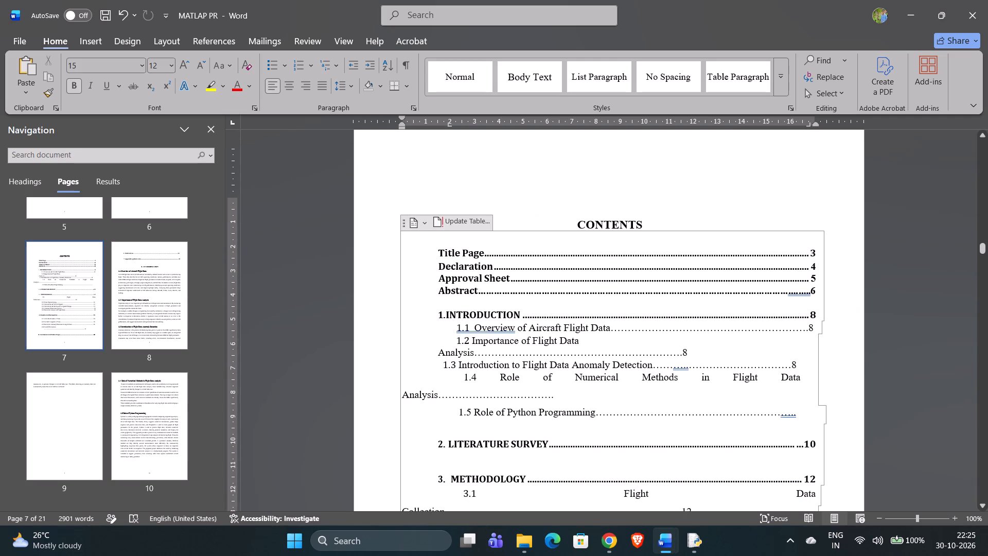
Trim the dot leader of the 1.2 Importance of Flight Data Analysis contents entry so it fits on one line.
click(681, 351)
key(BackSpace)
key(BackSpace)
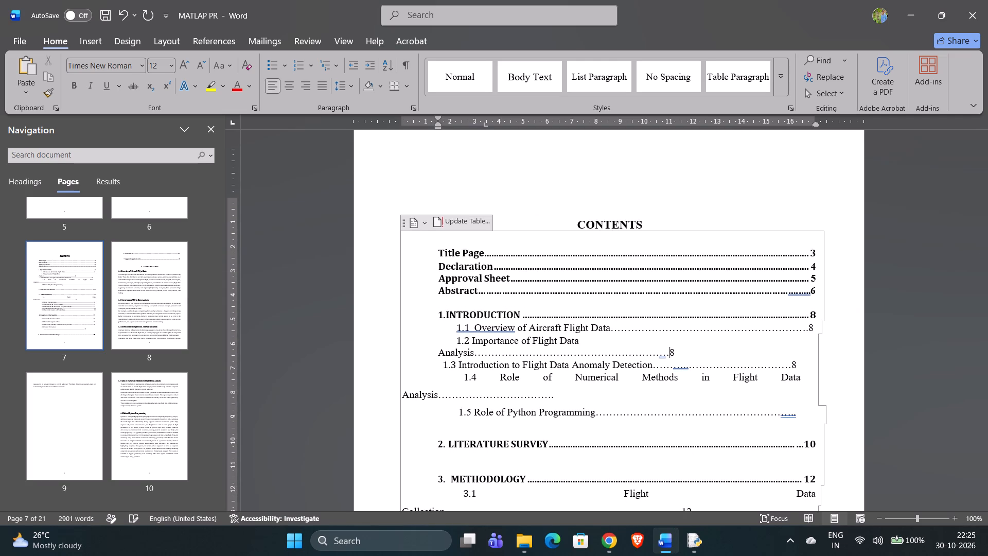
key(BackSpace)
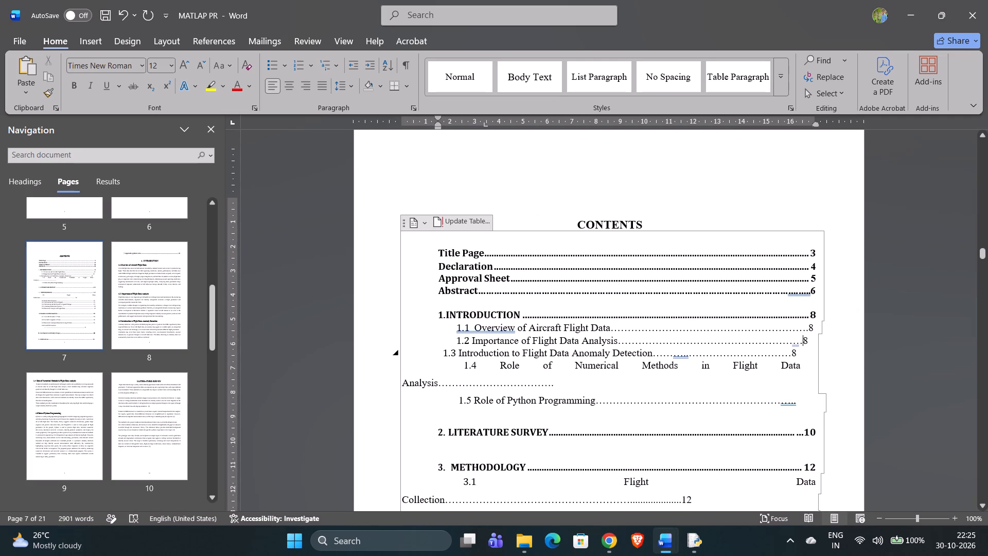
key(period)
key(period)
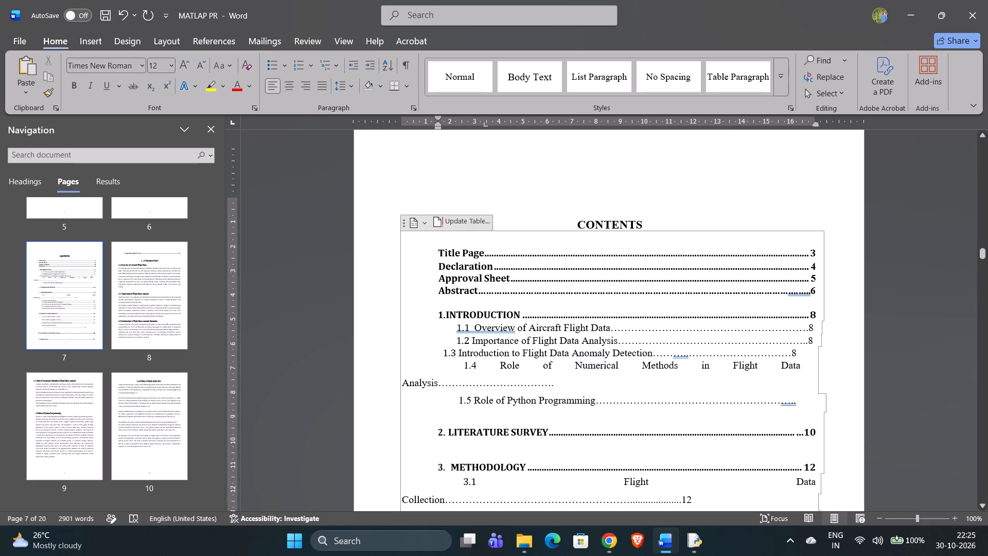
key(BackSpace)
key(BackSpace)
key(BackSpace)
key(BackSpace)
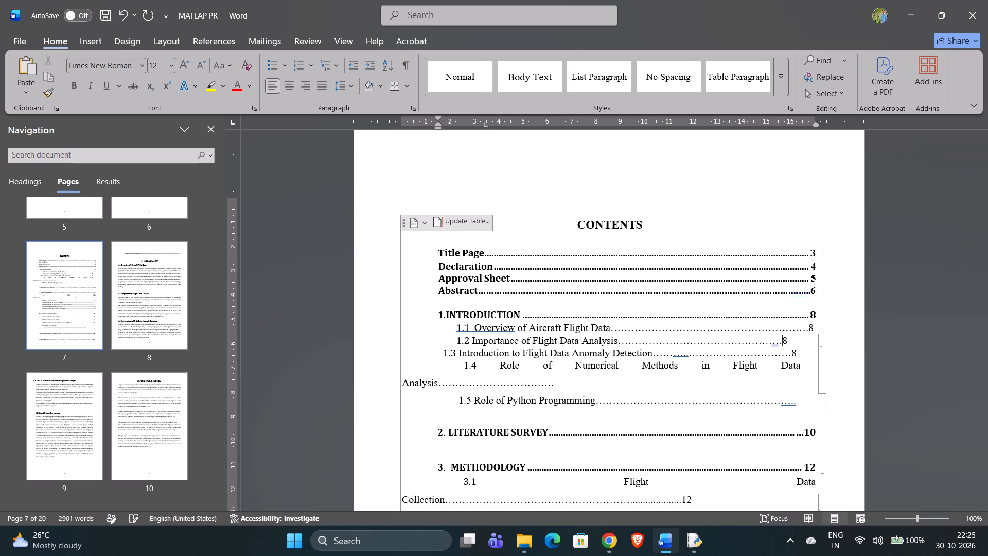
key(BackSpace)
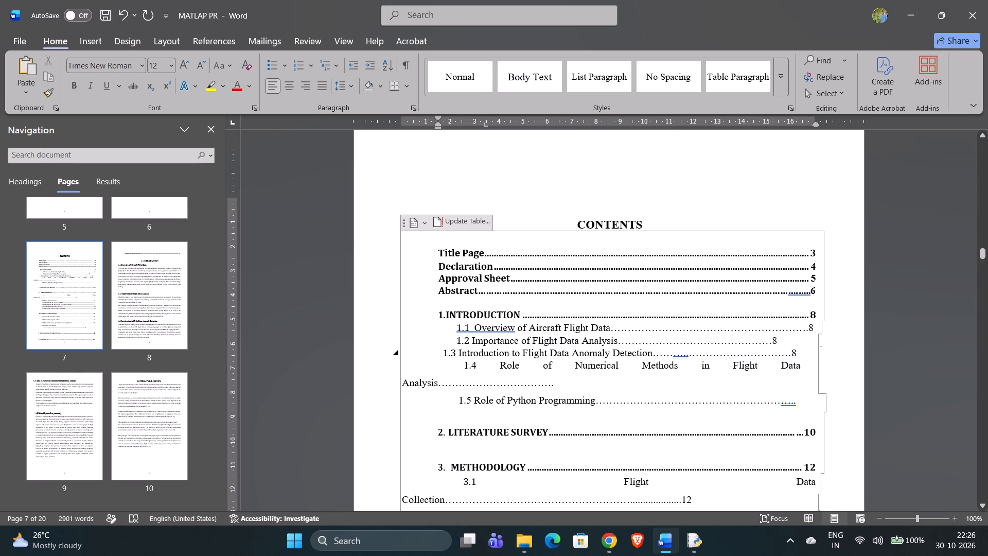
Indent the 1.3 contents entry with spaces to line up with 1.2, trimming its dot leader so it stays on one line.
click(442, 351)
key(space)
key(space)
key(space)
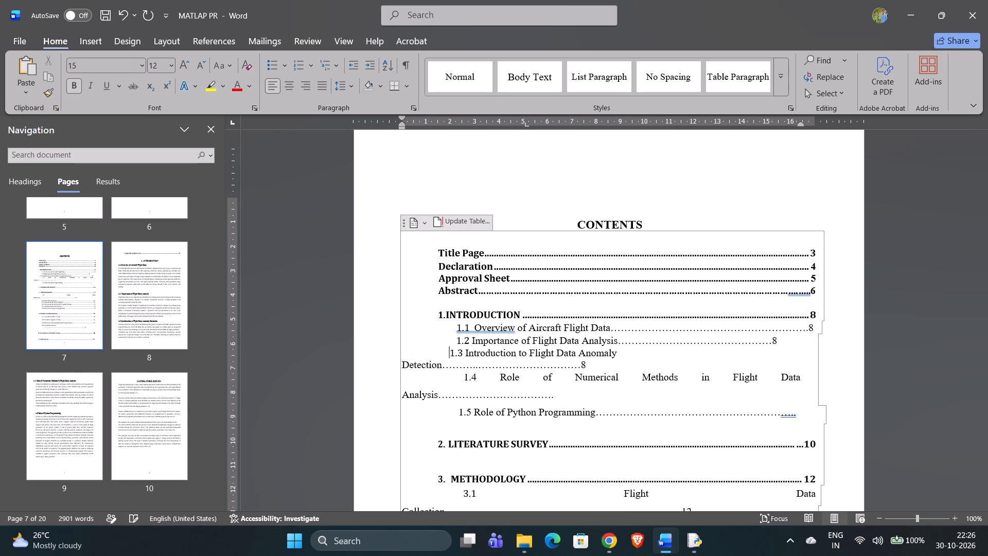
key(space)
key(space)
key(space)
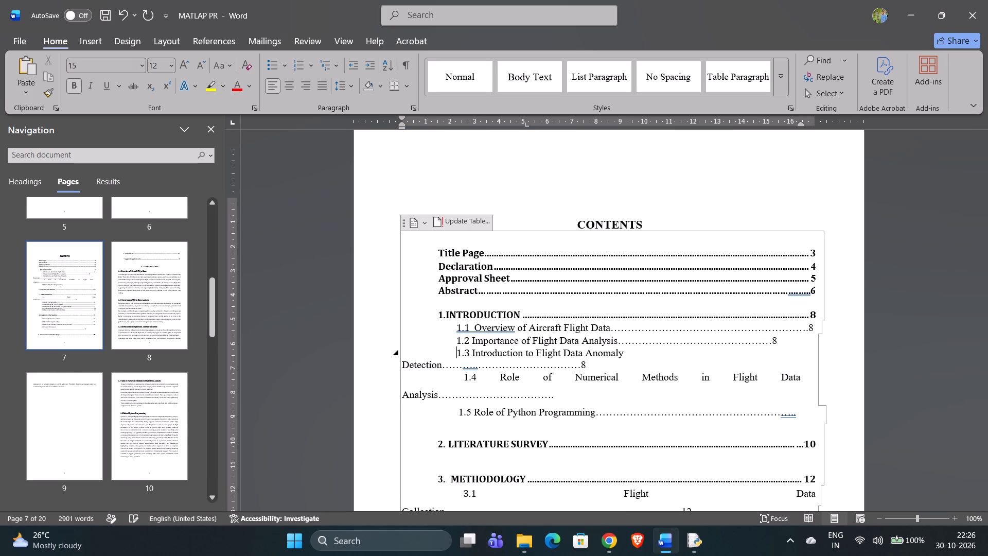
click(579, 367)
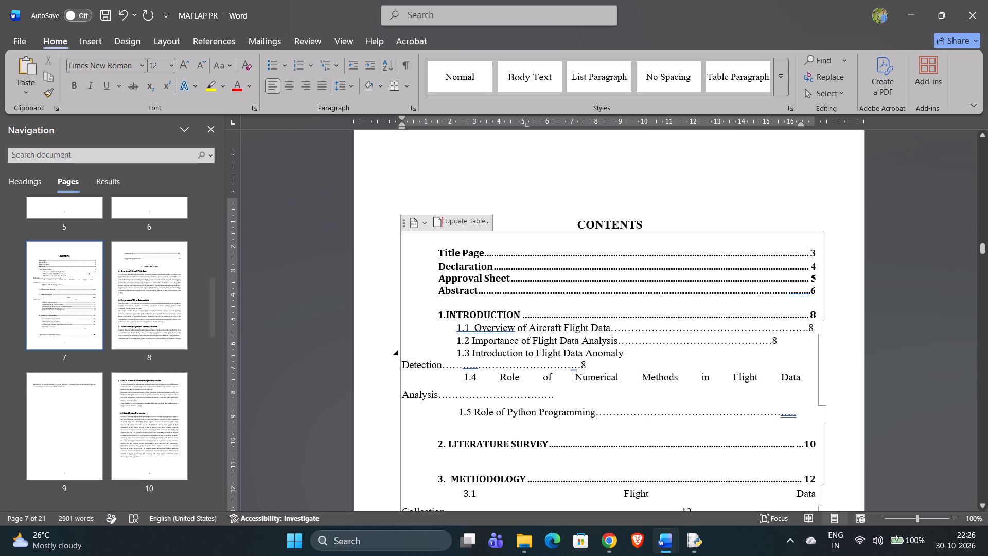
key(BackSpace)
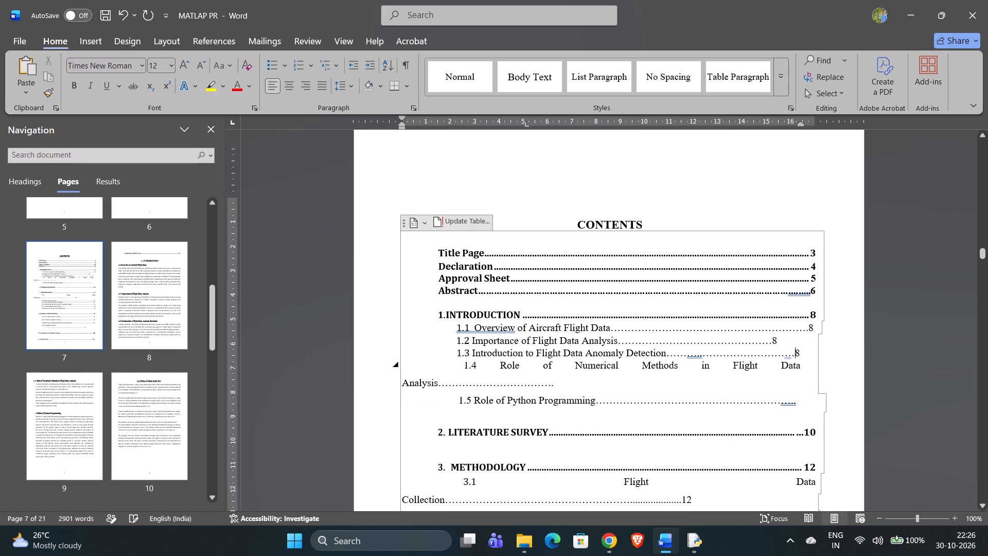
Add dots to the 1.2 contents entry's leader to align its page number with that of 1.1.
click(768, 338)
text(...........)
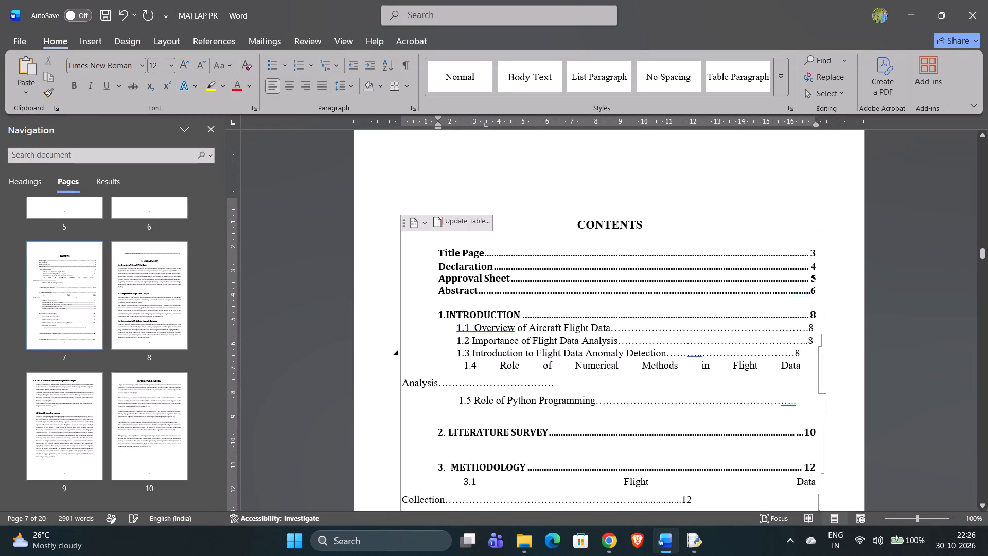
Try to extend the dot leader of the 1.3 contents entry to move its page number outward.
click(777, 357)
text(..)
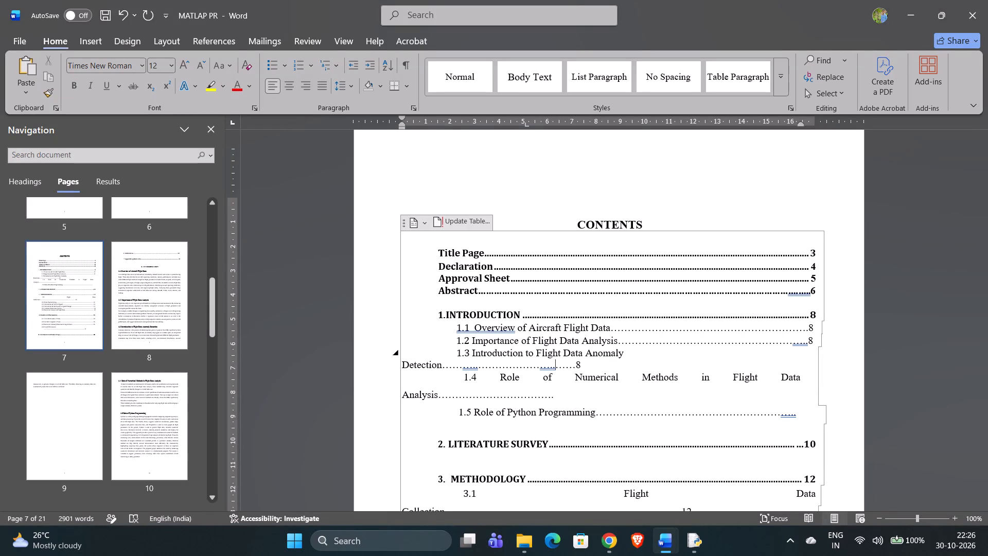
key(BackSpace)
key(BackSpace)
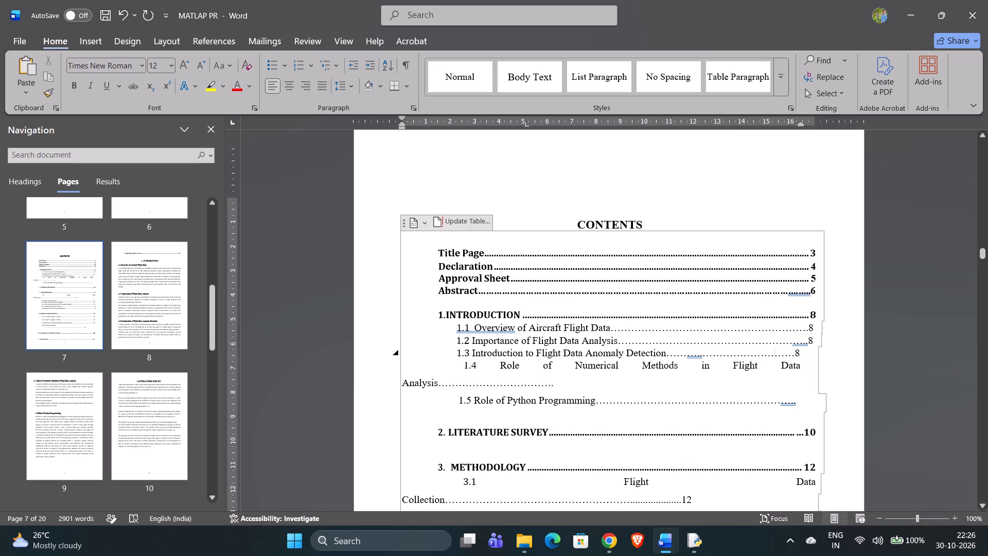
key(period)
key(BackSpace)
Adjust the dot leader of the 1.4 Role of Numerical Methods contents entry so it fits on one line.
click(566, 386)
key(BackSpace)
key(BackSpace)
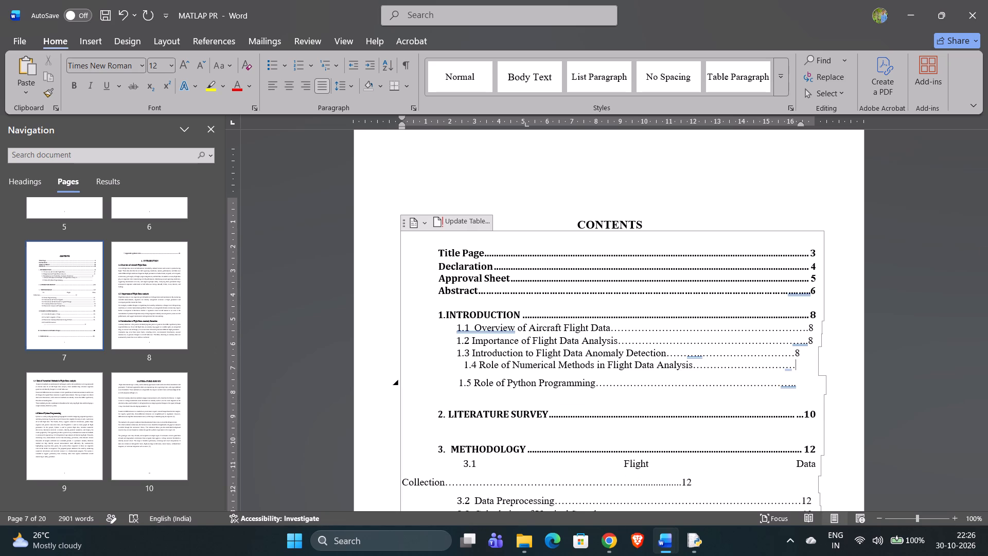
text(...)
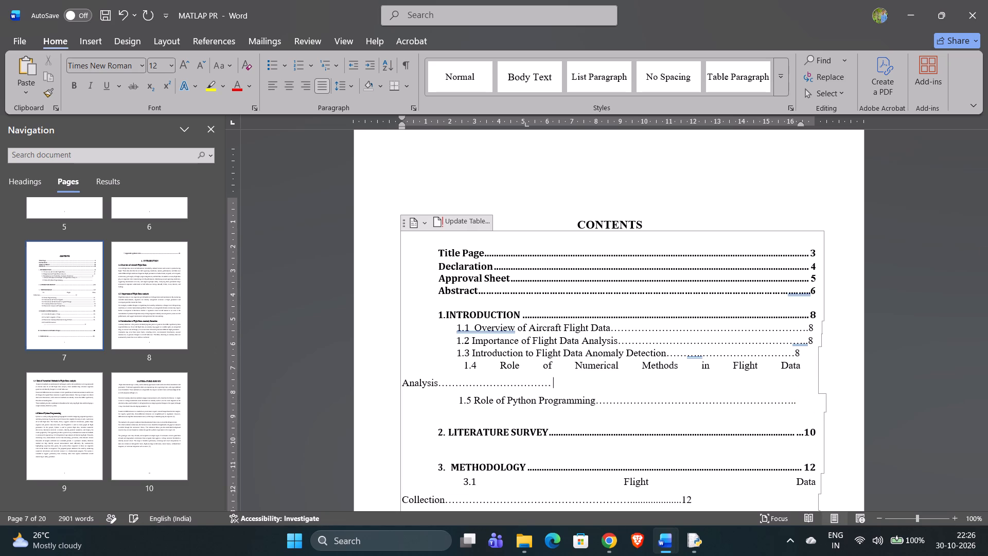
key(BackSpace)
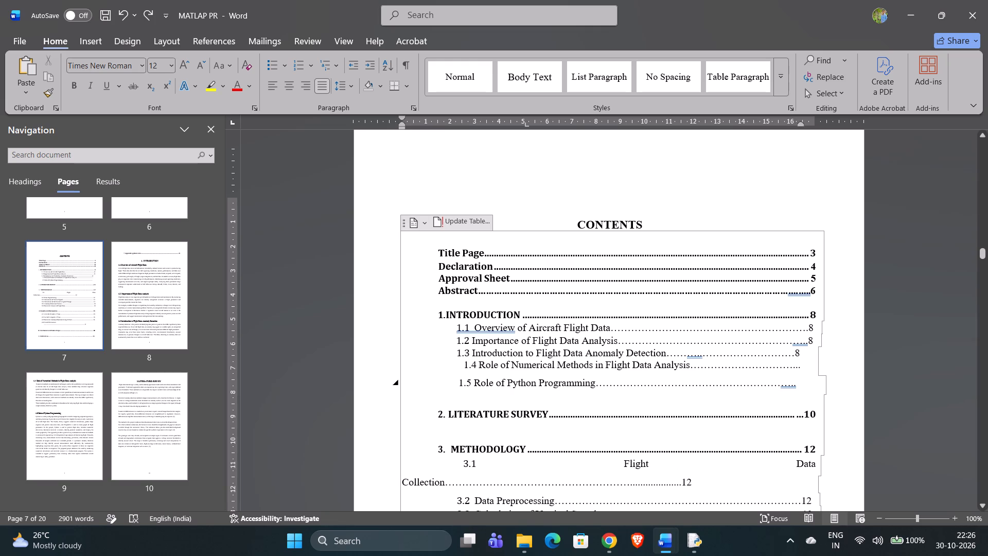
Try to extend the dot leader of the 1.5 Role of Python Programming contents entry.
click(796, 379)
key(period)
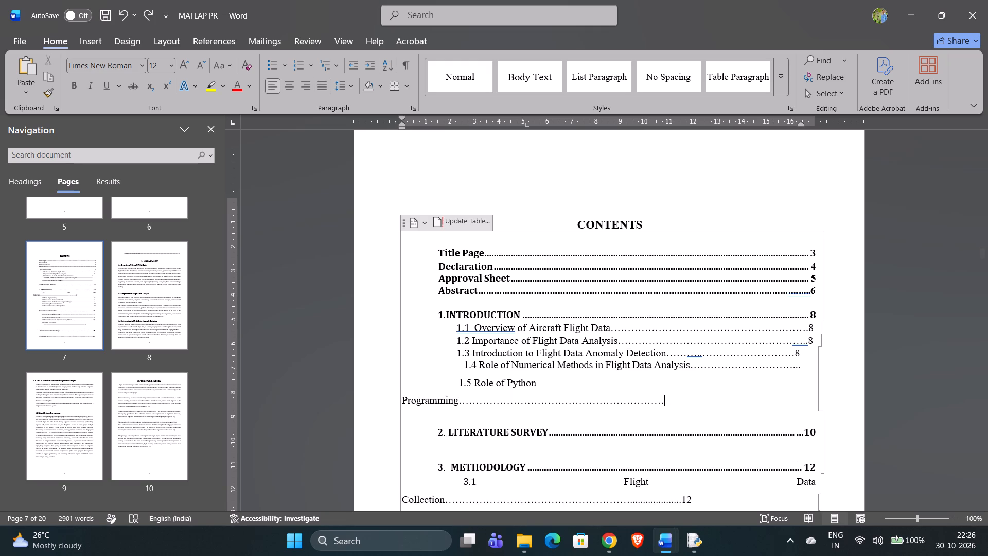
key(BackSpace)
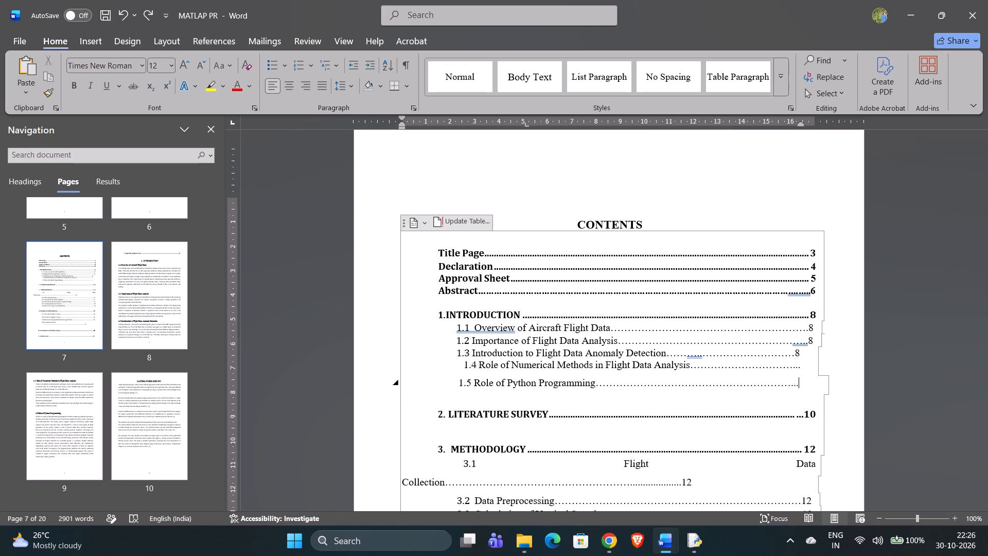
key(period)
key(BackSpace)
Shorten the 3.1 Flight Data Collection contents entry's dot leader to fit one line and align its start with the 3.2 entry.
scroll(796, 379, down, 1)
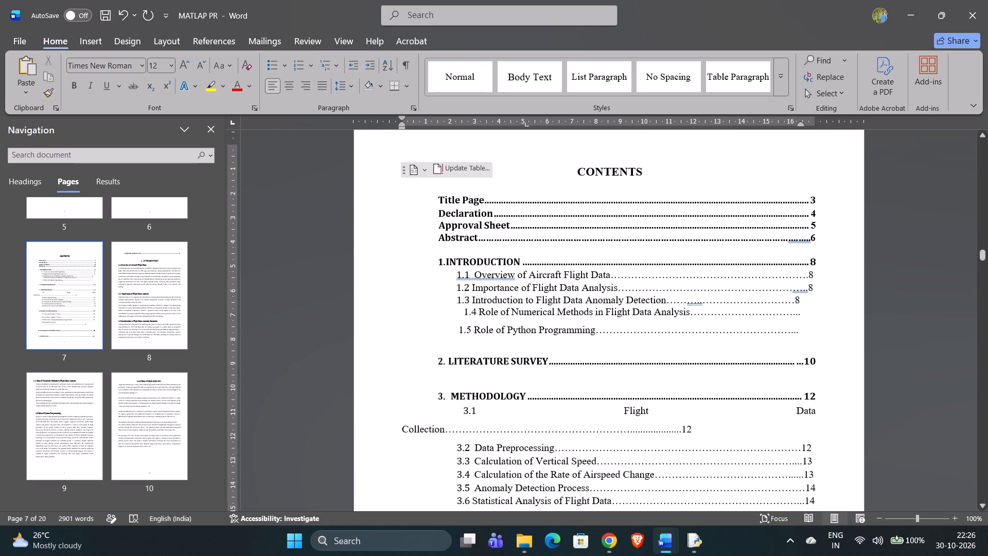
click(678, 431)
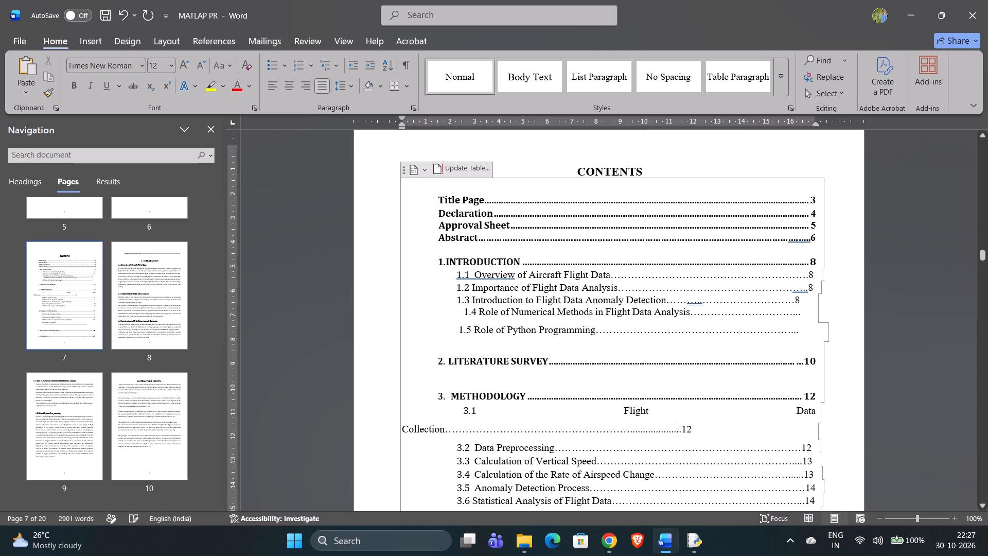
key(BackSpace)
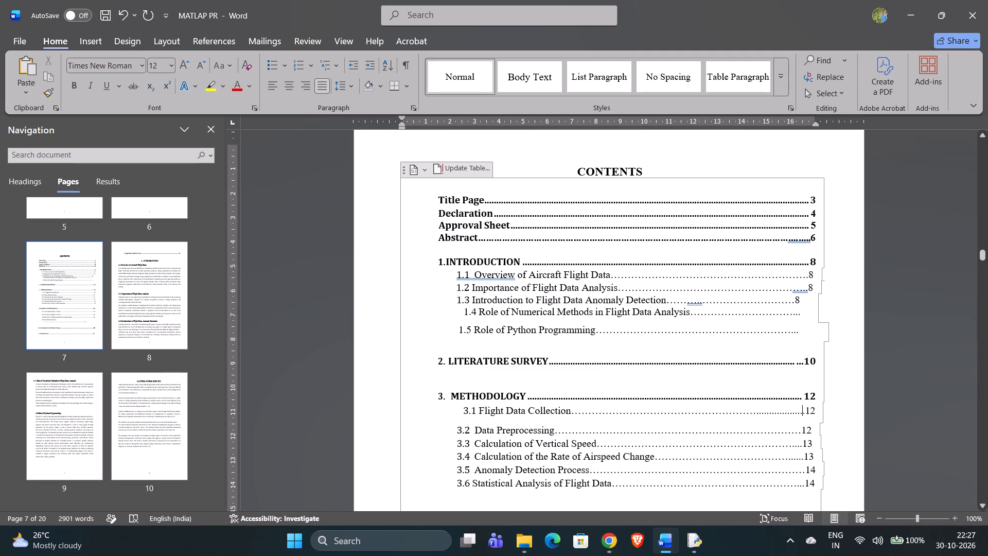
click(463, 408)
key(BackSpace)
key(BackSpace)
key(BackSpace)
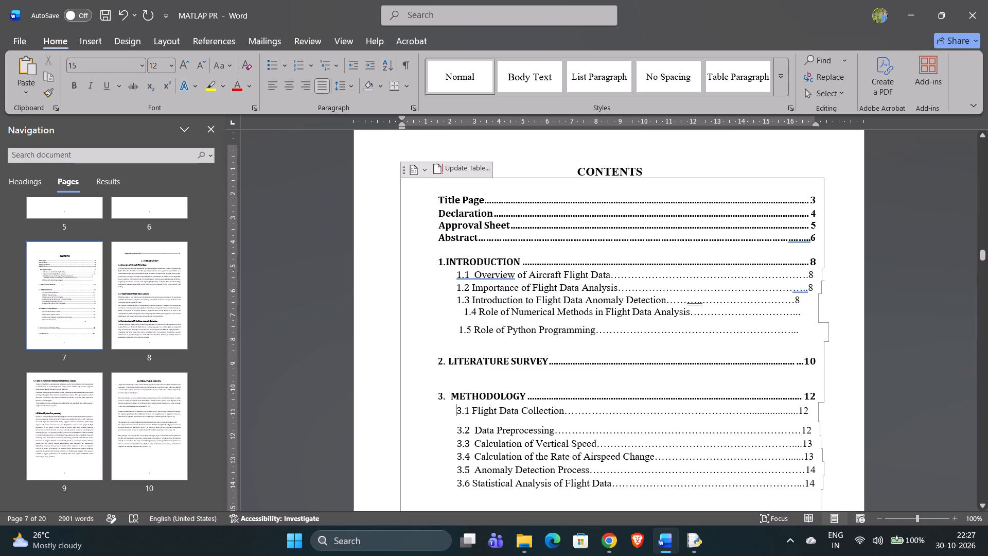
Trim the dot leader of the 4.4 Overall Discussion contents entry so its title and page number share one line.
scroll(695, 432, down, 2)
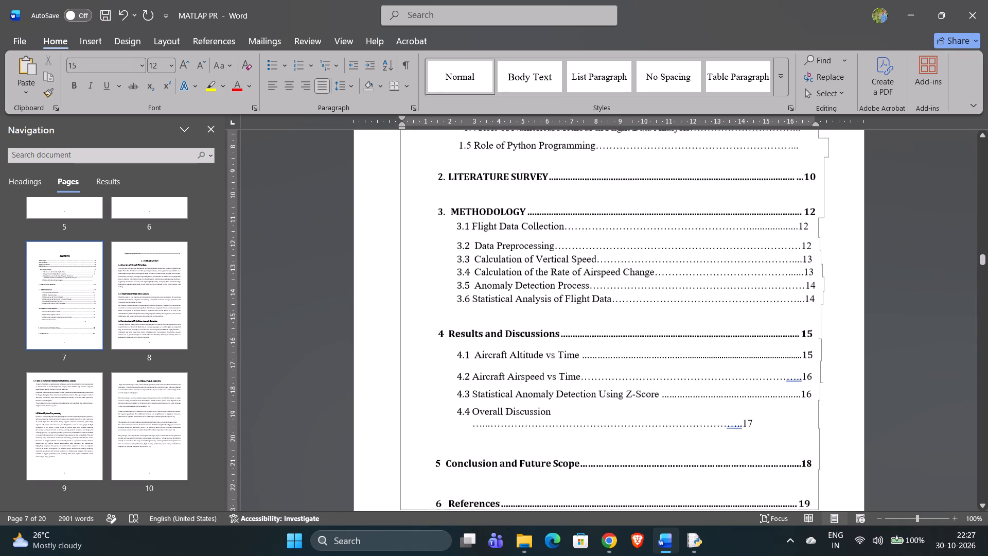
click(740, 415)
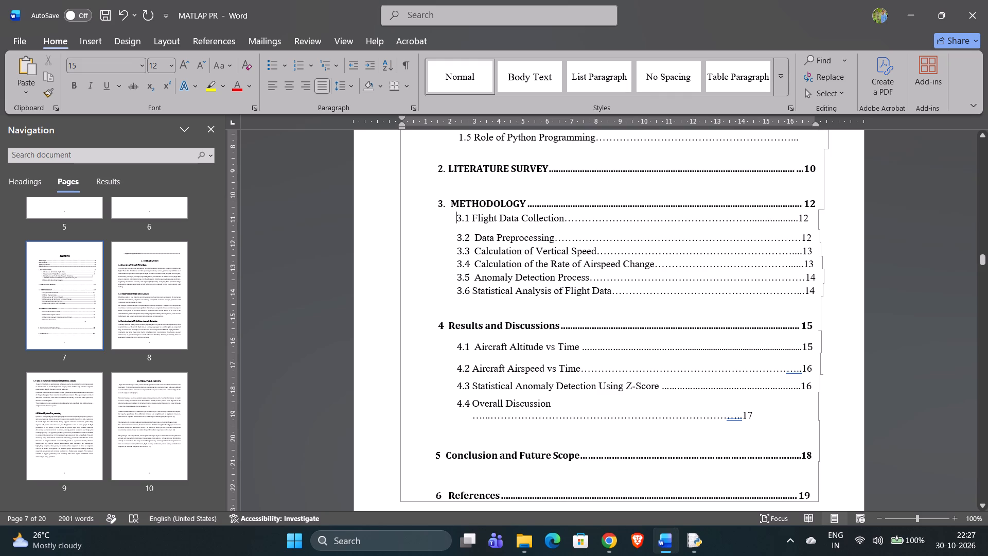
key(BackSpace)
key(BackSpace)
key(BackSpace)
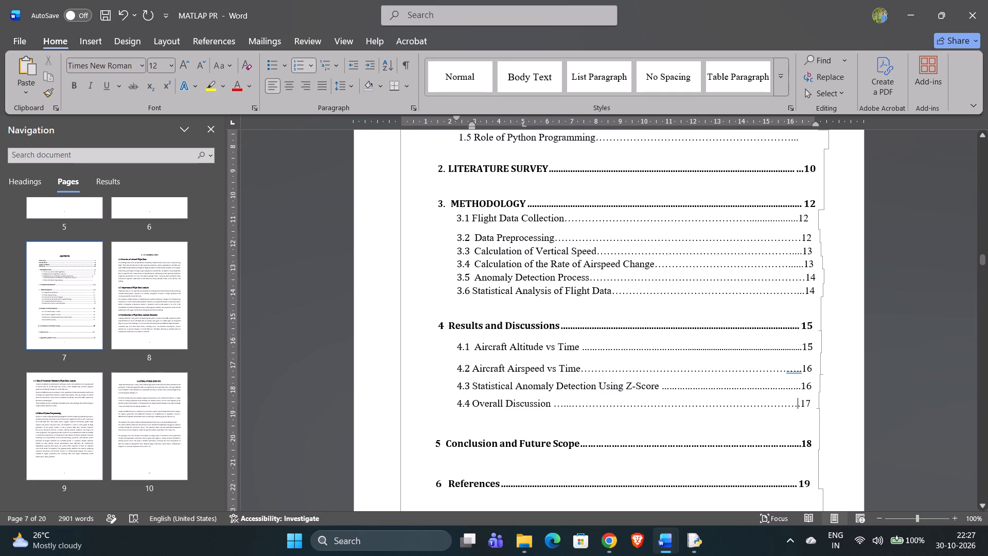
Add two dots to the leader of the 3.1 Flight Data Collection contents entry to move its page number outward.
scroll(631, 420, down, 2)
scroll(631, 420, up, 1)
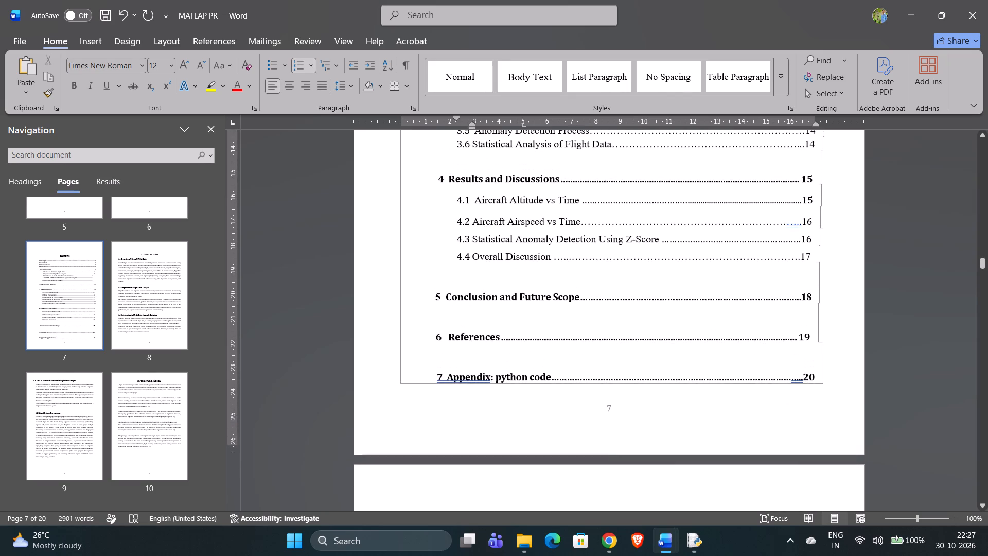
scroll(631, 420, up, 3)
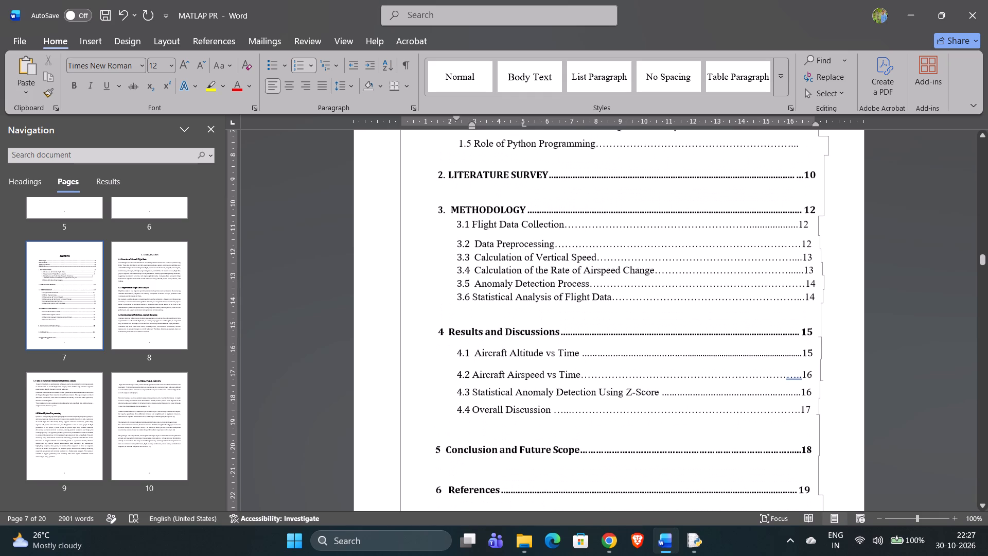
scroll(631, 420, up, 1)
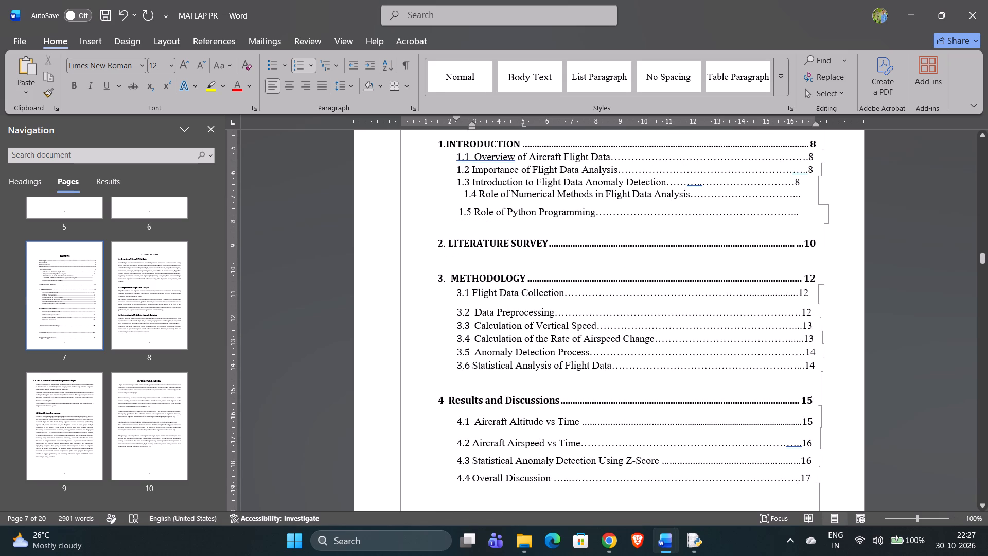
click(798, 292)
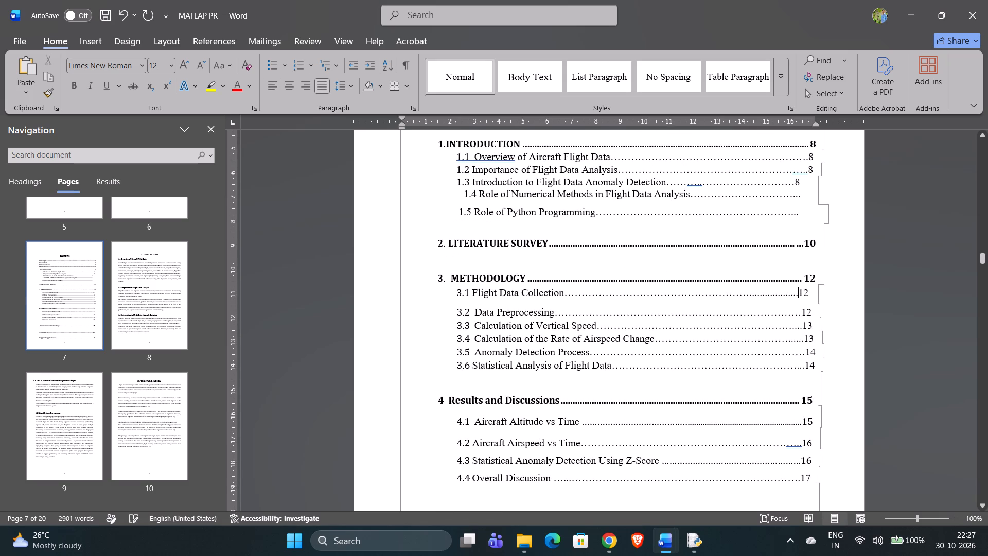
key(period)
key(period)
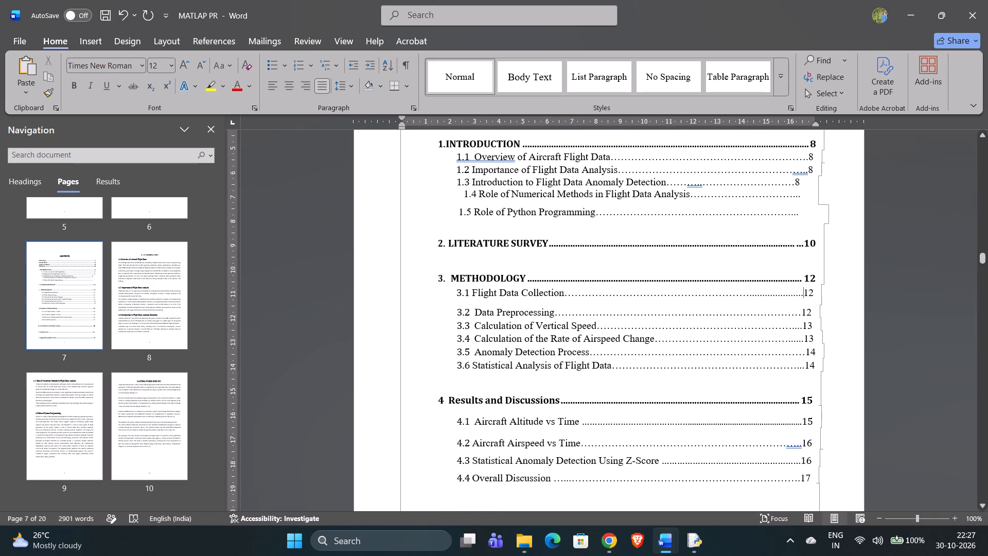
Add one dot before the page number of the 3.2 Data Preprocessing contents entry.
click(804, 314)
click(802, 314)
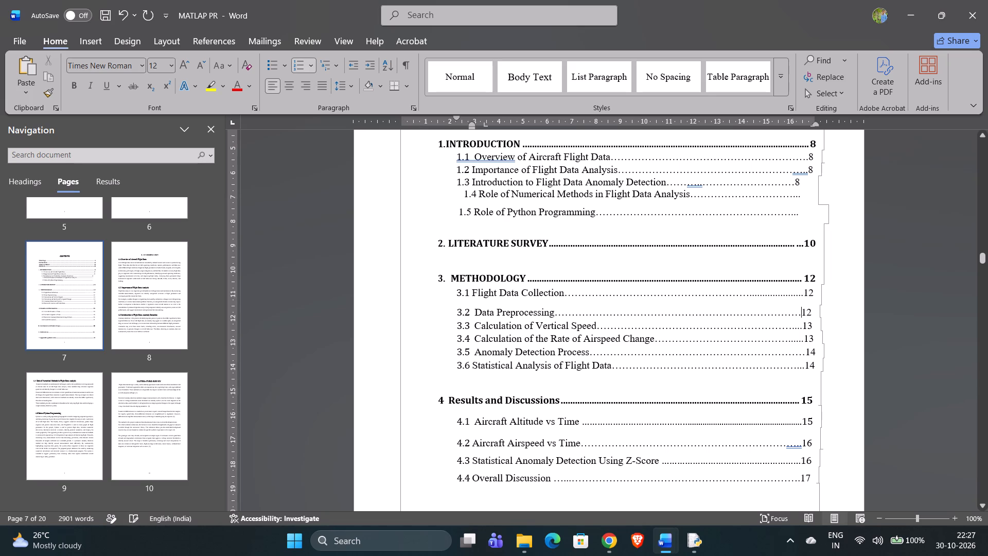
key(period)
End the 1.4 Role of Numerical Methods contents entry with page number 9, trimming its dot leader to keep one line.
scroll(801, 270, up, 1)
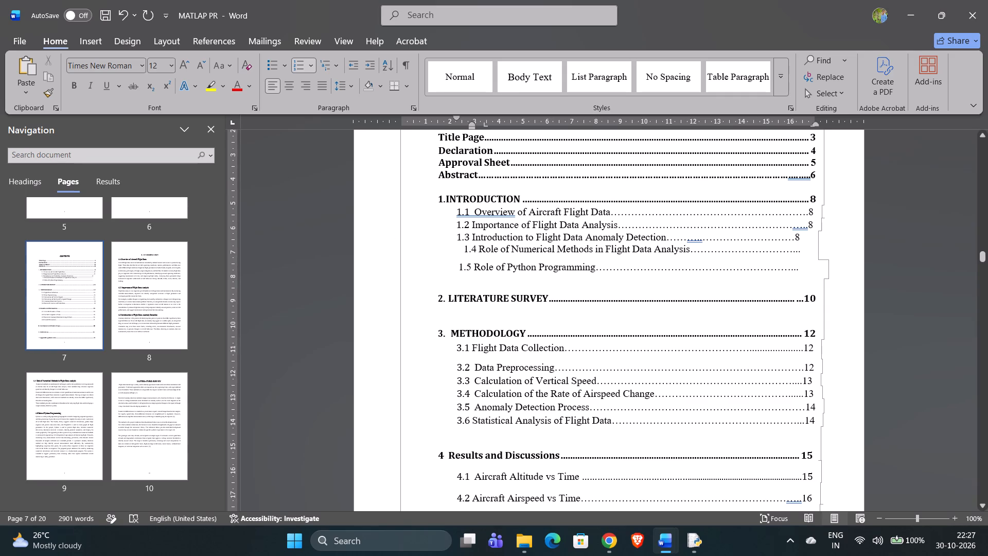
click(215, 338)
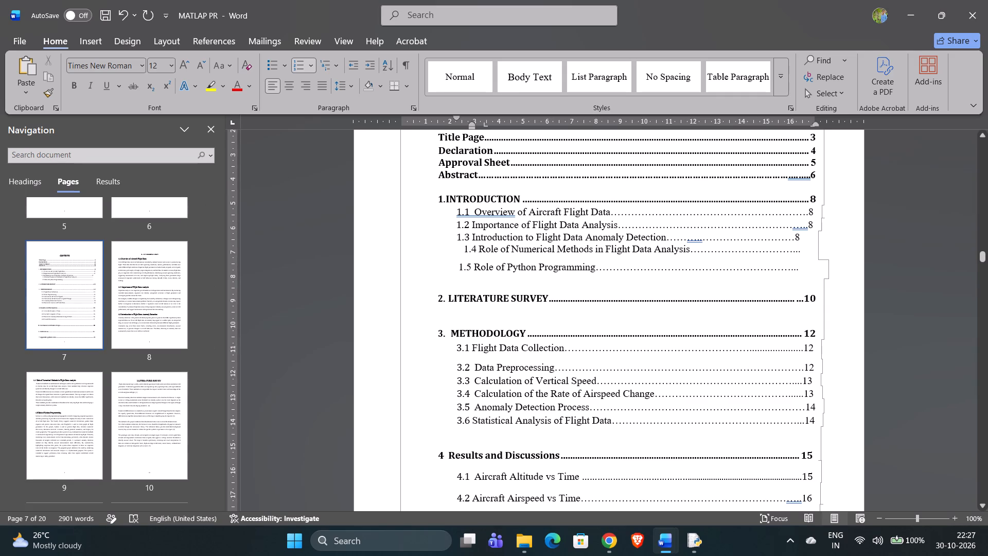
click(801, 251)
key(period)
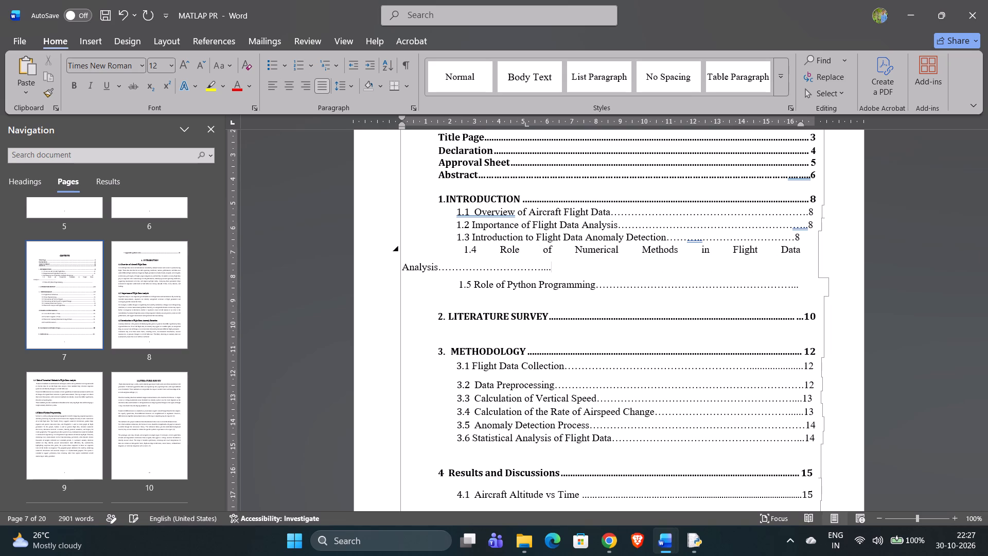
key(BackSpace)
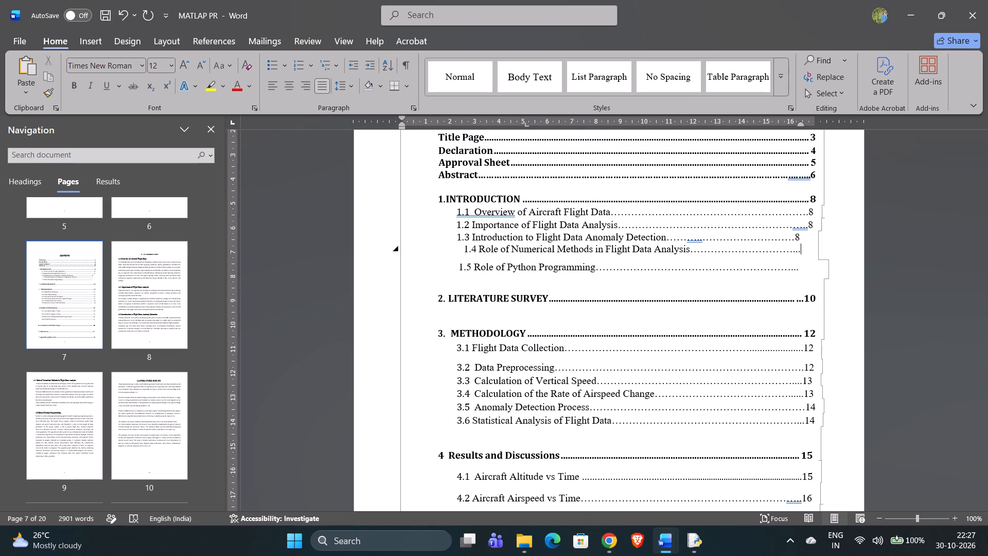
key(9)
key(BackSpace)
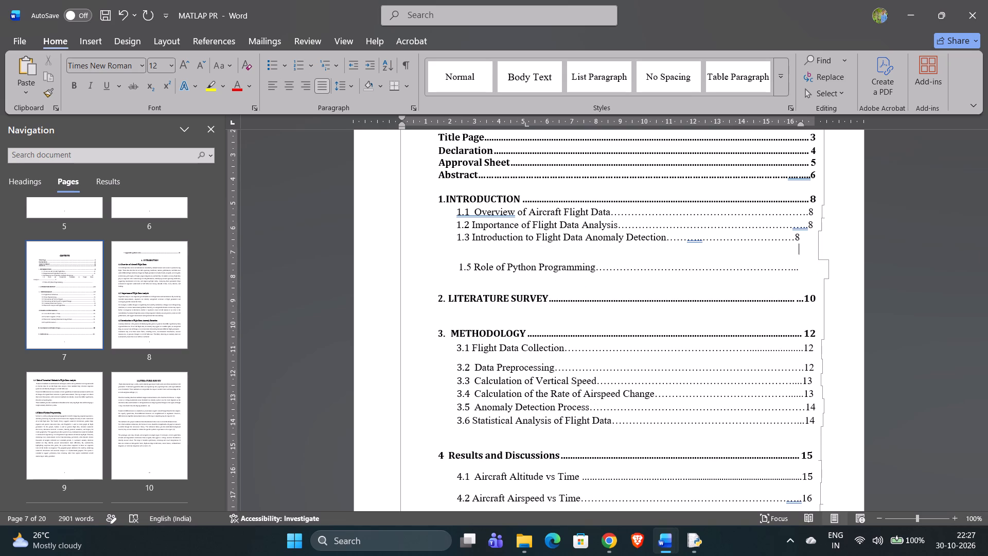
key(BackSpace)
key(9)
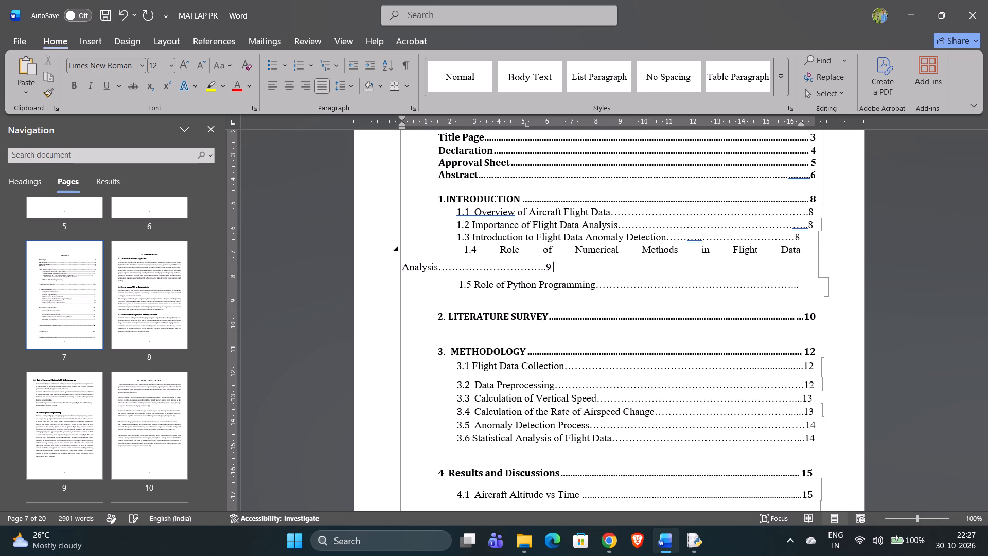
key(BackSpace)
key(BackSpace)
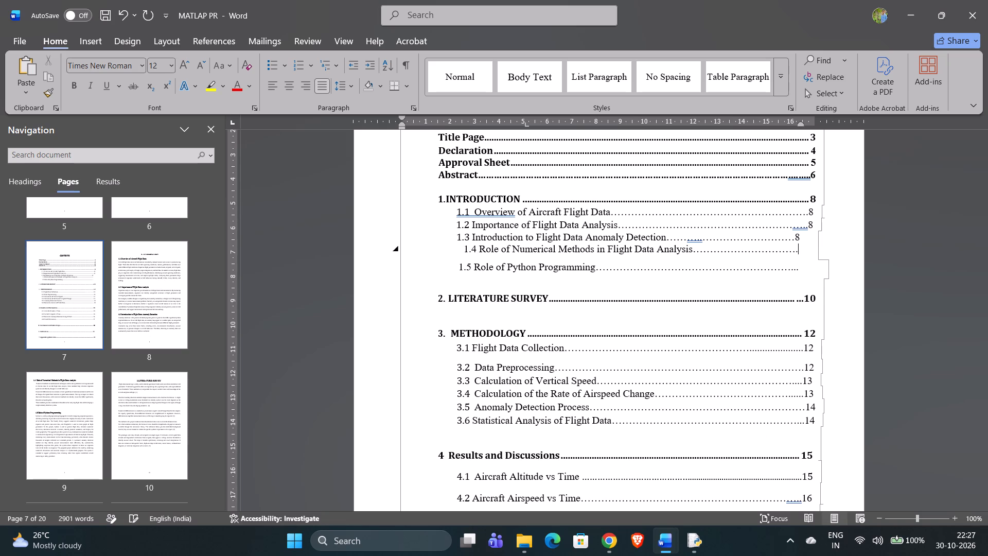
key(9)
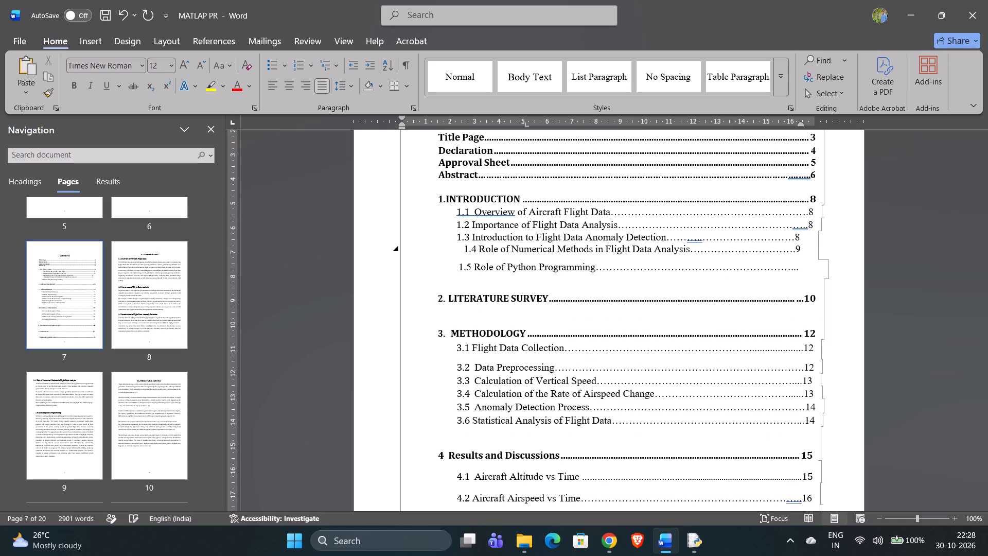
Remove extra leading space before the 1.4 contents entry to align its start with the 1.5 entry.
click(465, 251)
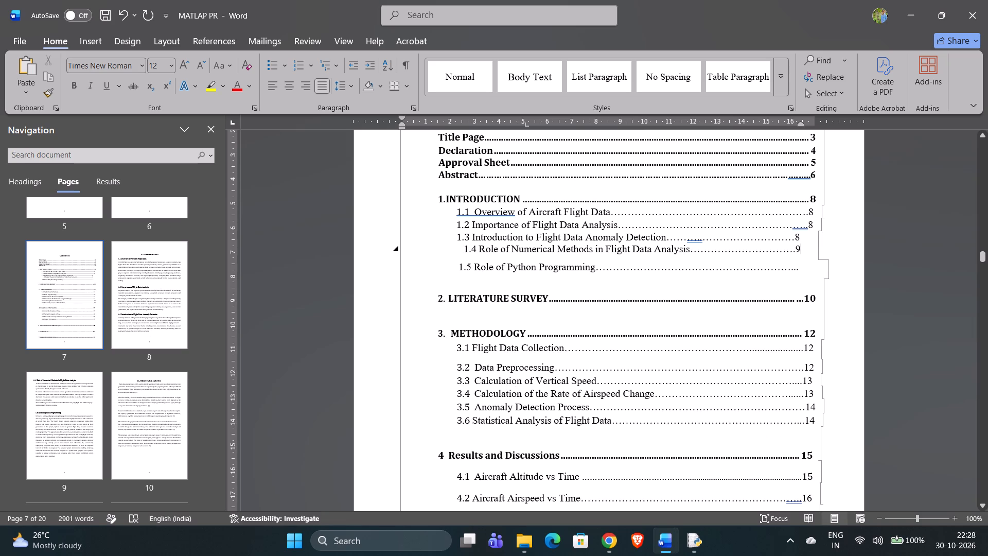
key(BackSpace)
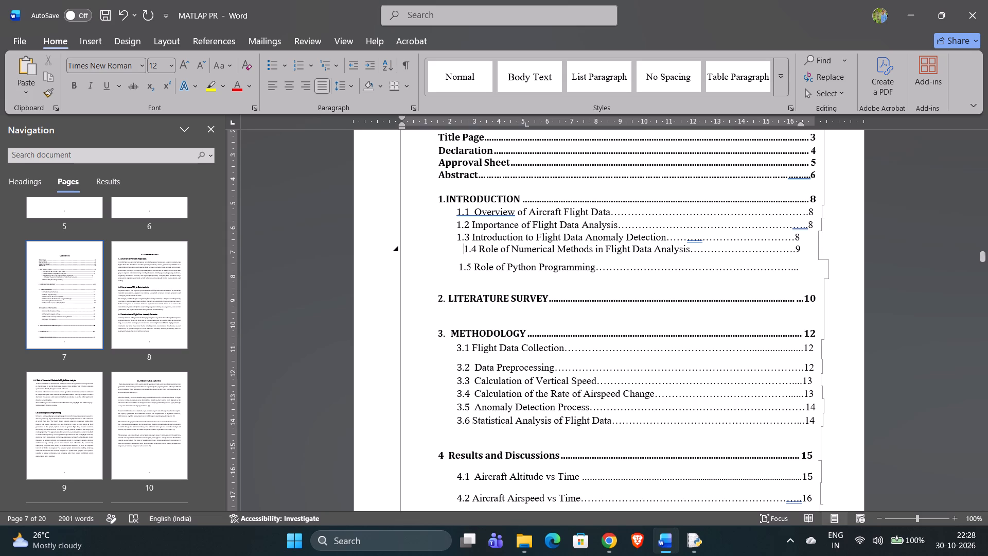
key(BackSpace)
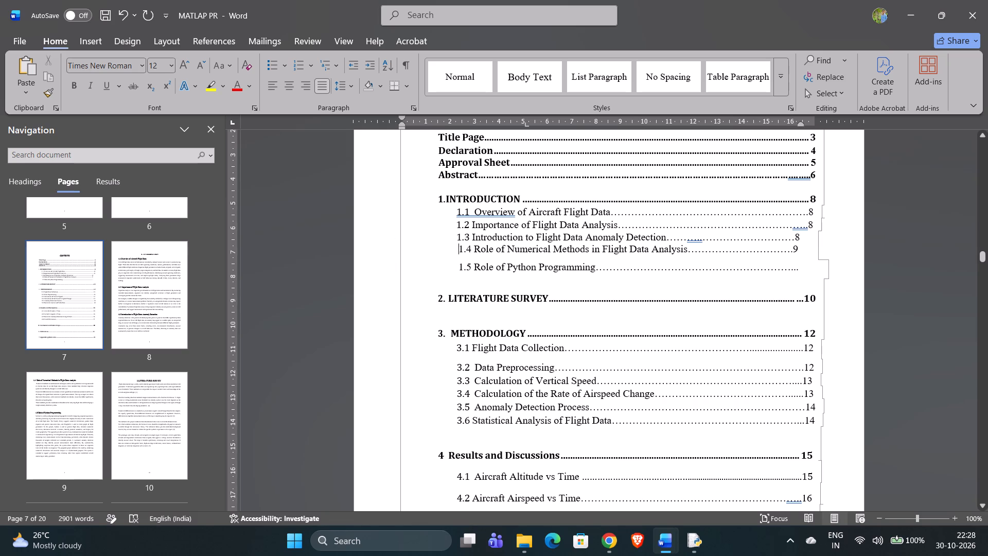
End the 1.5 Role of Python Programming contents entry with page number 9, trimming its dot leader to keep one line.
click(800, 268)
key(period)
key(BackSpace)
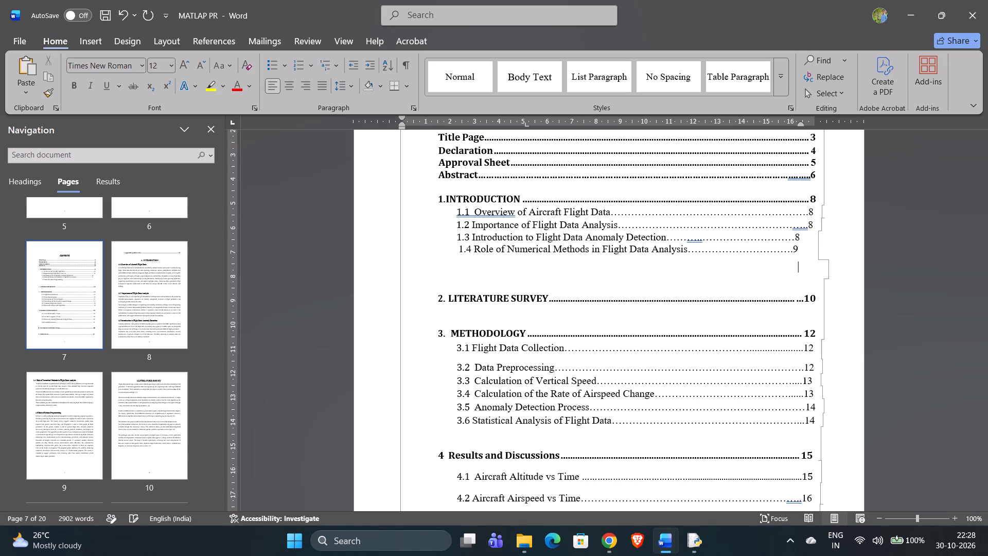
key(9)
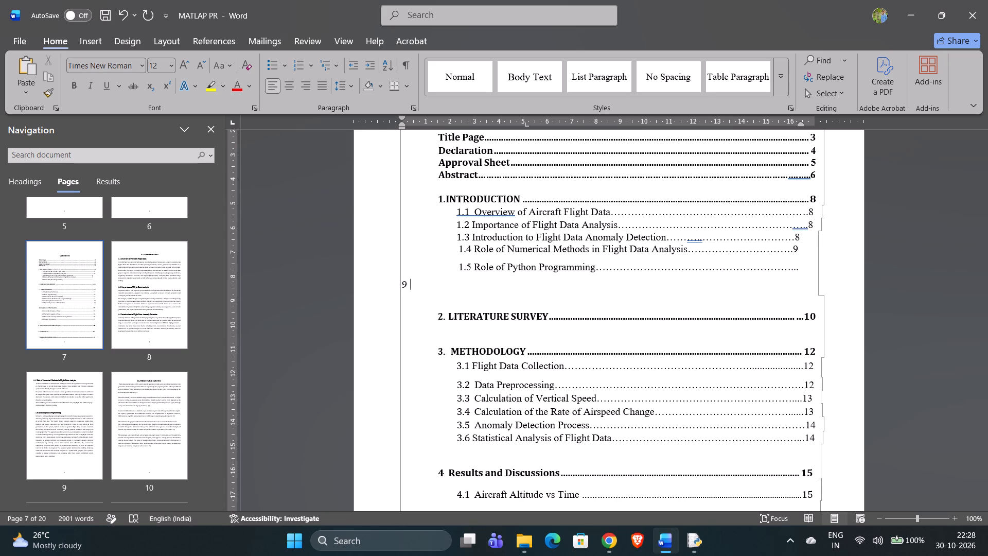
key(BackSpace)
key(BackSpace)
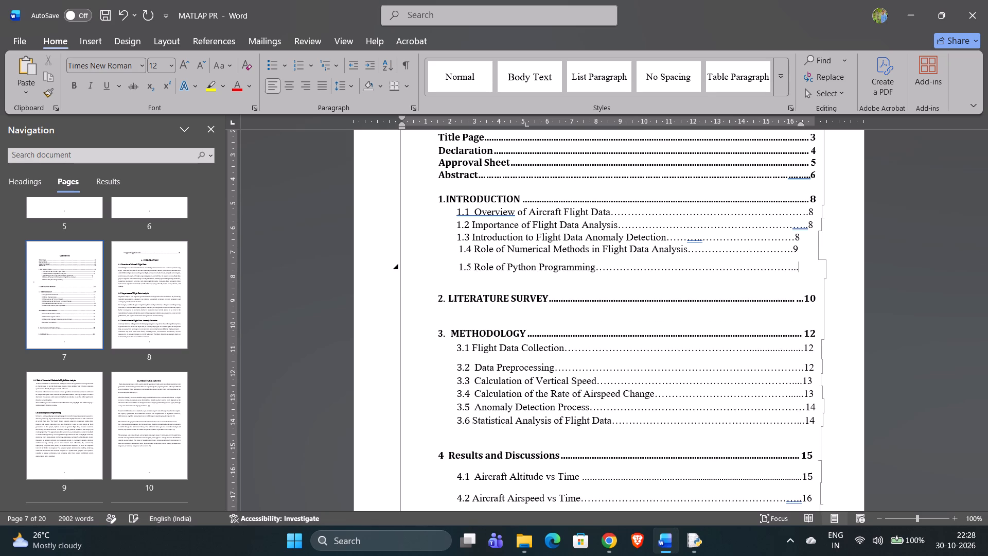
key(BackSpace)
key(9)
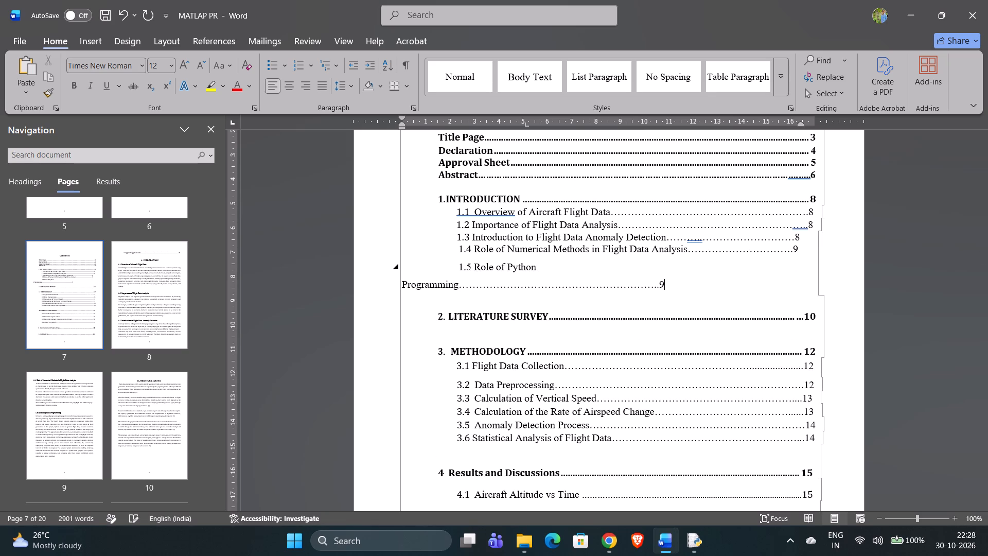
key(BackSpace)
key(BackSpace)
key(BackSpace)
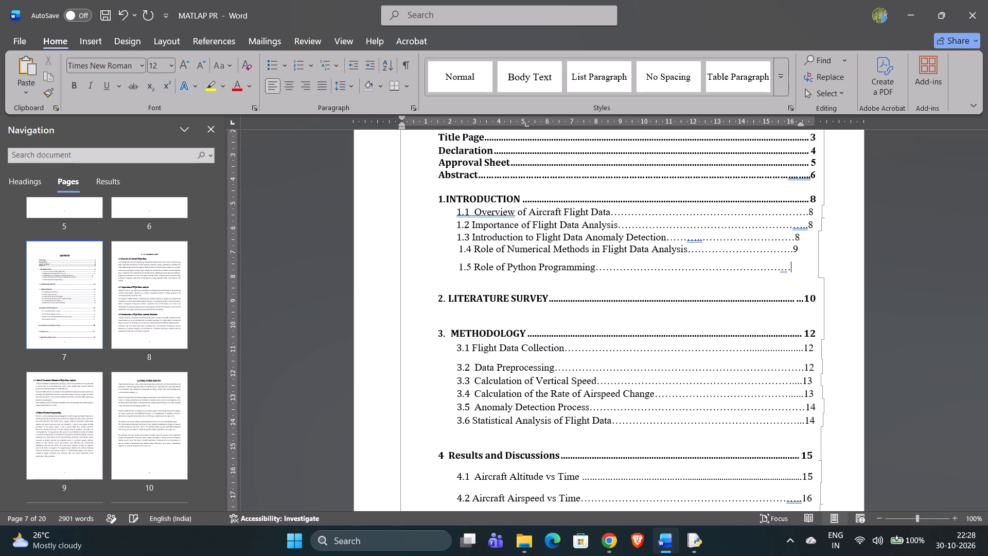
key(9)
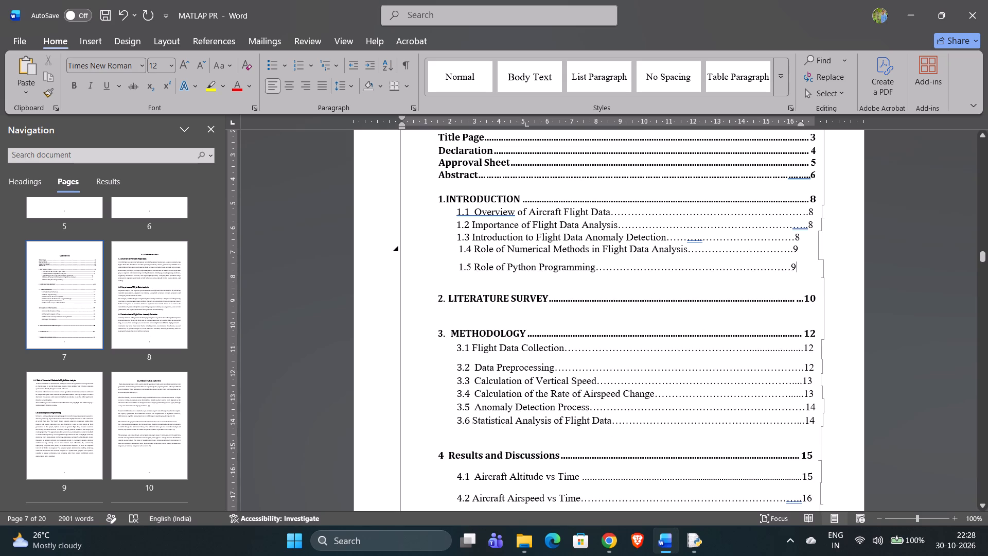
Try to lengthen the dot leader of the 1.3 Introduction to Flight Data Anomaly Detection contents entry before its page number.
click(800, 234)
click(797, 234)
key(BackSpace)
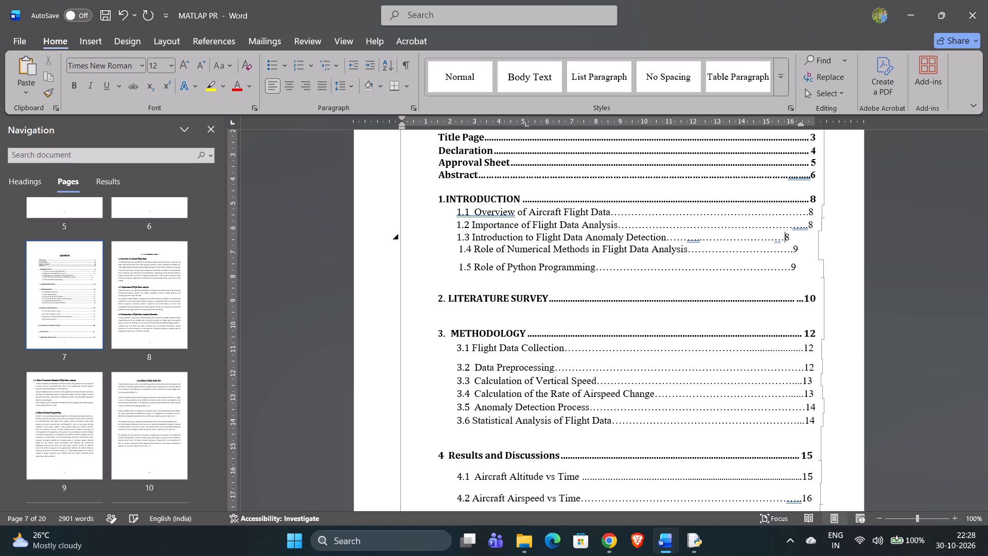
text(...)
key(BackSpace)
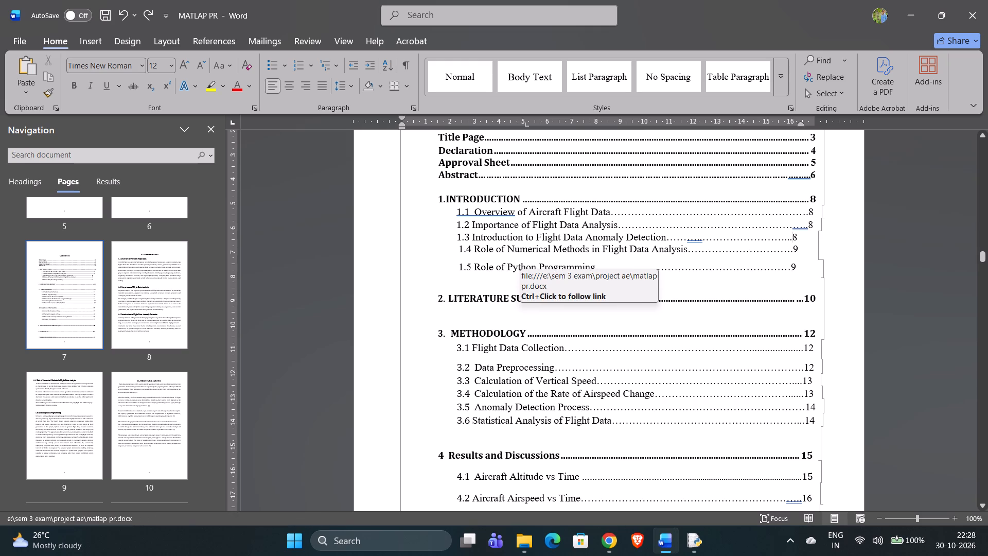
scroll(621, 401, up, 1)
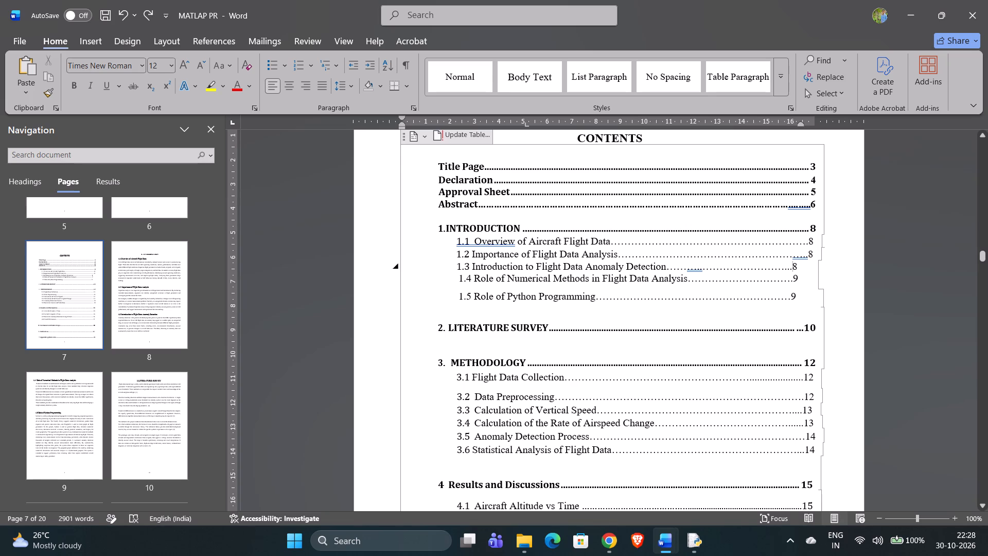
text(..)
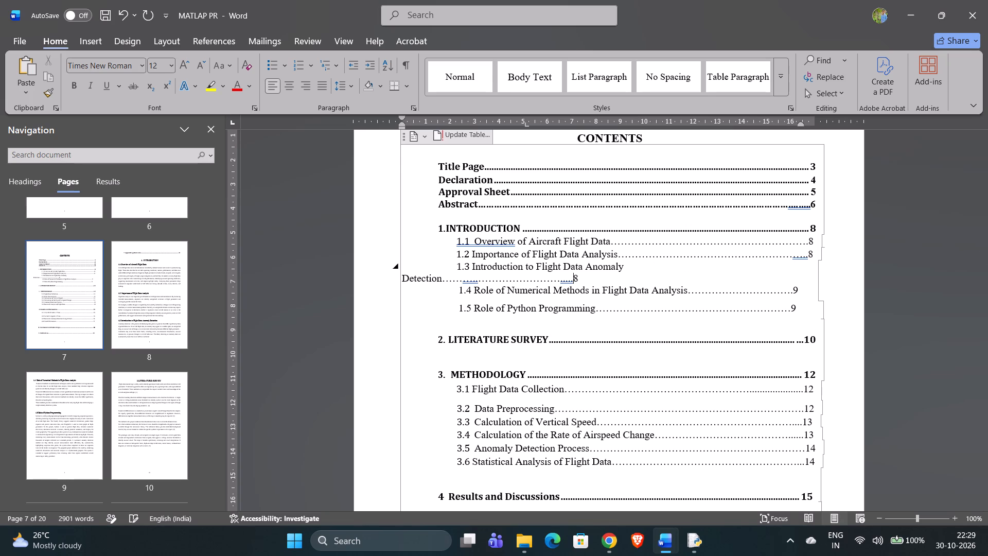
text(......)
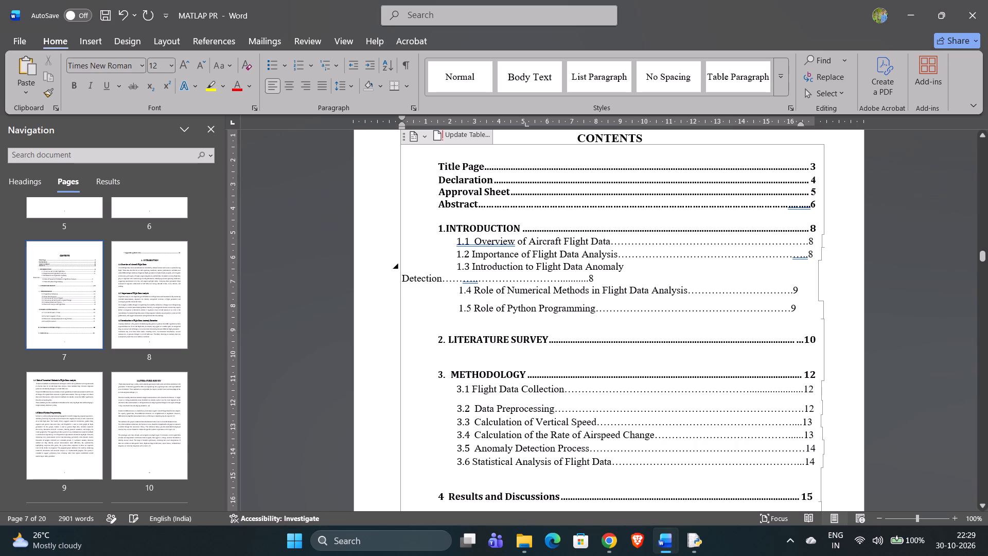
Trim the 1.3 Introduction to Flight Data Anomaly Detection dot leader back to one line and end the entry with page number 8.
click(599, 276)
key(Return)
key(Return)
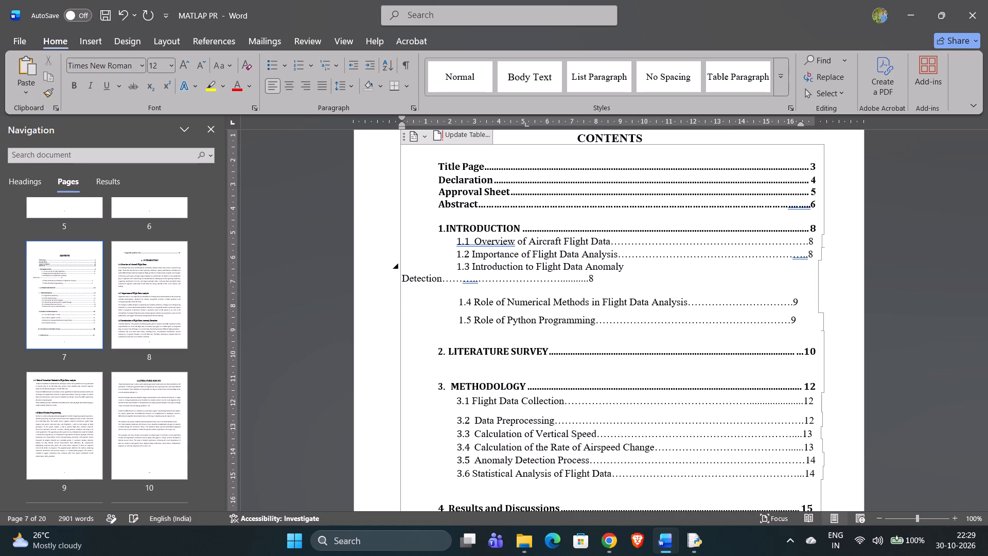
key(BackSpace)
key(BackSpace)
key(BackSpace)
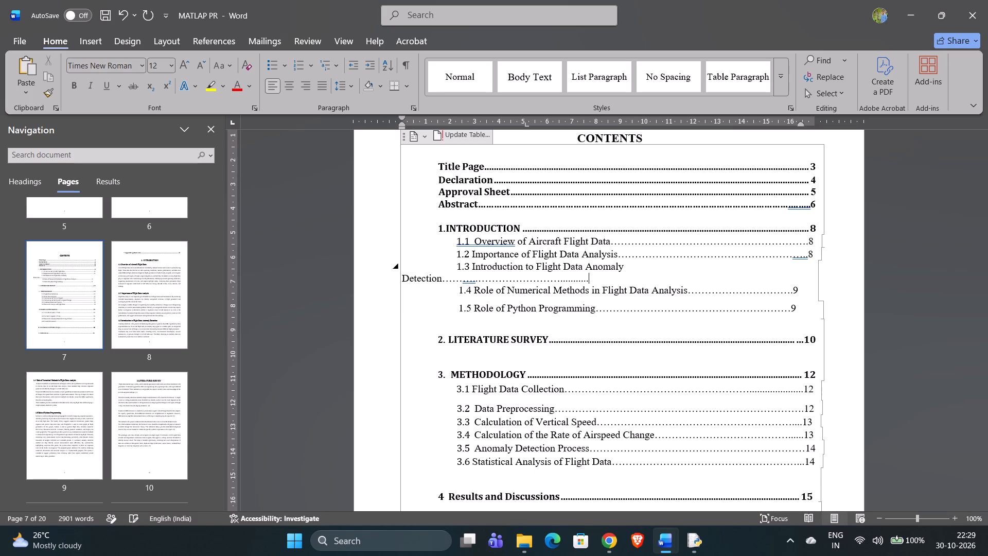
key(BackSpace)
key(BackSpace)
key(BackSpace)
key(BackSpace)
key(BackSpace)
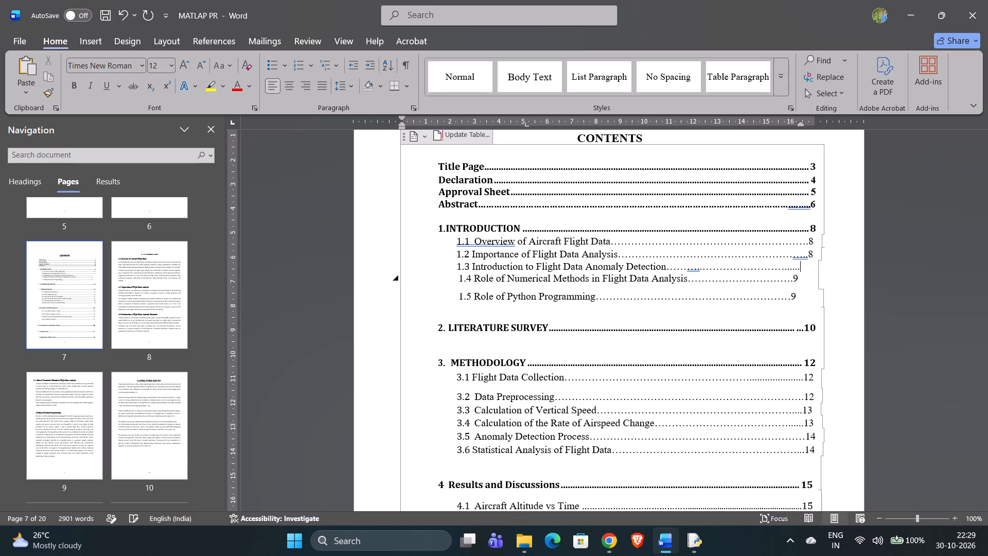
key(BackSpace)
key(BackSpace)
text(...)
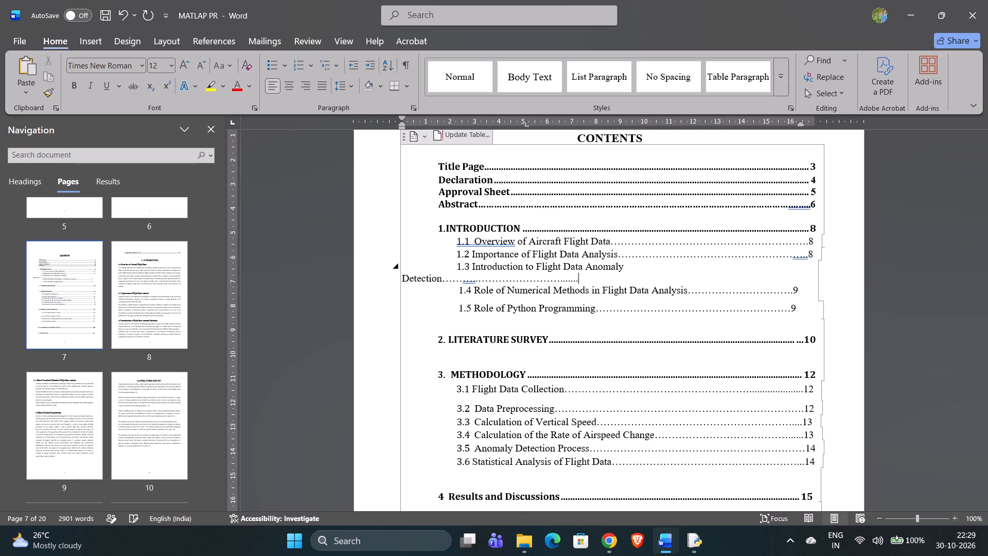
key(BackSpace)
key(BackSpace)
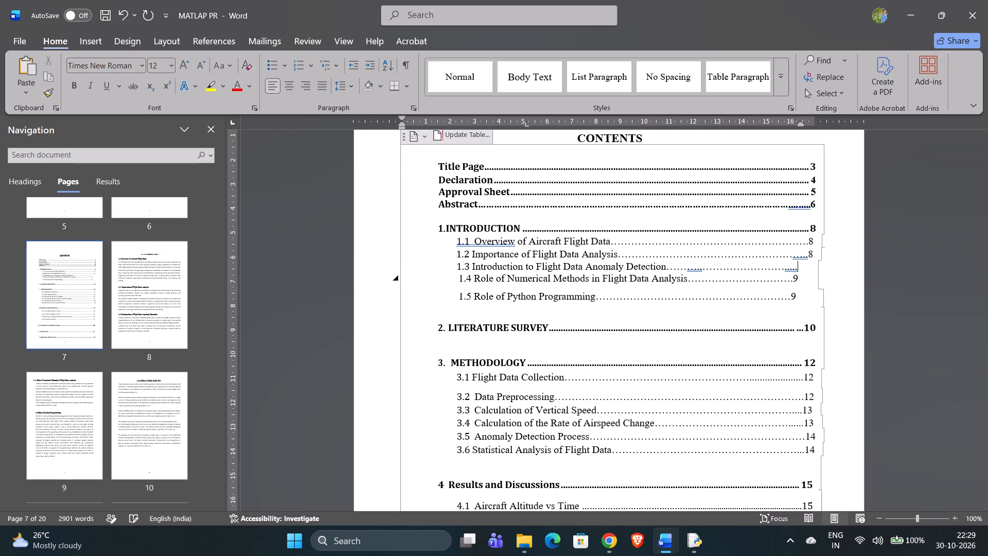
key(8)
key(BackSpace)
key(BackSpace)
key(8)
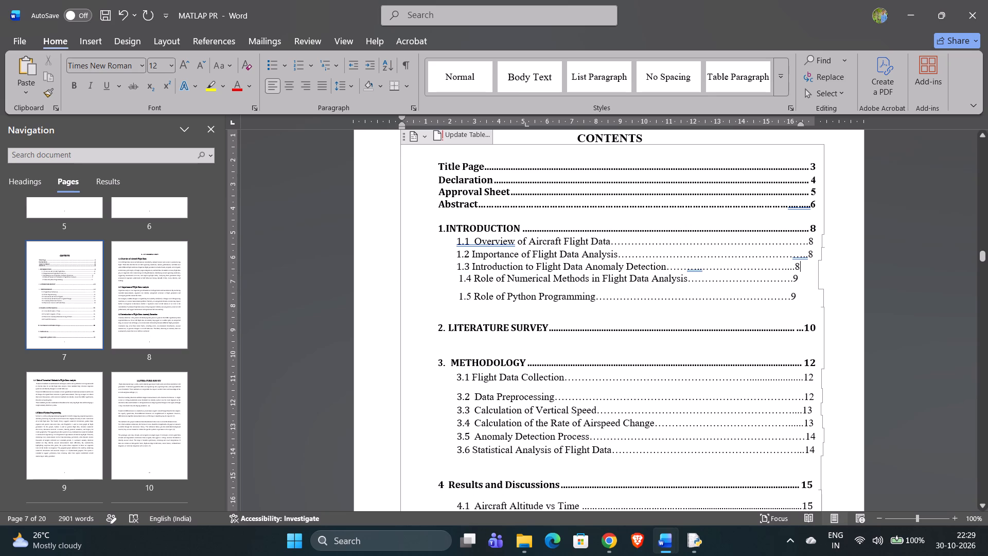
Ignore the proofing flags on the word Overview in contents entry 1.1 and on the Abstract entry's dot leader.
click(491, 246)
right_click(491, 246)
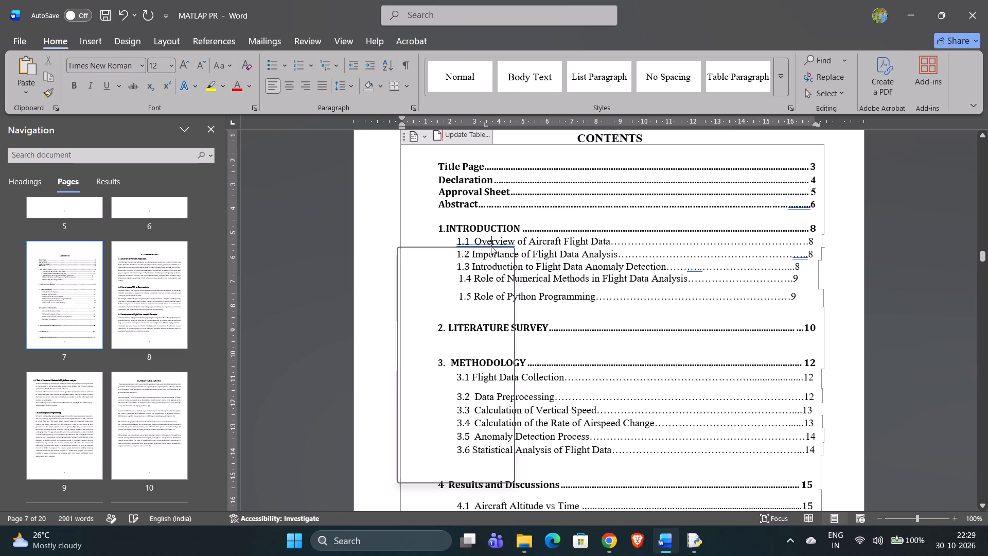
click(447, 278)
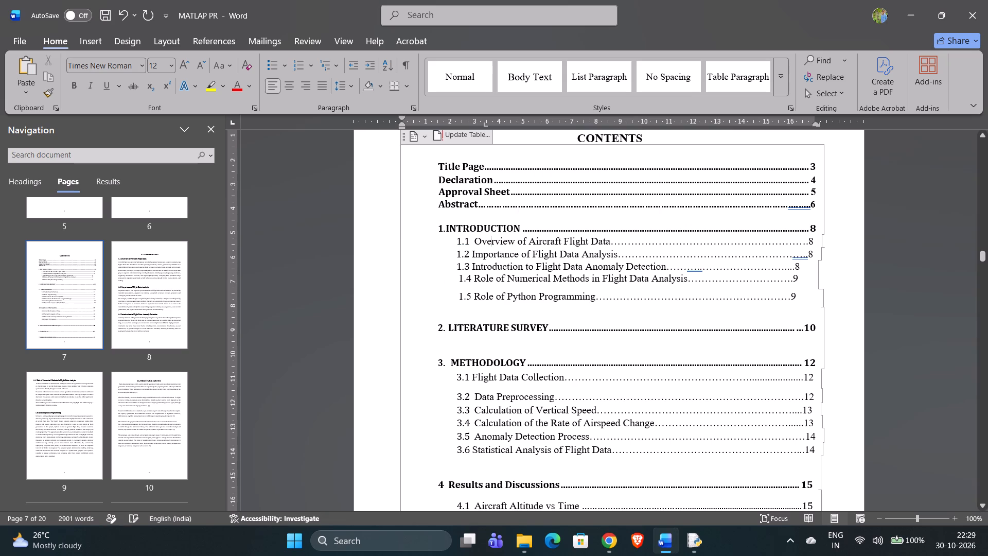
click(800, 206)
right_click(800, 206)
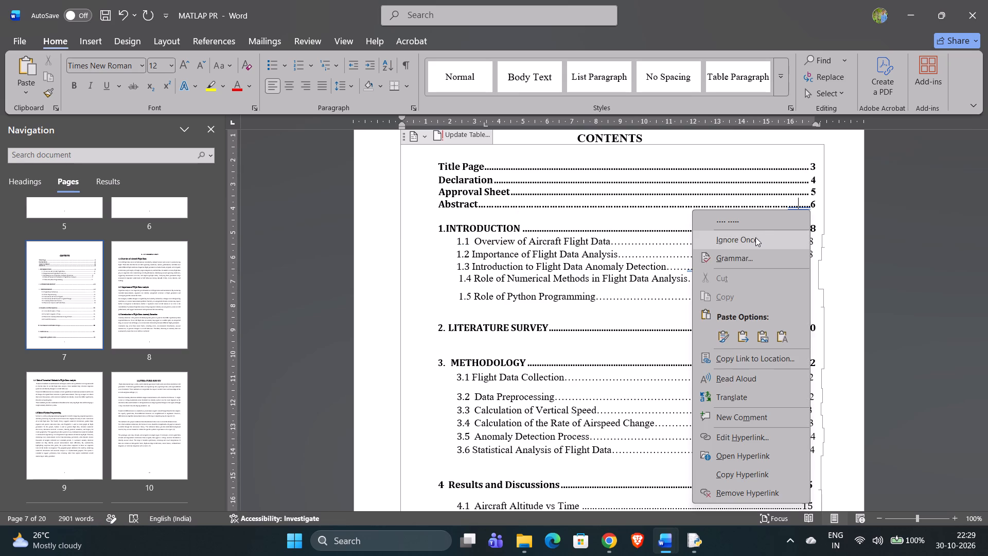
click(755, 238)
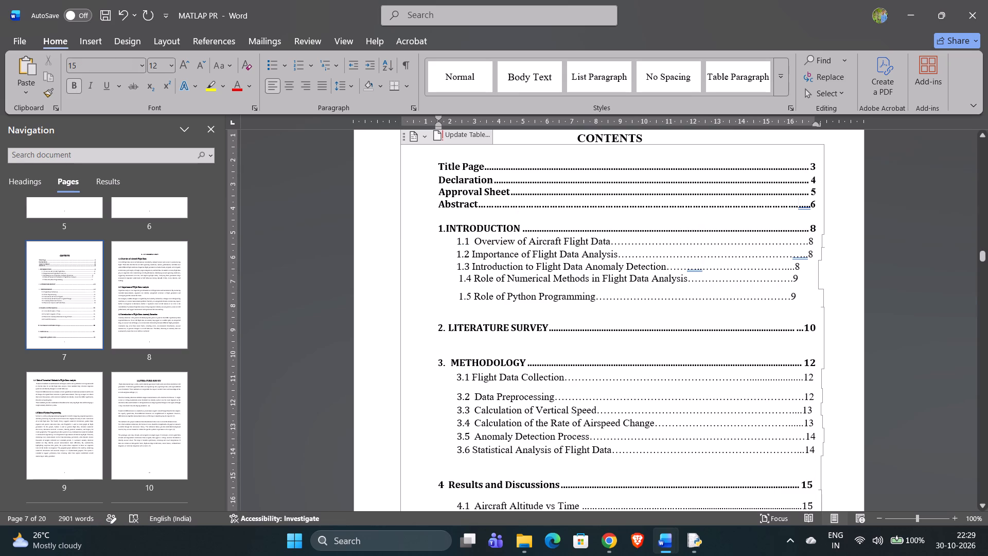
Review the contents page from Title Page to References, checking the alignment and page numbers of the entries.
click(803, 213)
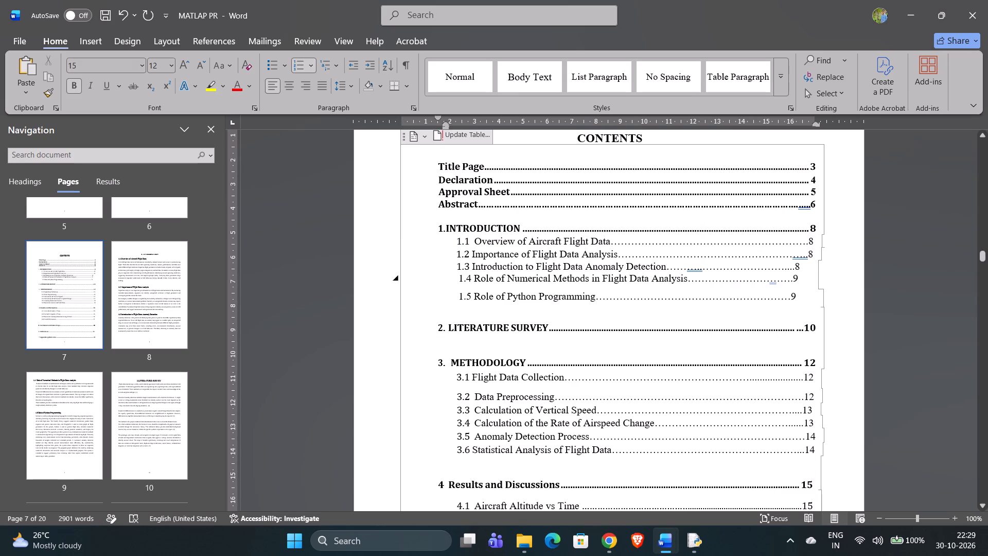
scroll(771, 276, down, 2)
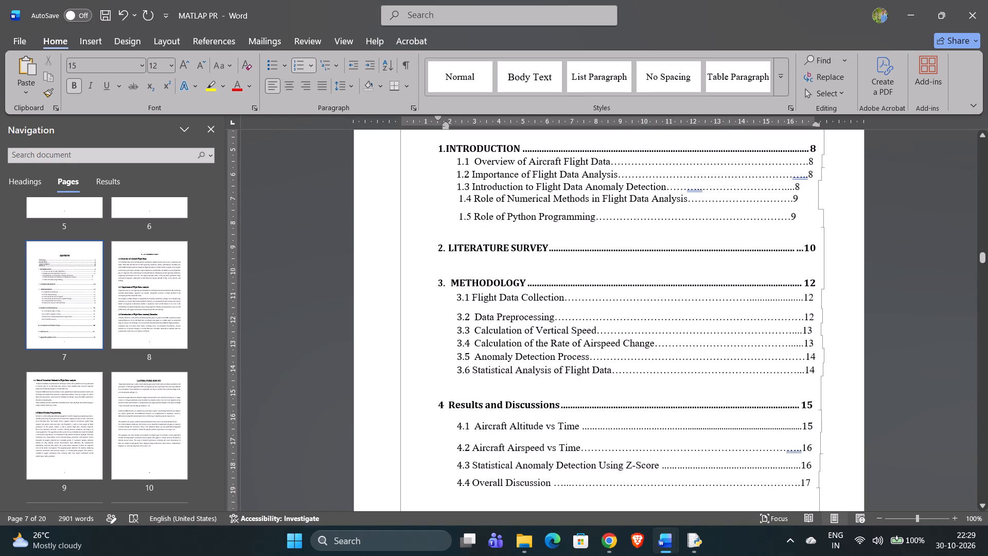
scroll(771, 276, down, 2)
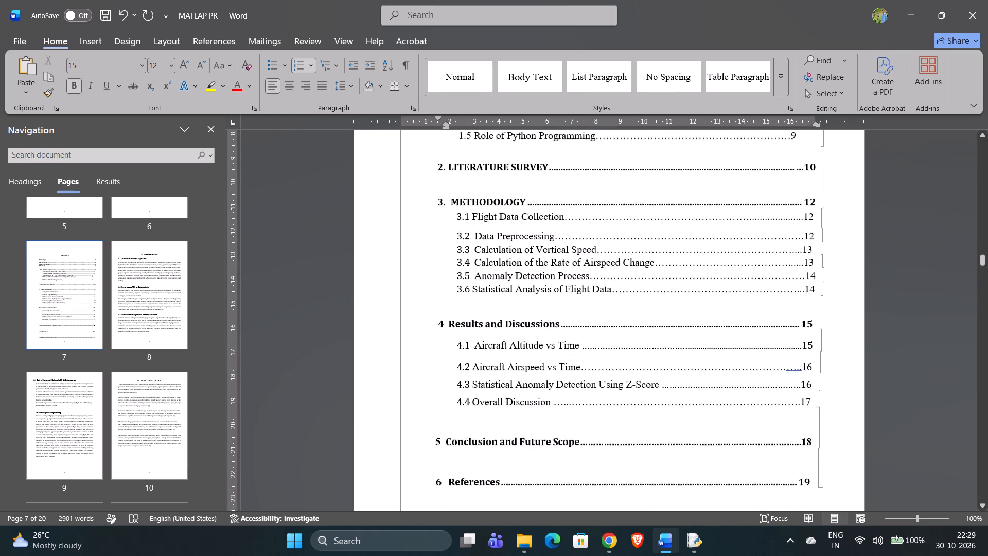
scroll(771, 276, down, 2)
scroll(771, 276, up, 2)
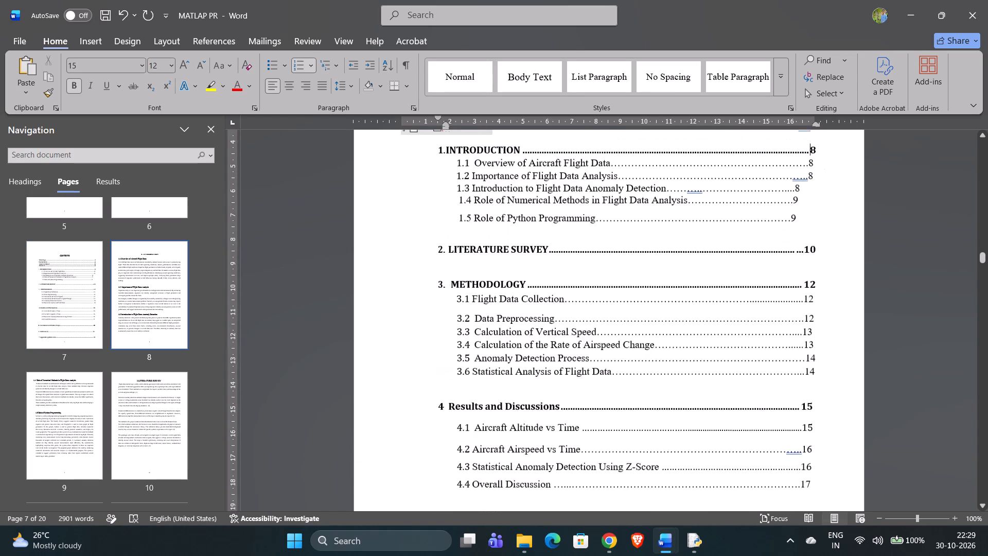
scroll(771, 276, up, 2)
scroll(771, 276, down, 1)
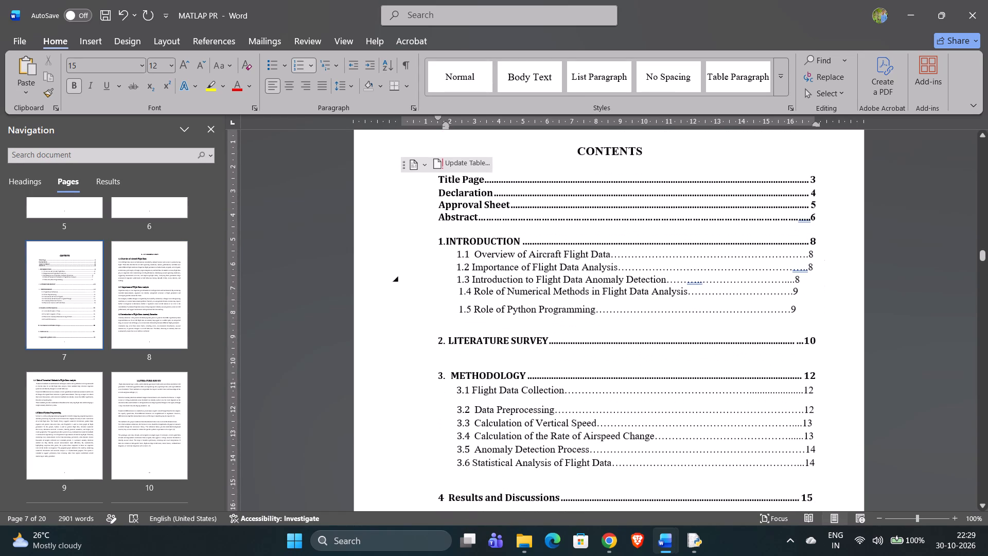
scroll(771, 276, down, 1)
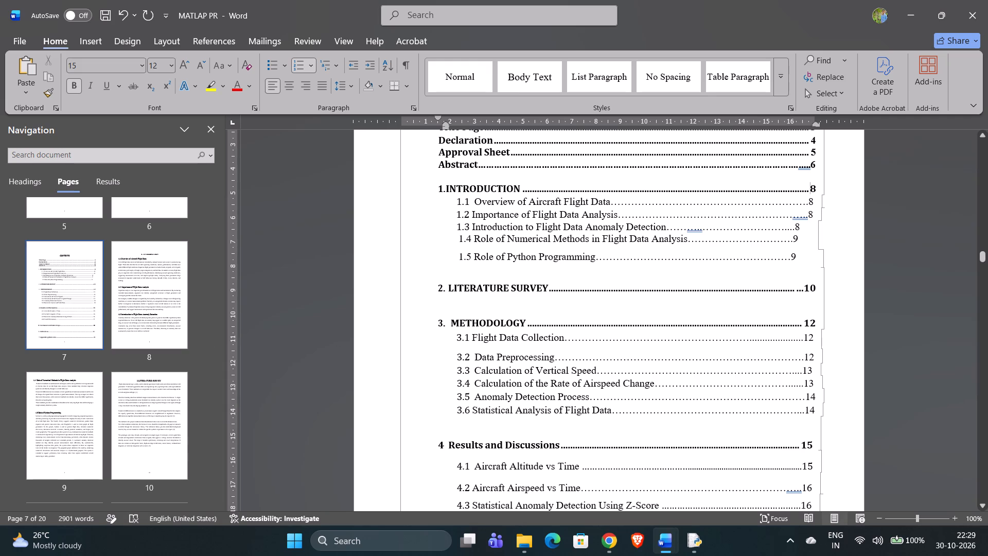
Set the page numbers of the METHODOLOGY, 3.1 Flight Data Collection and 3.2 Data Preprocessing contents entries to 11.
click(815, 325)
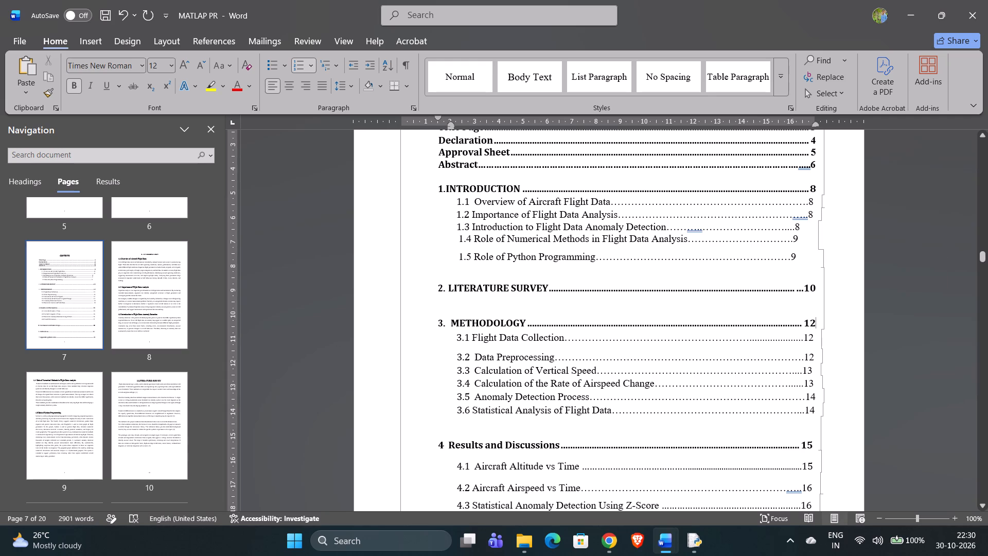
key(BackSpace)
click(815, 325)
click(815, 325)
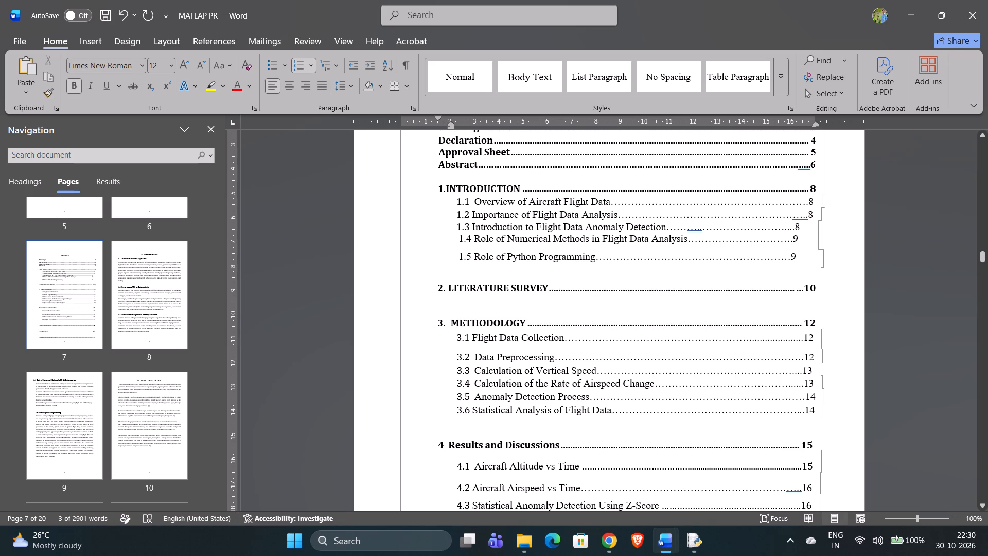
key(BackSpace)
key(1)
click(818, 337)
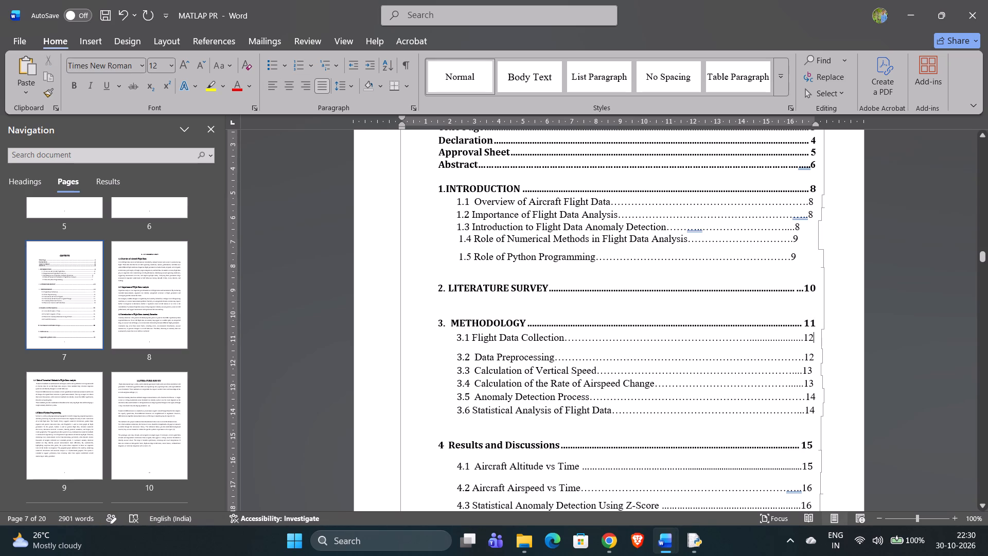
key(BackSpace)
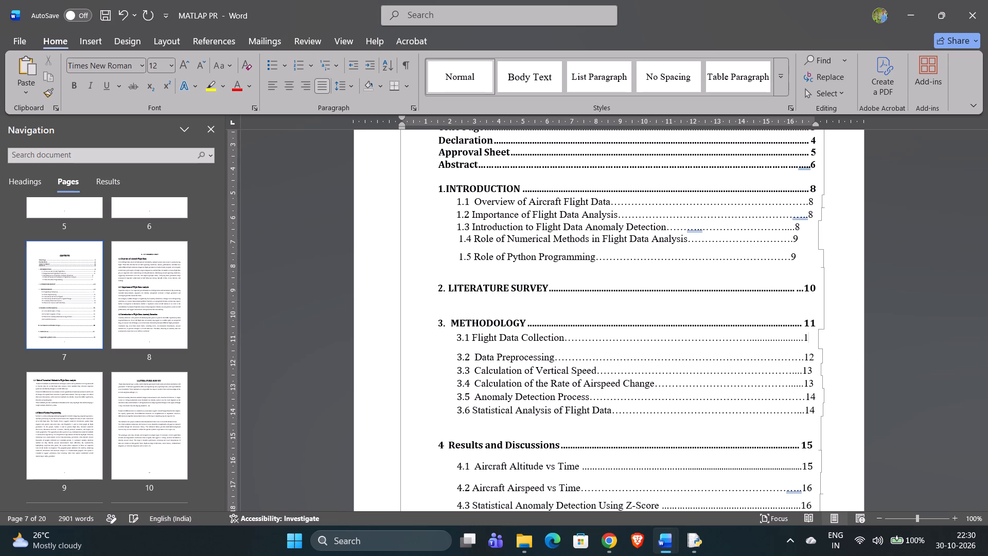
key(1)
click(815, 354)
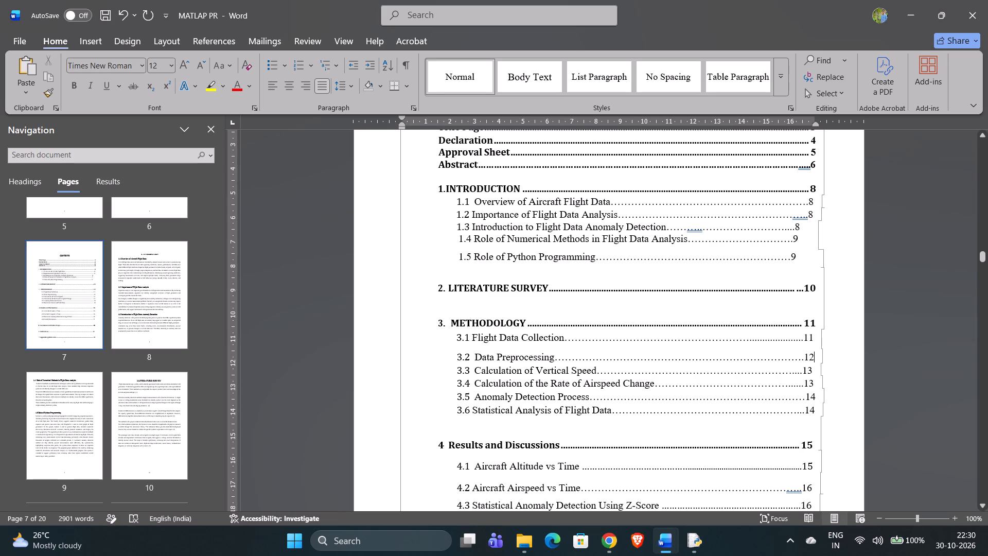
key(BackSpace)
key(1)
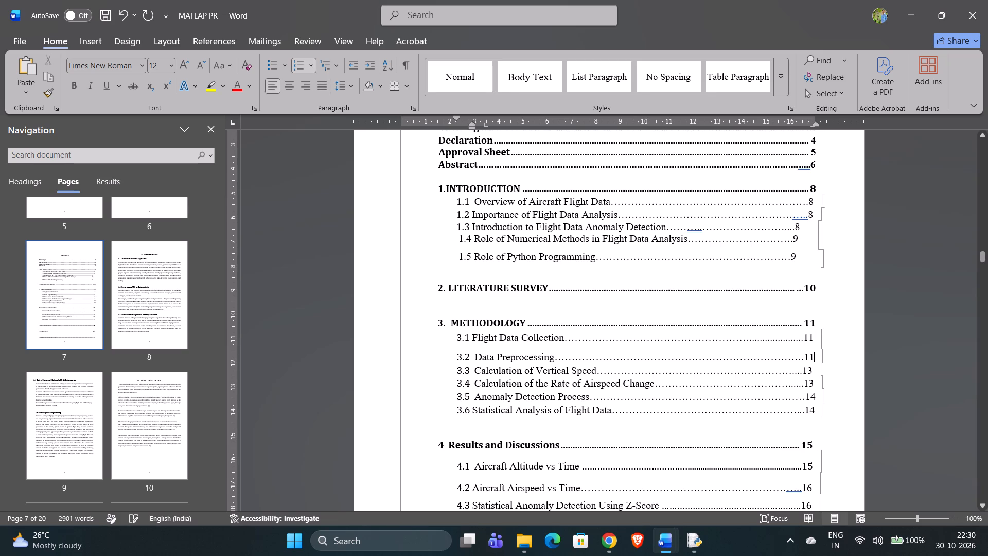
Set the page number of the 3.3 Calculation of Vertical Speed contents entry to 12.
click(811, 374)
key(BackSpace)
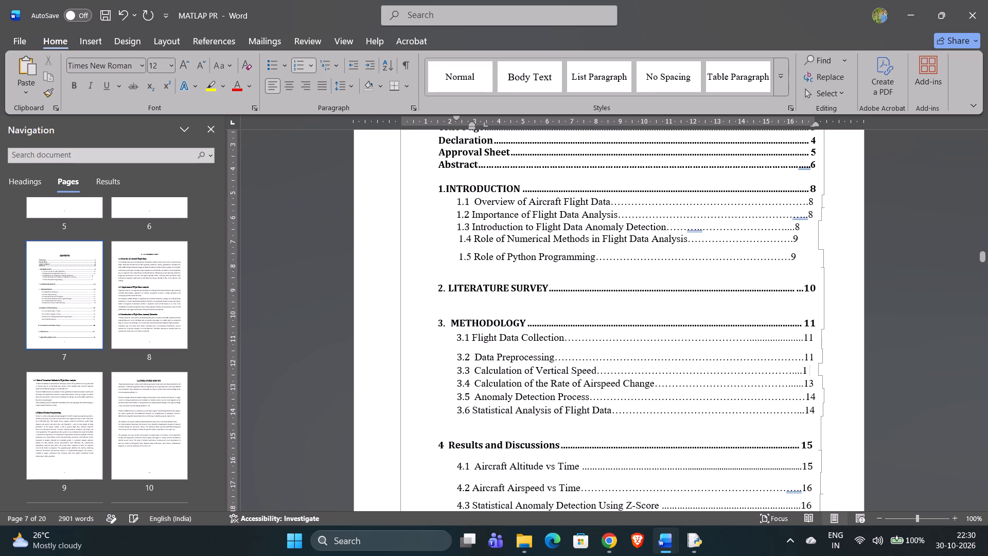
key(2)
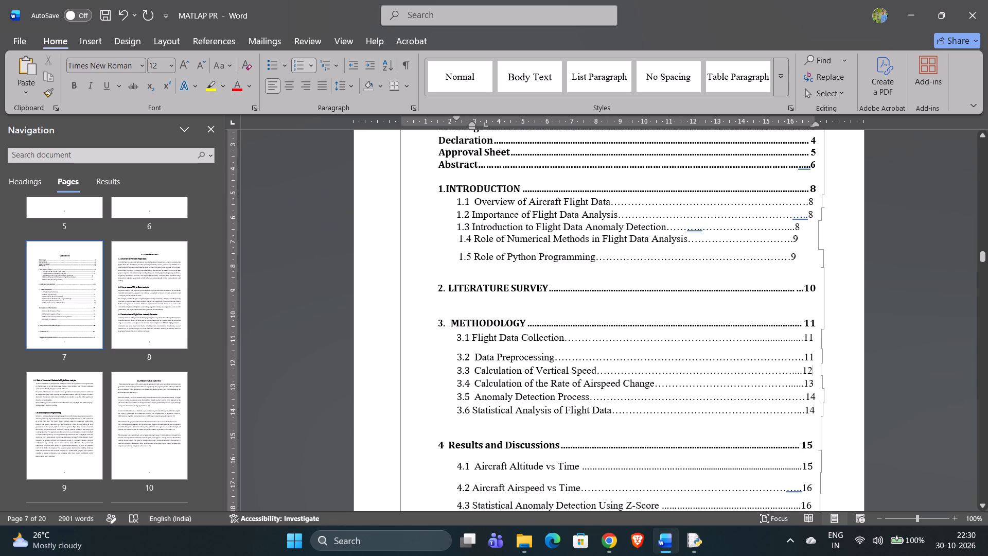
Set the page number of contents entry 3.4 to 12, and of entries 3.5 and 3.6 to 13.
click(816, 384)
key(BackSpace)
key(2)
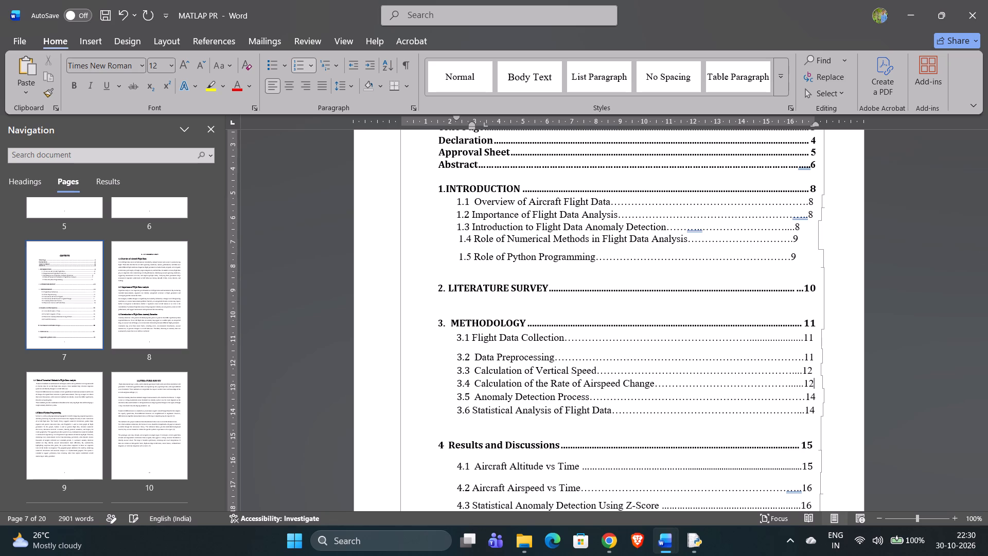
click(816, 396)
key(BackSpace)
key(3)
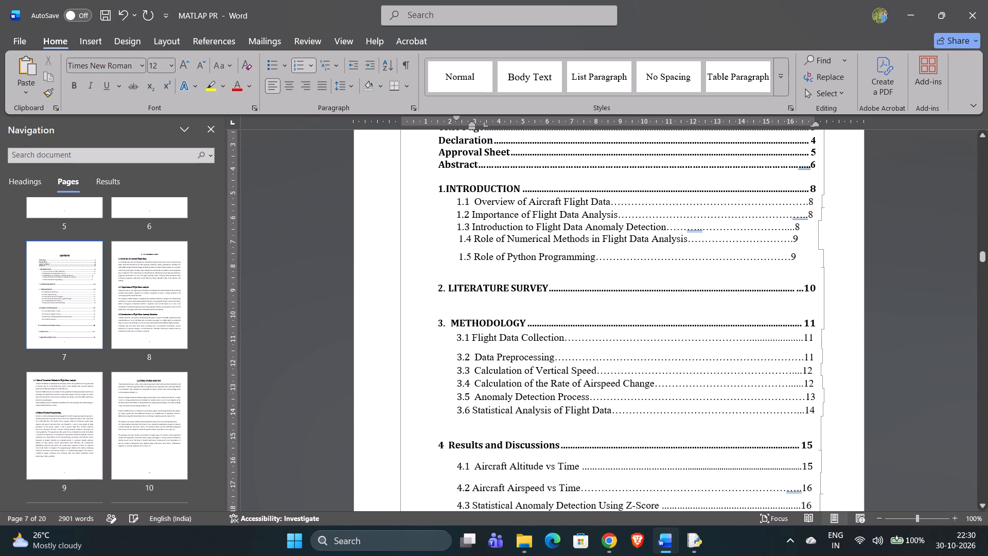
click(815, 410)
key(BackSpace)
key(3)
Set the page numbers of the Results and Discussions and 4.1 Aircraft Altitude vs Time contents entries to 14.
scroll(147, 393, down, 1)
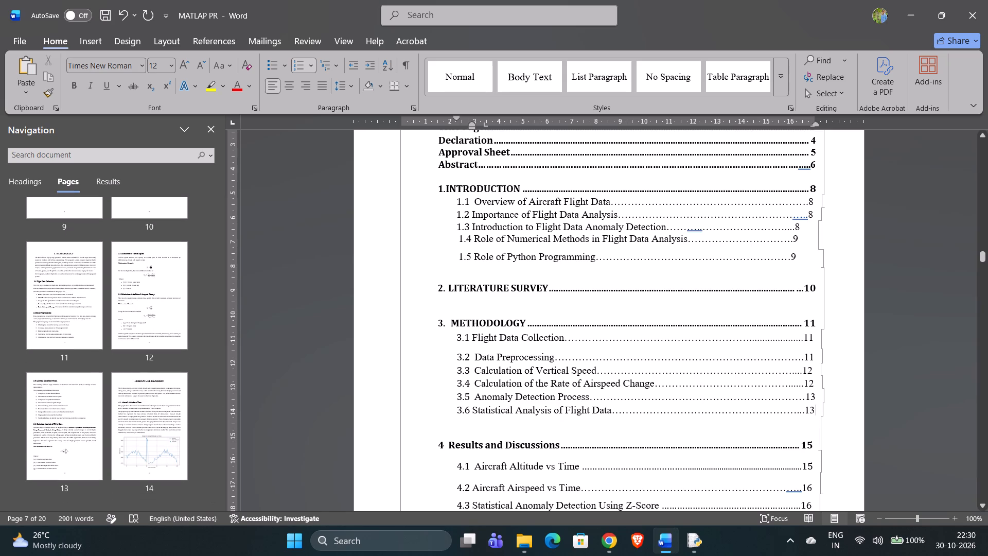
click(814, 443)
key(BackSpace)
key(4)
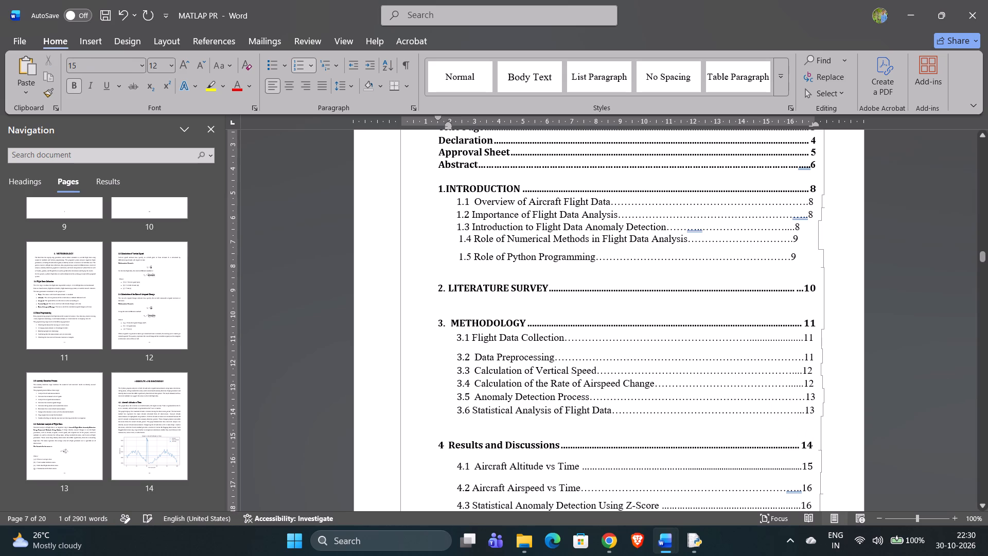
click(817, 468)
key(BackSpace)
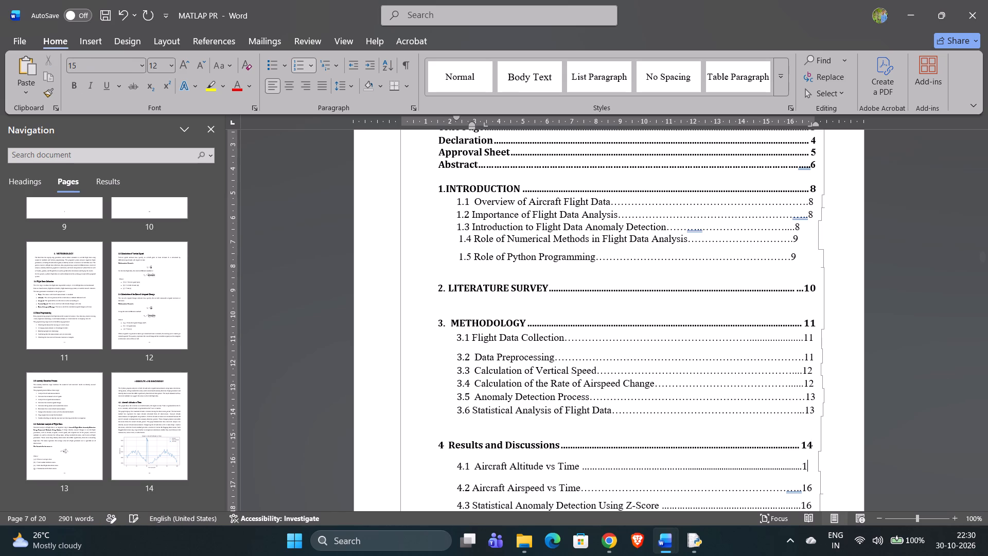
key(4)
Set the page numbers of contents entries 4.2 Aircraft Airspeed vs Time and 4.3 Statistical Anomaly Detection Using Z-Score to 15.
click(817, 488)
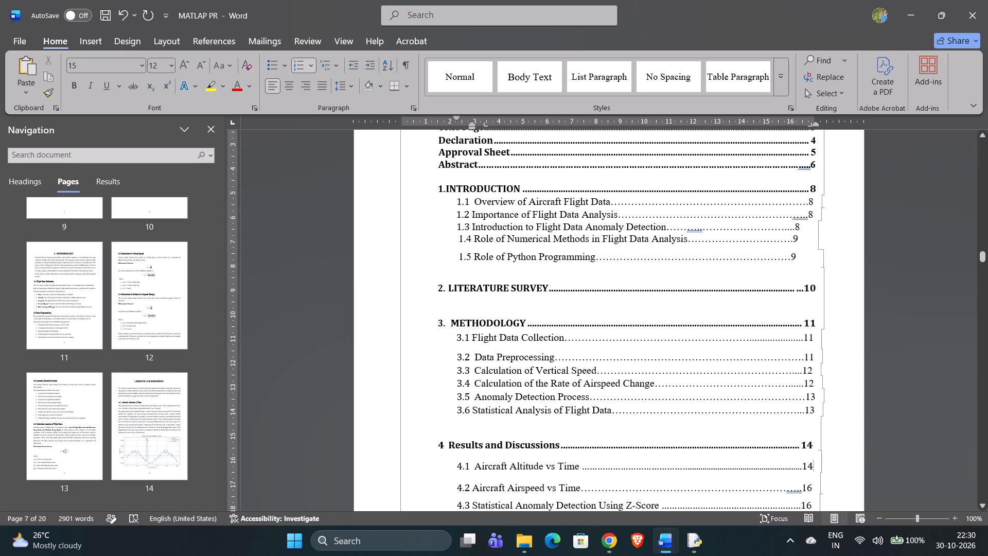
key(BackSpace)
key(5)
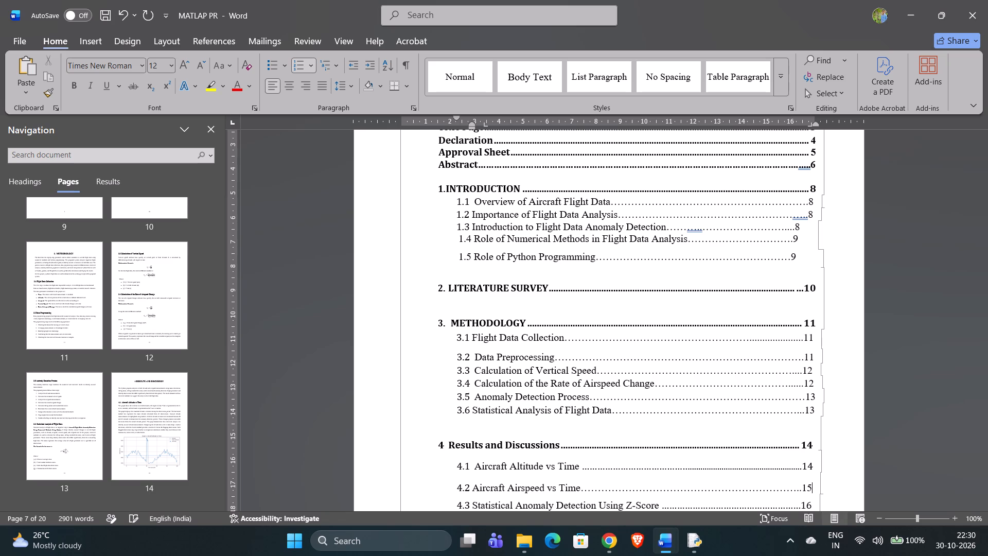
scroll(708, 467, down, 1)
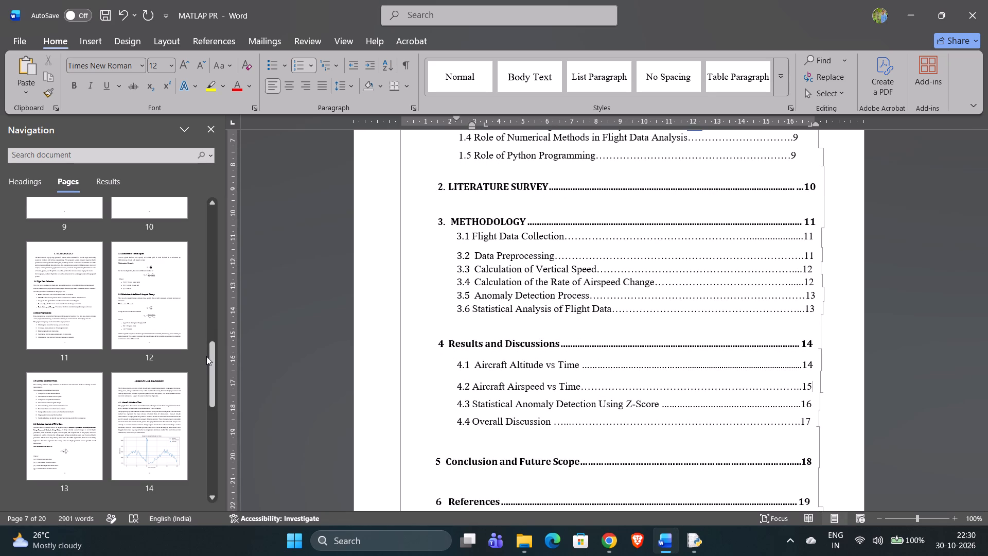
scroll(123, 370, down, 1)
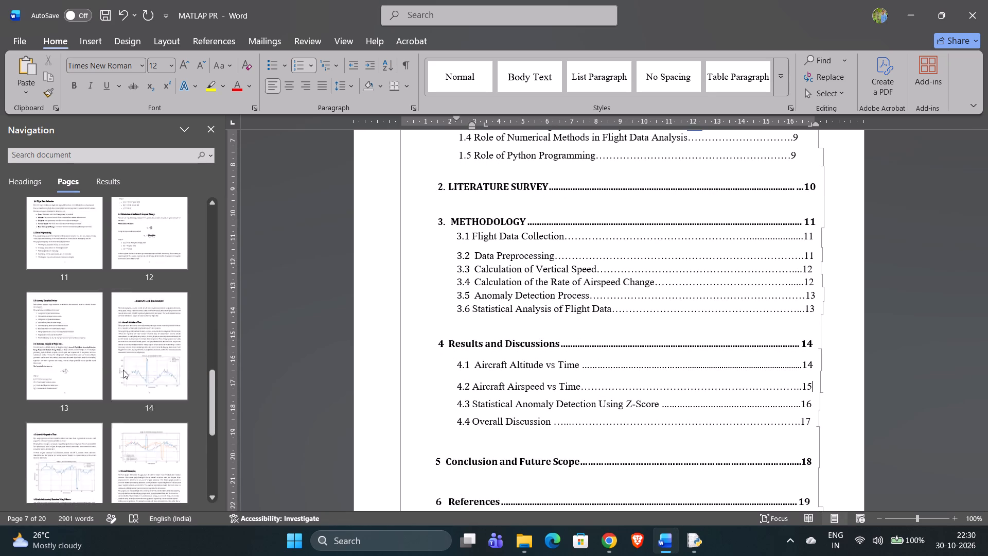
scroll(123, 370, down, 1)
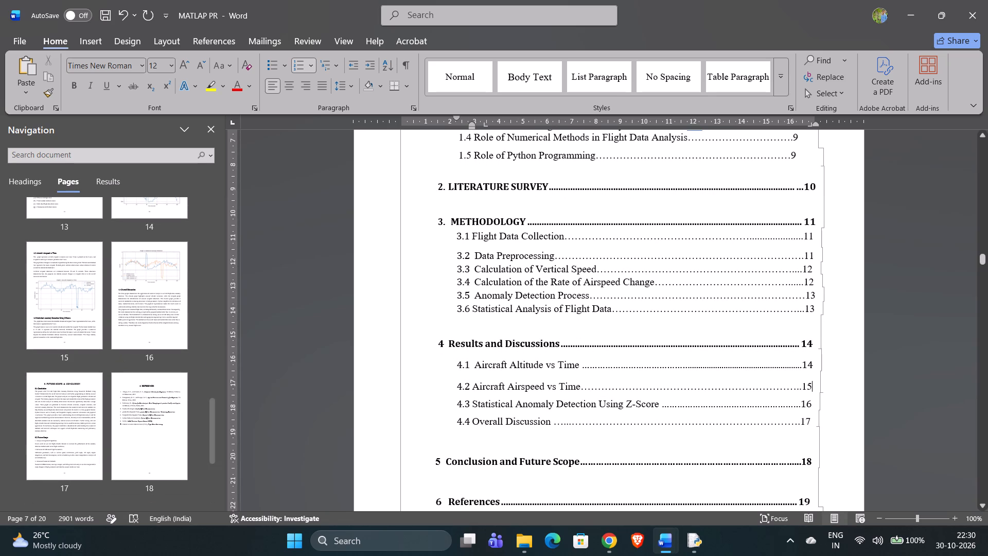
click(810, 406)
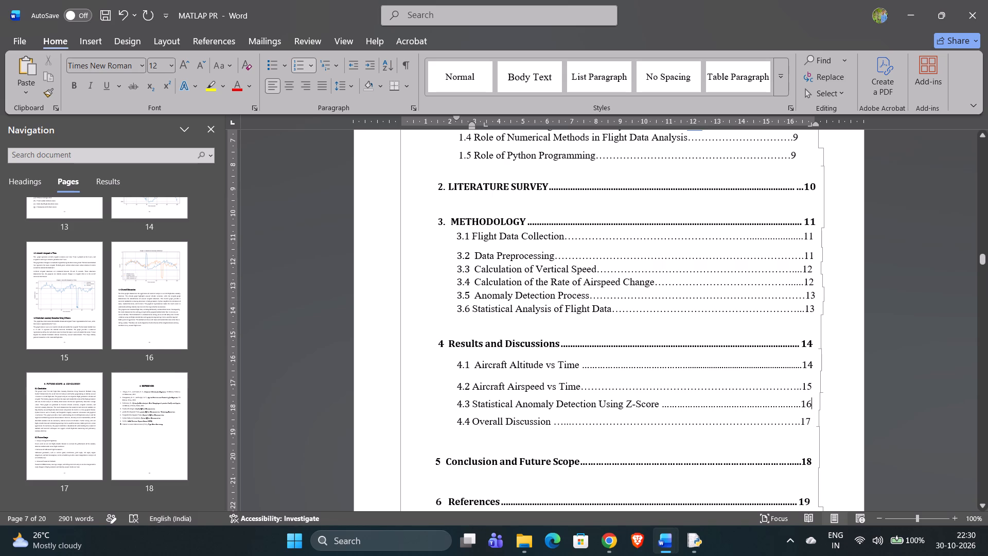
key(BackSpace)
key(5)
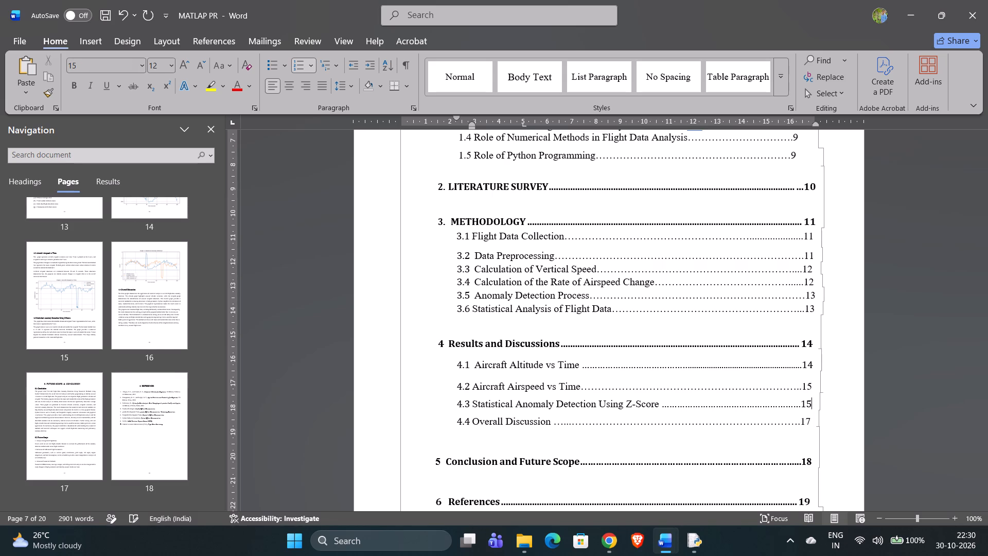
Set the page number of the 4.4 Overall Discussion contents entry to 16 and of Conclusion and Future Scope to 17.
click(813, 422)
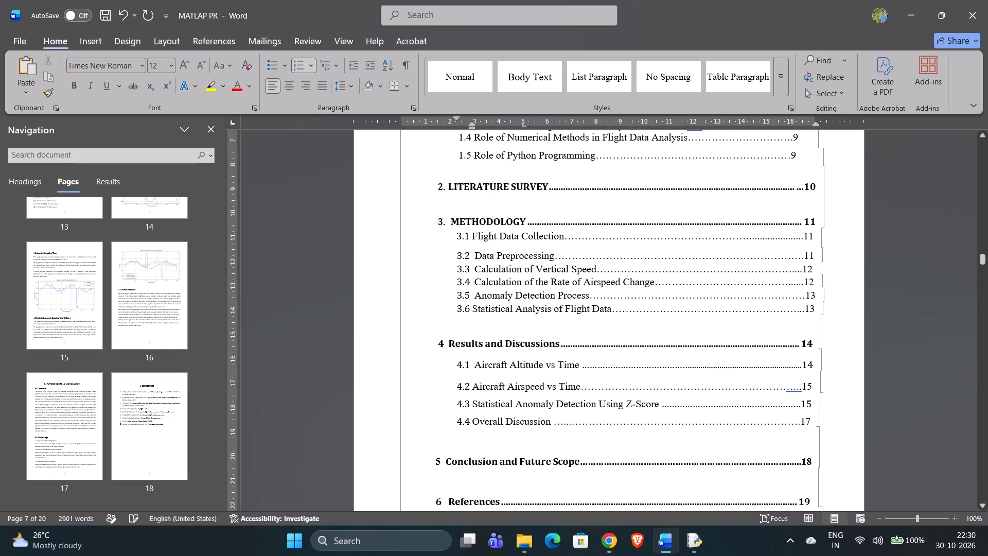
key(BackSpace)
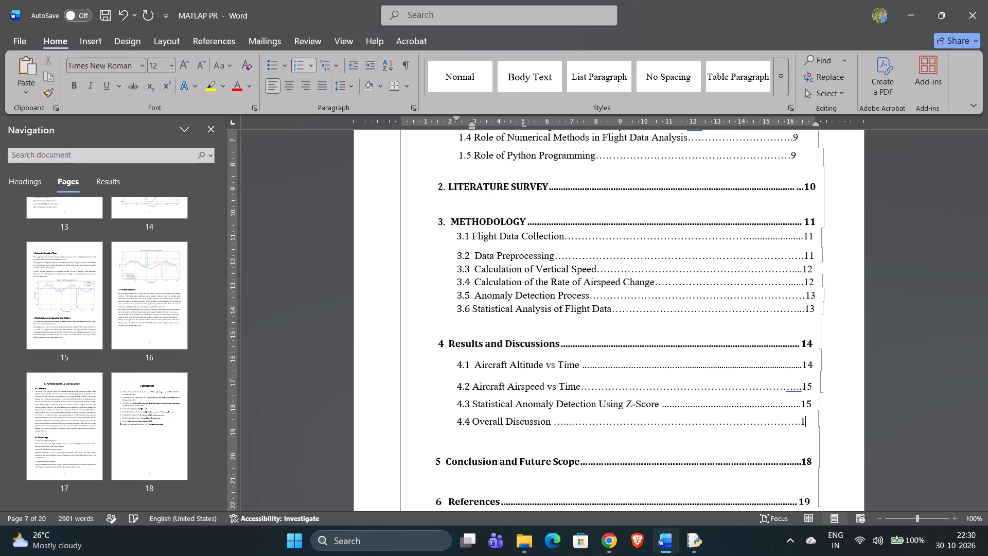
key(1)
key(6)
key(BackSpace)
key(BackSpace)
key(6)
click(810, 459)
key(BackSpace)
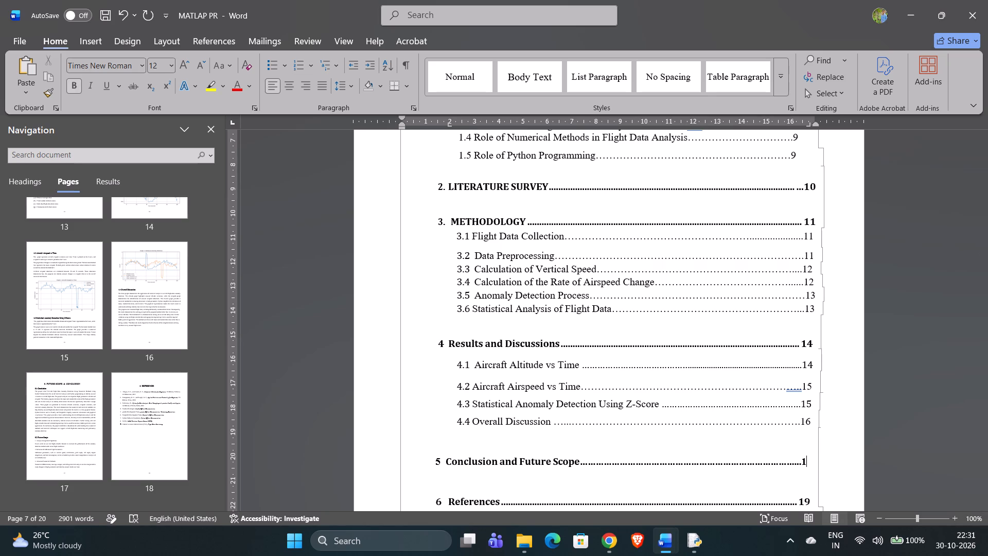
key(7)
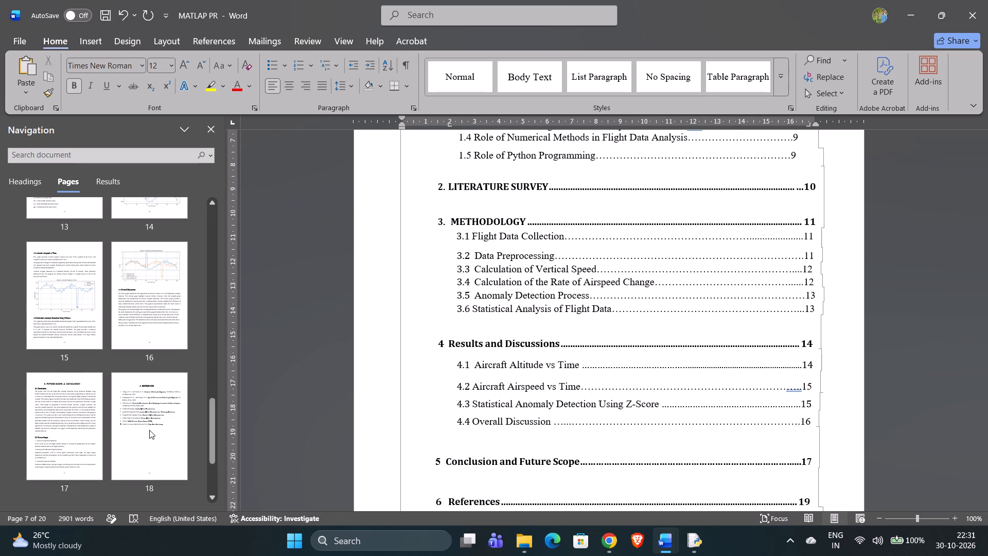
Check the report's last pages for the References section and set its contents entry's page number to 18.
scroll(149, 430, down, 4)
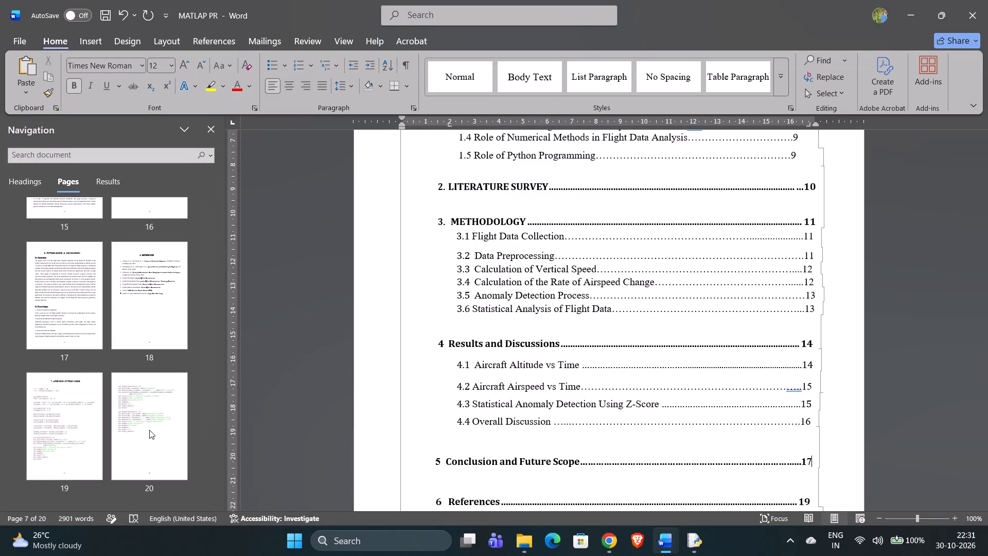
scroll(149, 430, up, 2)
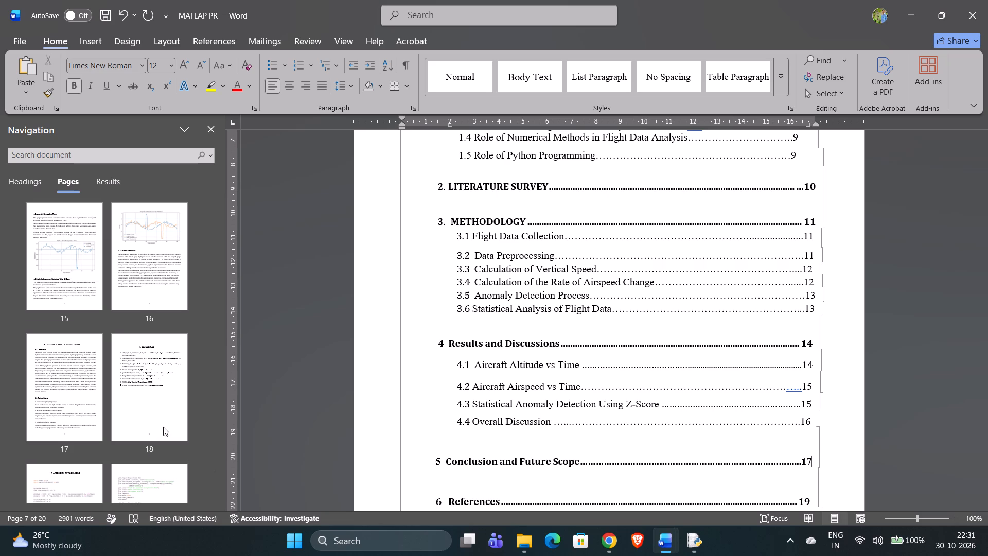
scroll(593, 441, down, 2)
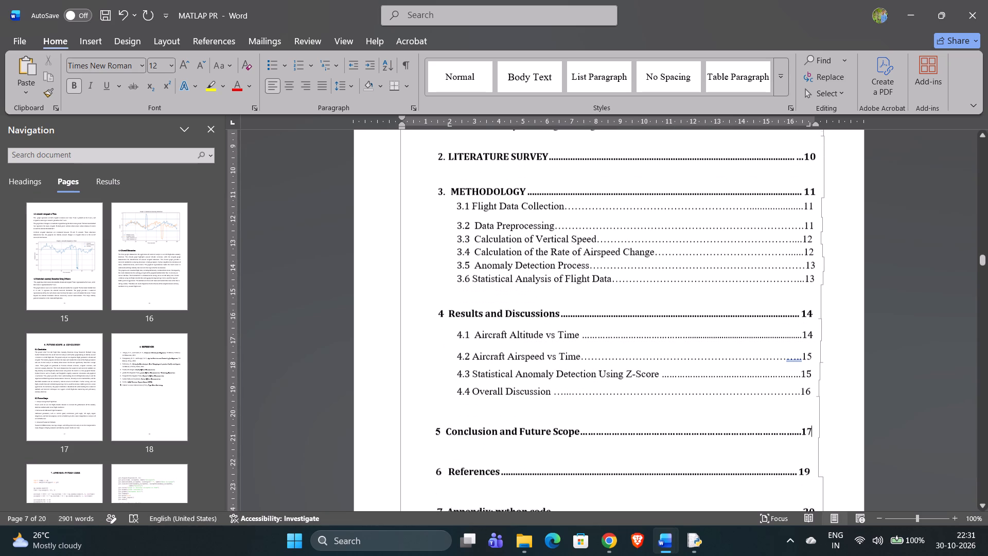
scroll(593, 441, down, 1)
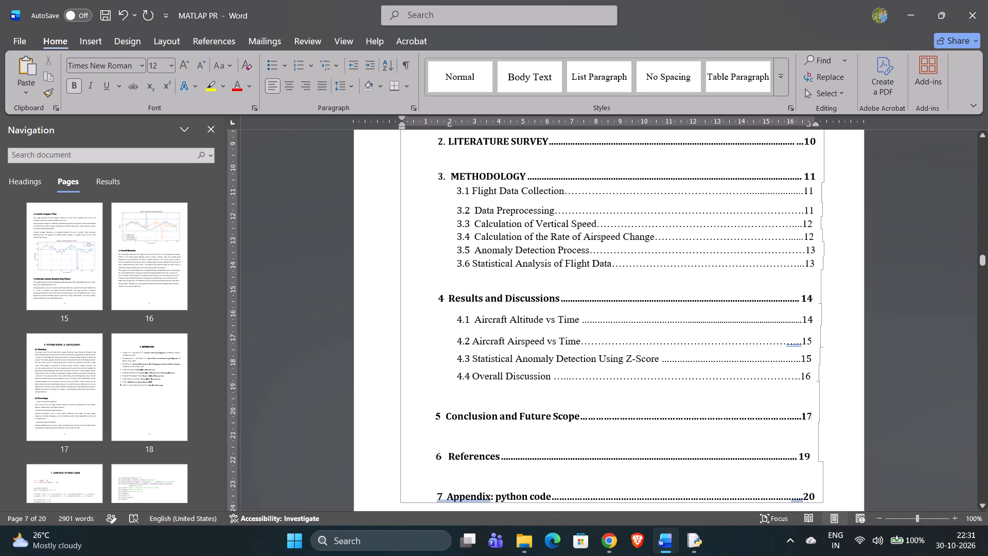
click(810, 455)
key(BackSpace)
key(8)
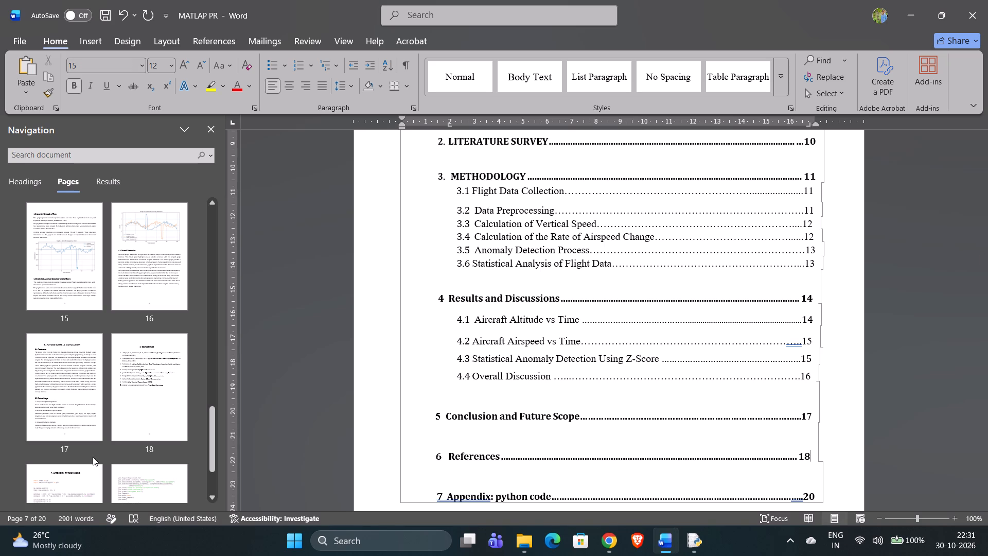
Set the page number of the Appendix: python code contents entry to 19.
click(815, 492)
key(BackSpace)
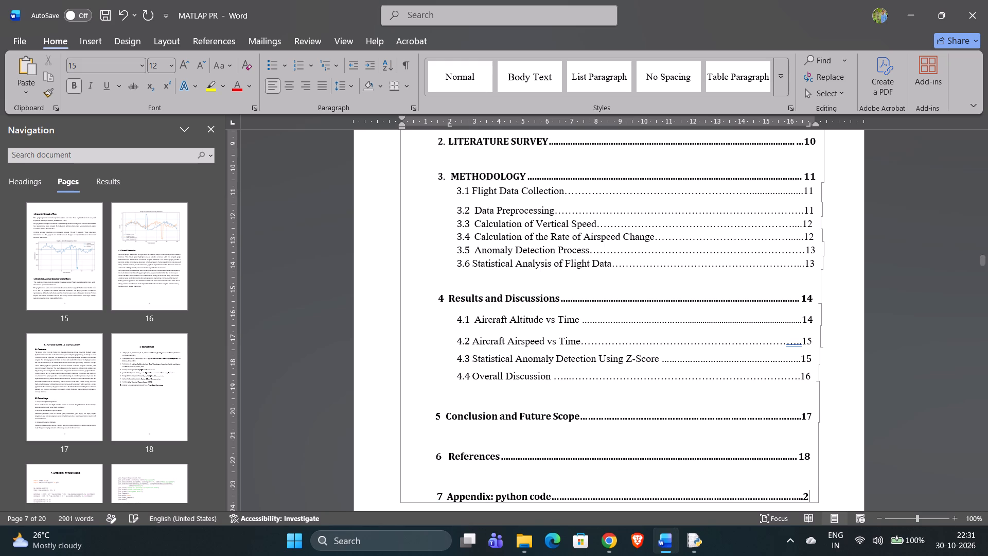
key(BackSpace)
text(19)
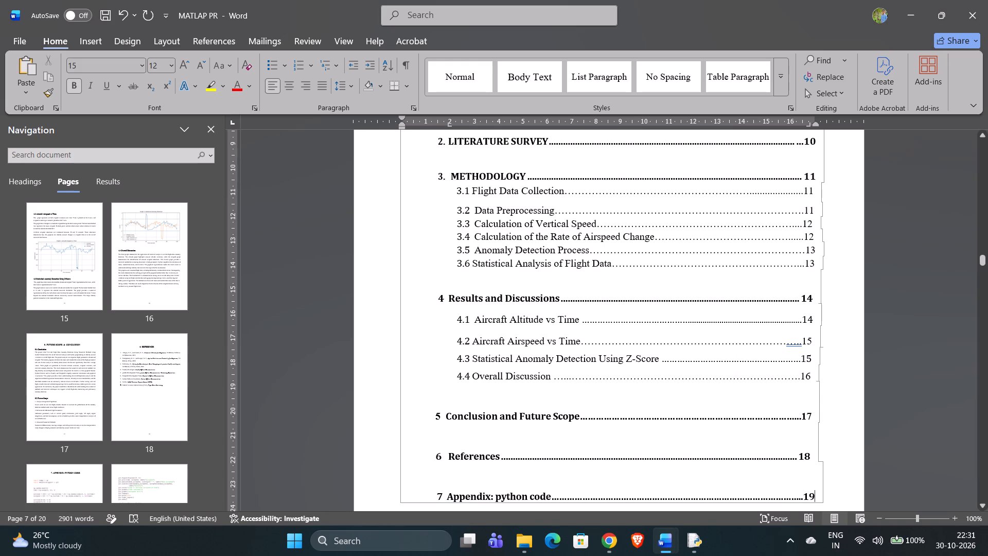
Look over the whole contents page to verify its entries and page numbers down to the Appendix entry.
scroll(698, 365, down, 1)
scroll(698, 365, up, 2)
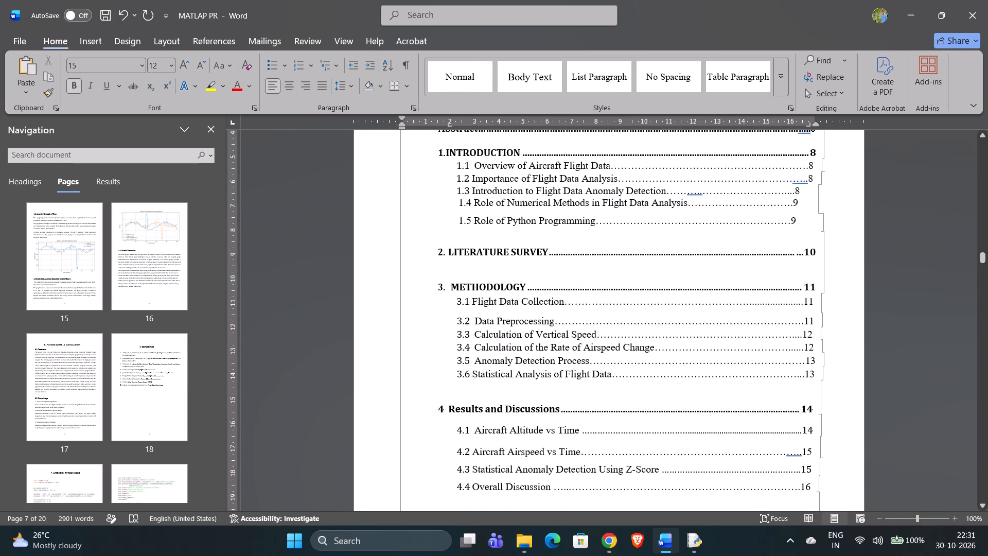
scroll(698, 365, up, 1)
scroll(698, 365, down, 2)
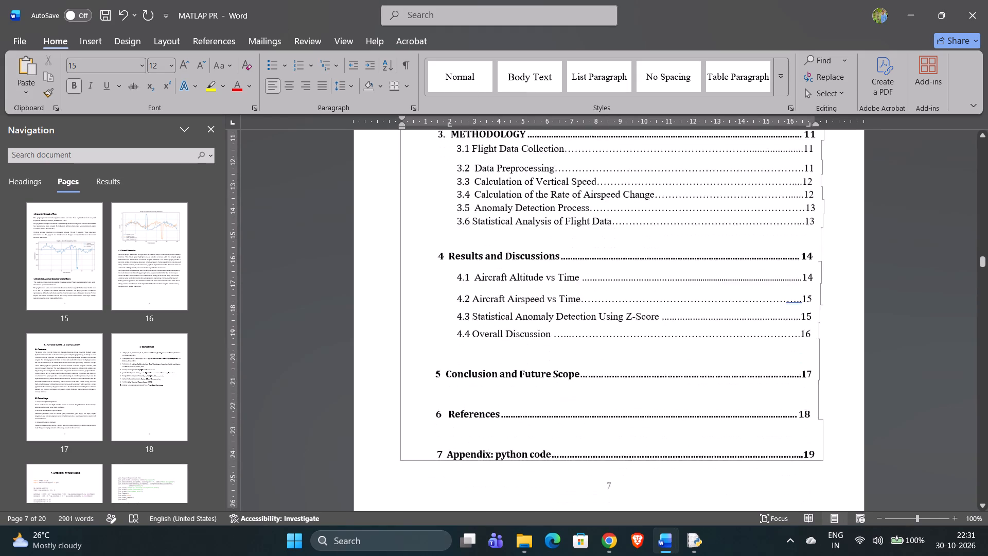
scroll(698, 365, down, 1)
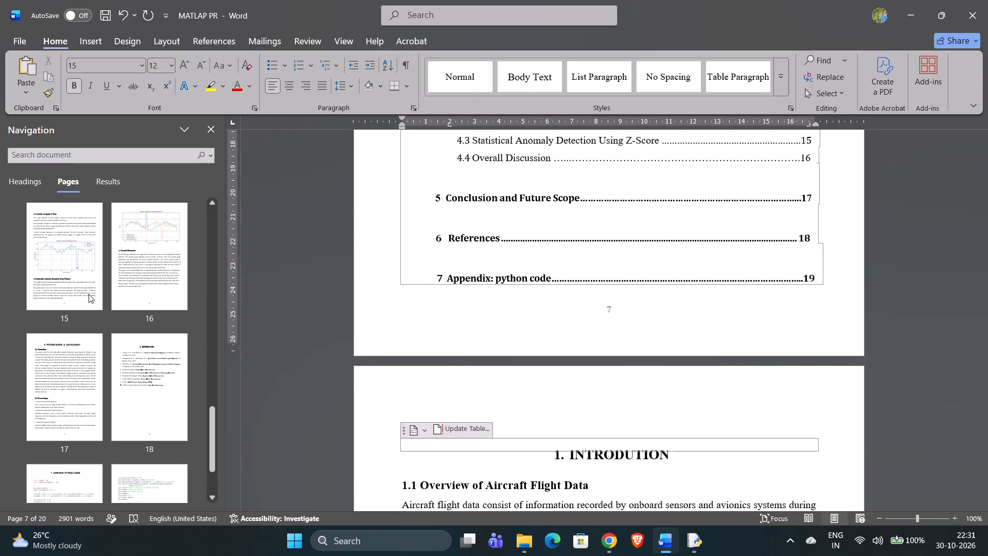
Return to the report's first page and review the cover, the project title page and the inner title page.
scroll(89, 294, up, 5)
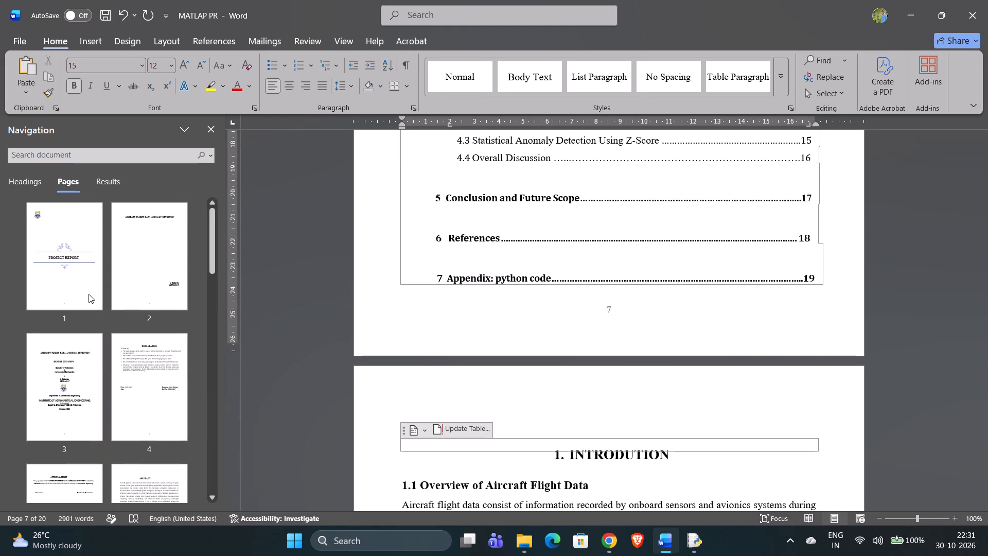
click(89, 294)
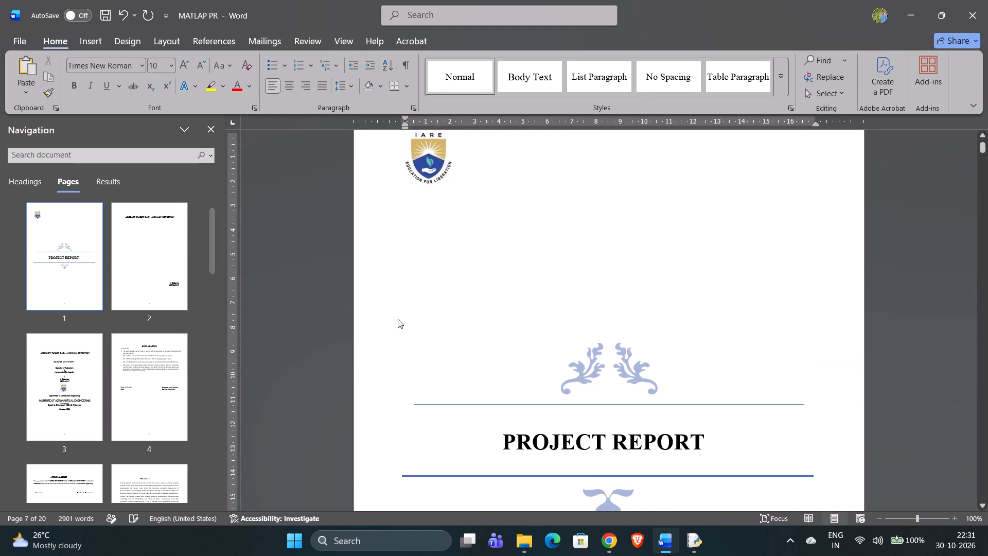
scroll(398, 319, down, 1)
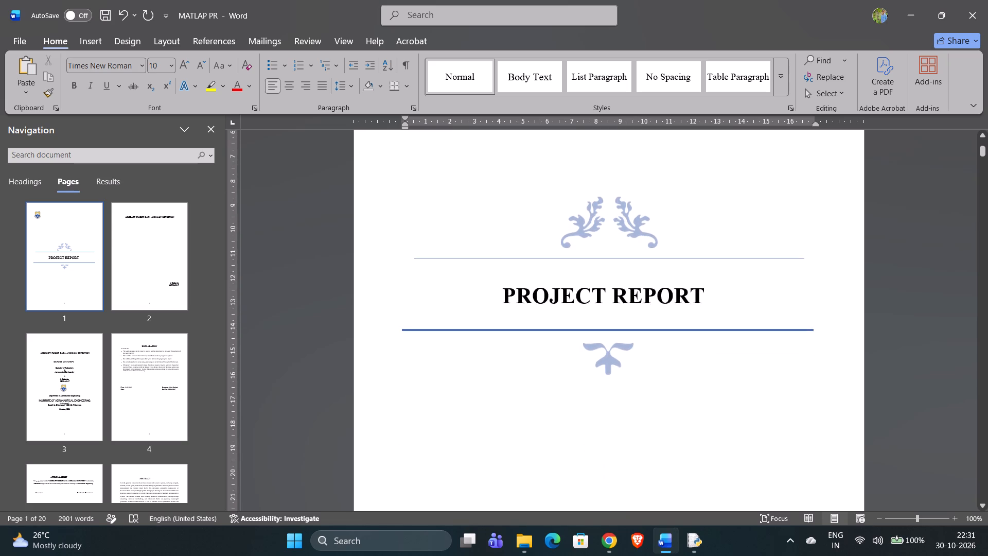
scroll(398, 319, down, 1)
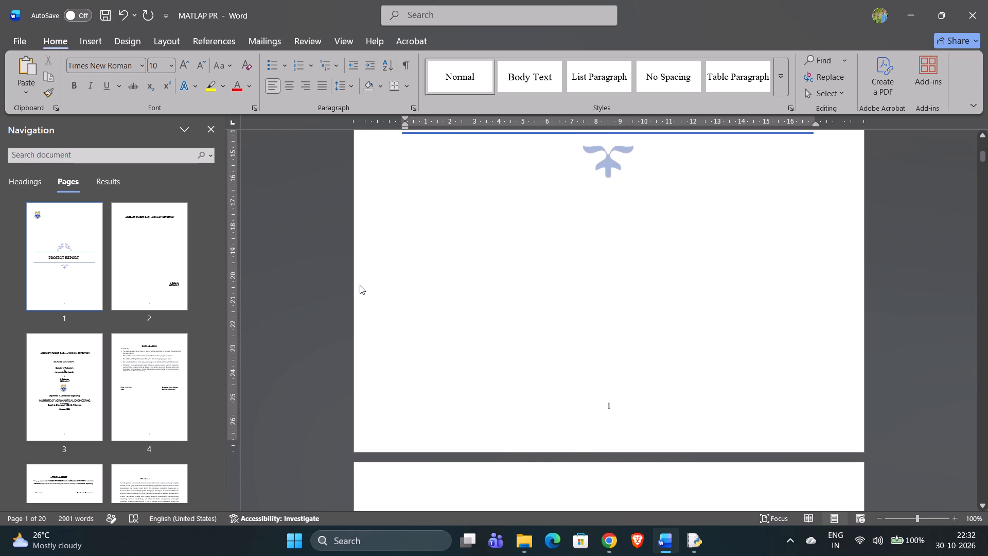
scroll(437, 351, down, 4)
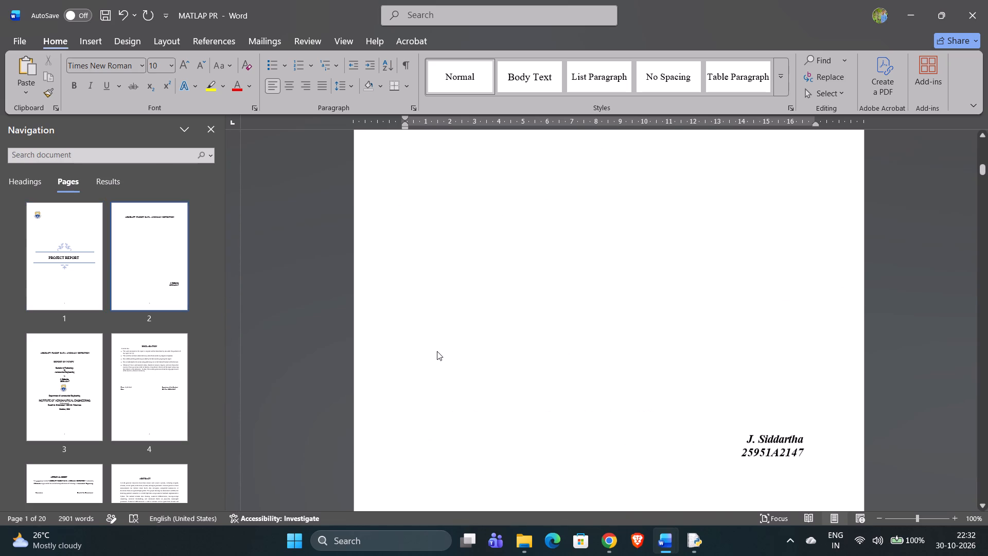
scroll(437, 351, down, 4)
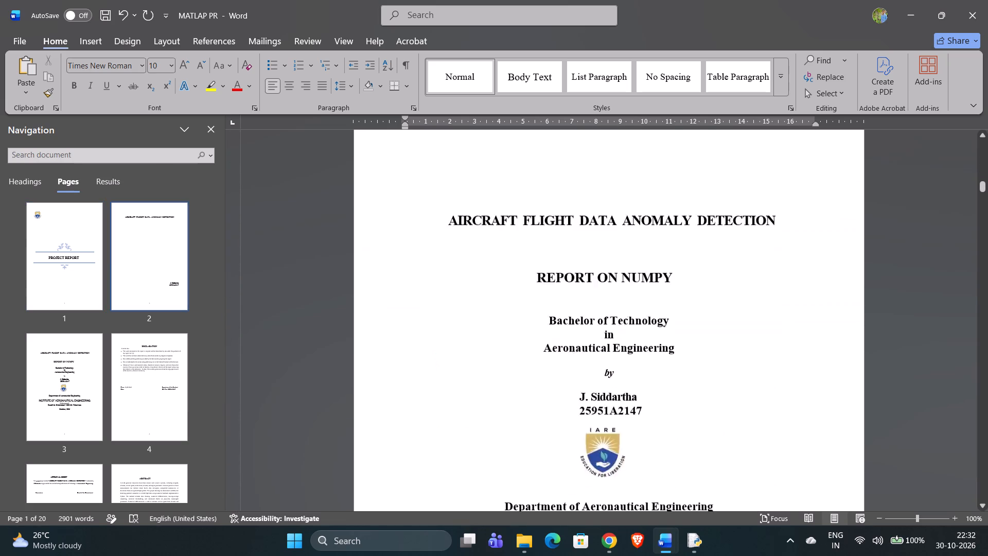
scroll(437, 351, down, 1)
scroll(437, 351, up, 3)
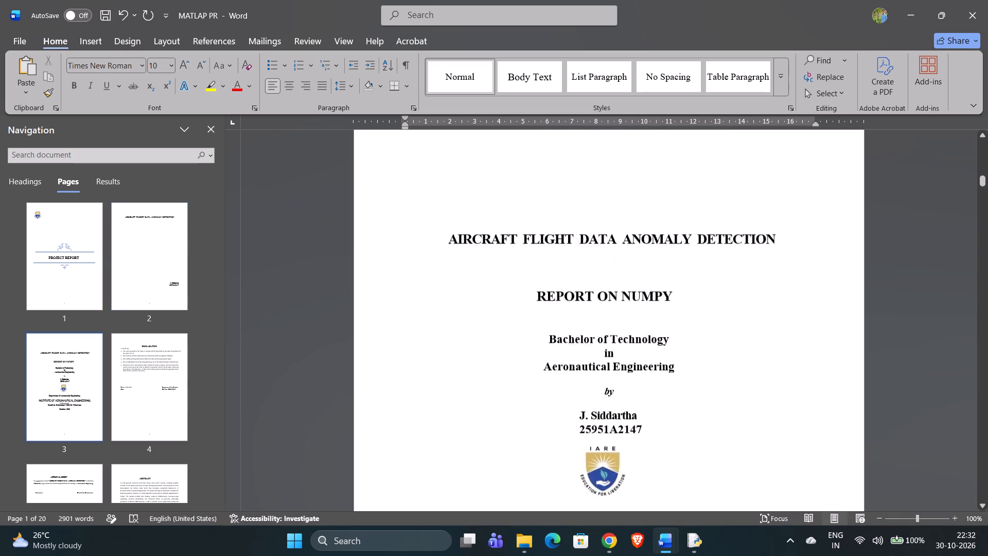
scroll(437, 351, up, 4)
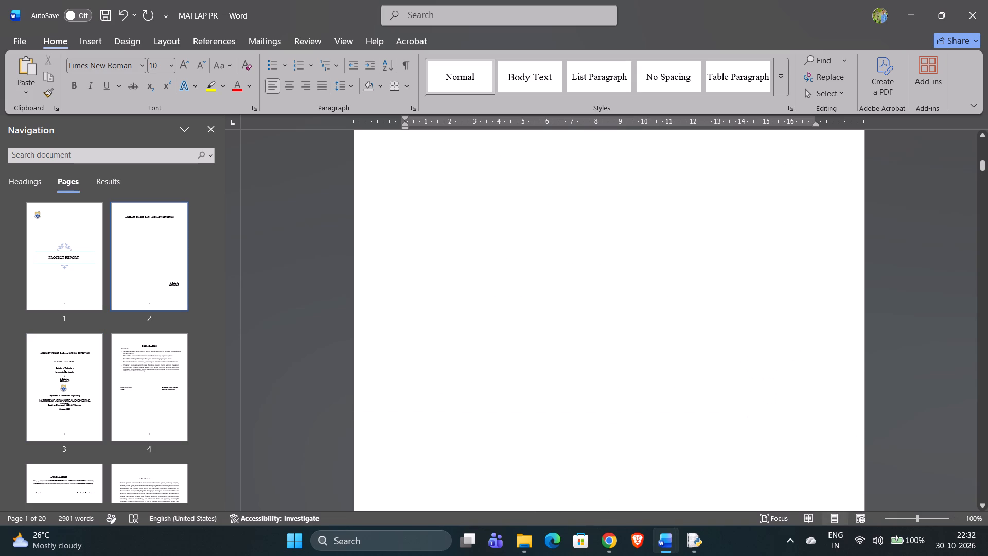
scroll(437, 351, up, 2)
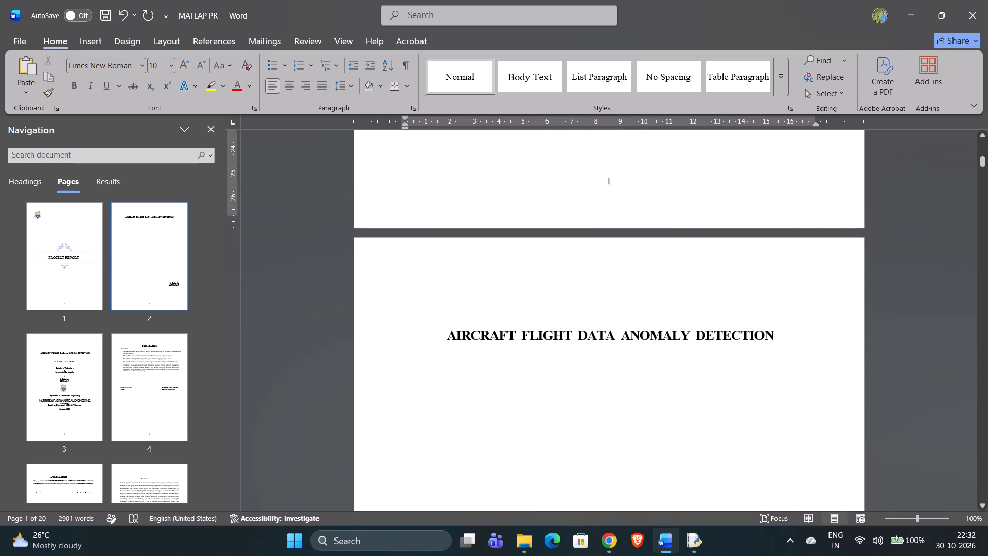
scroll(437, 351, up, 3)
scroll(437, 351, down, 3)
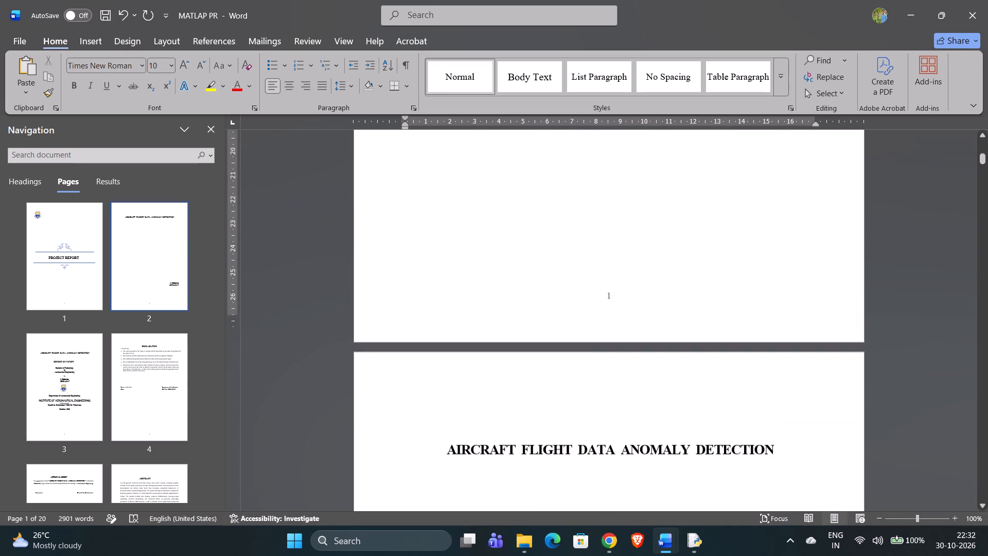
scroll(437, 351, down, 4)
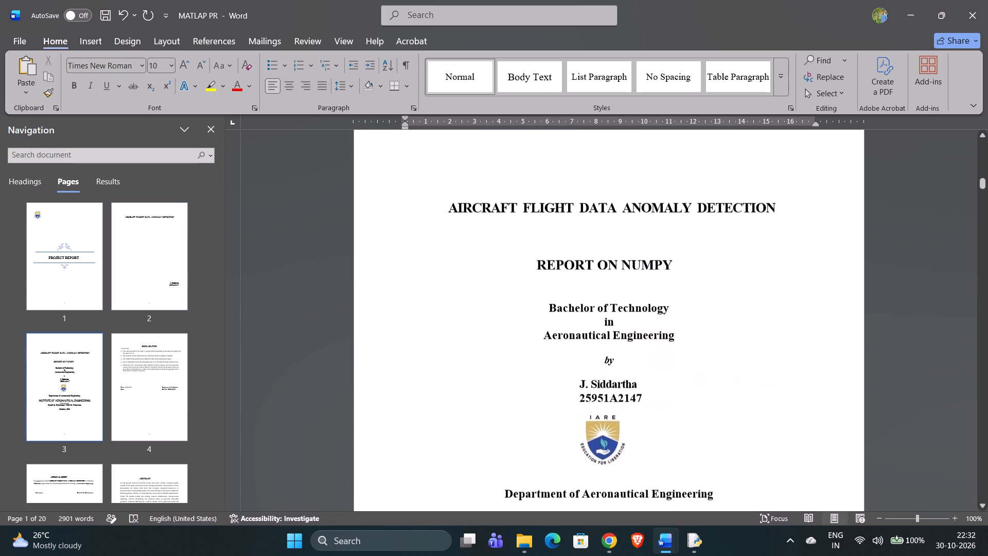
scroll(437, 351, down, 1)
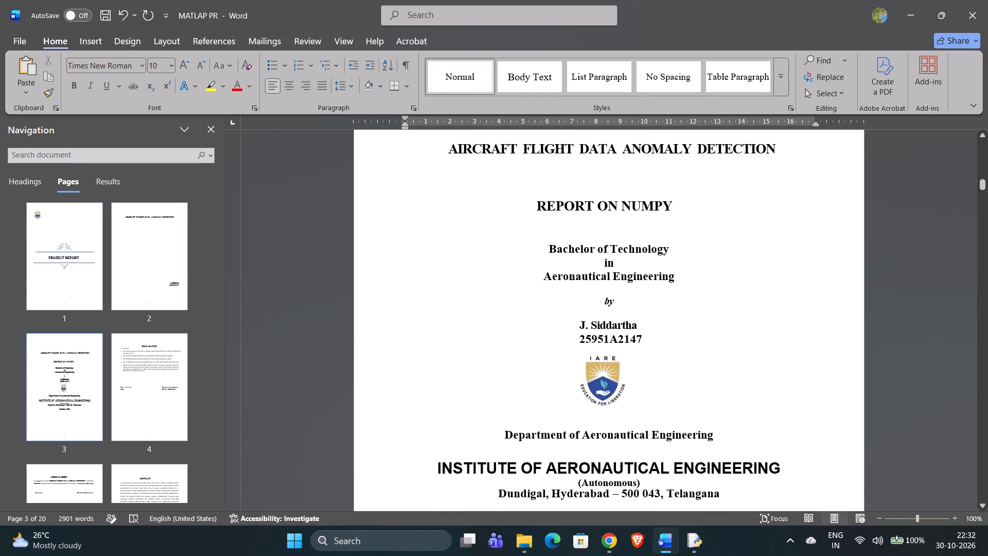
scroll(437, 351, down, 2)
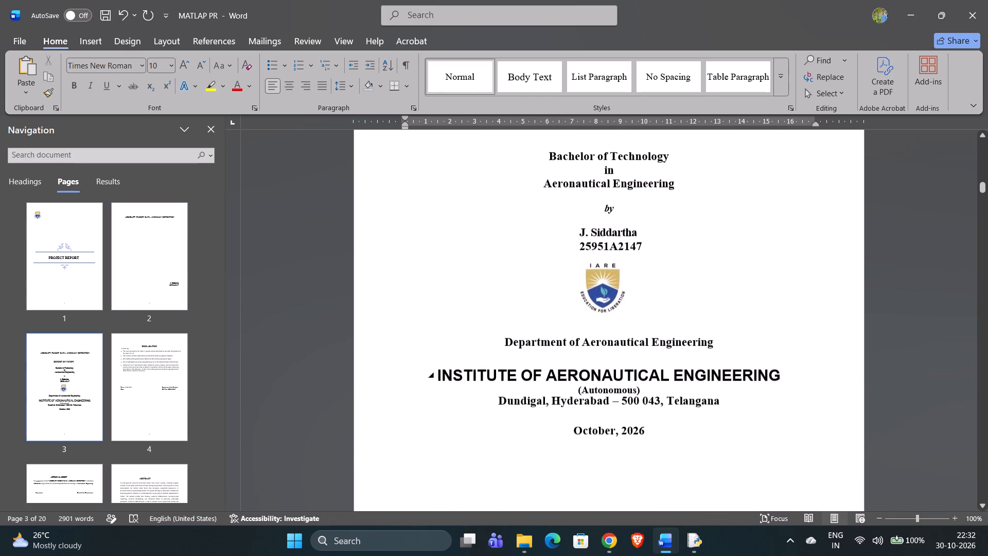
Review the Declaration, Approval Sheet and Abstract pages, checking their text, layout and page numbers.
scroll(437, 351, down, 4)
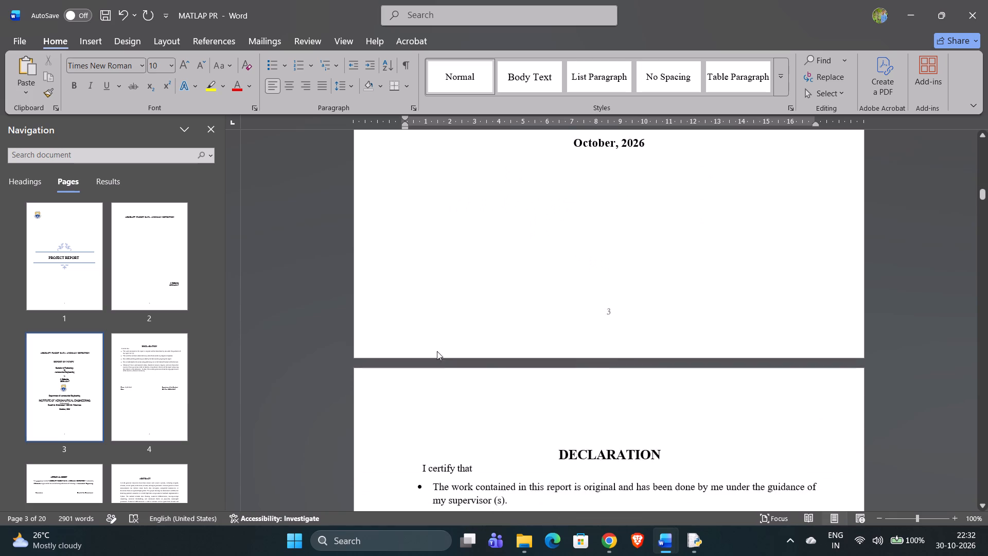
scroll(437, 351, down, 1)
scroll(437, 351, up, 3)
scroll(437, 351, down, 2)
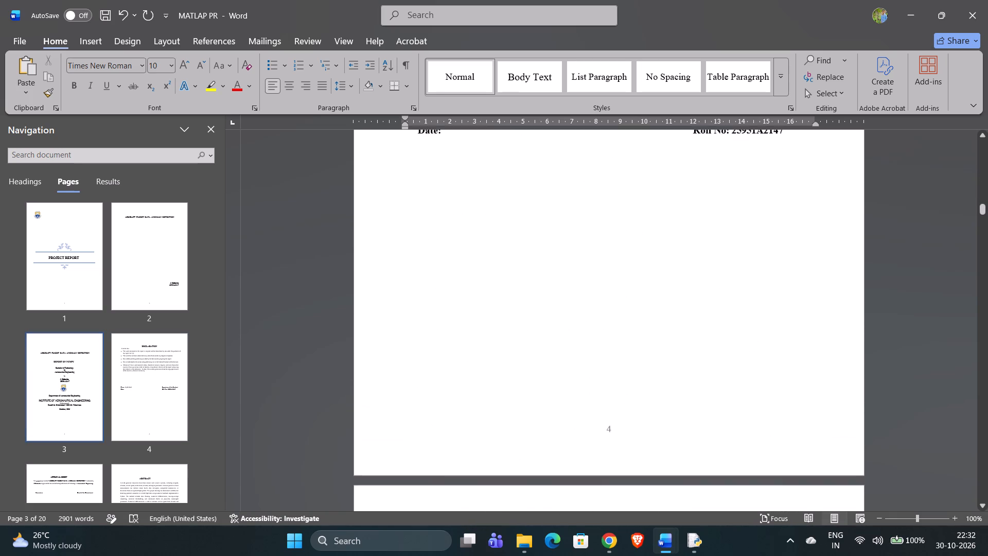
scroll(437, 351, up, 4)
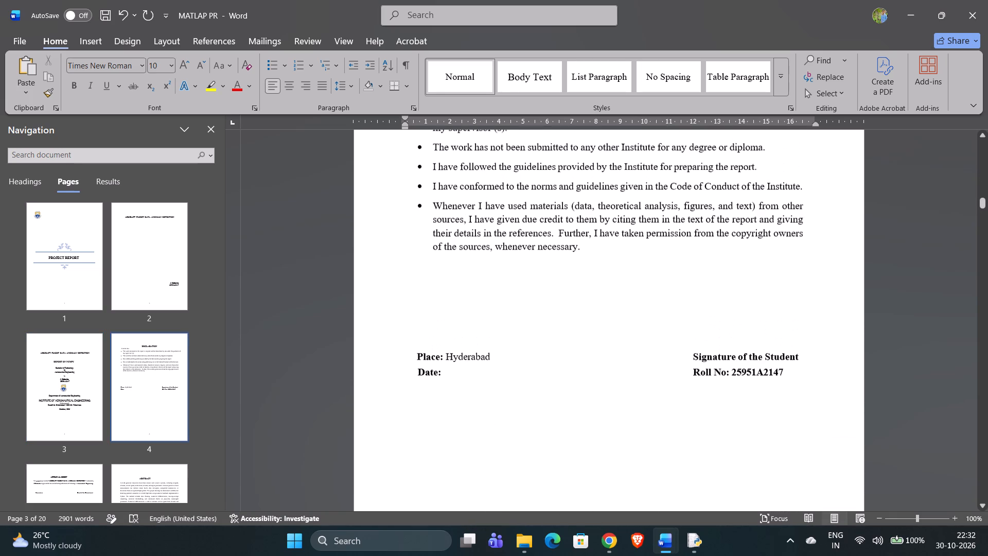
scroll(437, 351, up, 1)
scroll(437, 351, down, 4)
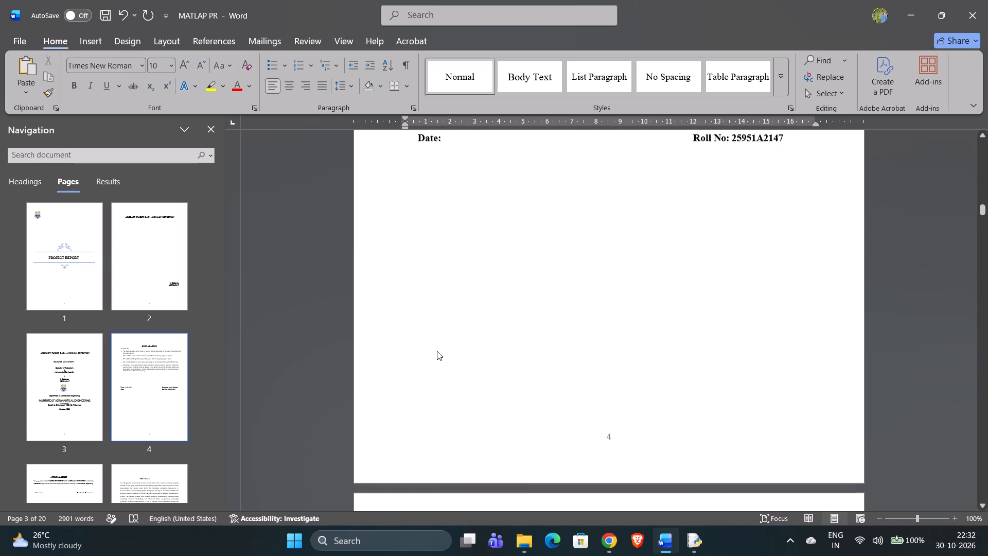
scroll(437, 351, down, 2)
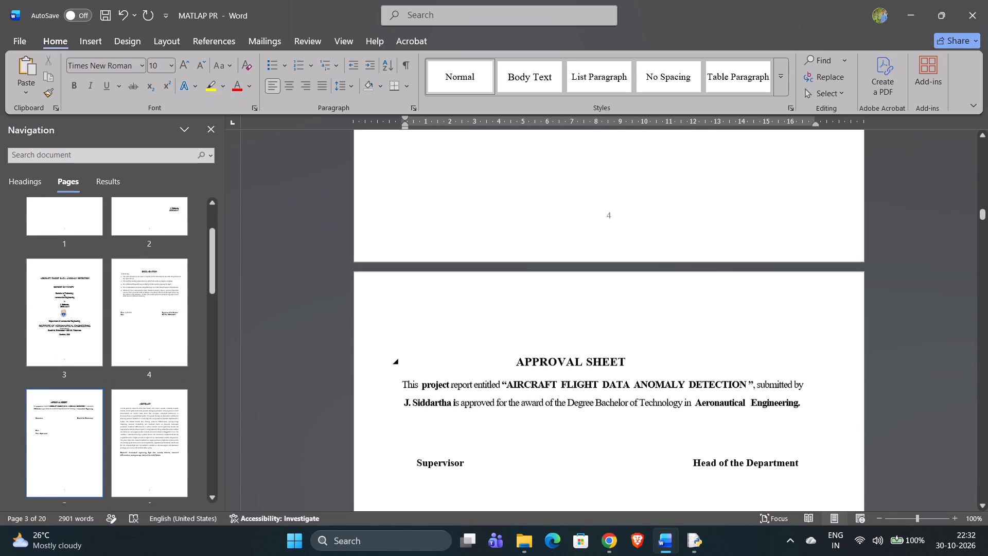
scroll(437, 351, down, 4)
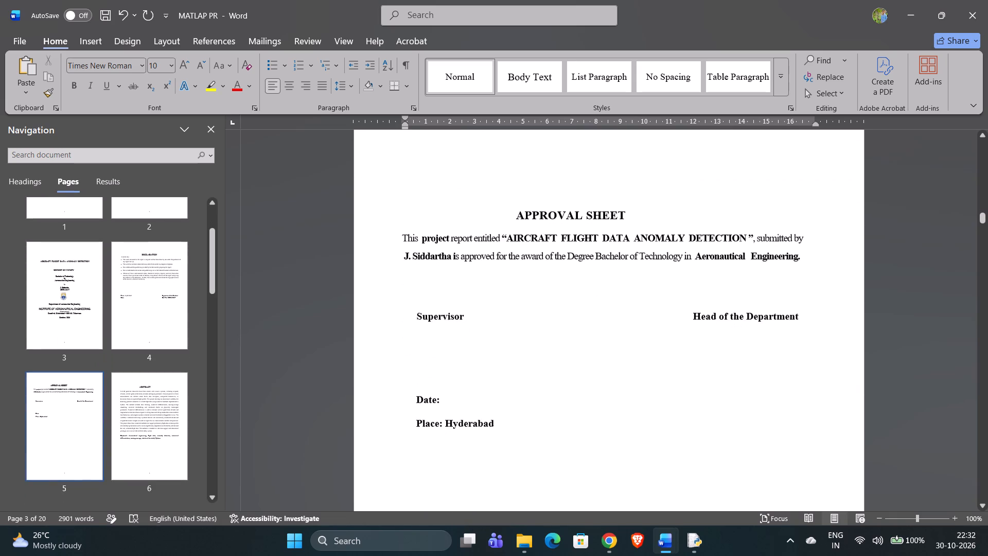
scroll(437, 351, down, 4)
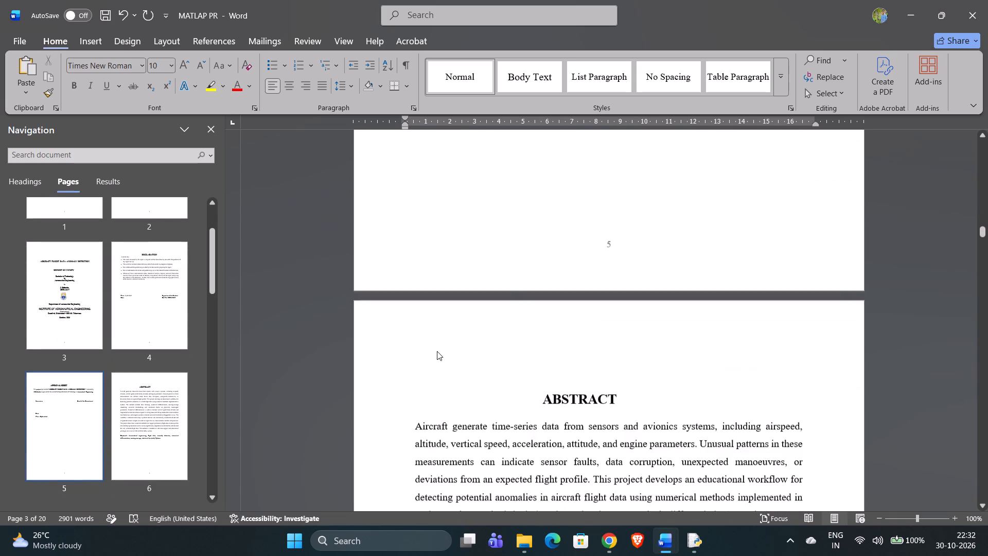
scroll(437, 351, down, 4)
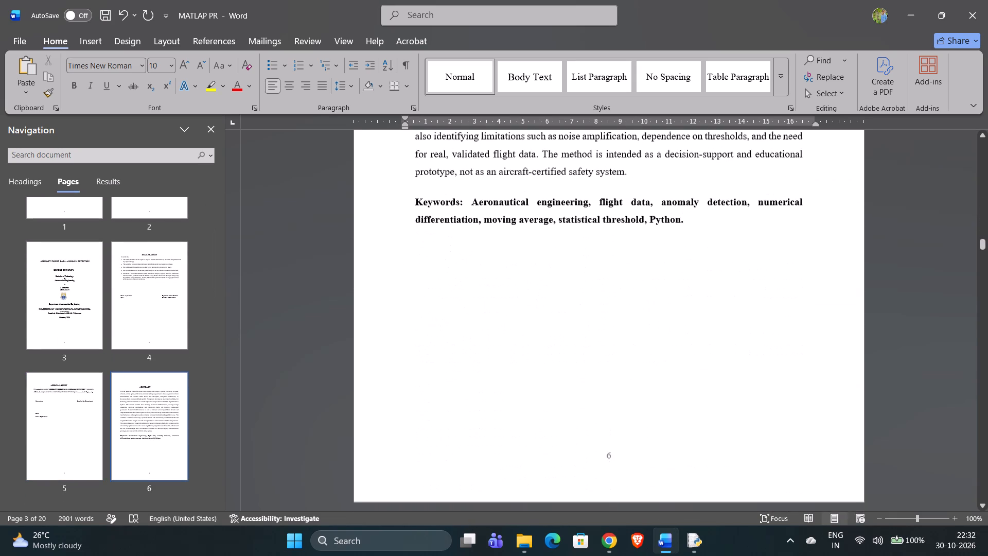
Recheck the contents page from the Title Page entry to the Appendix: python code entry.
scroll(437, 351, down, 3)
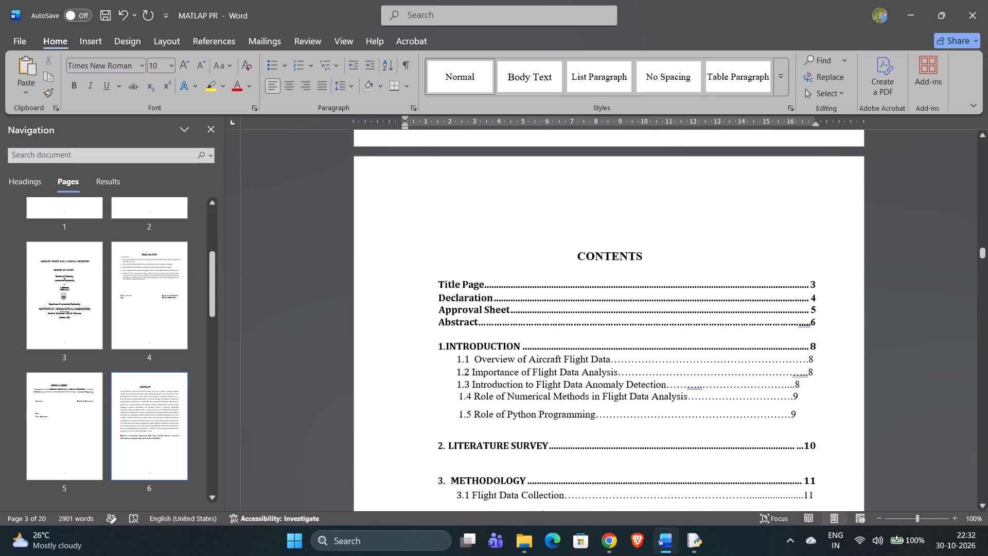
scroll(437, 351, down, 4)
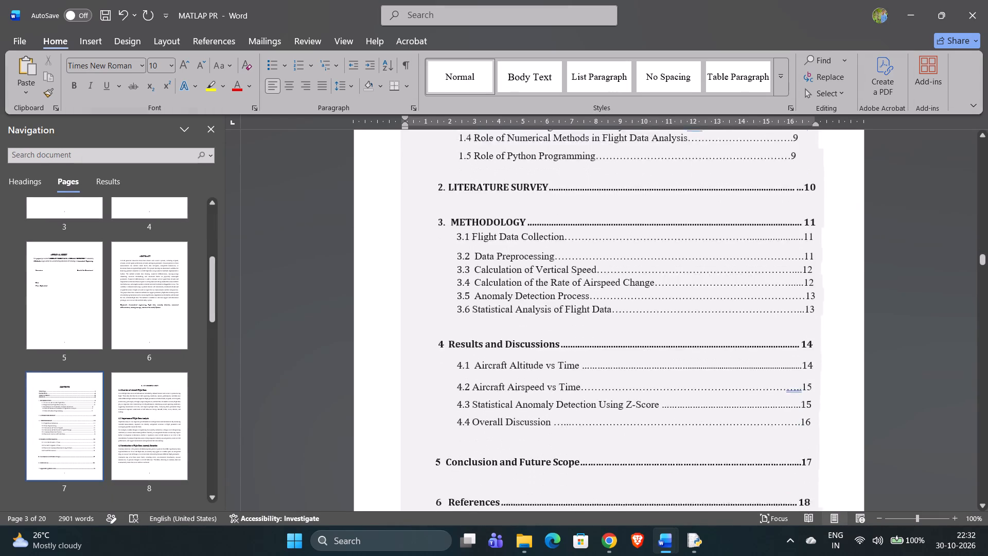
scroll(437, 351, down, 3)
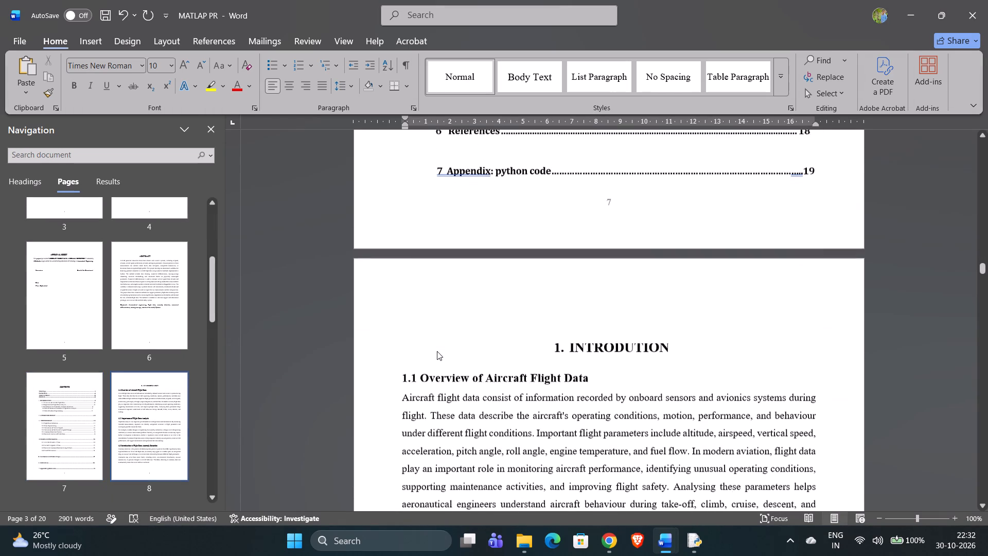
Read through the Introduction sections and the Literature Survey, checking their headings and body text.
scroll(437, 351, down, 3)
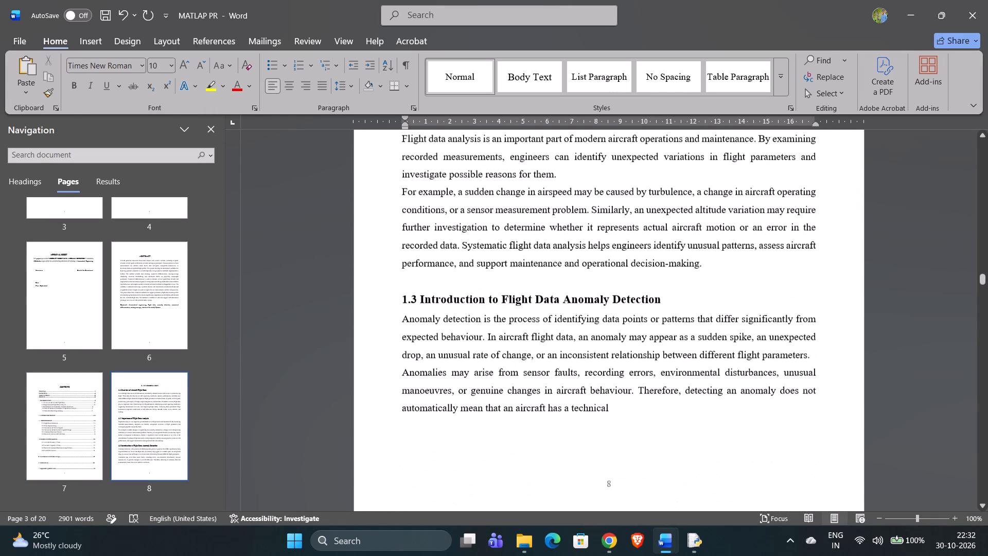
scroll(437, 351, down, 4)
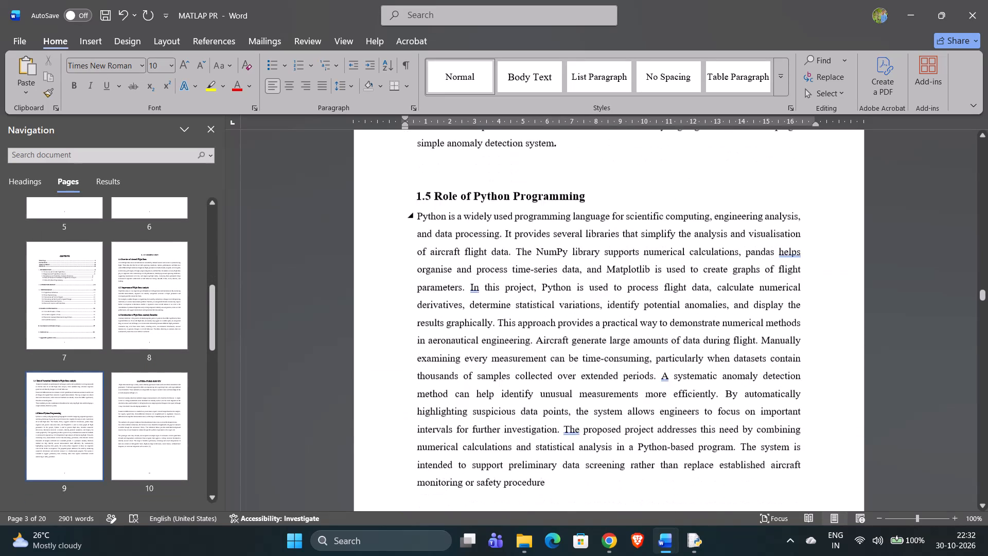
scroll(437, 351, down, 4)
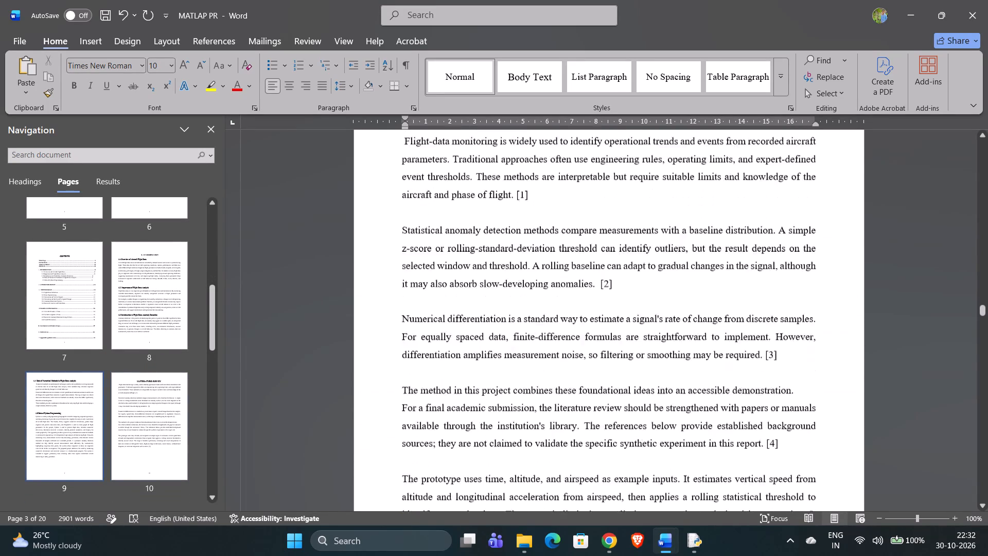
Review the Methodology chapter's sections, formulas and lists up to the start of Results and Discussion.
scroll(437, 351, down, 2)
scroll(437, 351, up, 3)
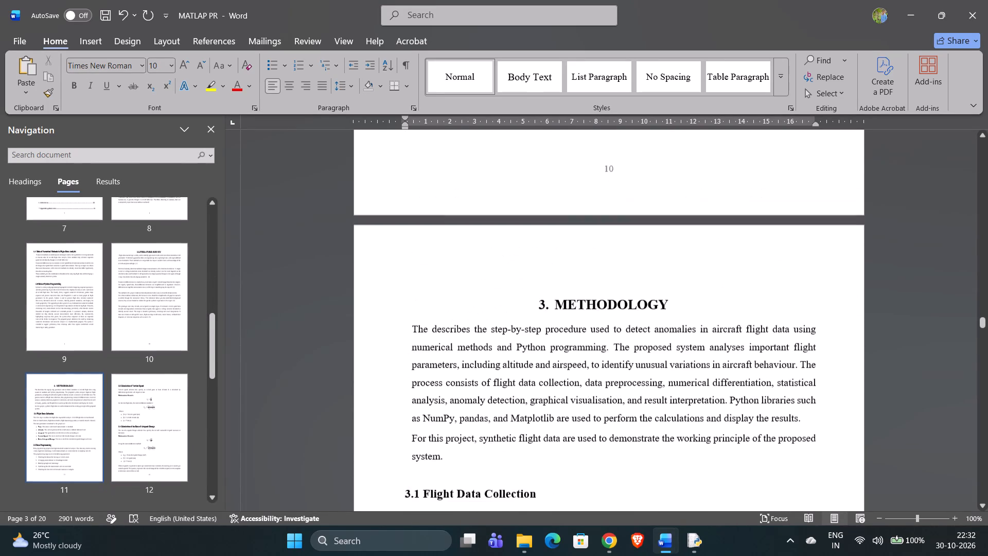
scroll(437, 351, up, 1)
scroll(437, 351, down, 1)
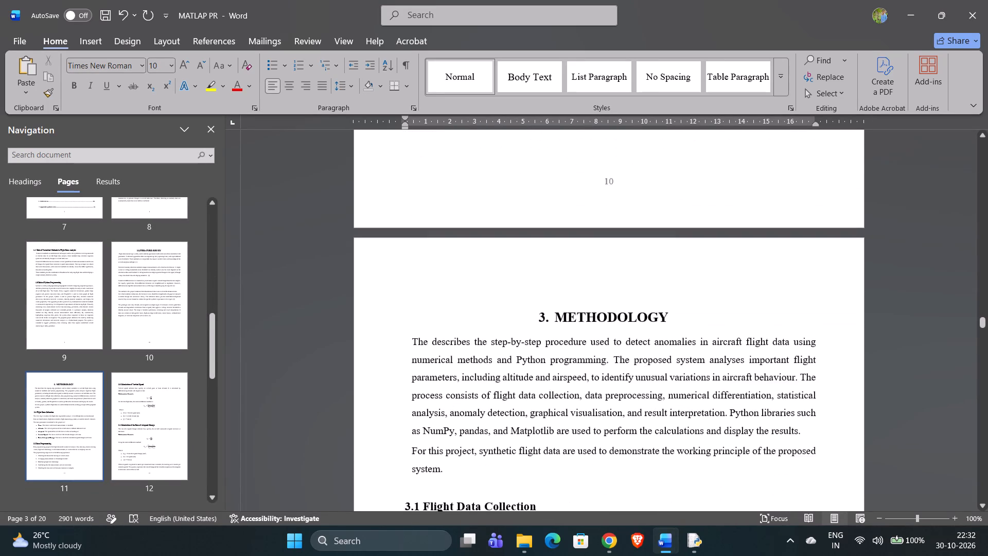
scroll(437, 351, down, 4)
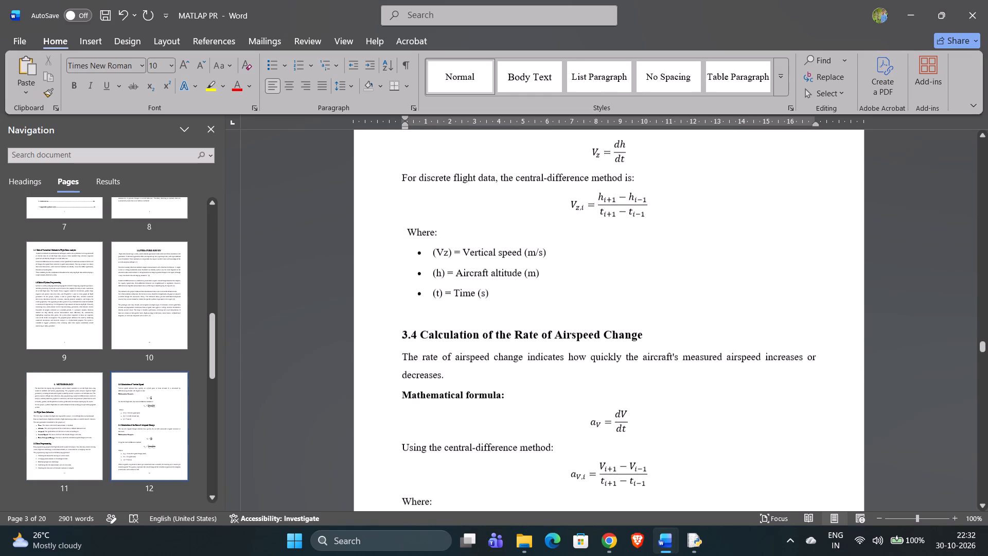
scroll(437, 351, down, 2)
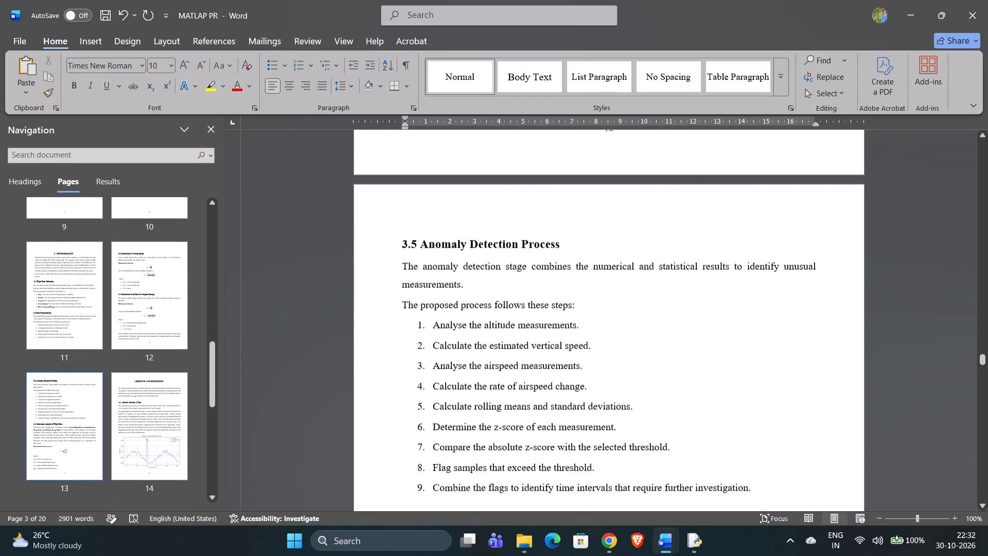
scroll(437, 351, down, 3)
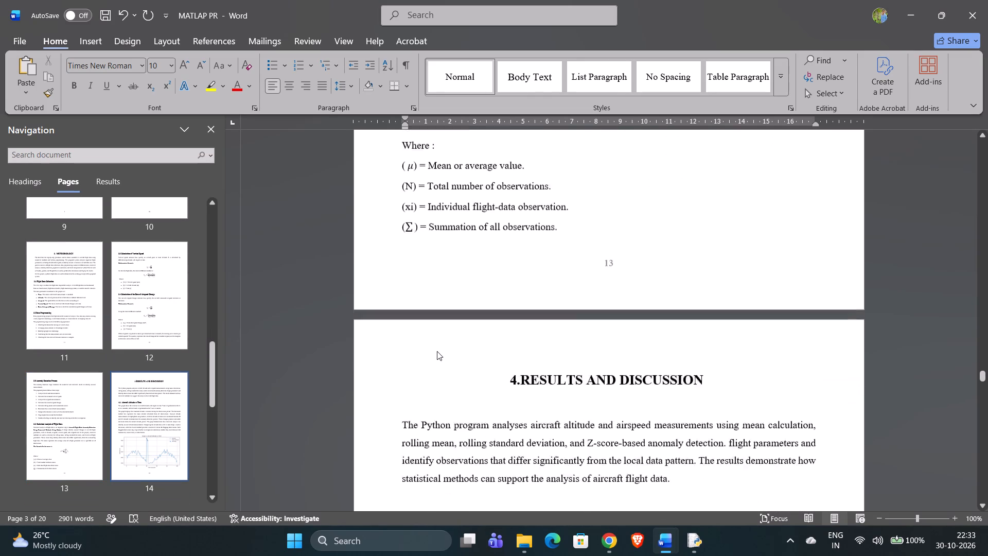
Read through the Results and Discussion chapter, checking the altitude, airspeed and Z-score sections, their graphs and the closing discussion.
scroll(437, 351, down, 5)
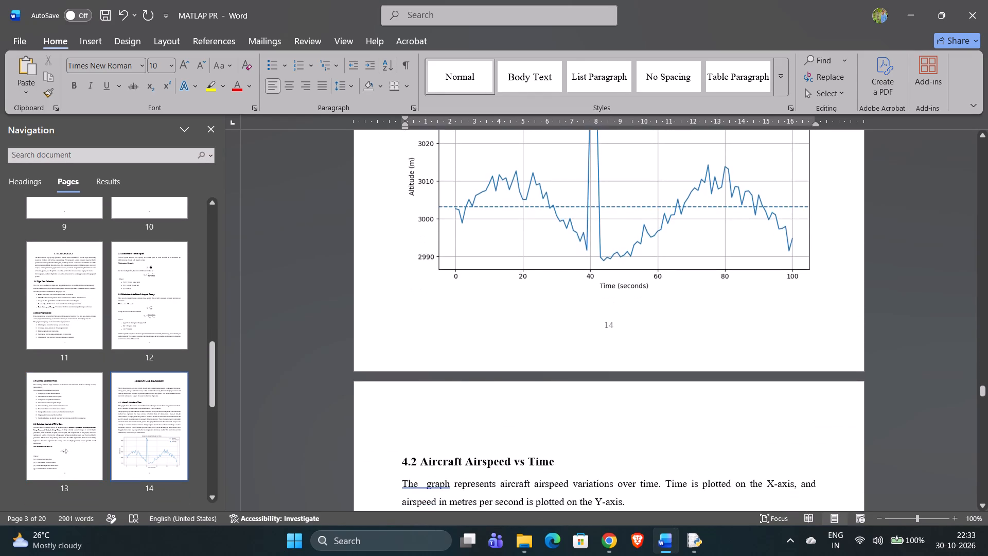
scroll(437, 351, down, 6)
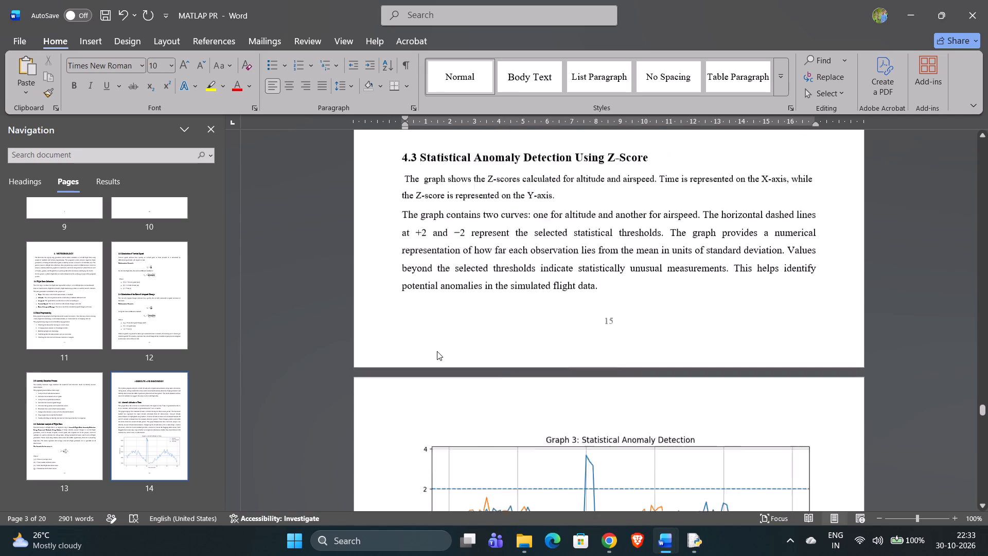
scroll(437, 351, down, 4)
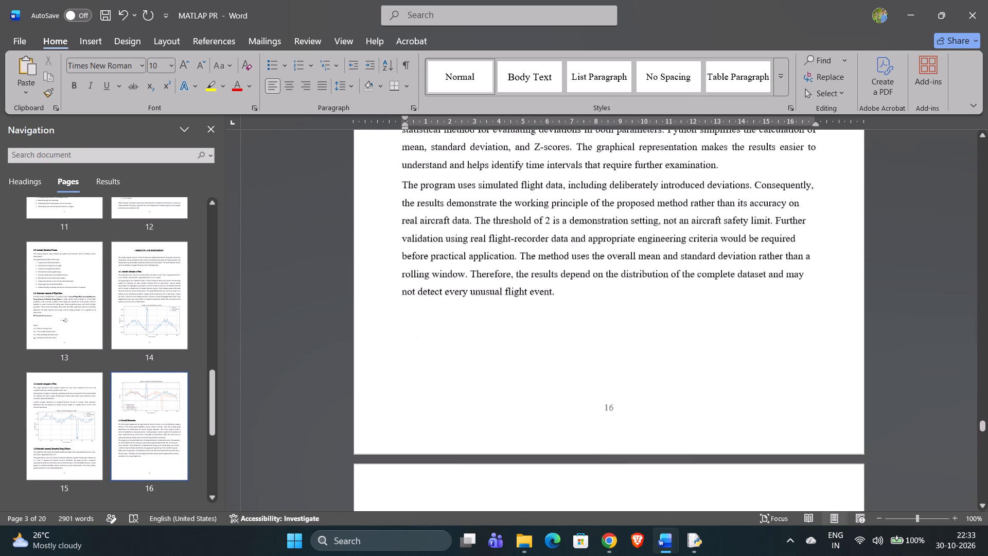
Review the conclusion and Future Scope chapter, the References list and the Python code appendix, checking their text and layout.
scroll(437, 351, down, 4)
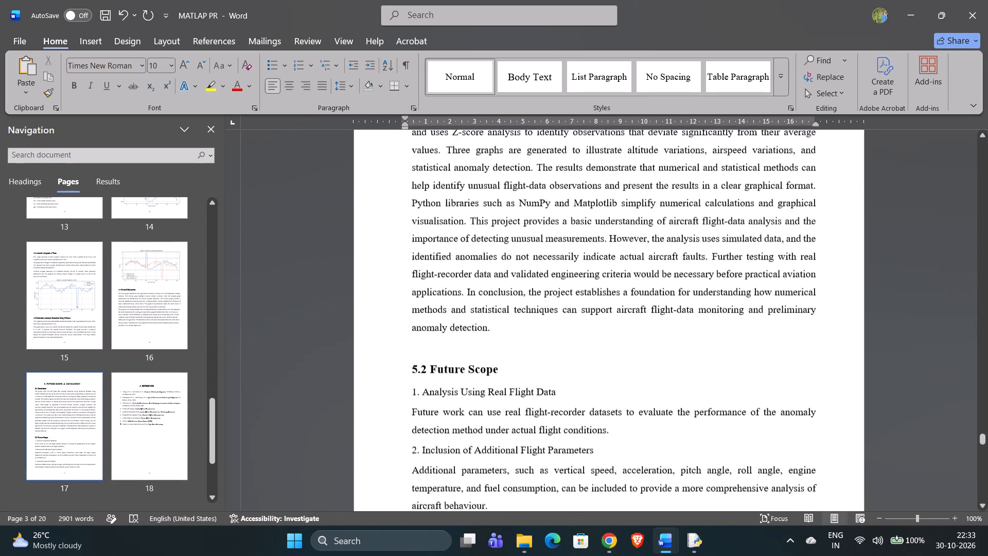
scroll(437, 351, down, 4)
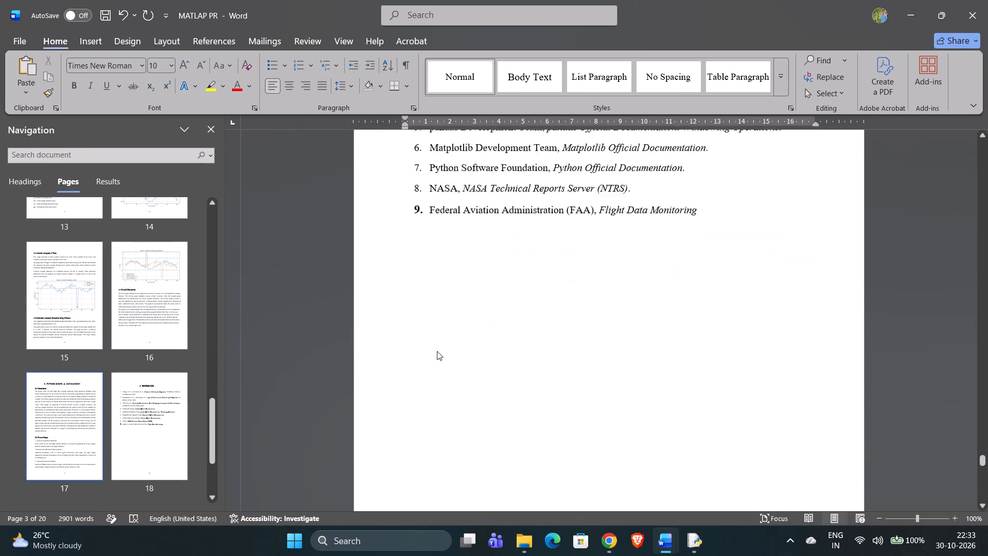
scroll(437, 351, down, 5)
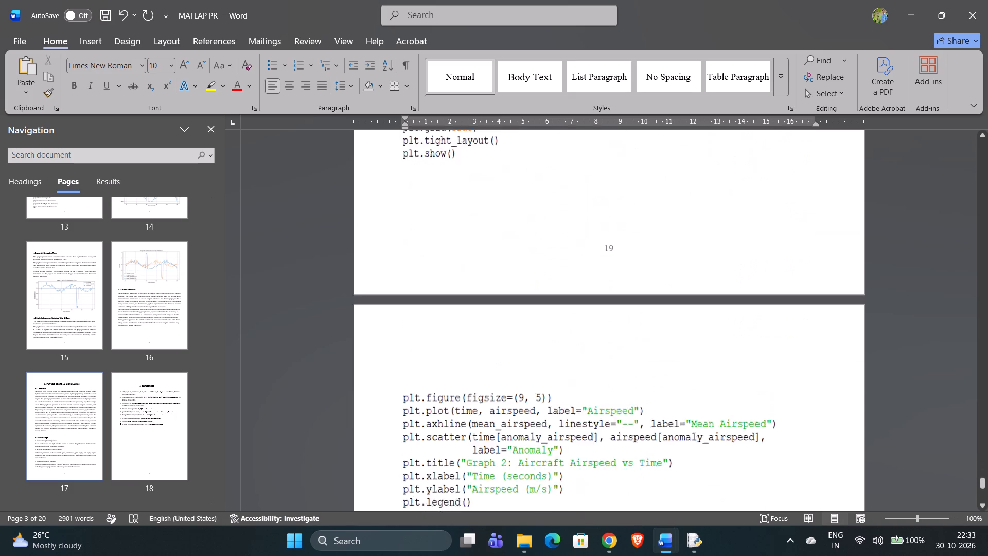
scroll(437, 351, down, 2)
scroll(437, 351, up, 4)
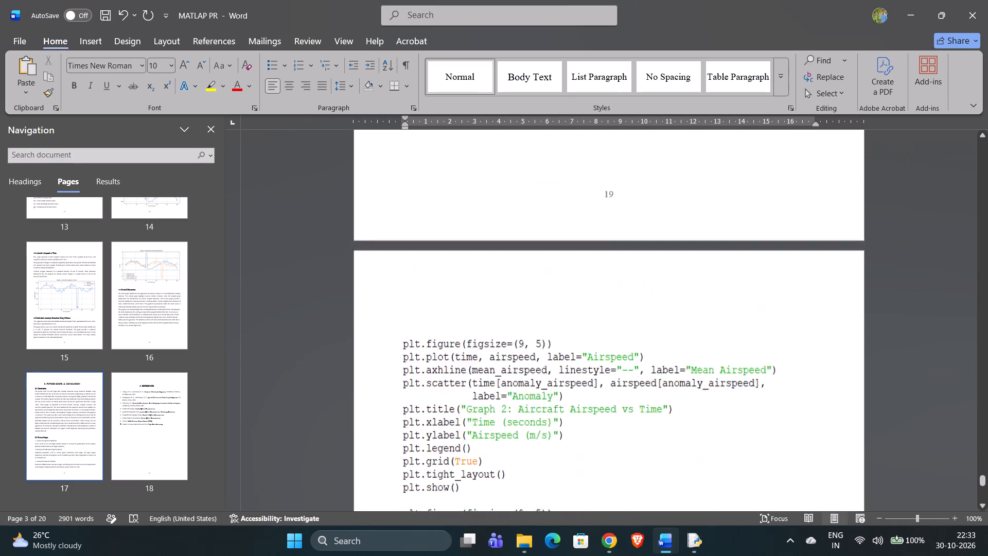
scroll(437, 351, up, 4)
scroll(437, 351, down, 2)
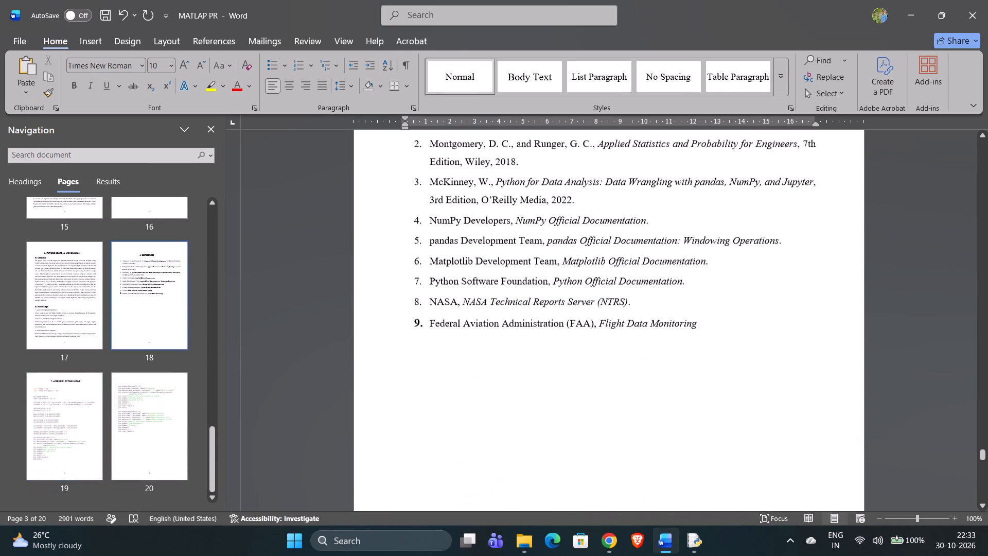
Save the report as a Word document named Numpy in the SEM3 AATS folder on drive E.
click(16, 44)
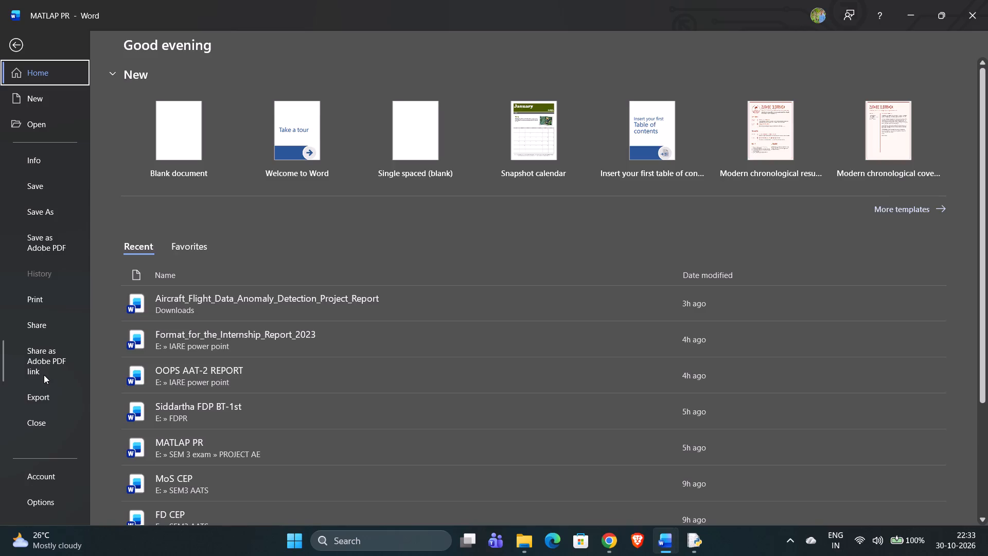
click(33, 214)
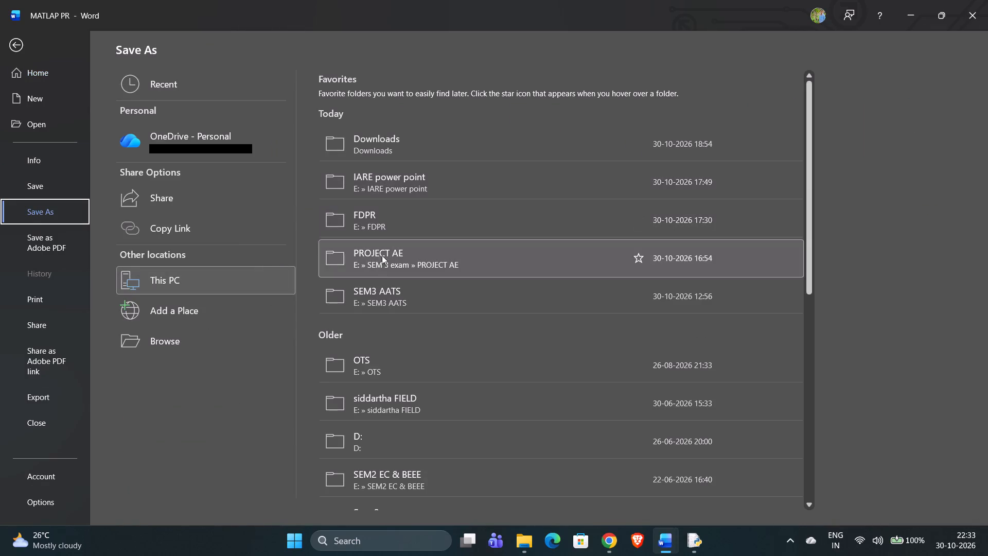
double_click(371, 295)
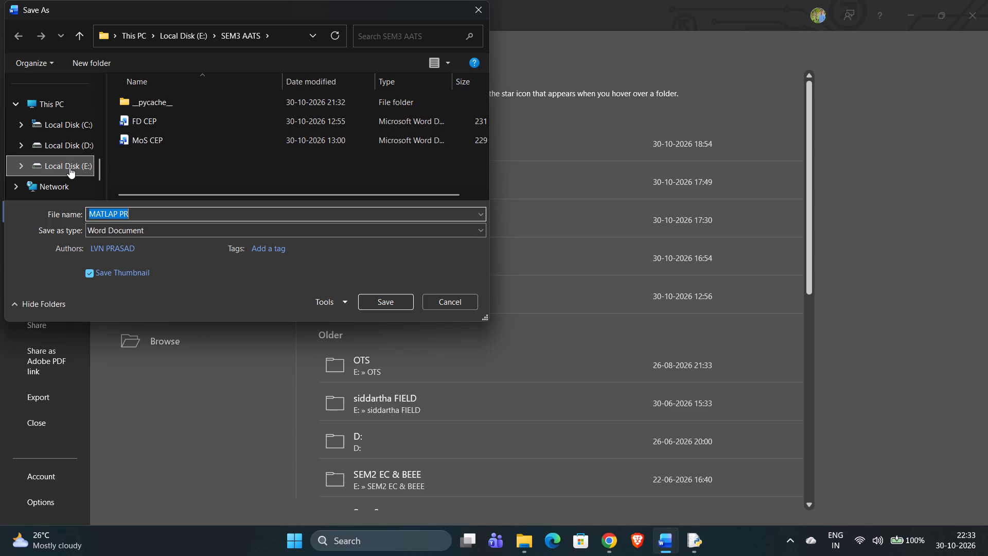
scroll(64, 134, down, 2)
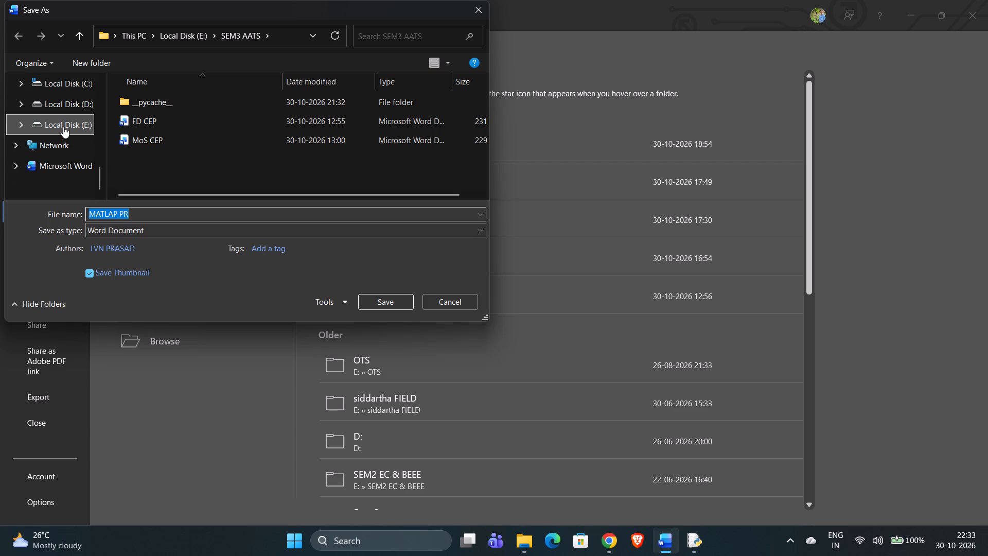
click(62, 114)
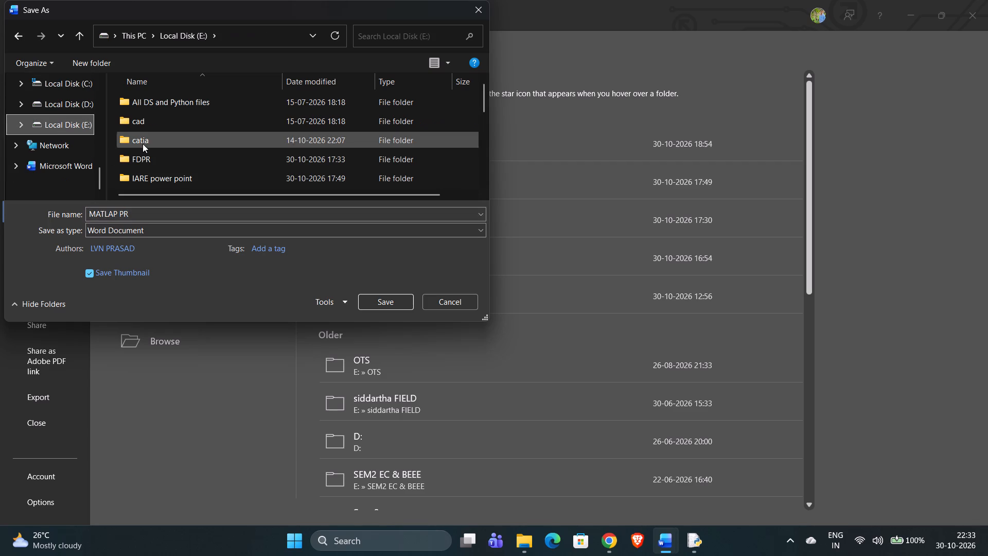
scroll(143, 144, down, 2)
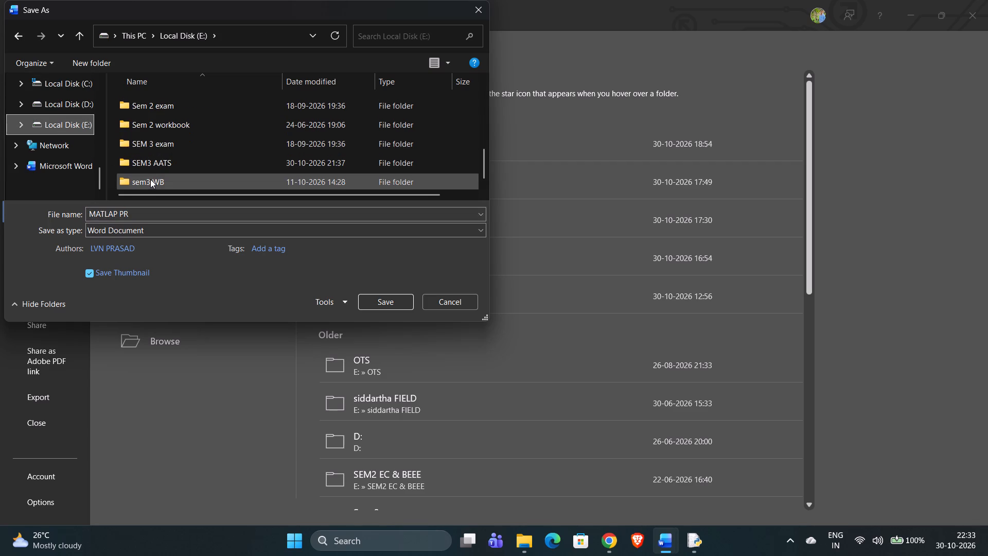
double_click(149, 169)
click(139, 208)
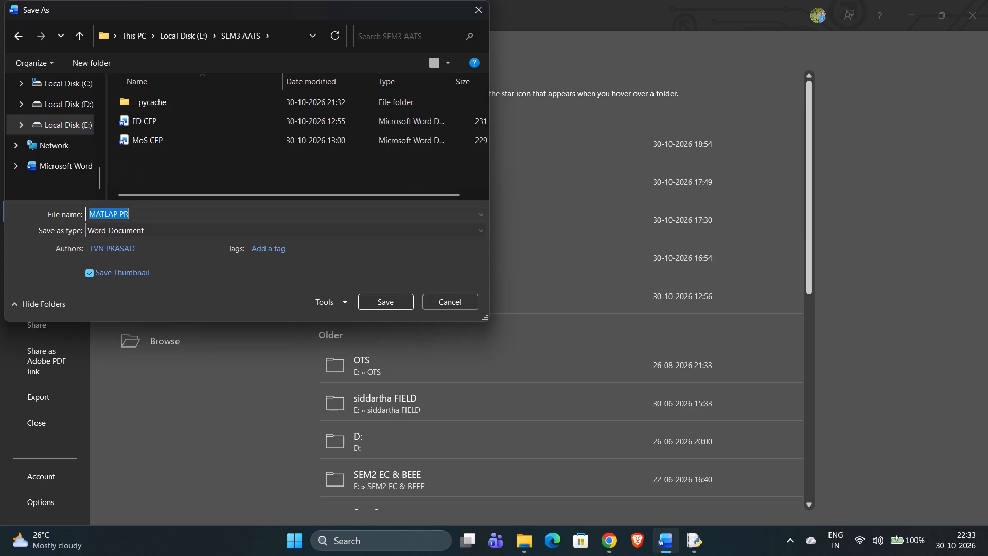
key(BackSpace)
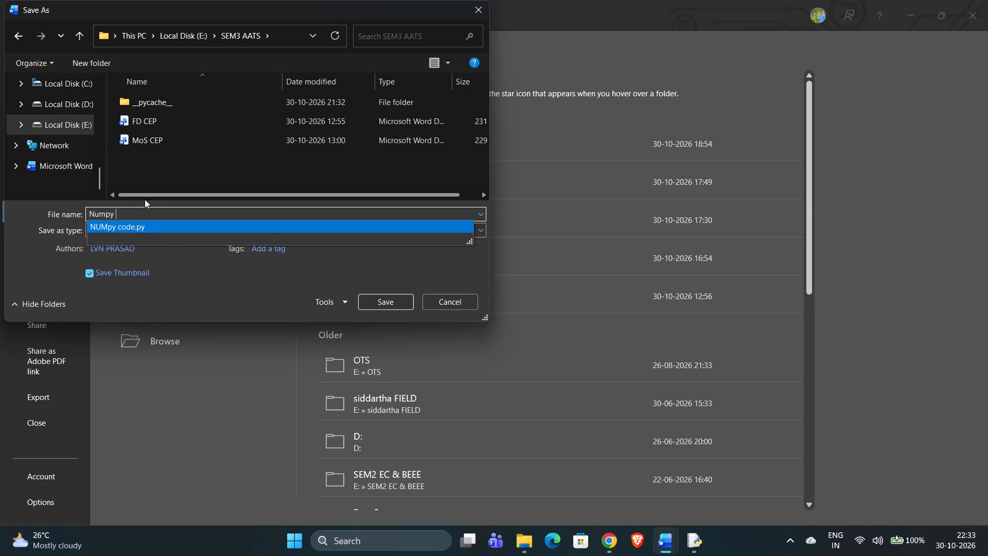
click(145, 199)
click(127, 216)
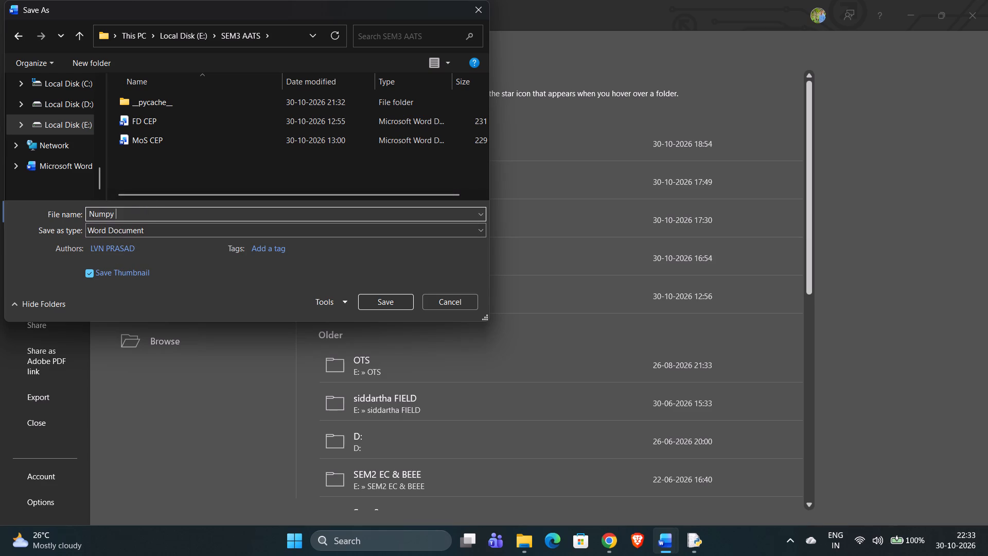
key(BackSpace)
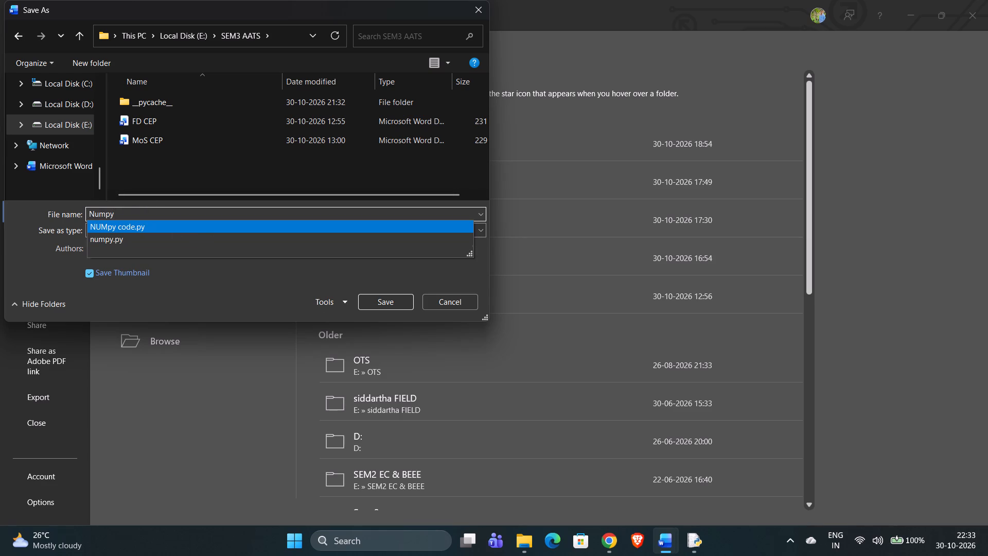
click(394, 304)
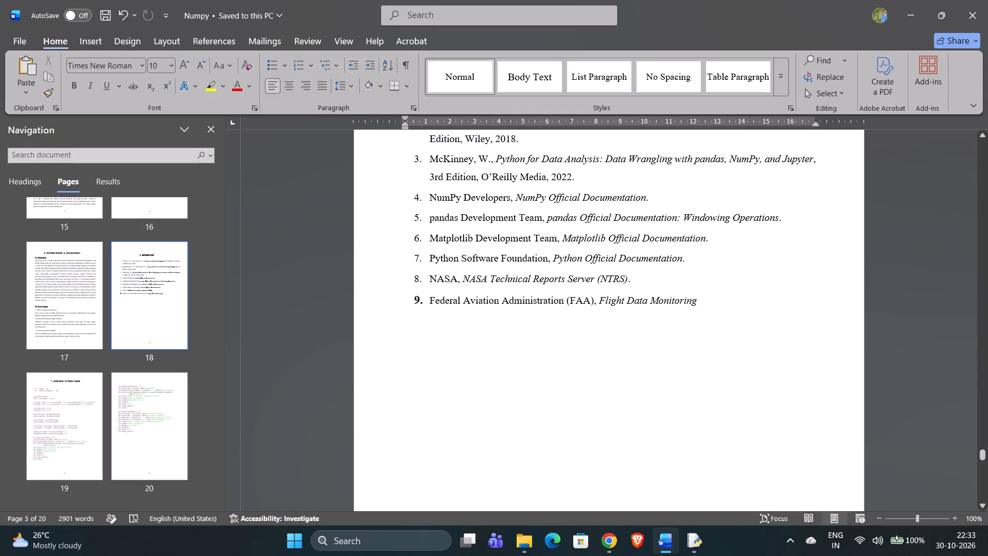
Save a PDF copy of the report as Numpy in the SEM3 AATS folder.
click(15, 41)
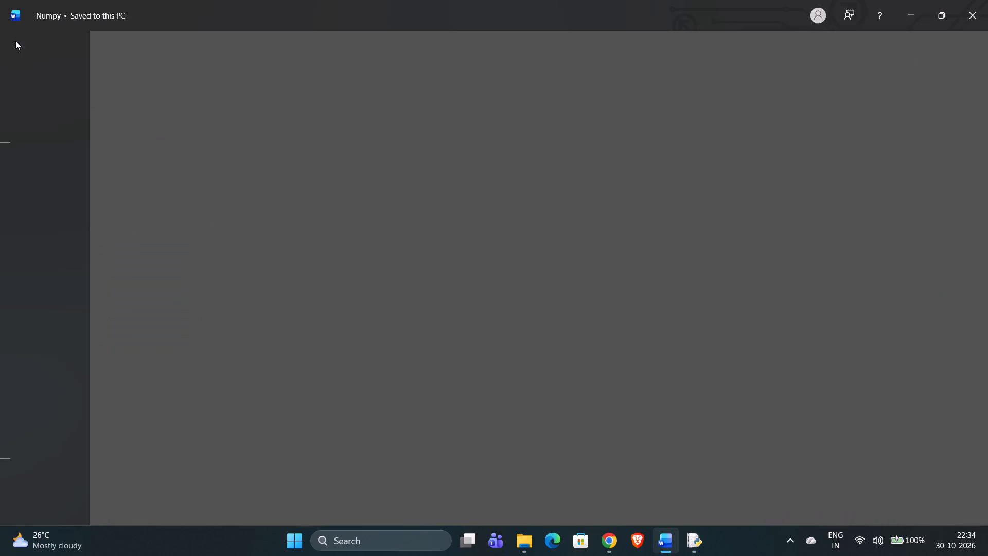
click(38, 212)
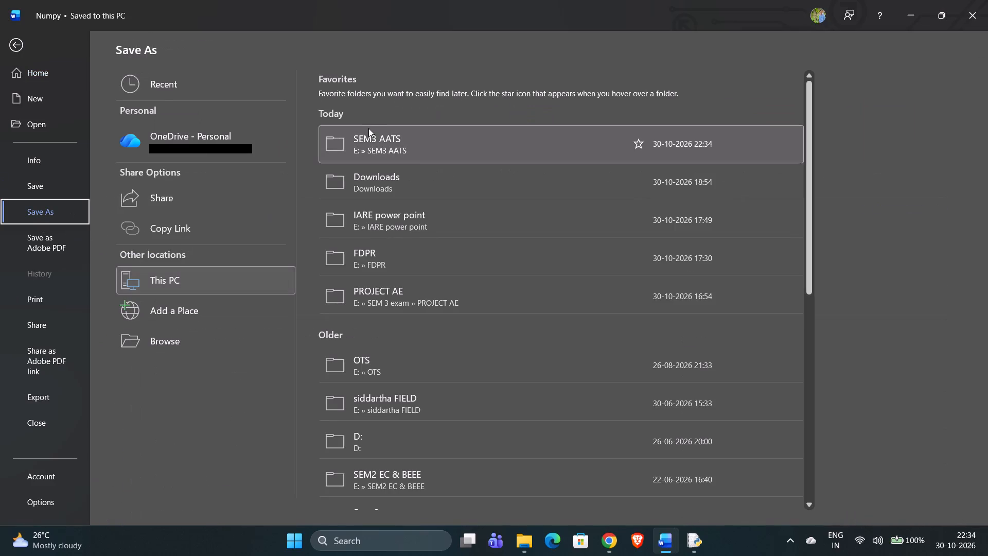
double_click(373, 137)
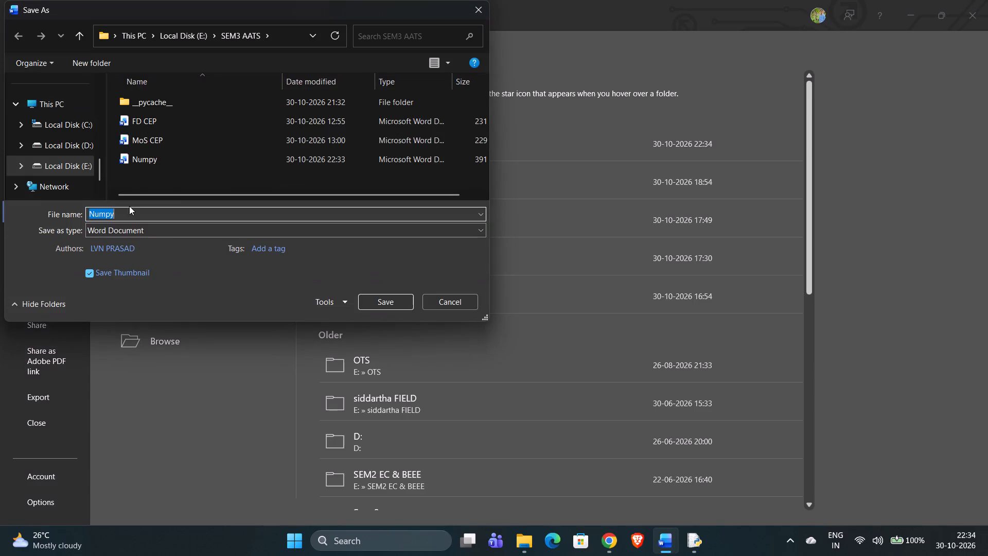
click(122, 230)
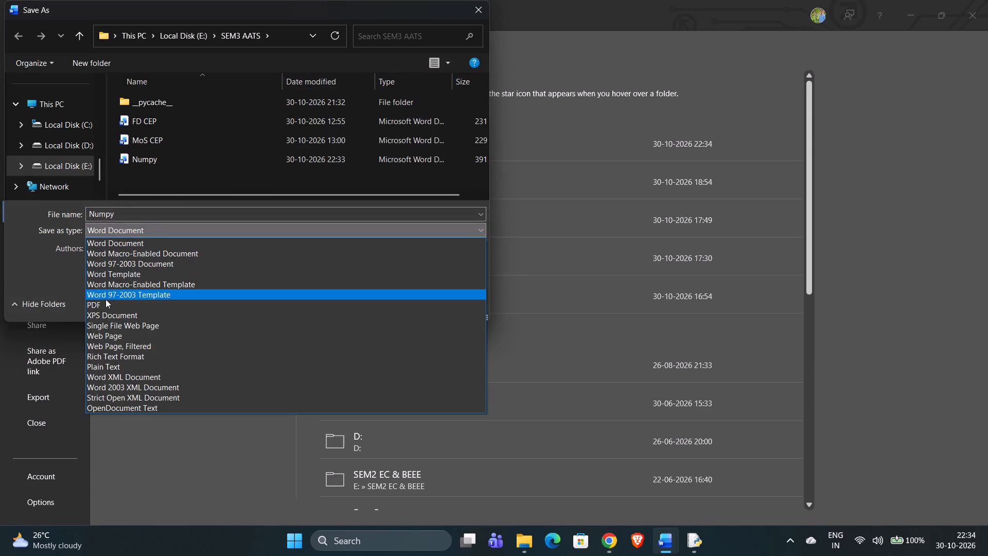
click(104, 304)
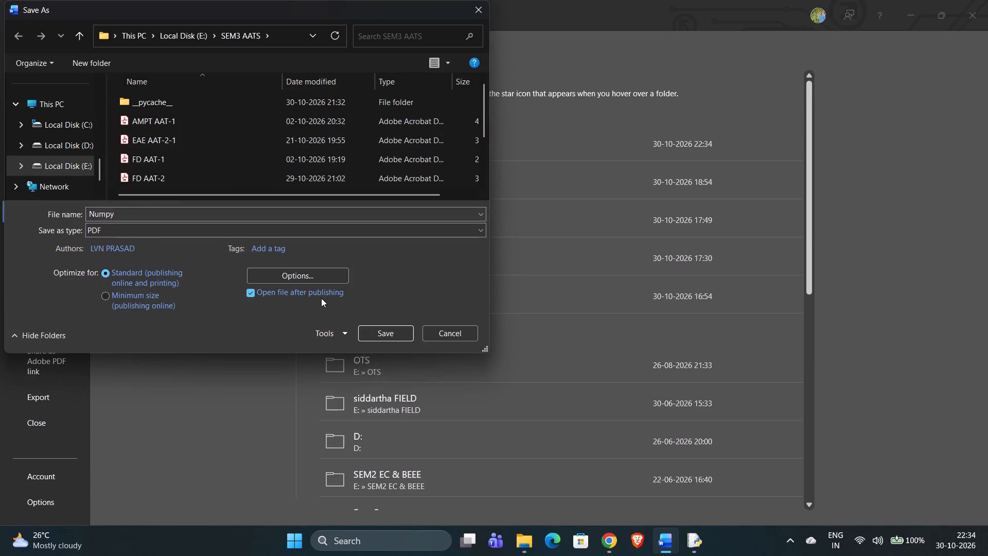
click(377, 335)
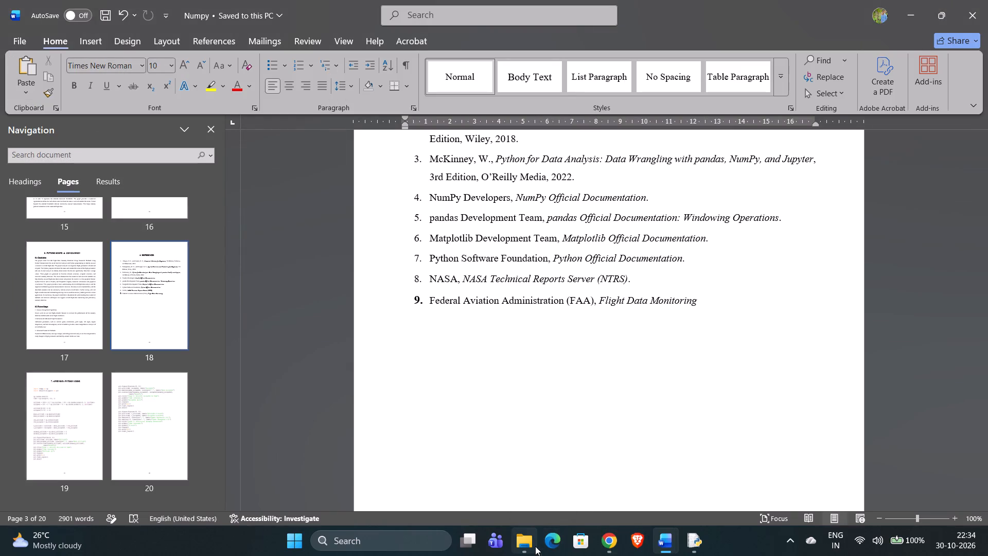
Switch to the exported PDF in Adobe Acrobat and check the layout of the cover page and the two title pages.
click(523, 496)
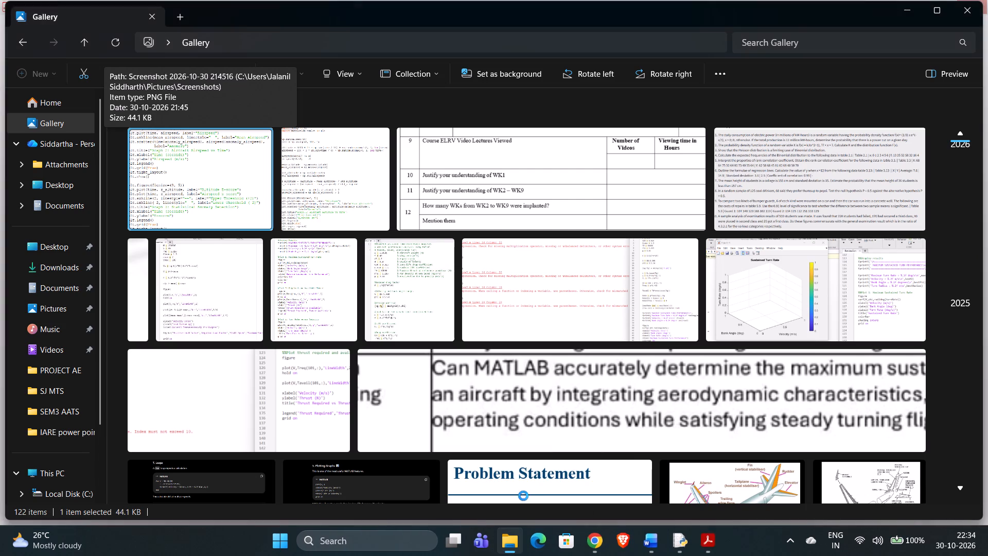
click(716, 542)
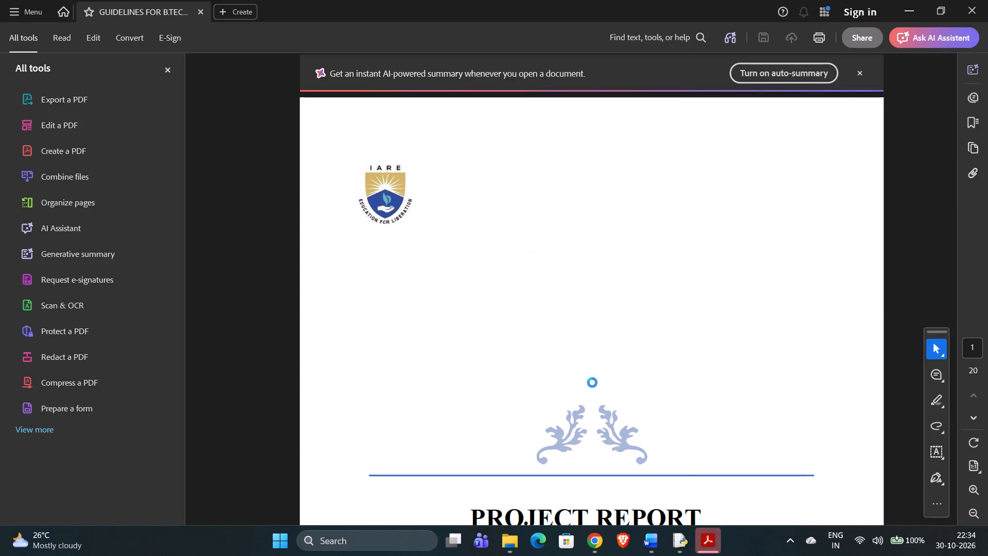
scroll(580, 375, down, 4)
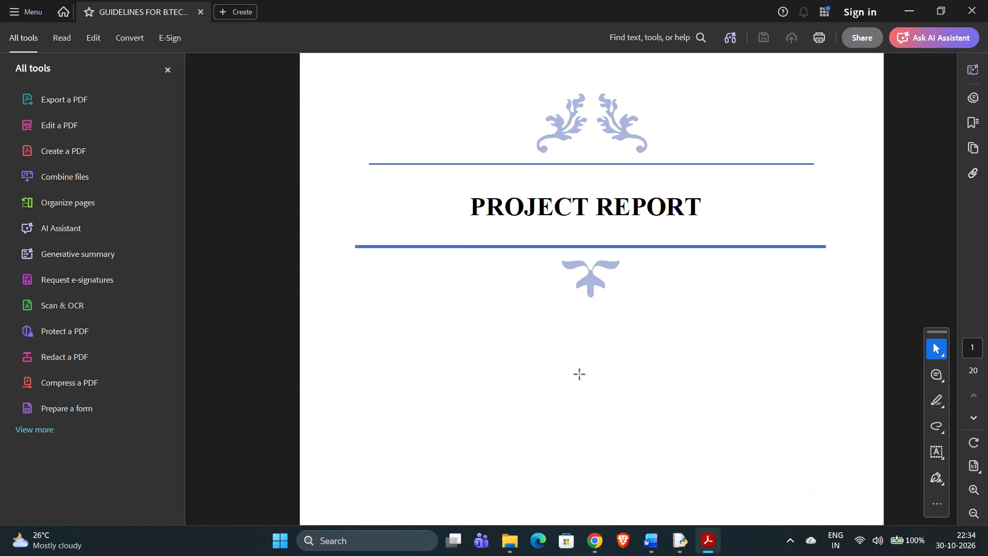
scroll(580, 375, down, 5)
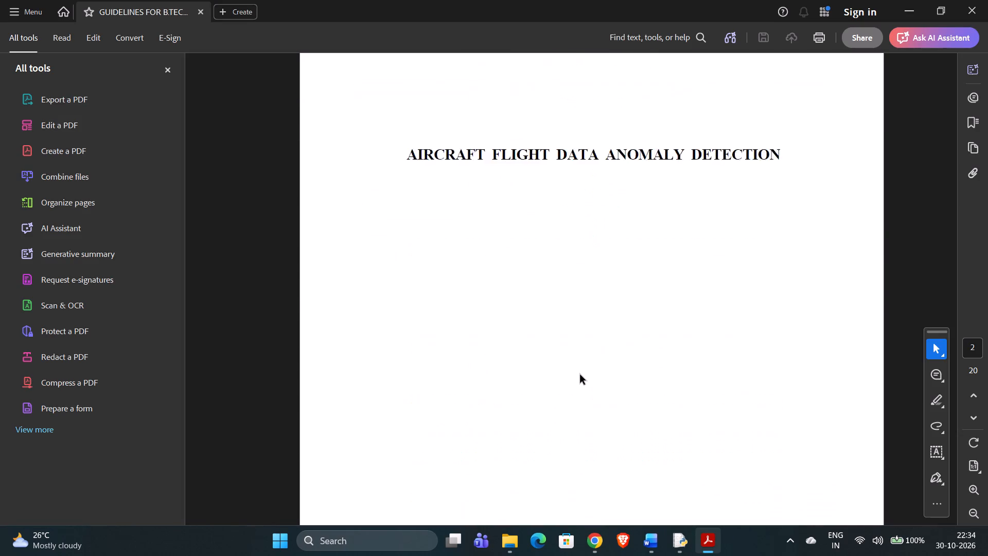
scroll(580, 375, down, 7)
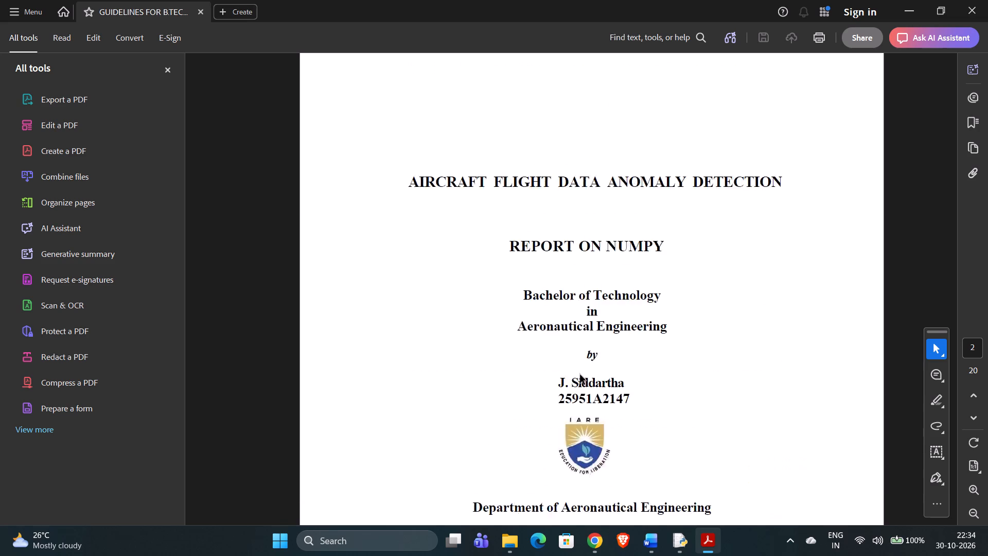
scroll(580, 375, up, 1)
scroll(580, 375, down, 1)
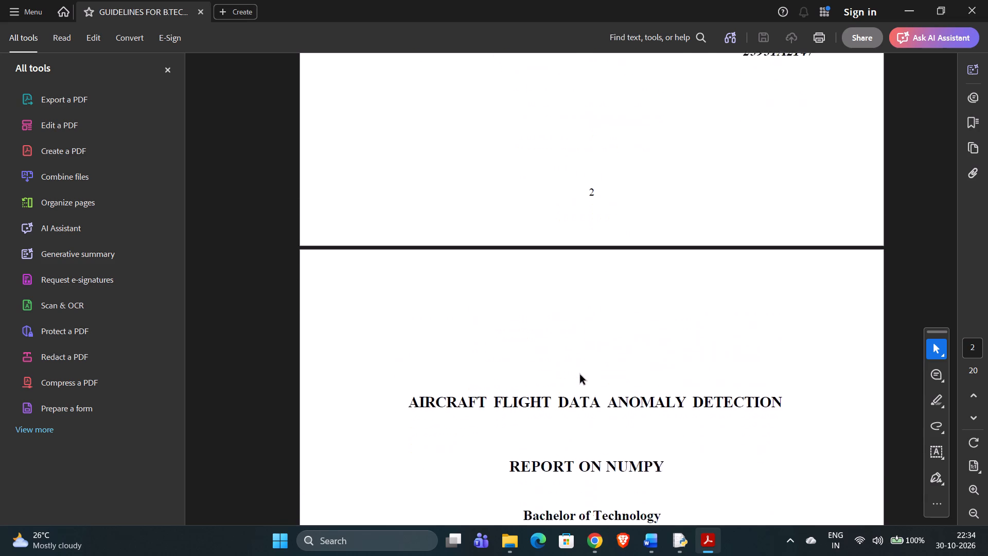
scroll(580, 375, down, 3)
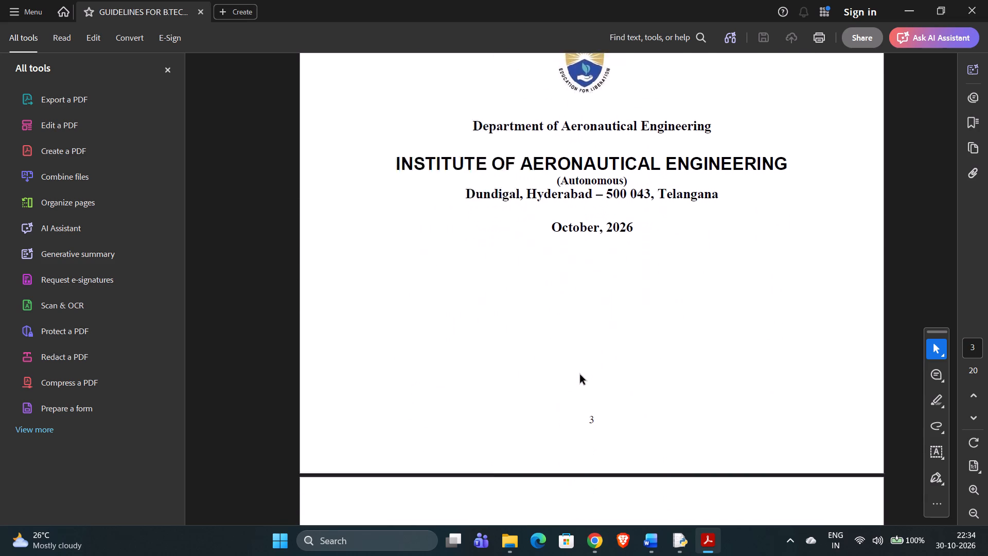
Check the PDF's Declaration and Approval Sheet pages, examining their text, layout and page numbers.
scroll(580, 375, down, 4)
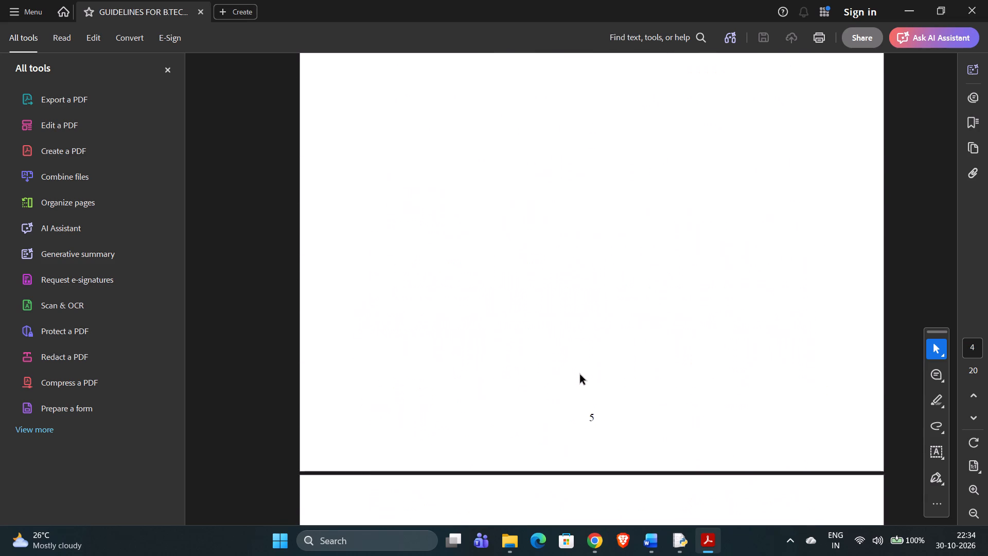
scroll(580, 375, down, 1)
scroll(580, 375, up, 3)
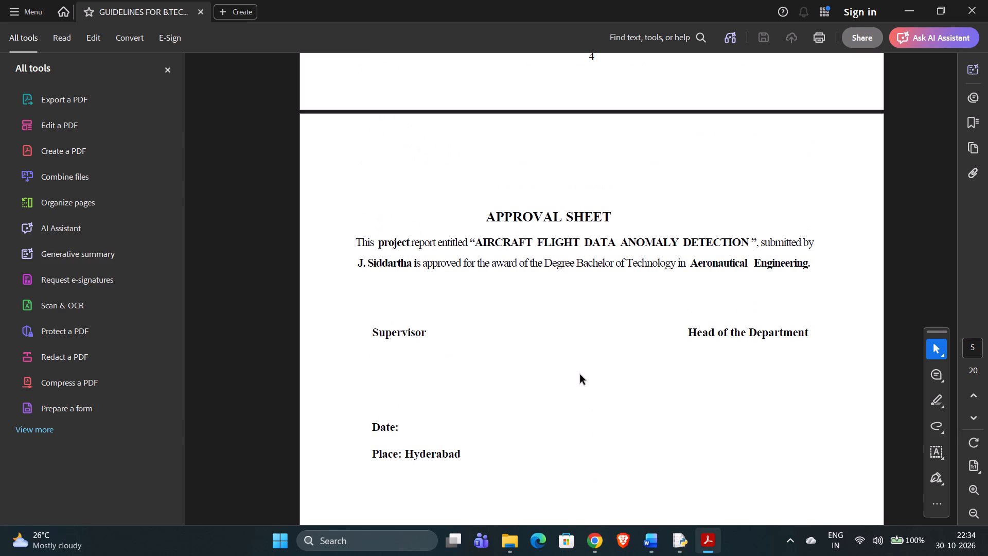
scroll(580, 375, down, 2)
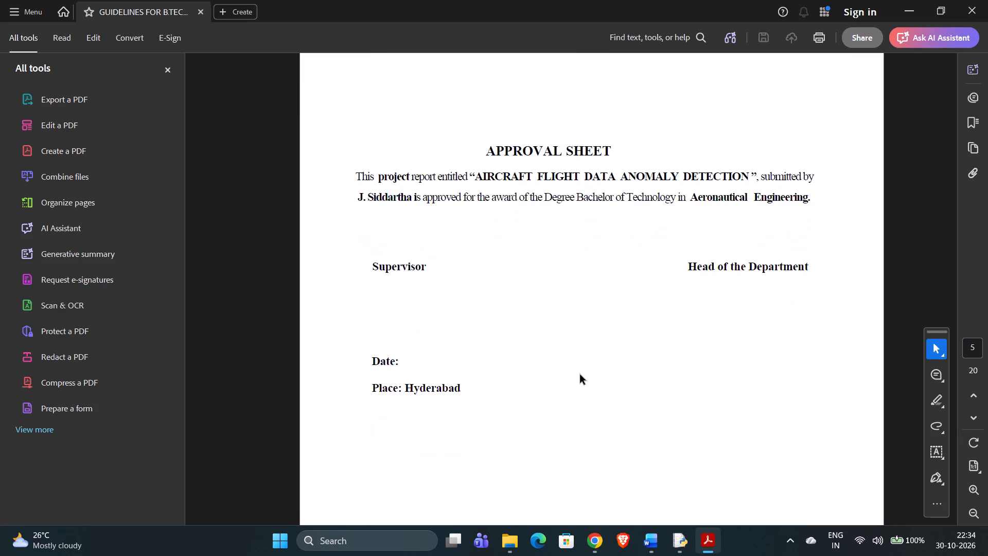
Check the PDF's Abstract and Contents pages, examining the listed sections and their page numbers.
scroll(580, 375, down, 6)
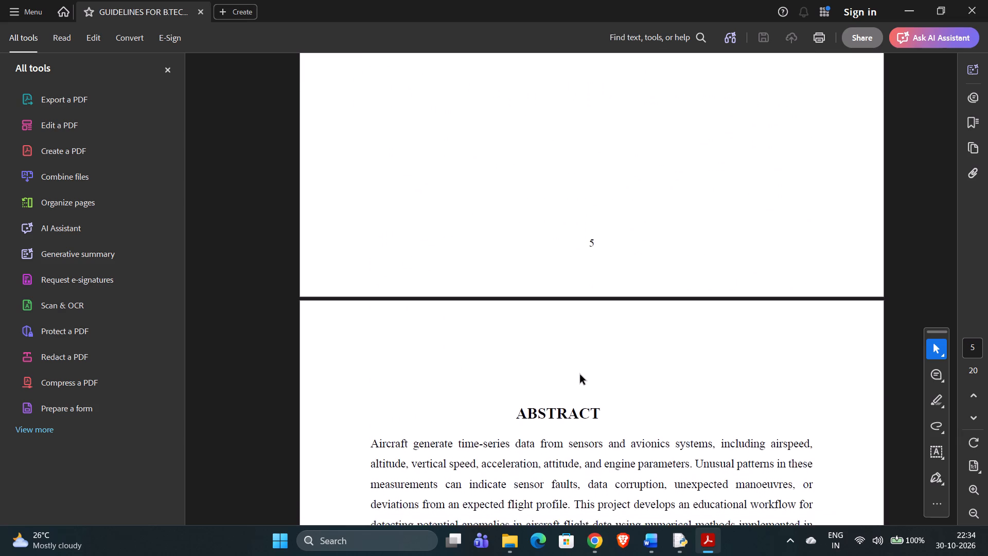
scroll(580, 375, down, 5)
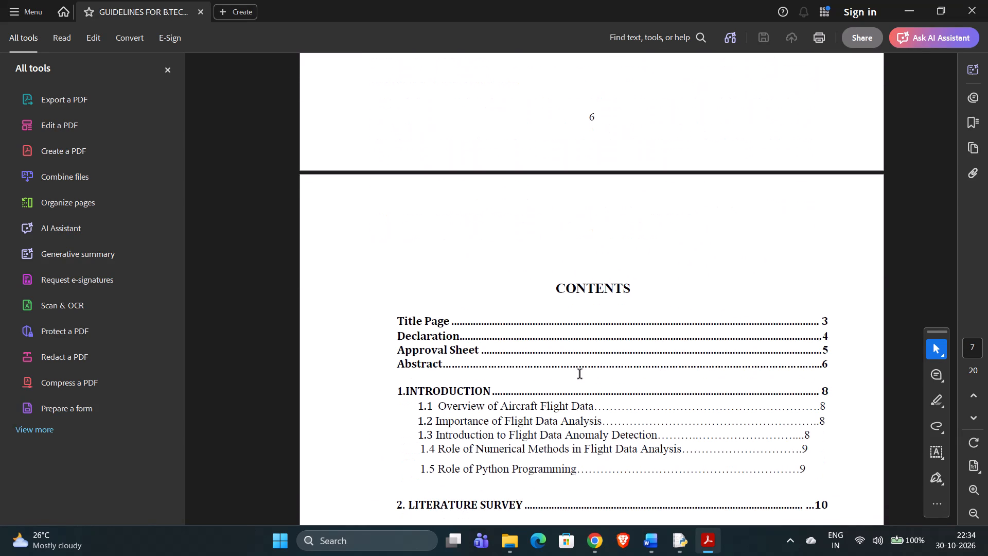
scroll(580, 375, down, 1)
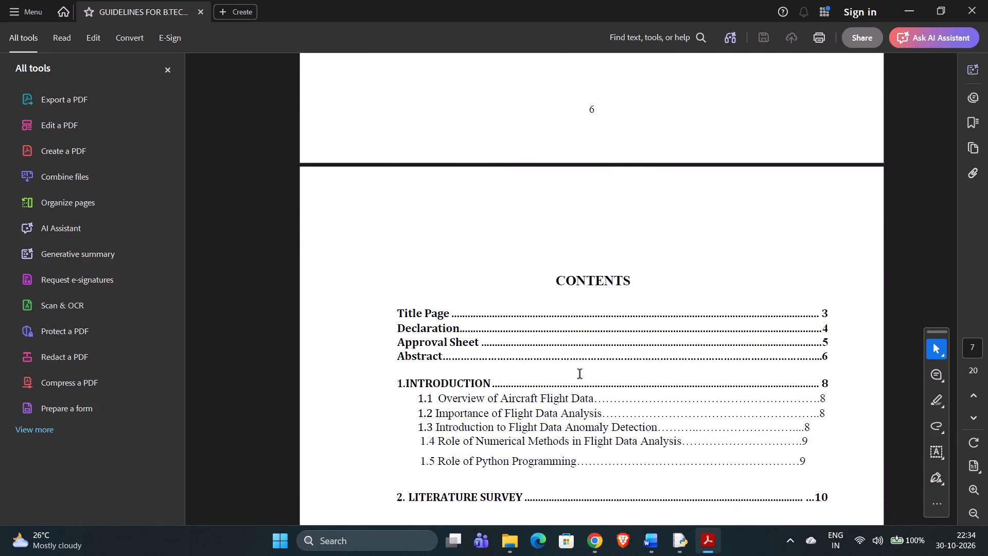
scroll(580, 375, down, 3)
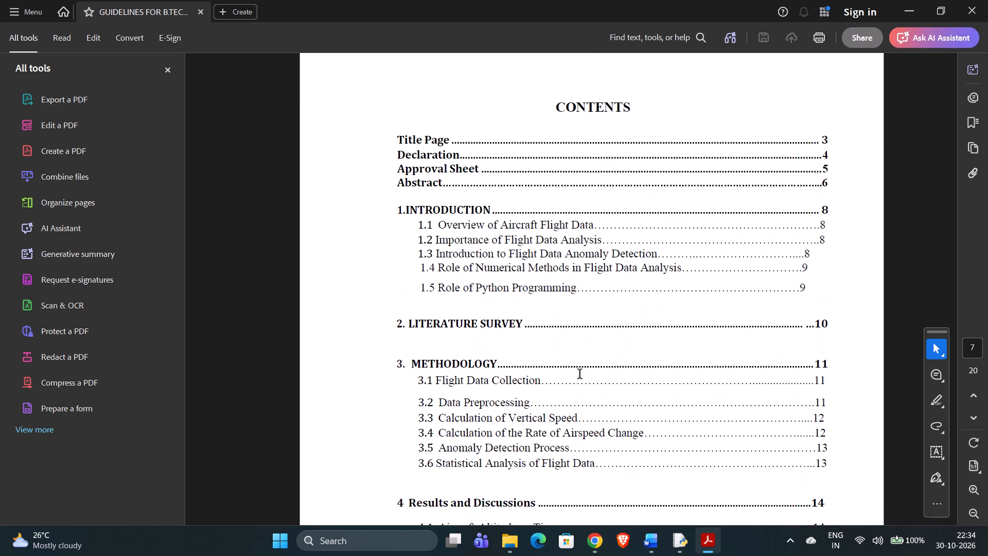
scroll(580, 375, down, 3)
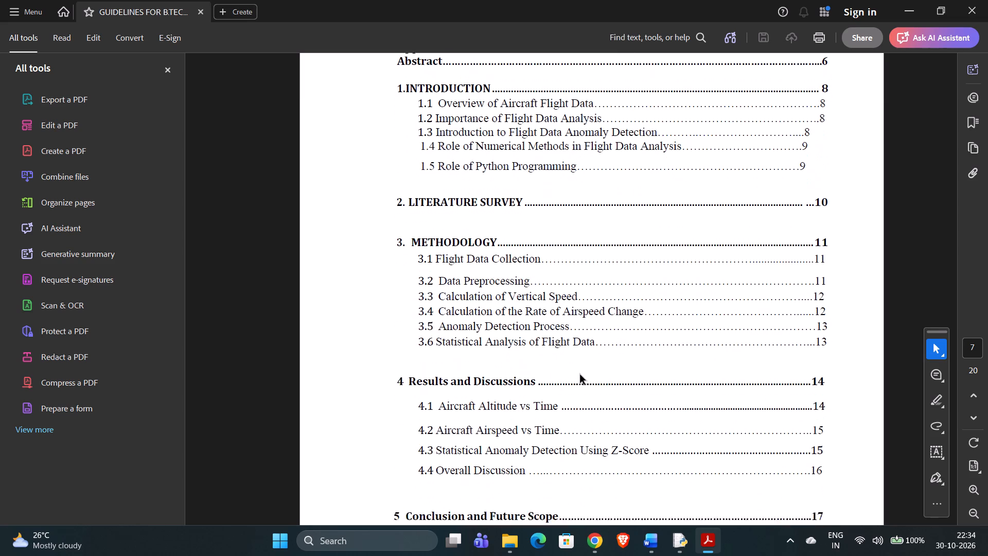
scroll(580, 375, down, 2)
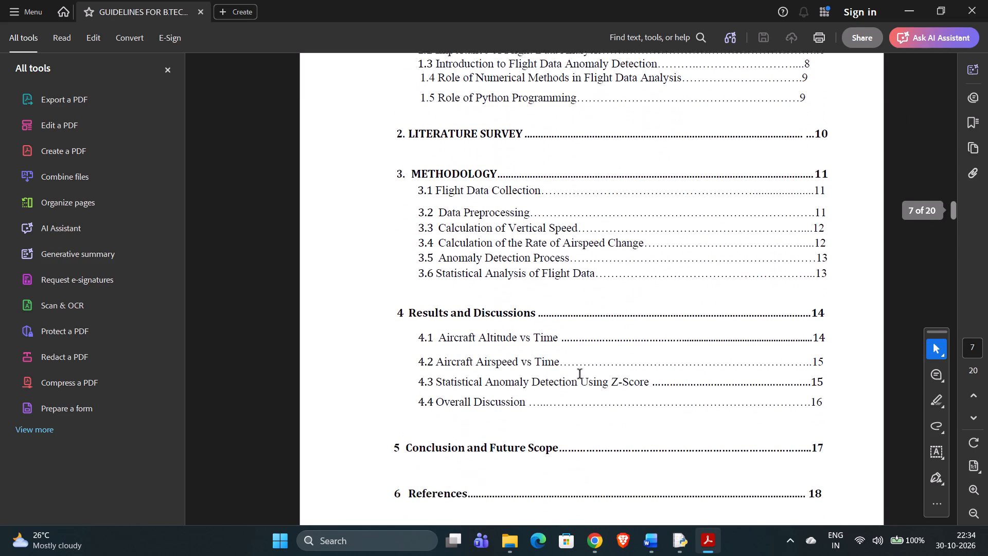
scroll(580, 375, down, 2)
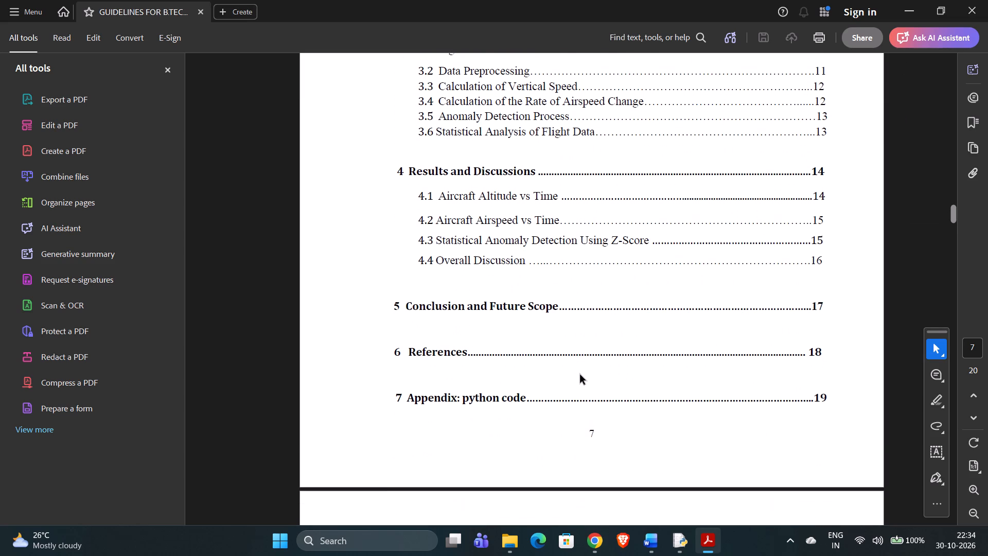
Look through the PDF's body pages from the Introduction to the end of the Python code appendix, checking layout and page numbers.
scroll(580, 375, down, 4)
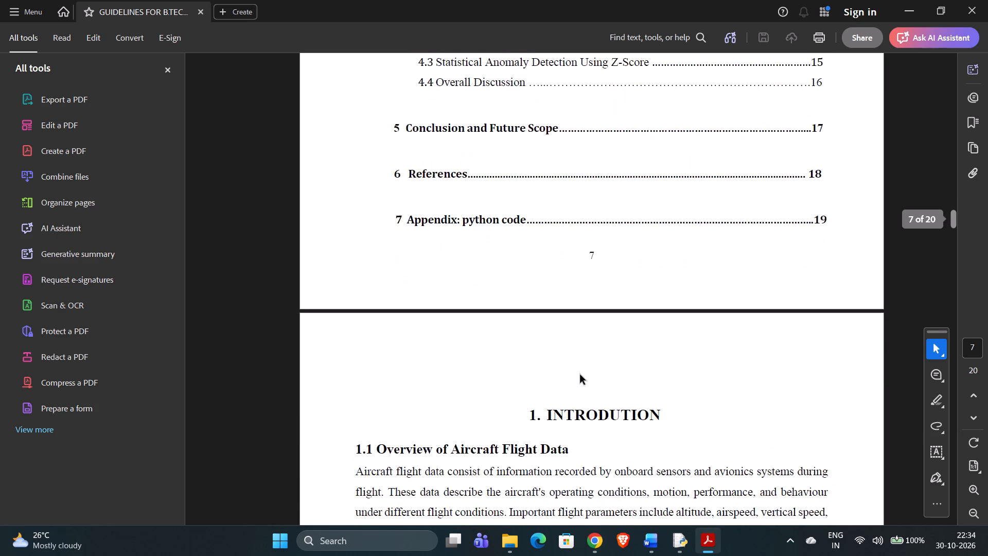
scroll(580, 375, down, 6)
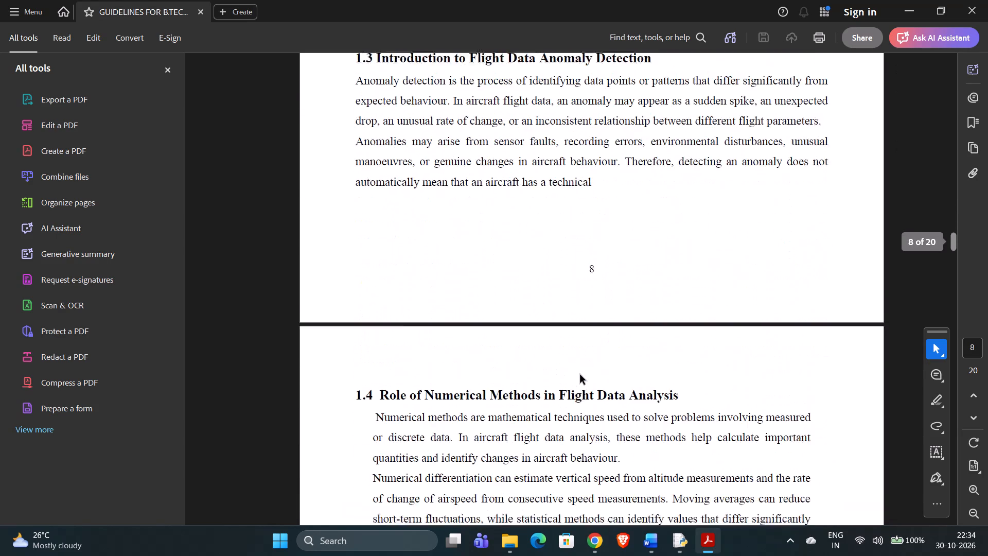
scroll(580, 375, down, 4)
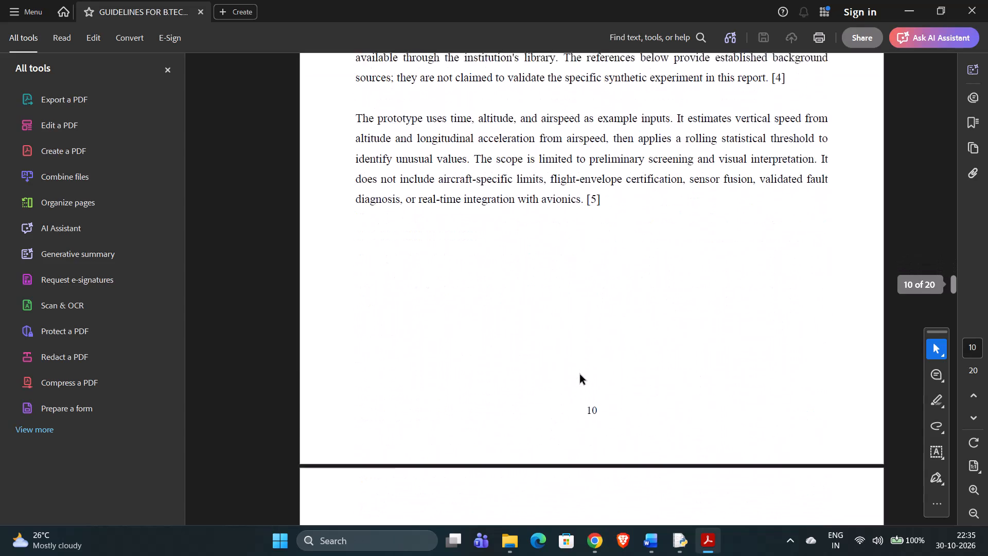
scroll(580, 375, down, 4)
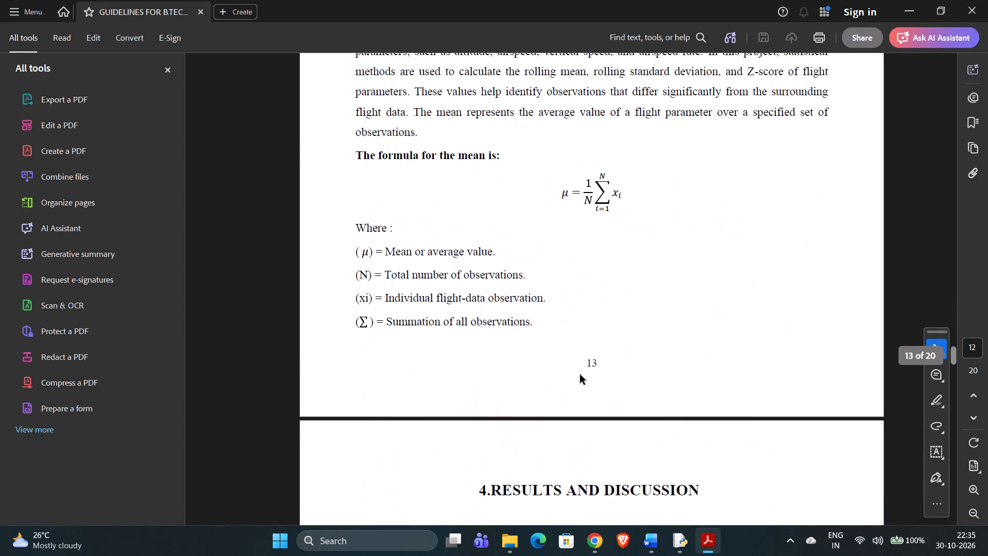
scroll(580, 375, down, 7)
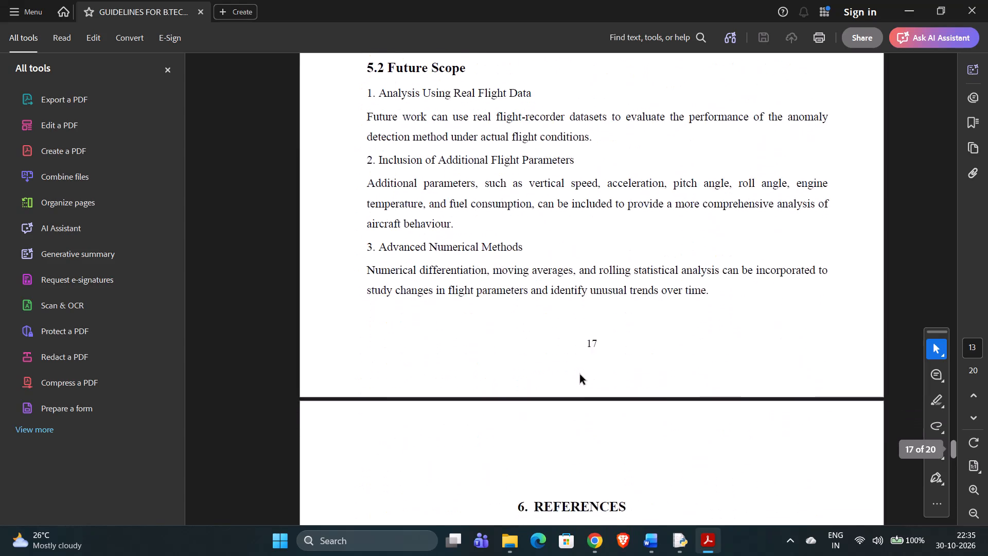
scroll(580, 375, down, 7)
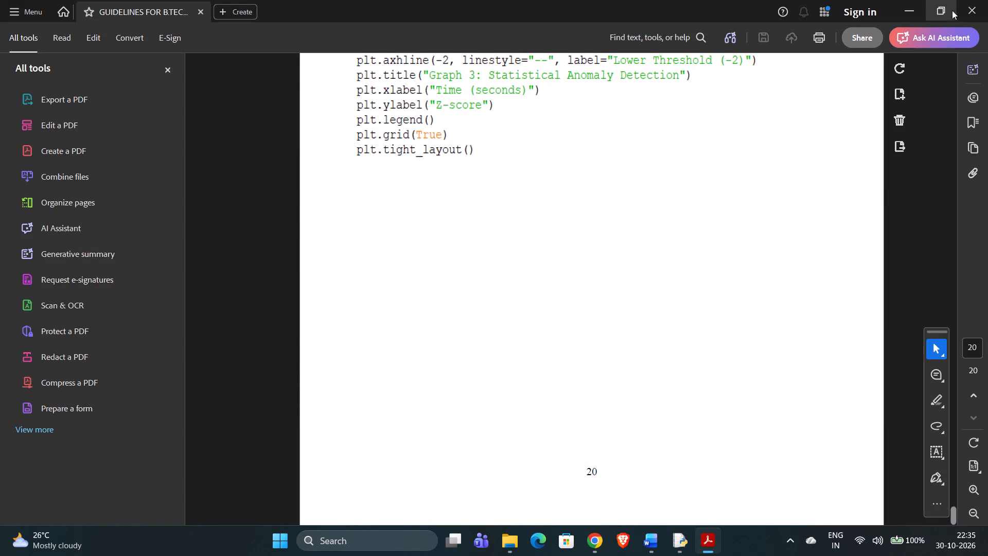
Close the exported PDF and the File Explorer Gallery window.
click(970, 10)
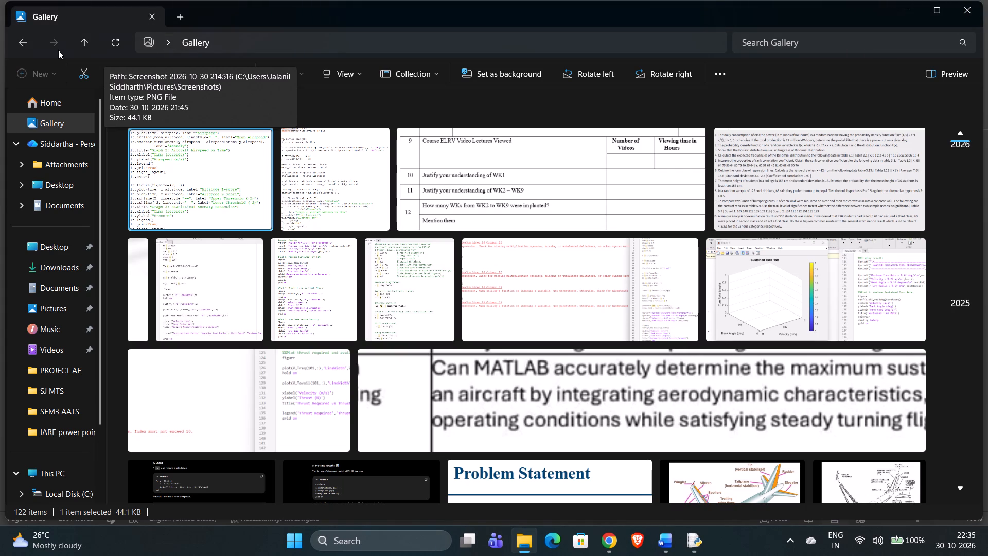
click(151, 15)
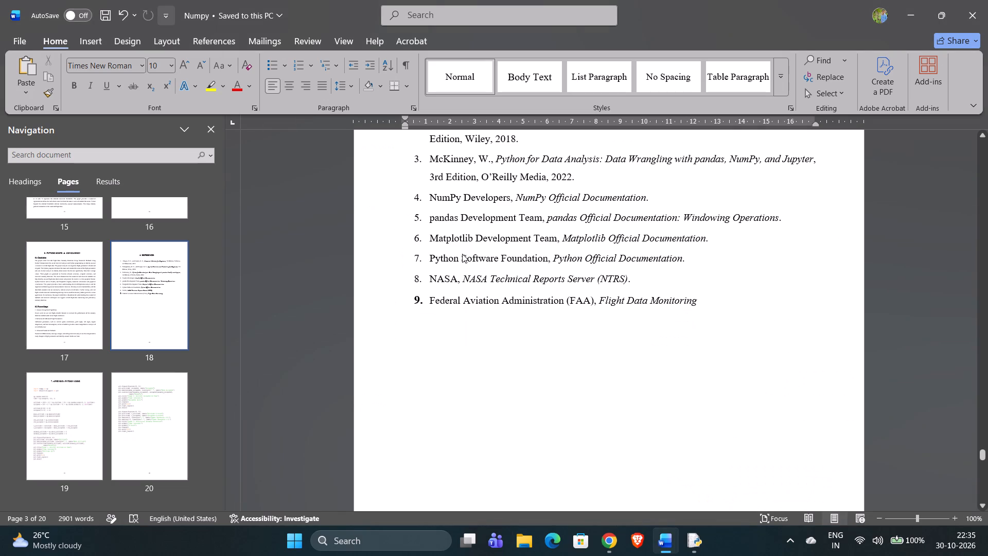
Look over the References and Python code appendix pages of the Numpy report in Word and close the document.
scroll(462, 254, down, 4)
scroll(462, 254, up, 4)
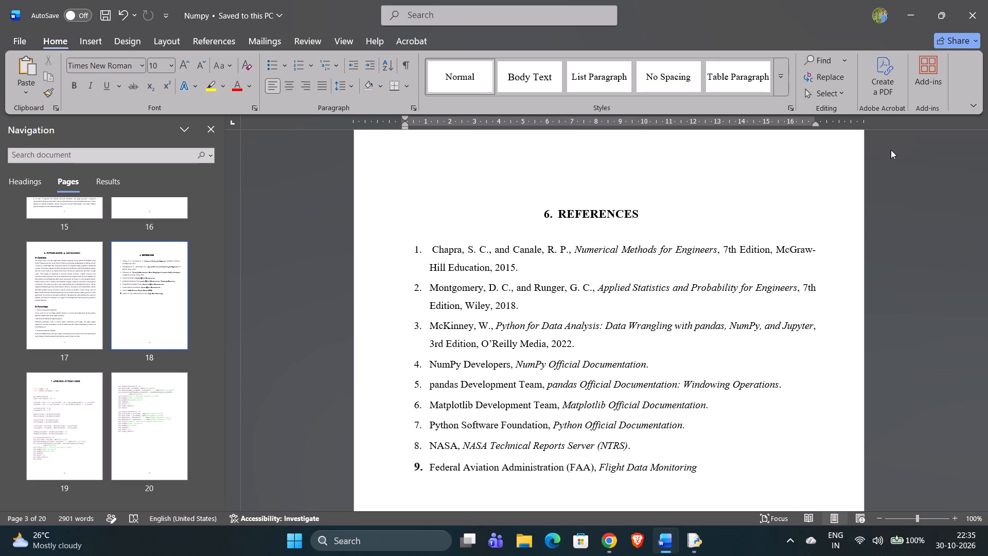
scroll(608, 224, down, 5)
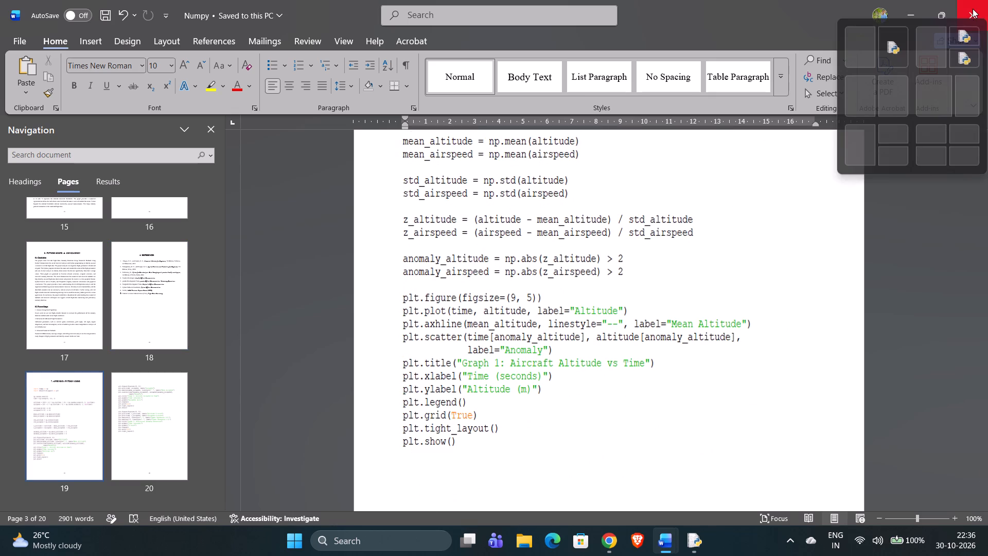
click(987, 18)
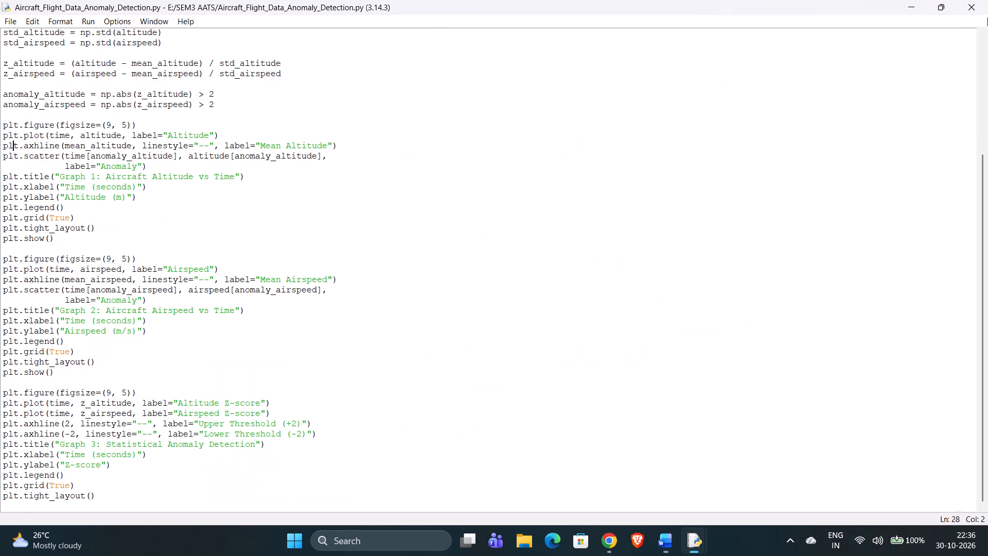
Minimize the Python script editor, close the IDLE Shell without errors and the two leftover Word reports, and return to the desktop.
click(910, 4)
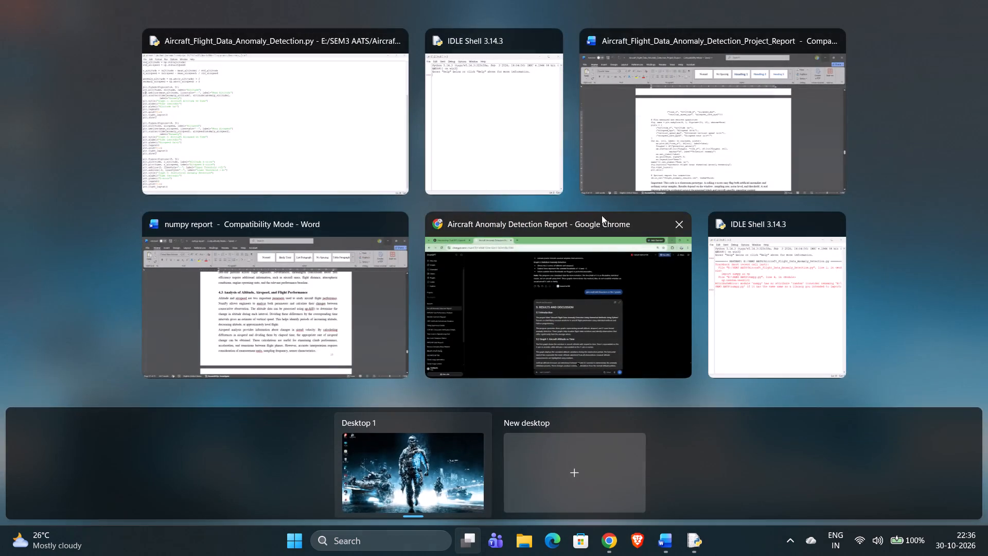
click(538, 45)
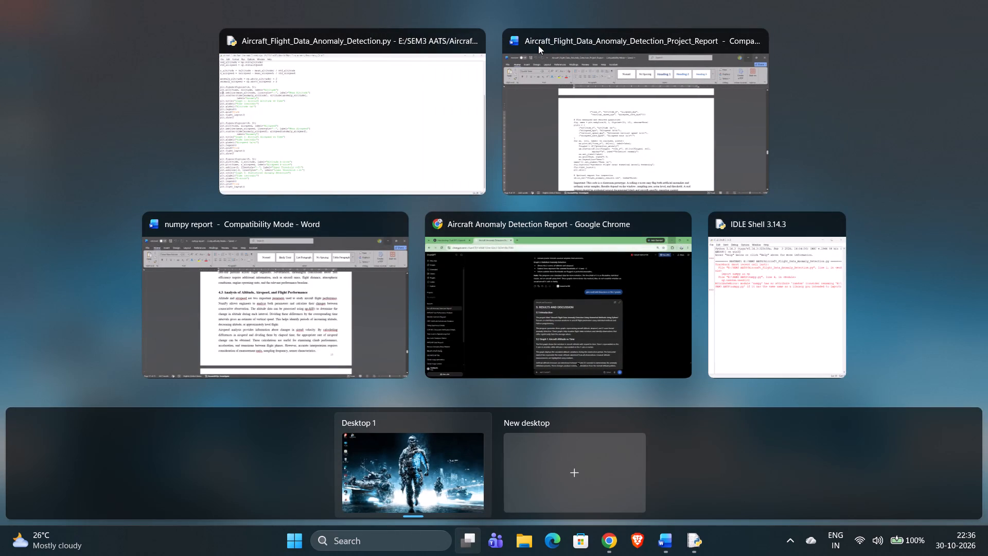
click(752, 44)
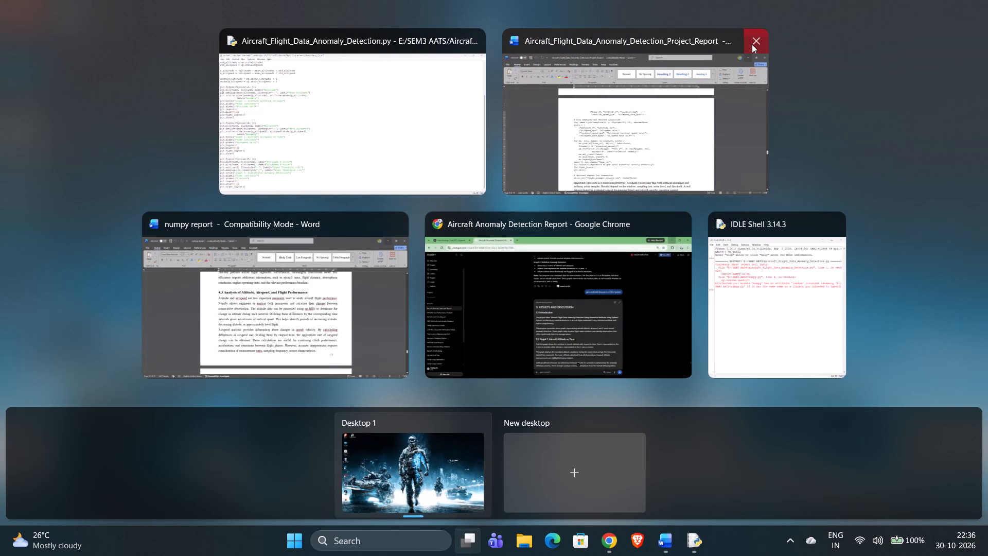
click(394, 223)
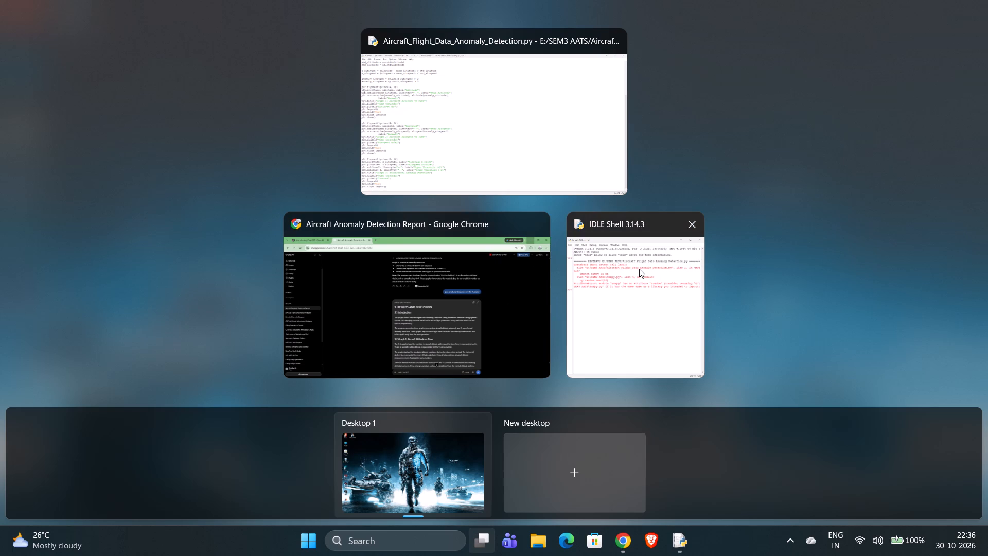
click(686, 173)
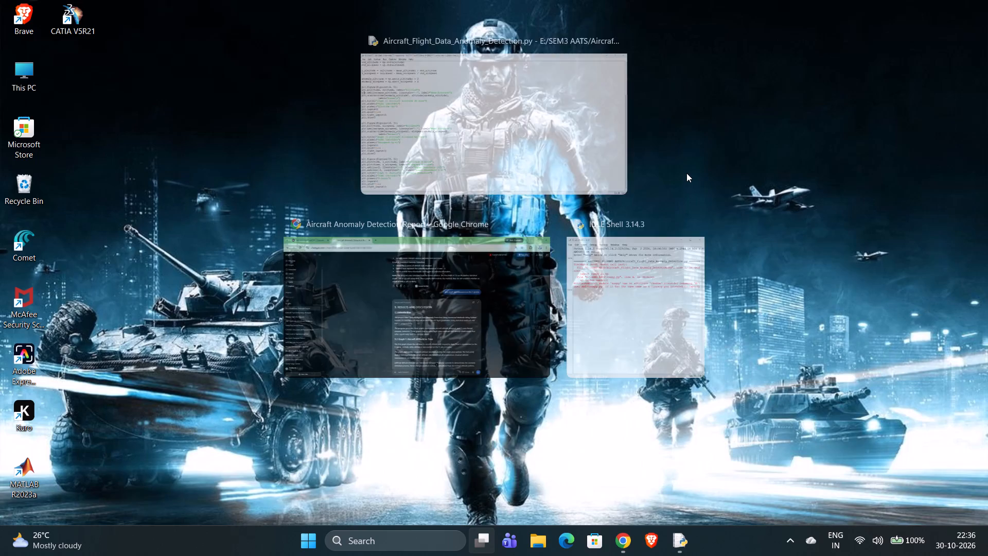